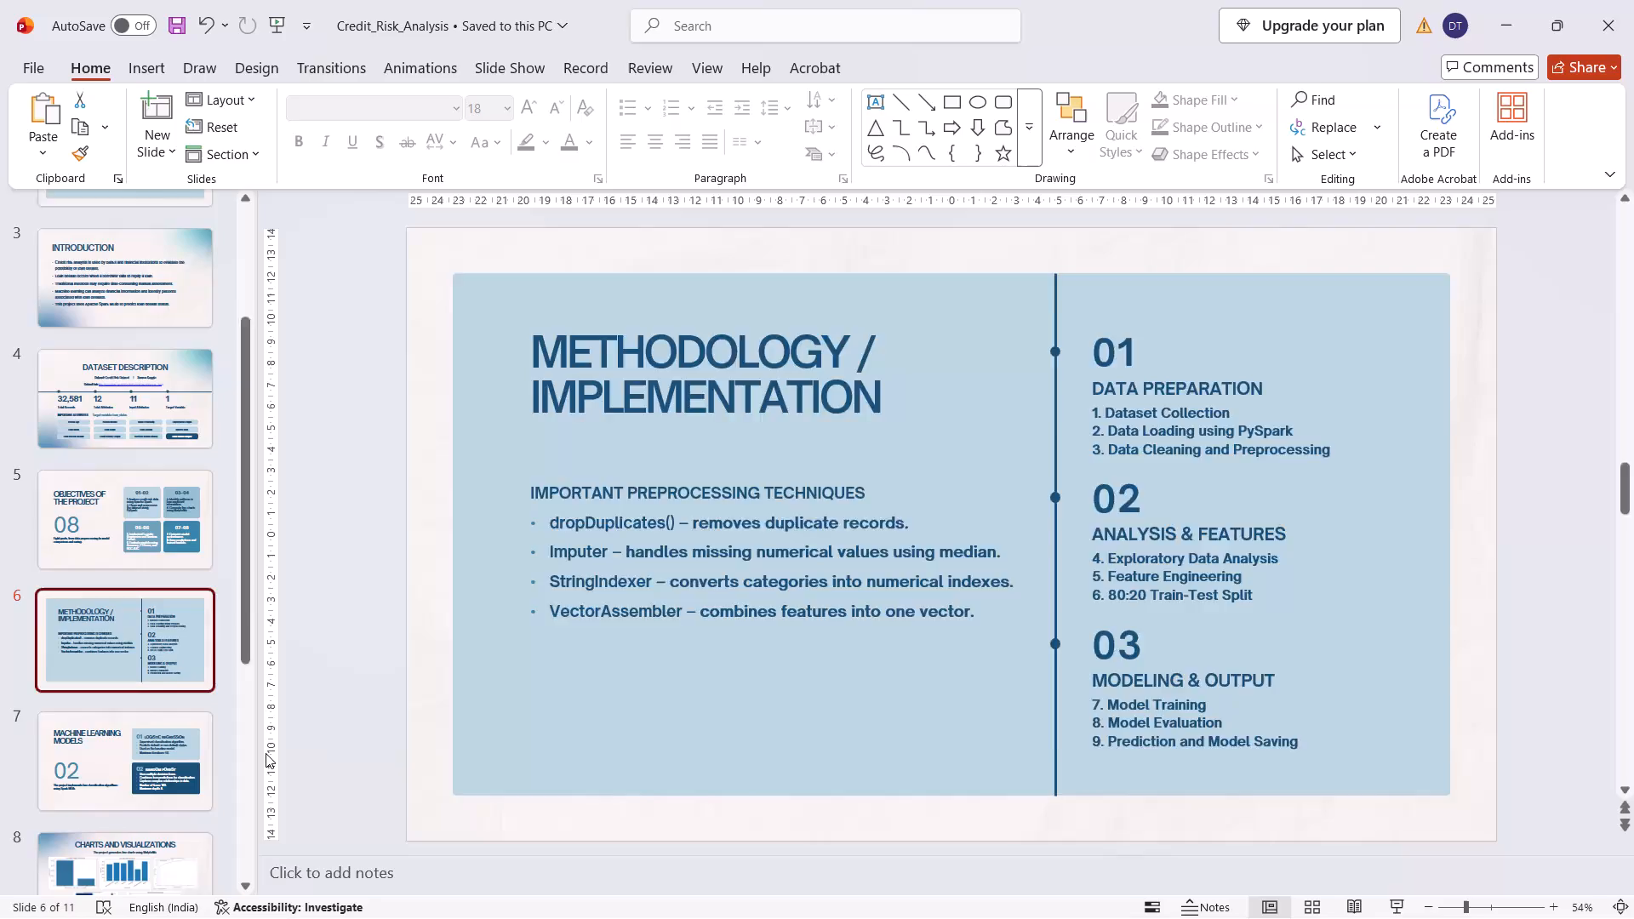
key(Down)
double_click(1279, 0)
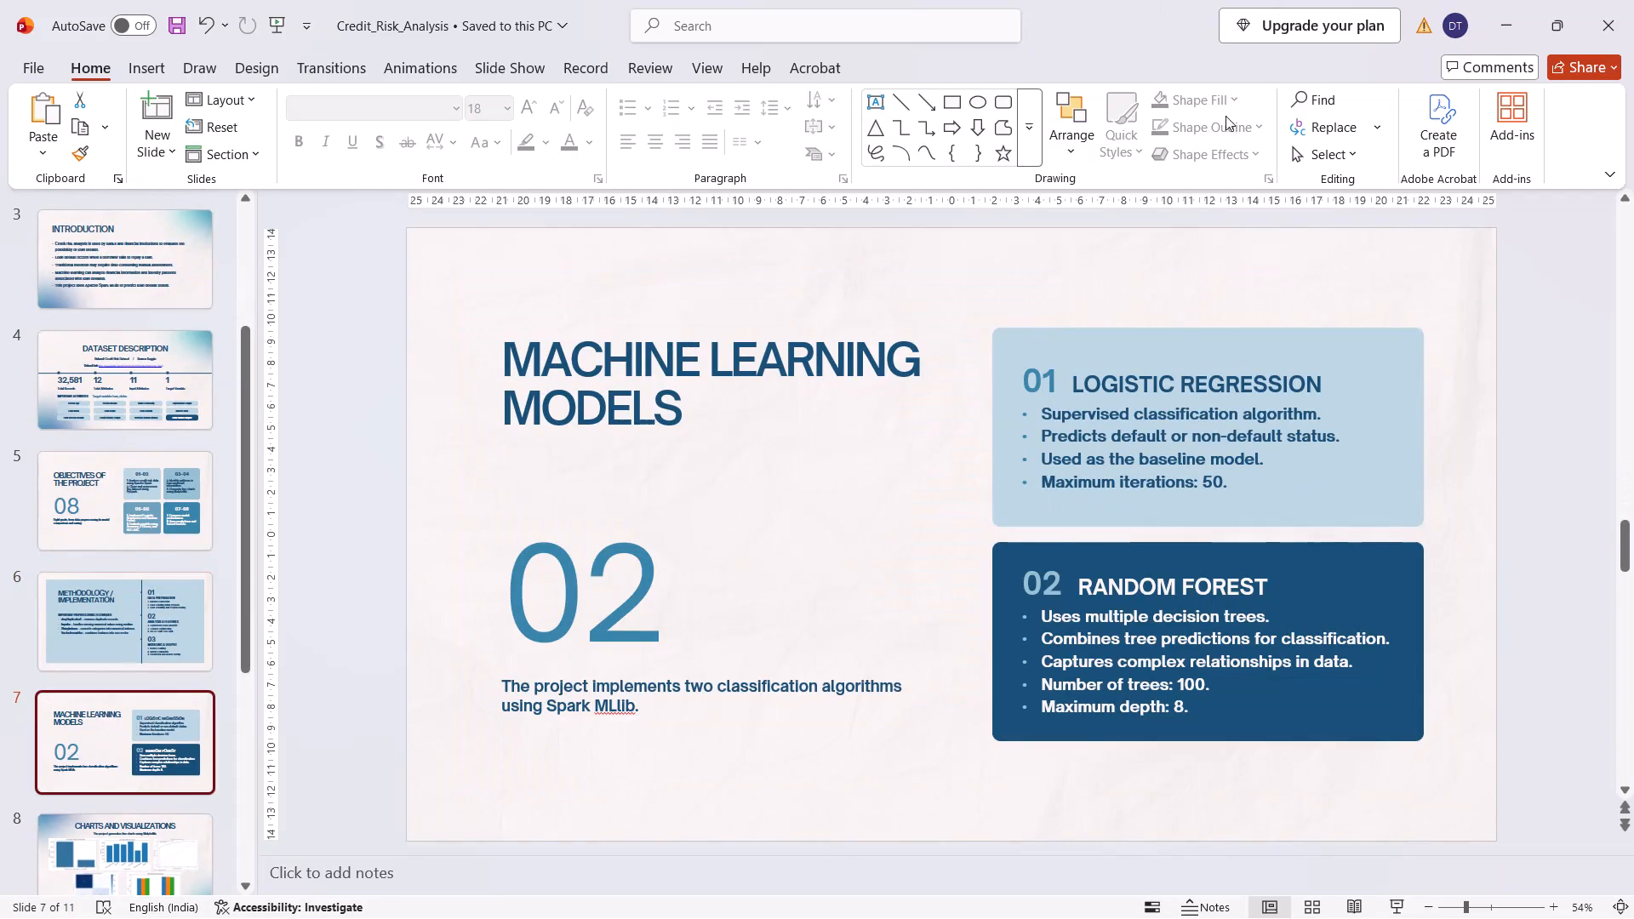
click(1614, 0)
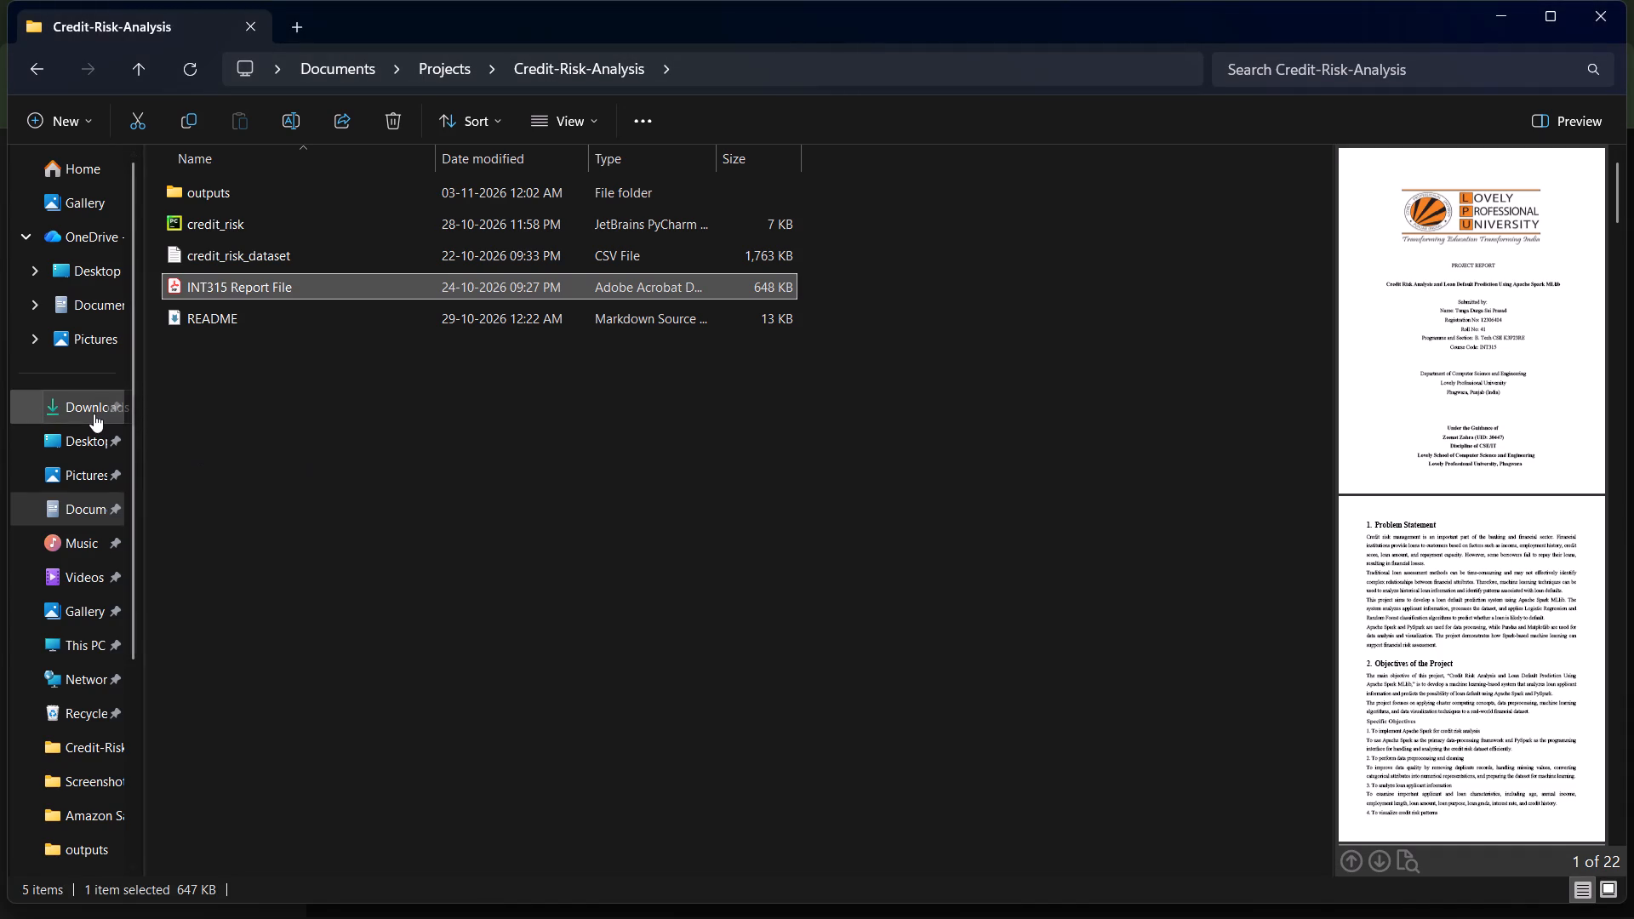
click(94, 414)
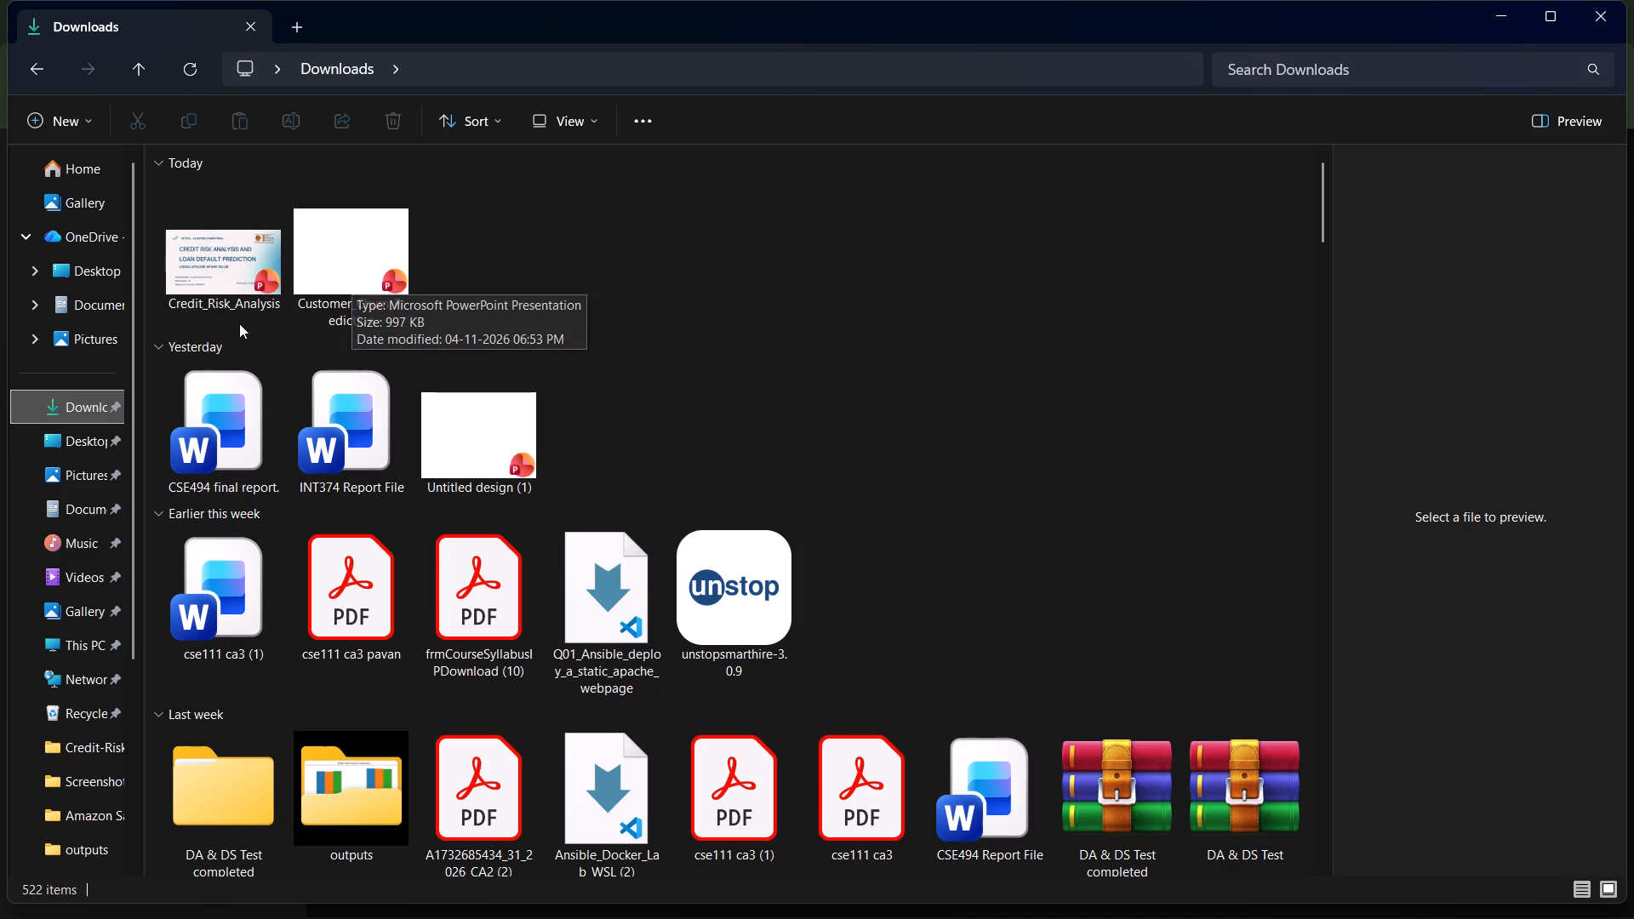
double_click(347, 287)
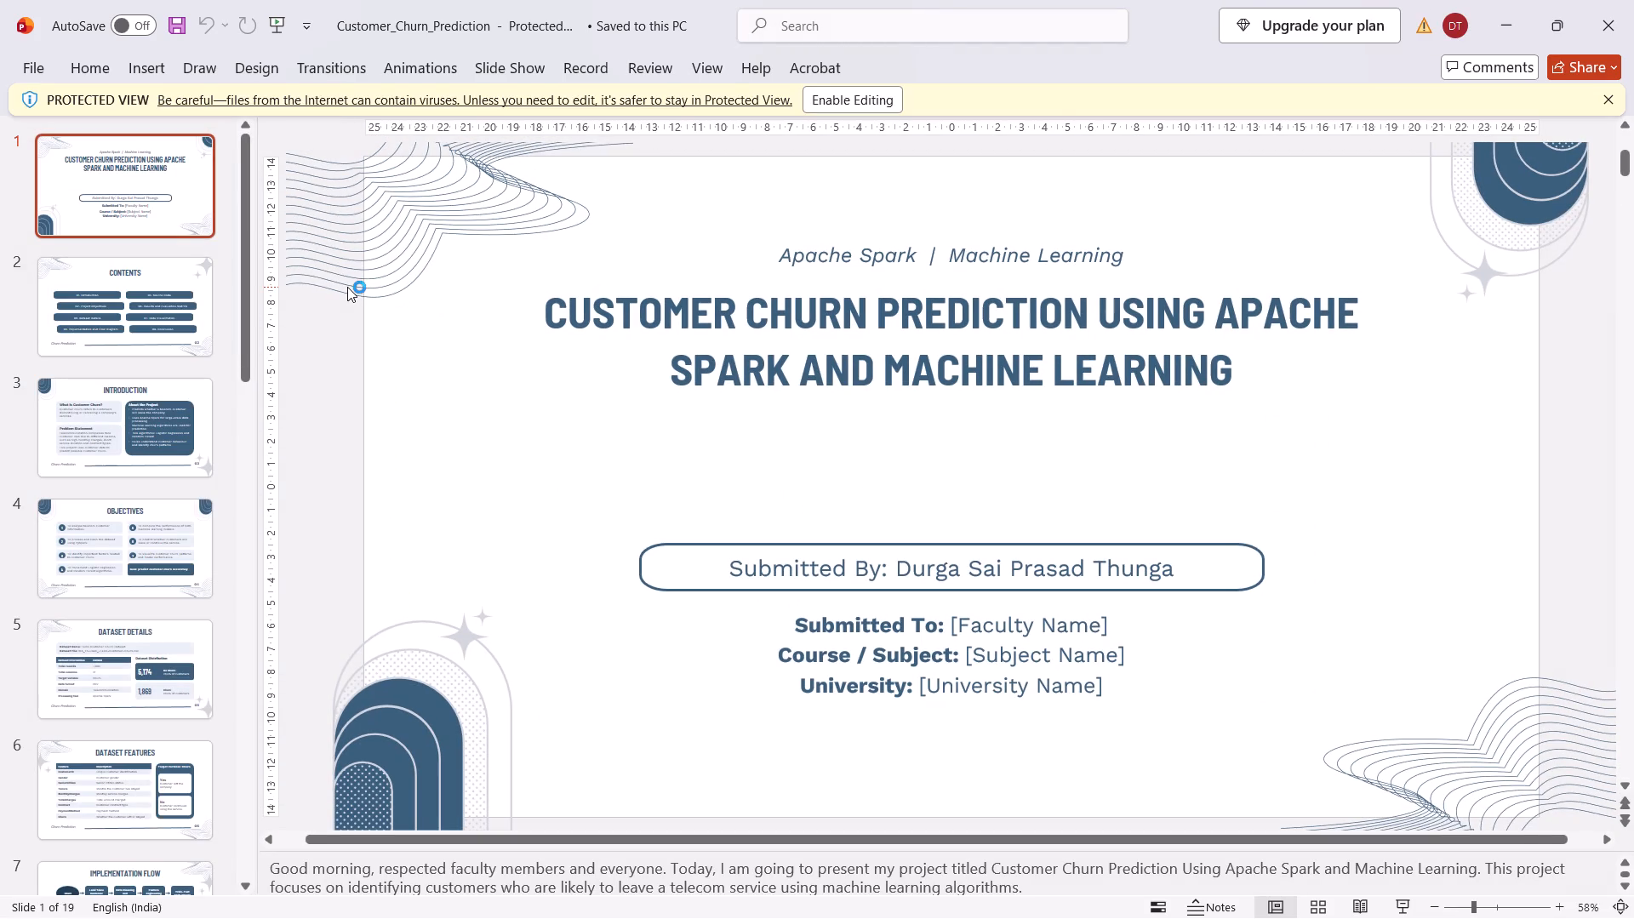
click(150, 366)
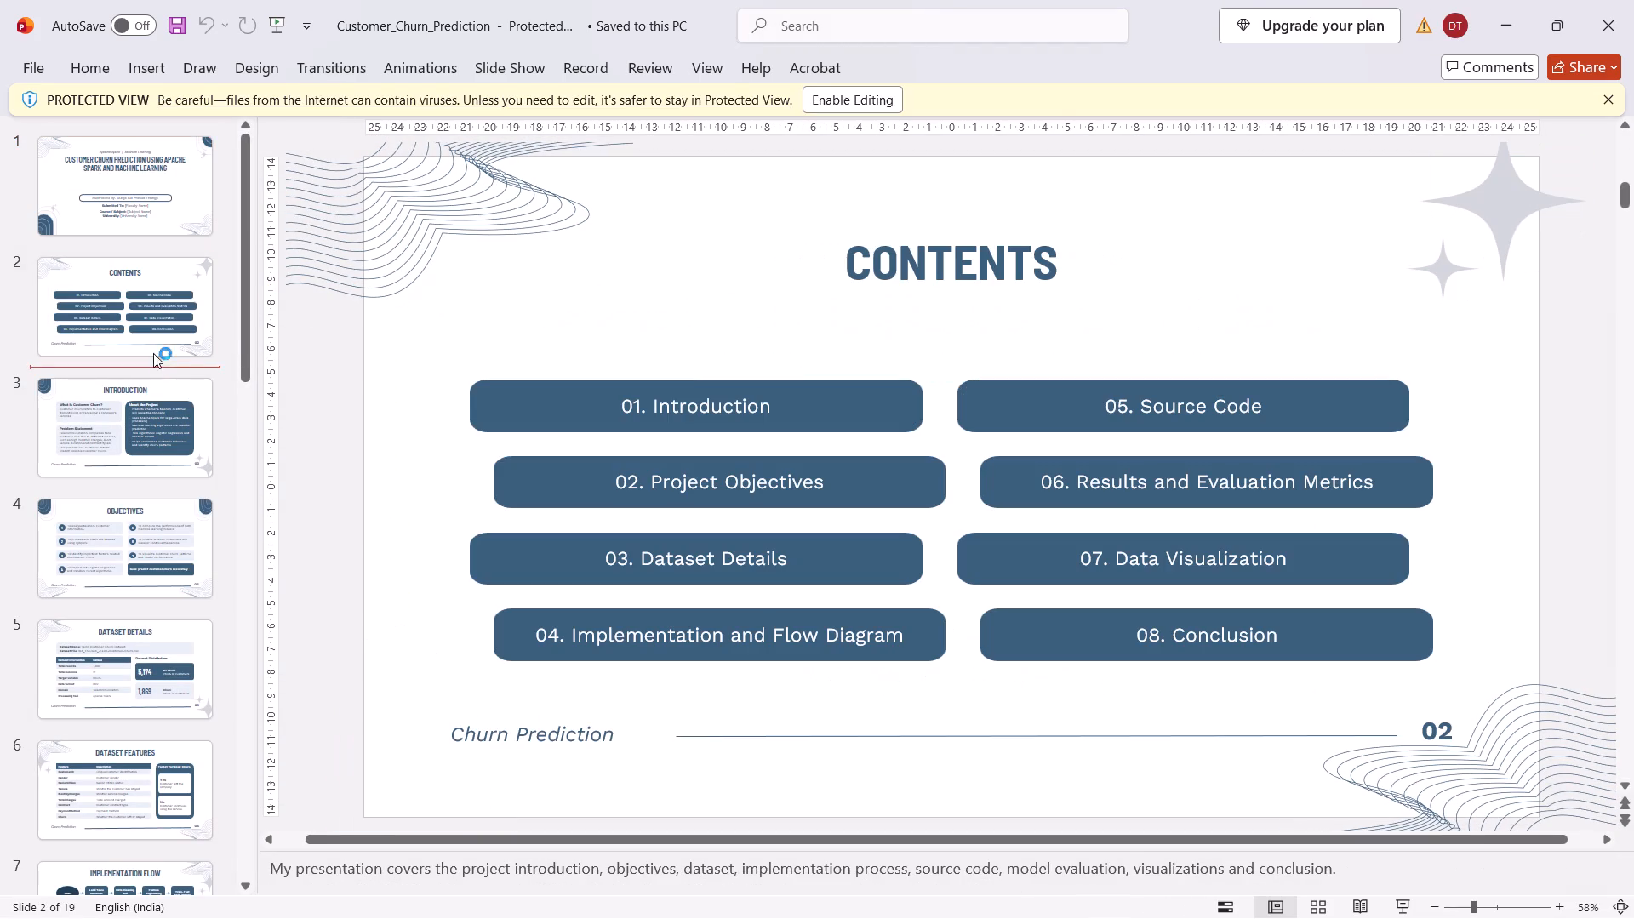
click(155, 340)
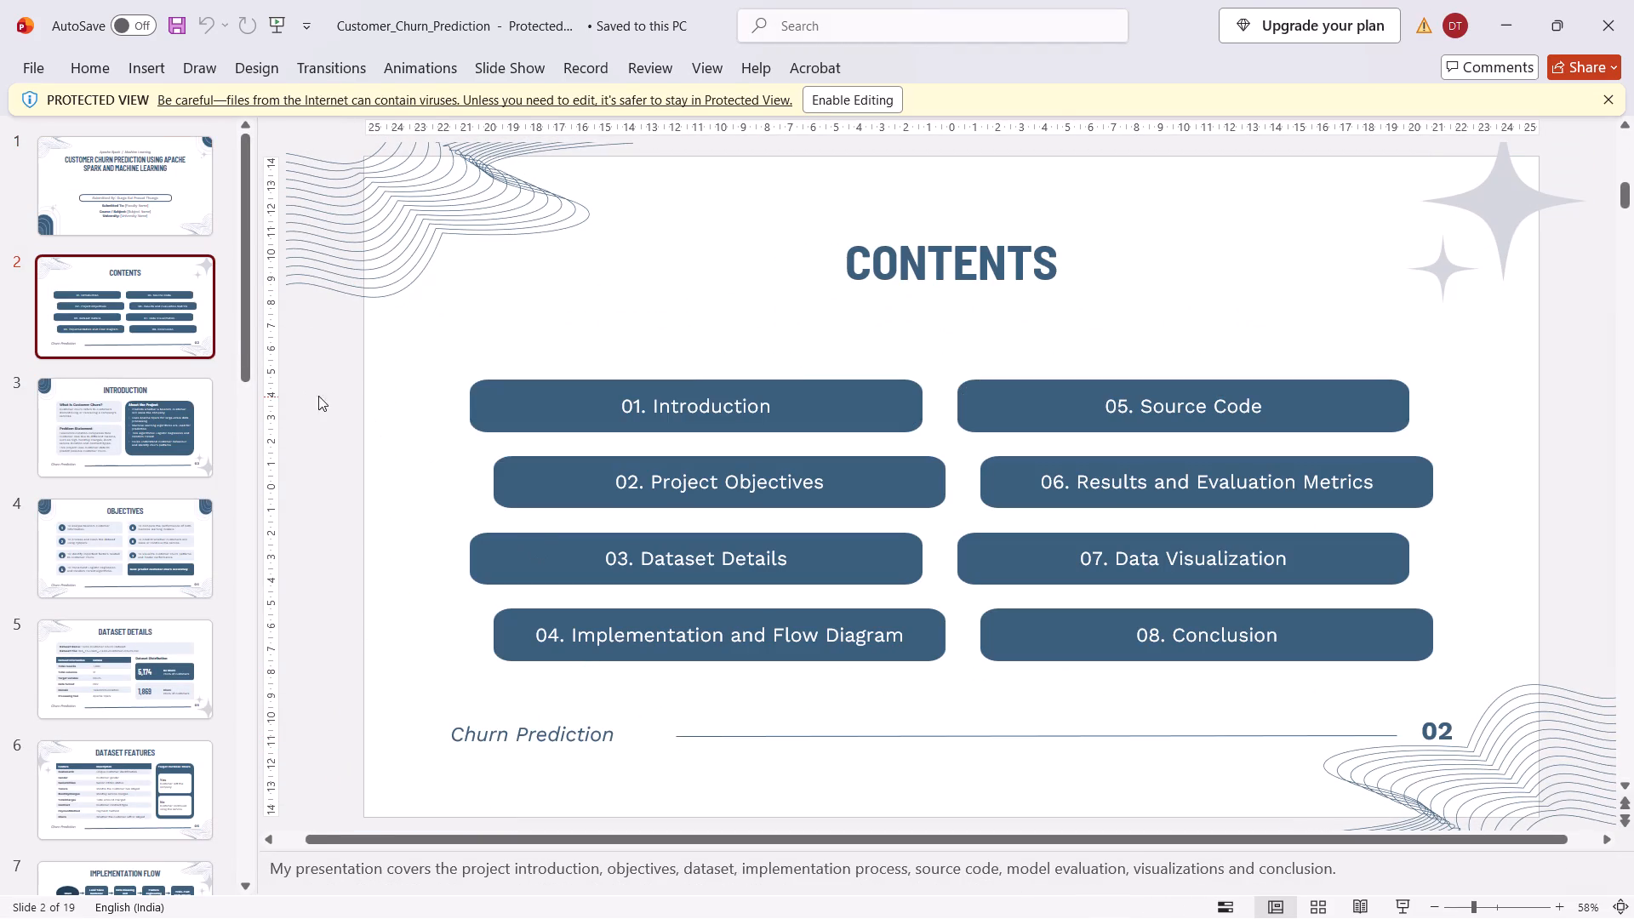
click(840, 103)
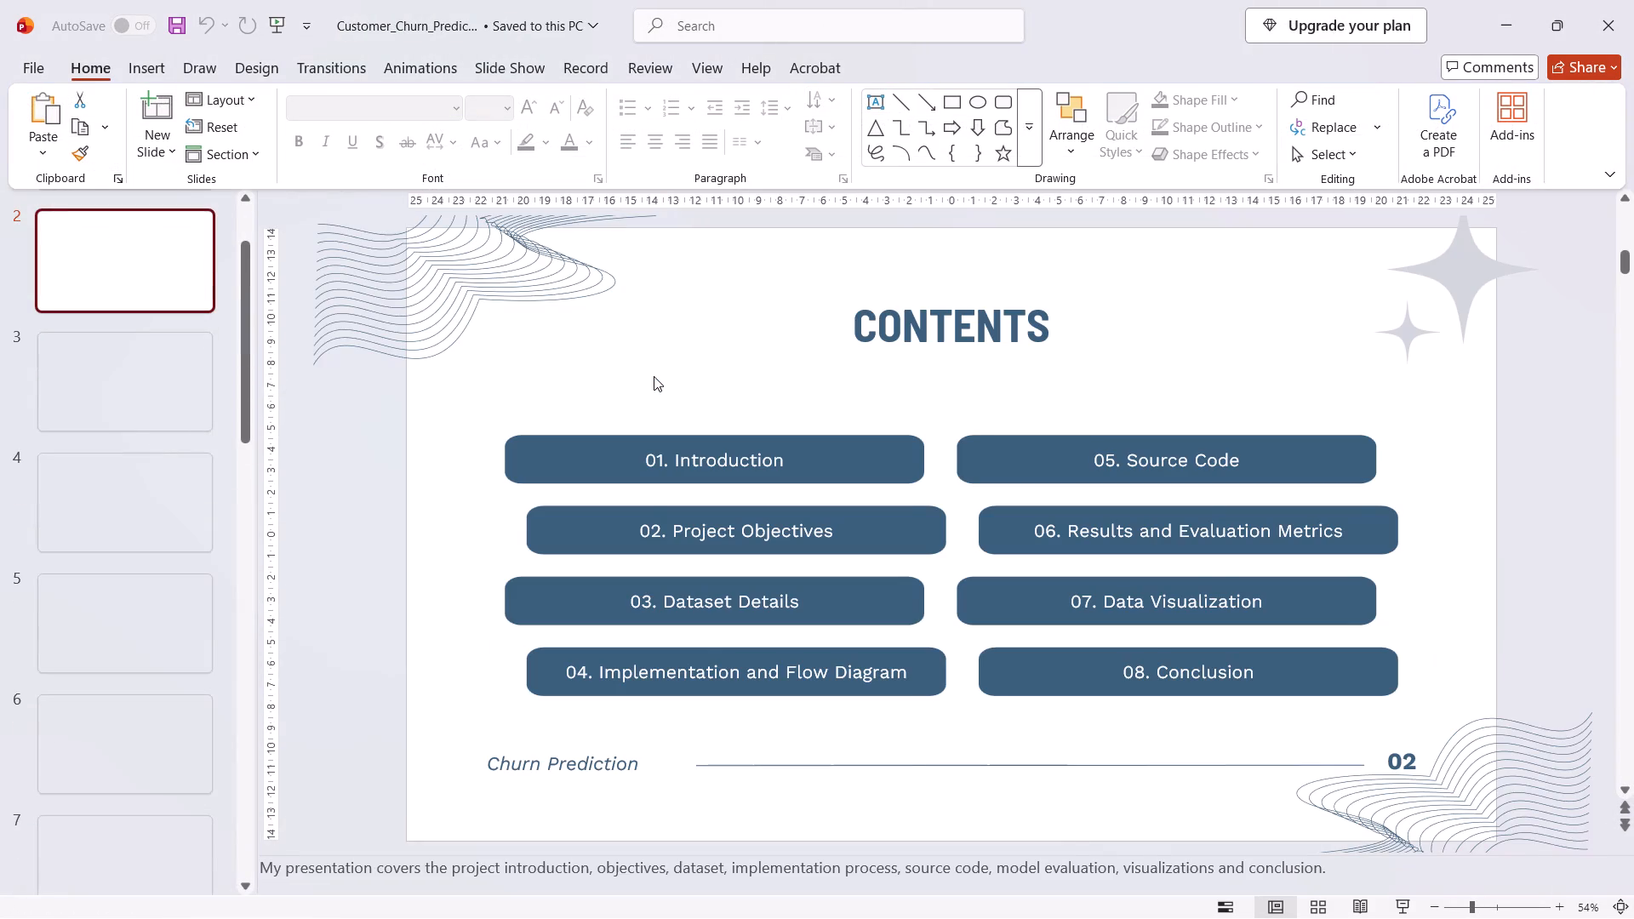
Look through the Introduction and Objectives slides up to Dataset Details, and close the Downloads folder window.
click(172, 381)
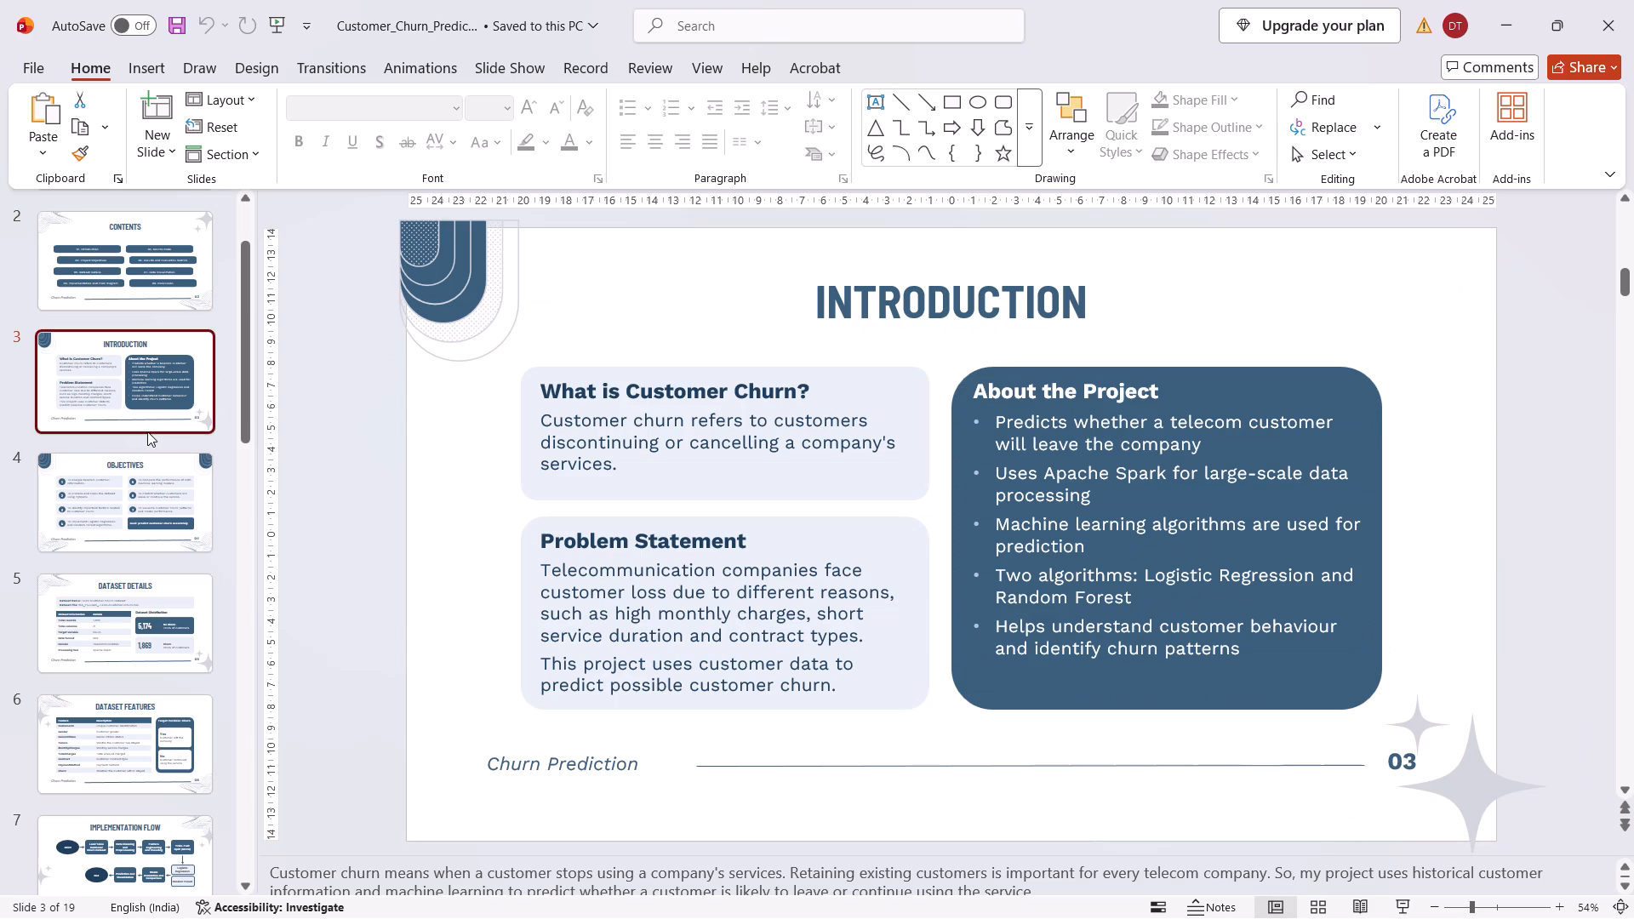
click(156, 495)
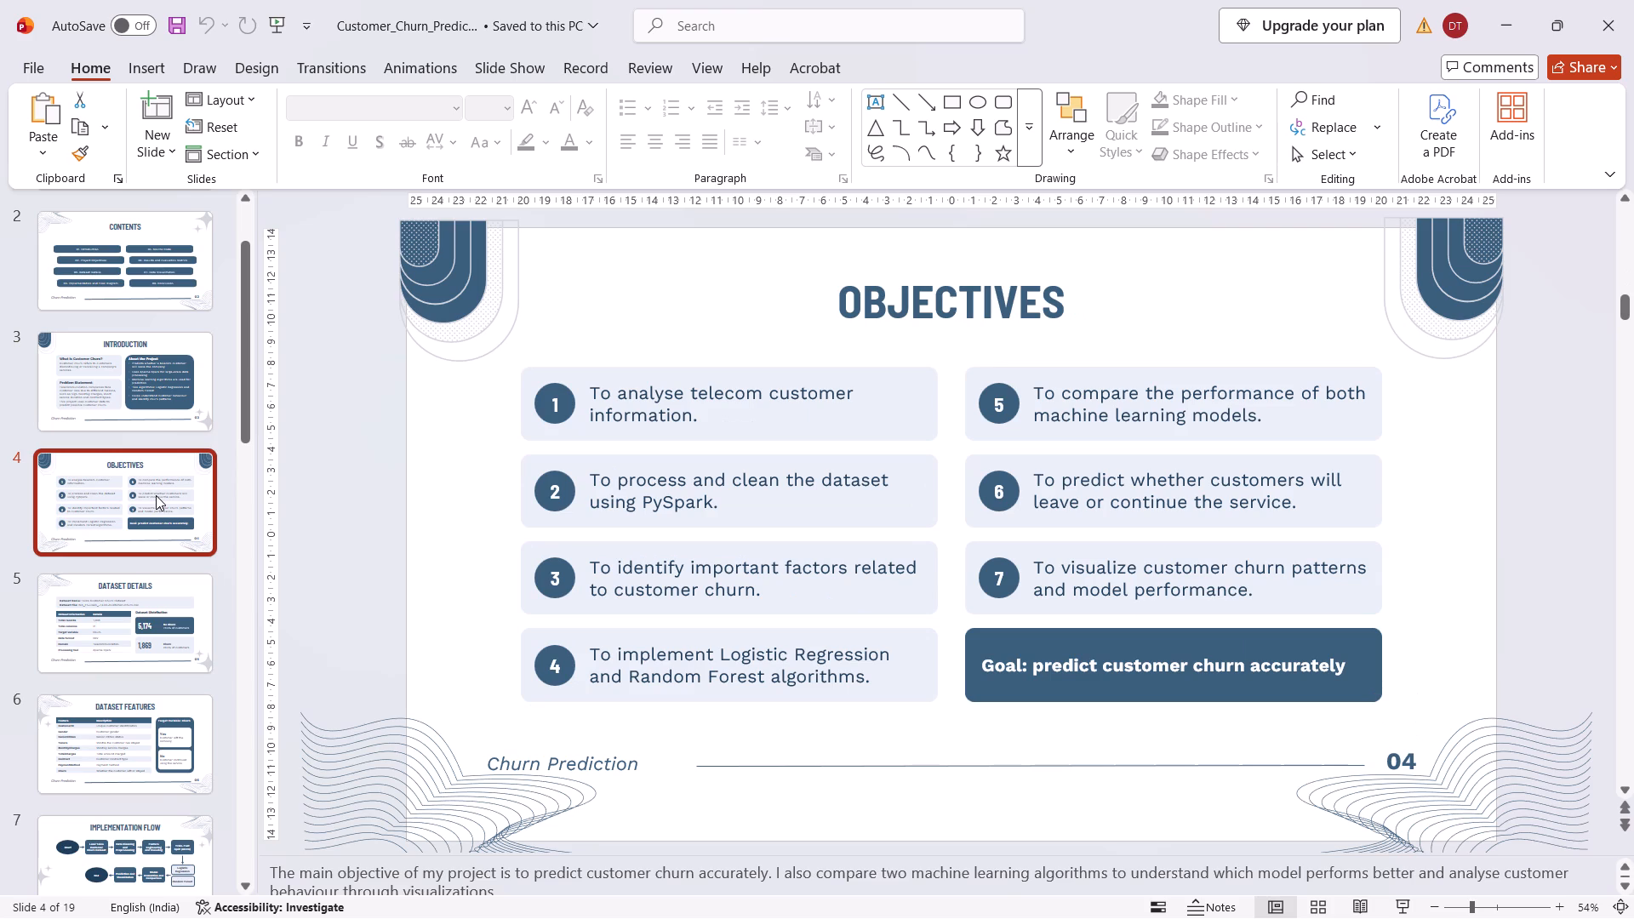
click(161, 610)
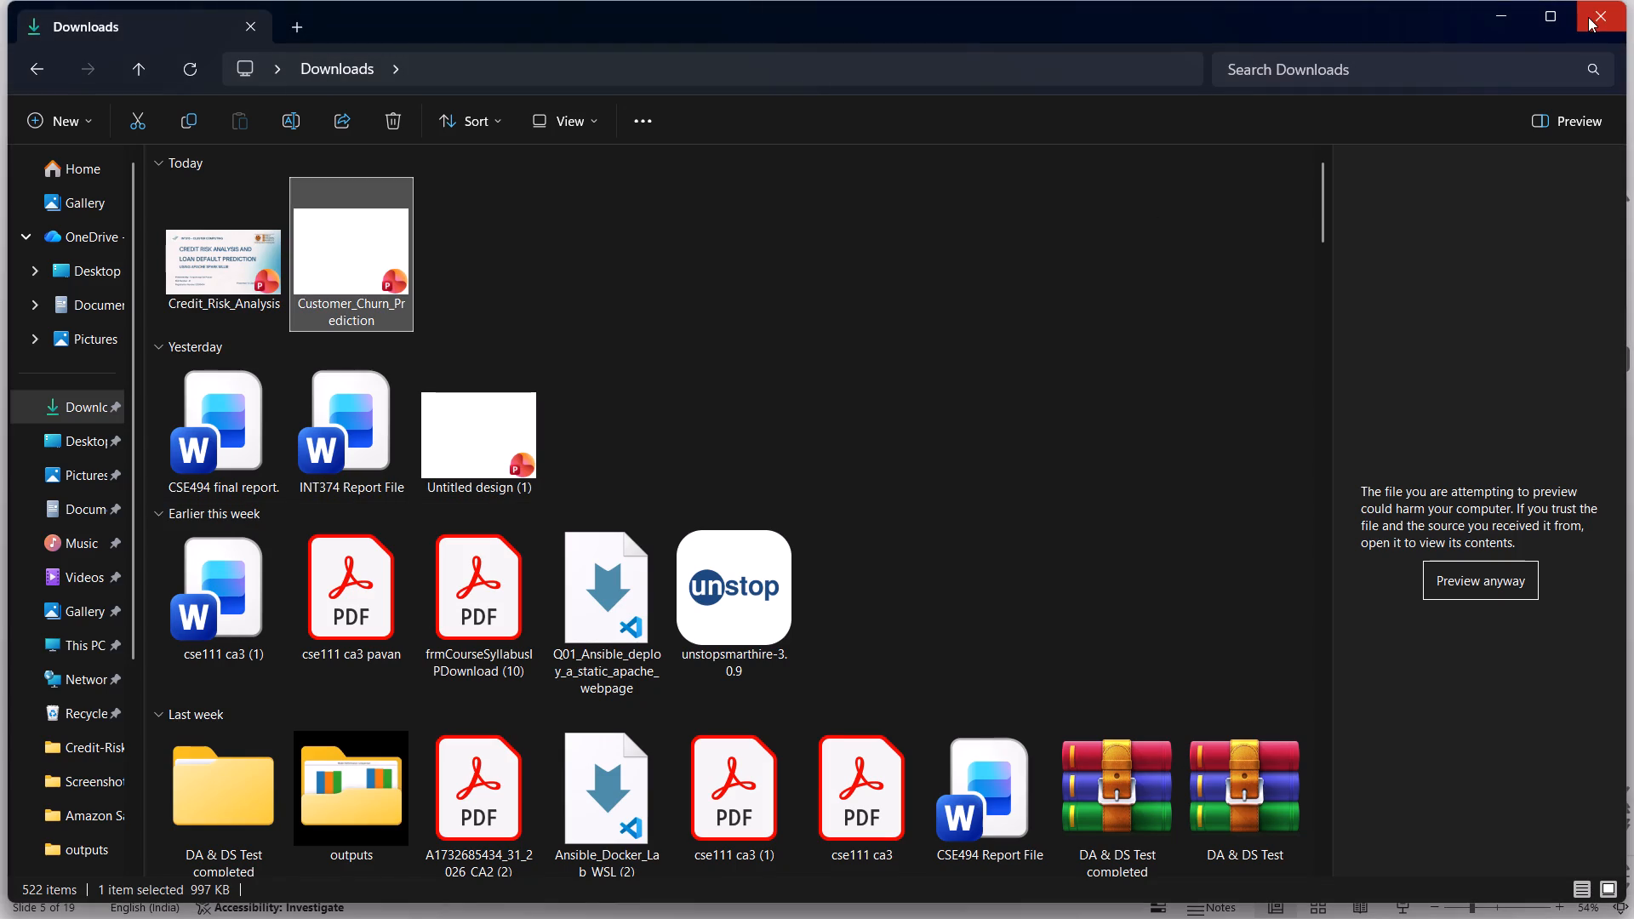
click(1585, 25)
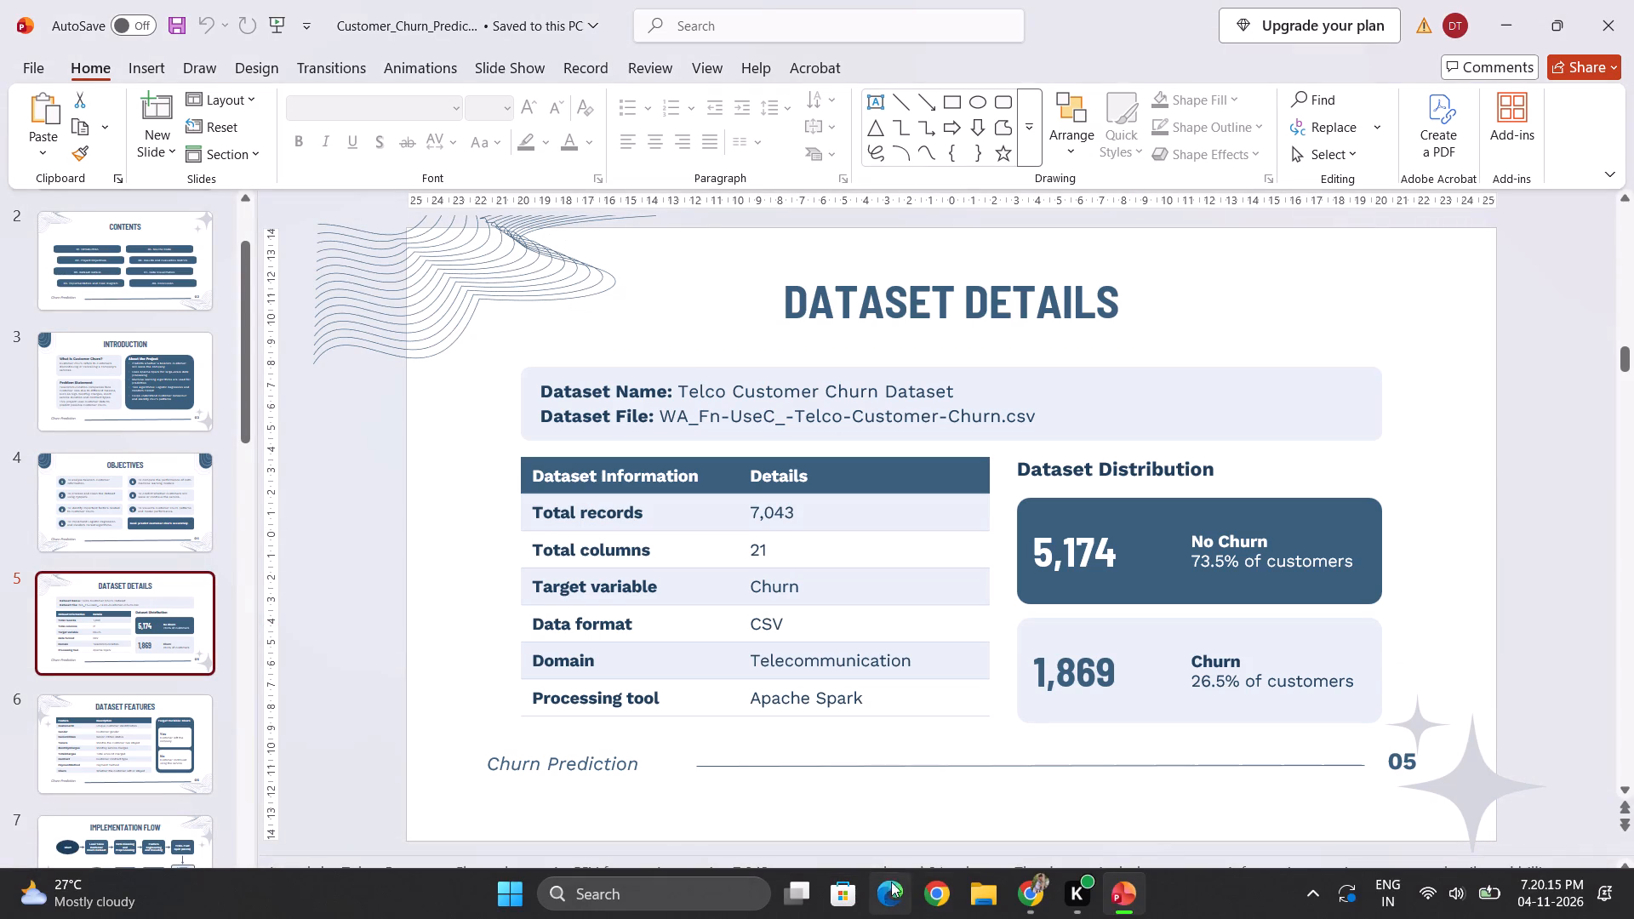
click(932, 882)
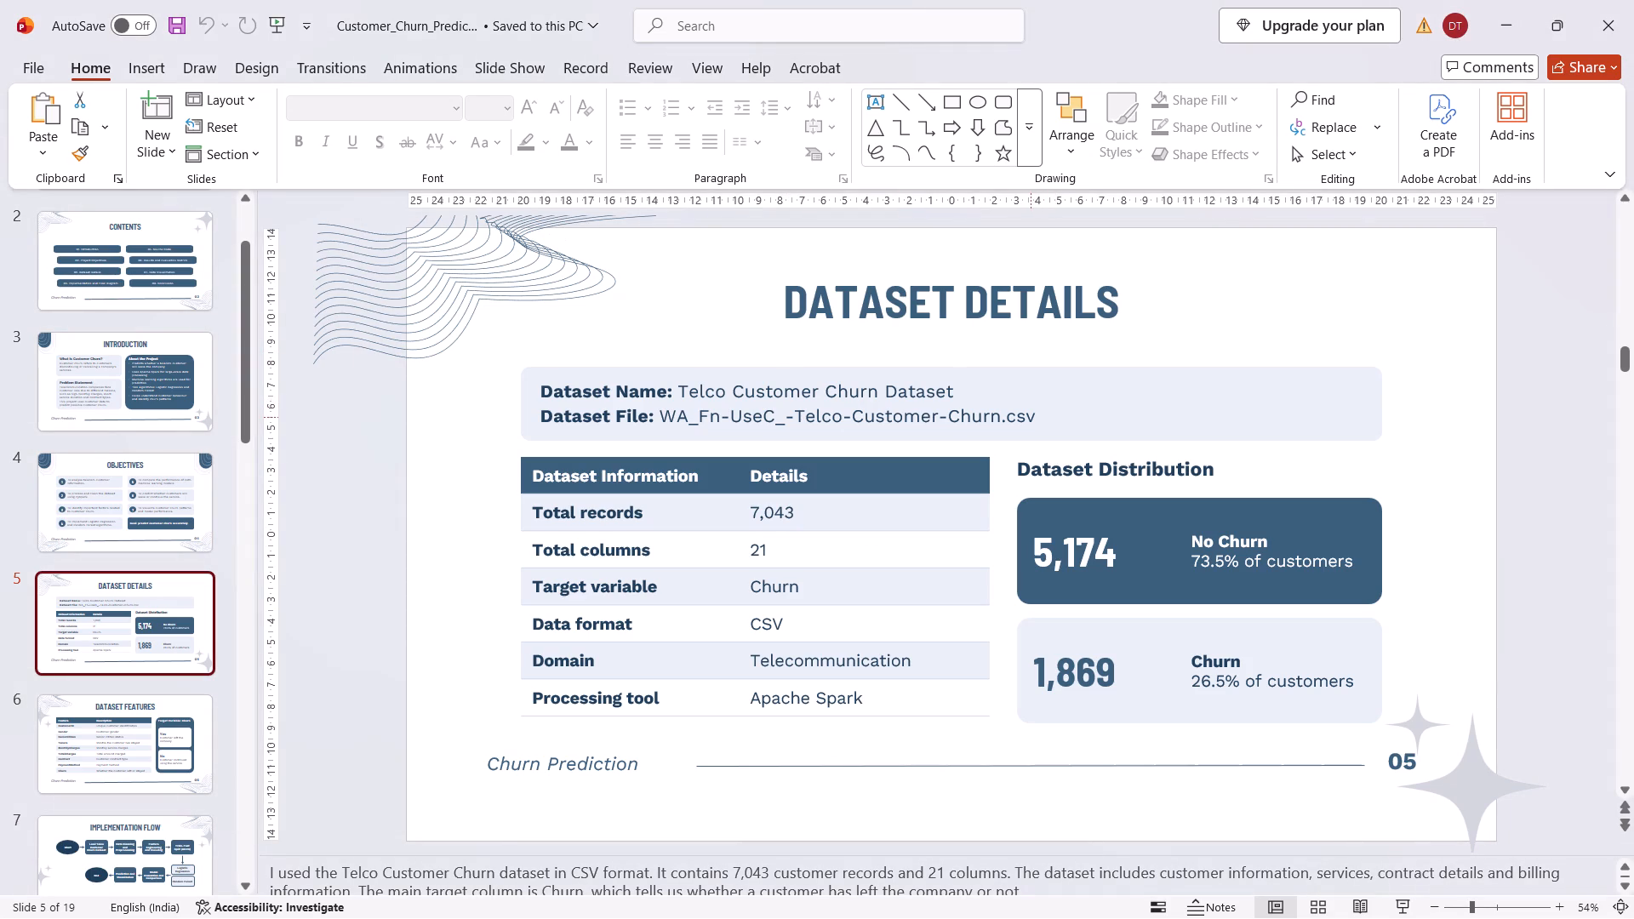
drag(1031, 417, 675, 418)
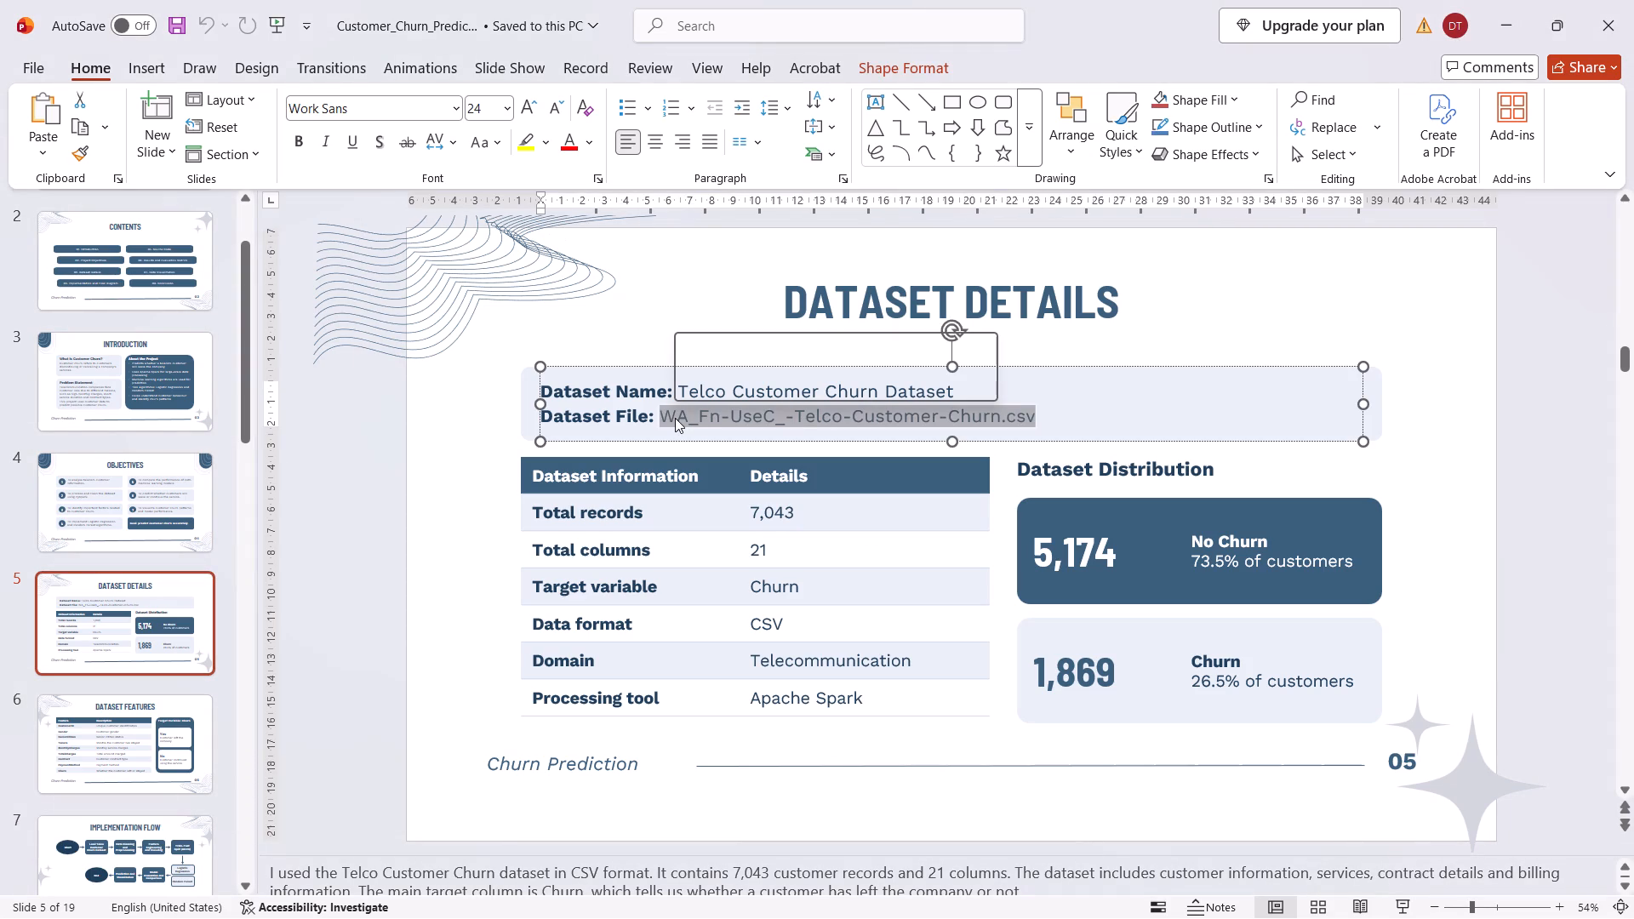
key(BackSpace)
key(space)
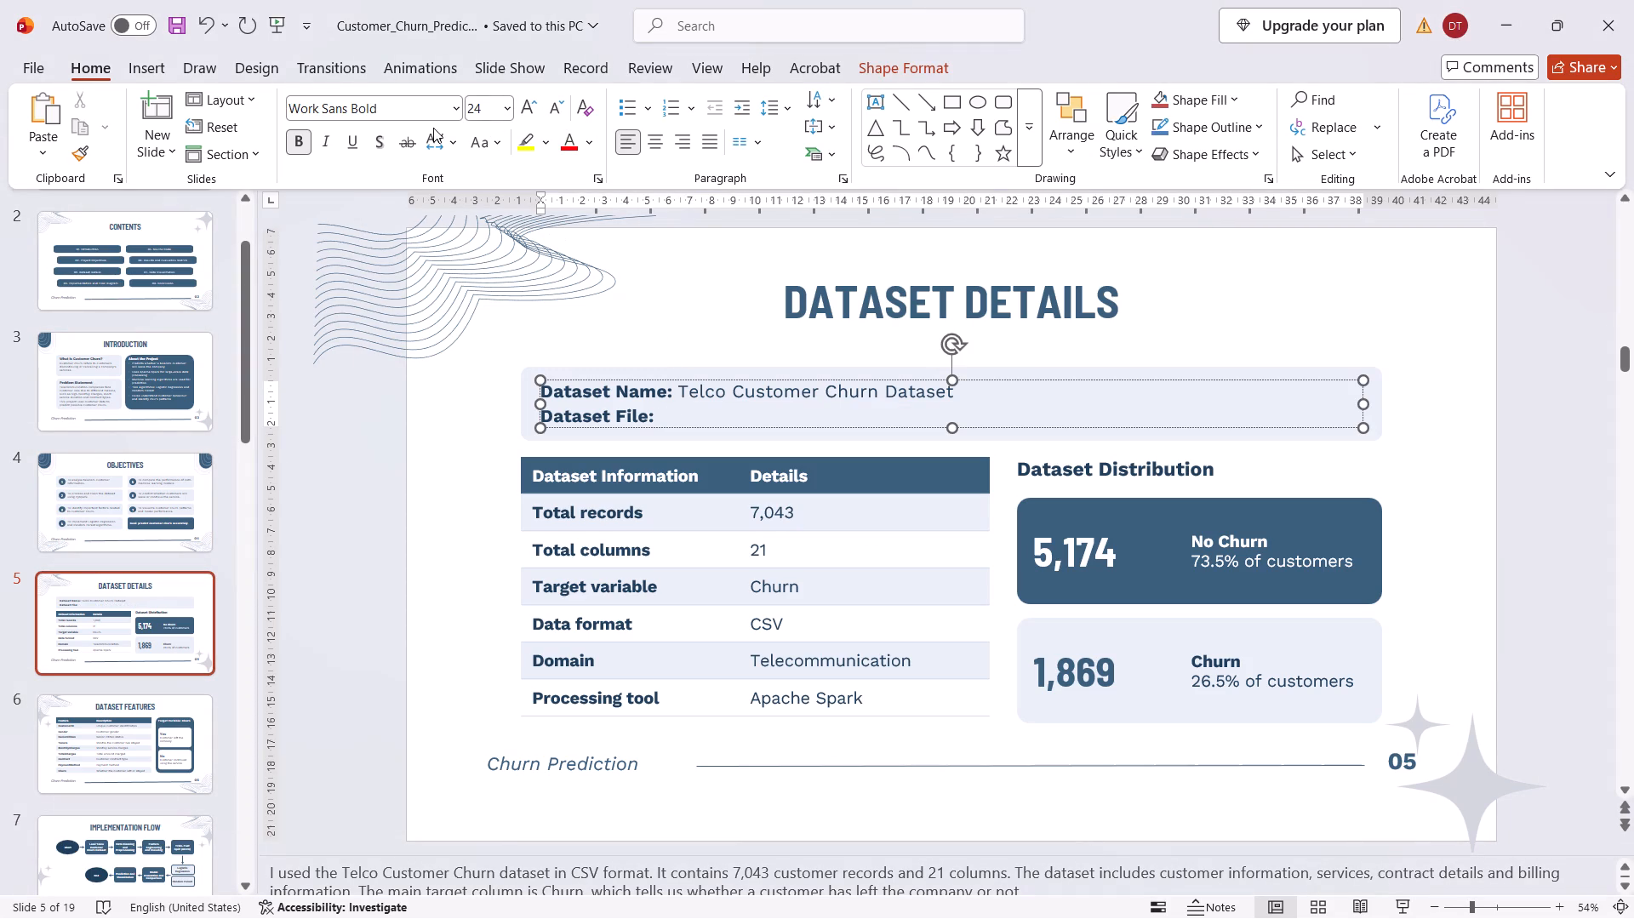
click(151, 71)
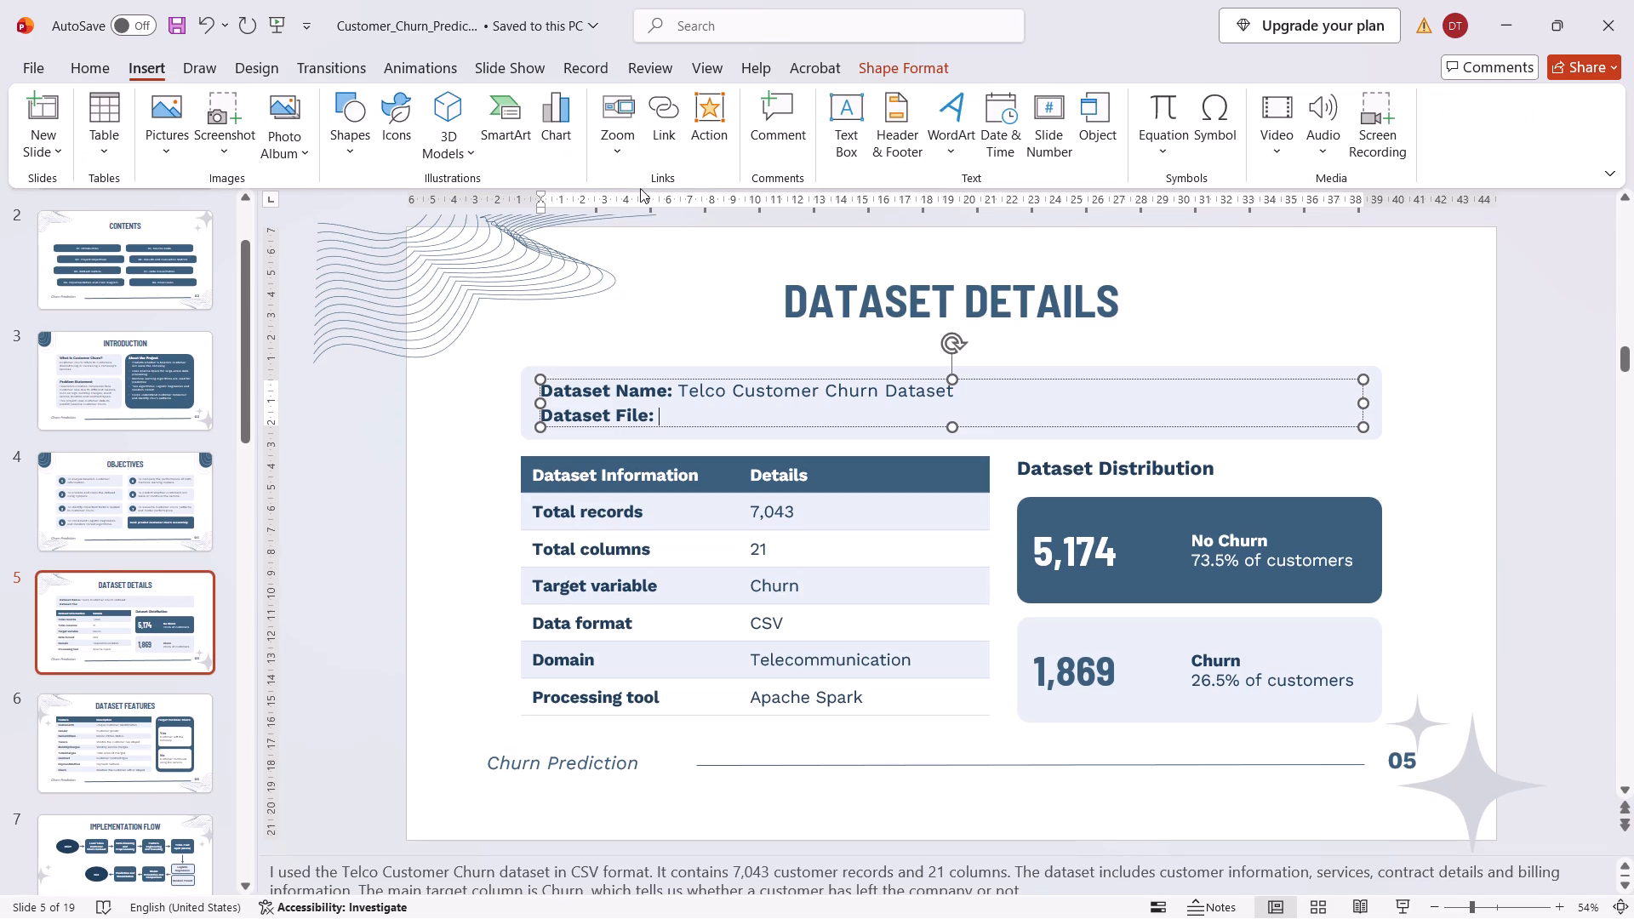
click(661, 132)
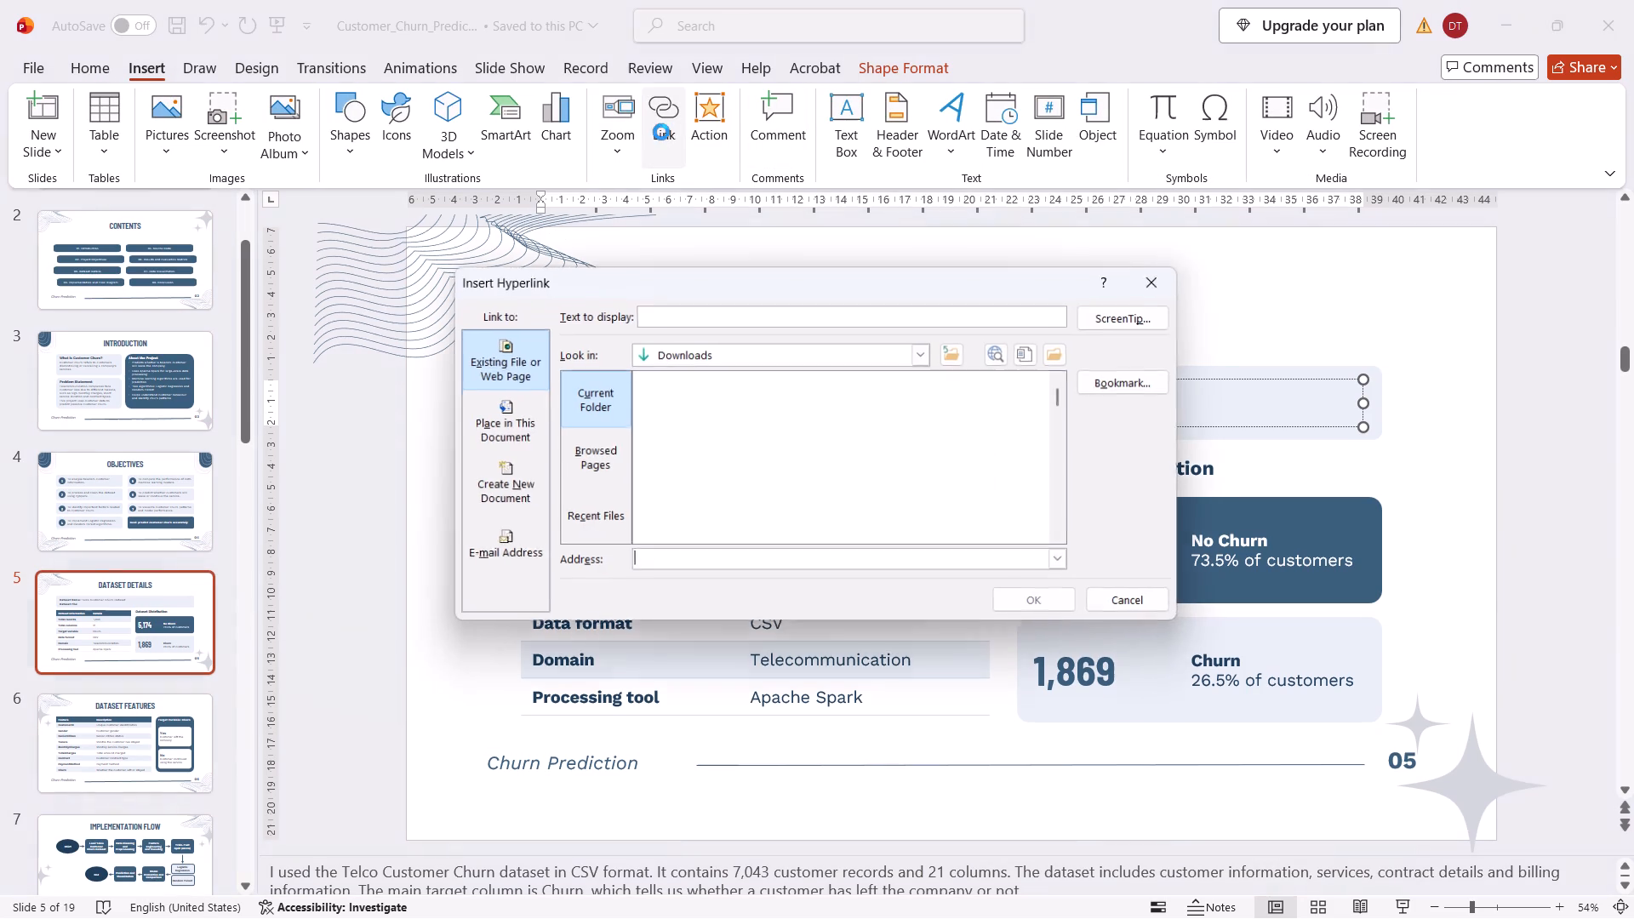
key(ctrl+v)
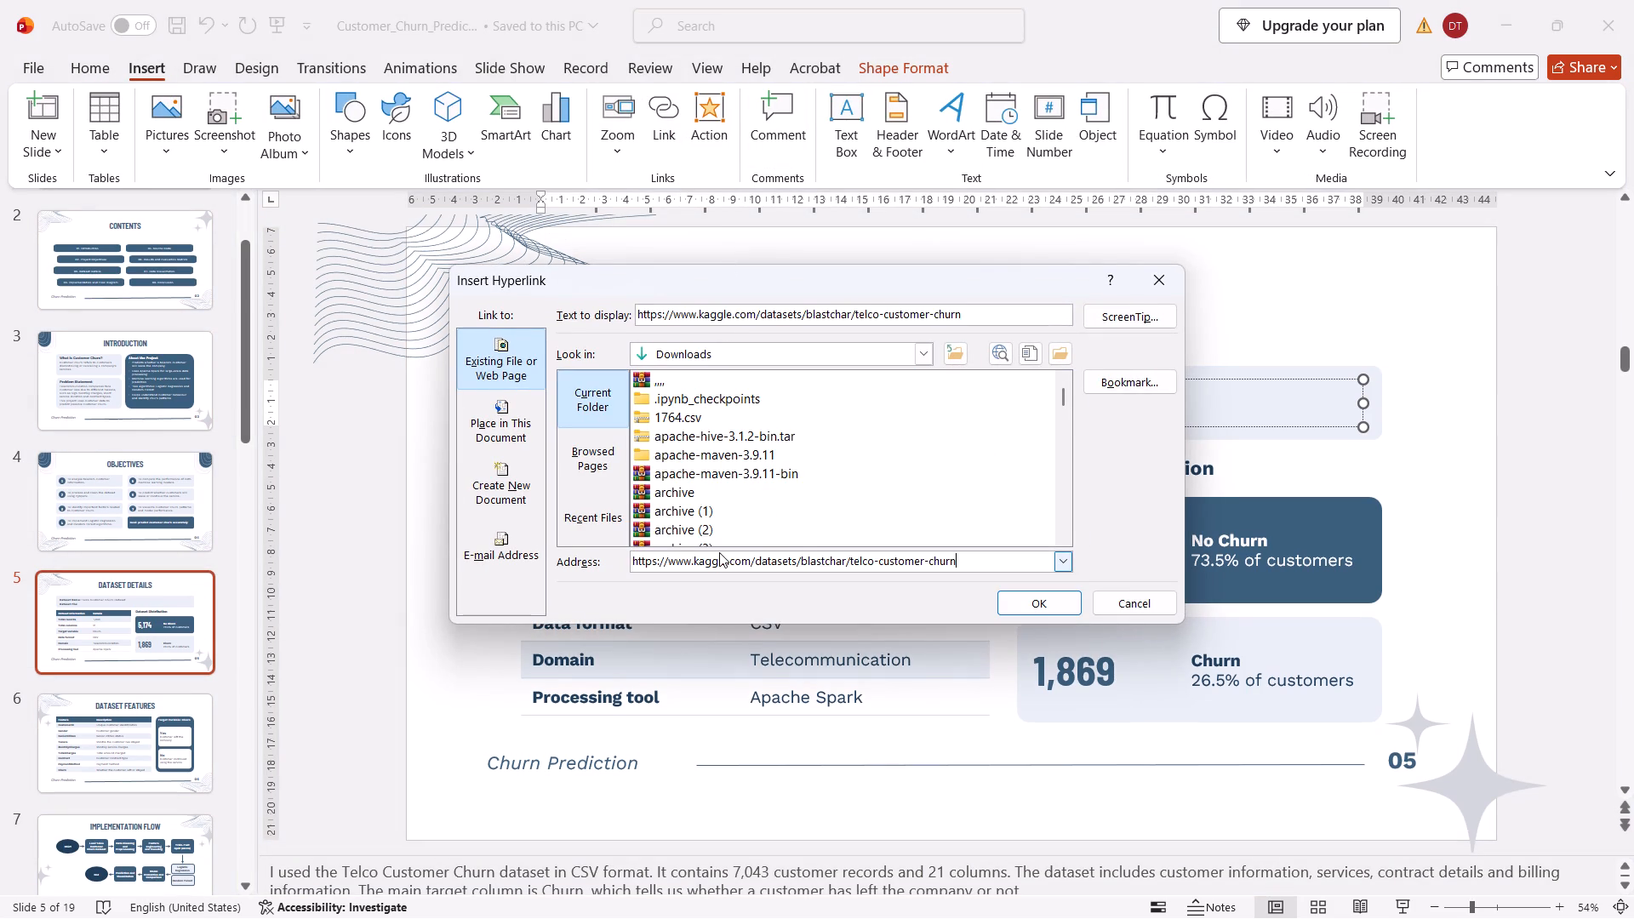
key(Return)
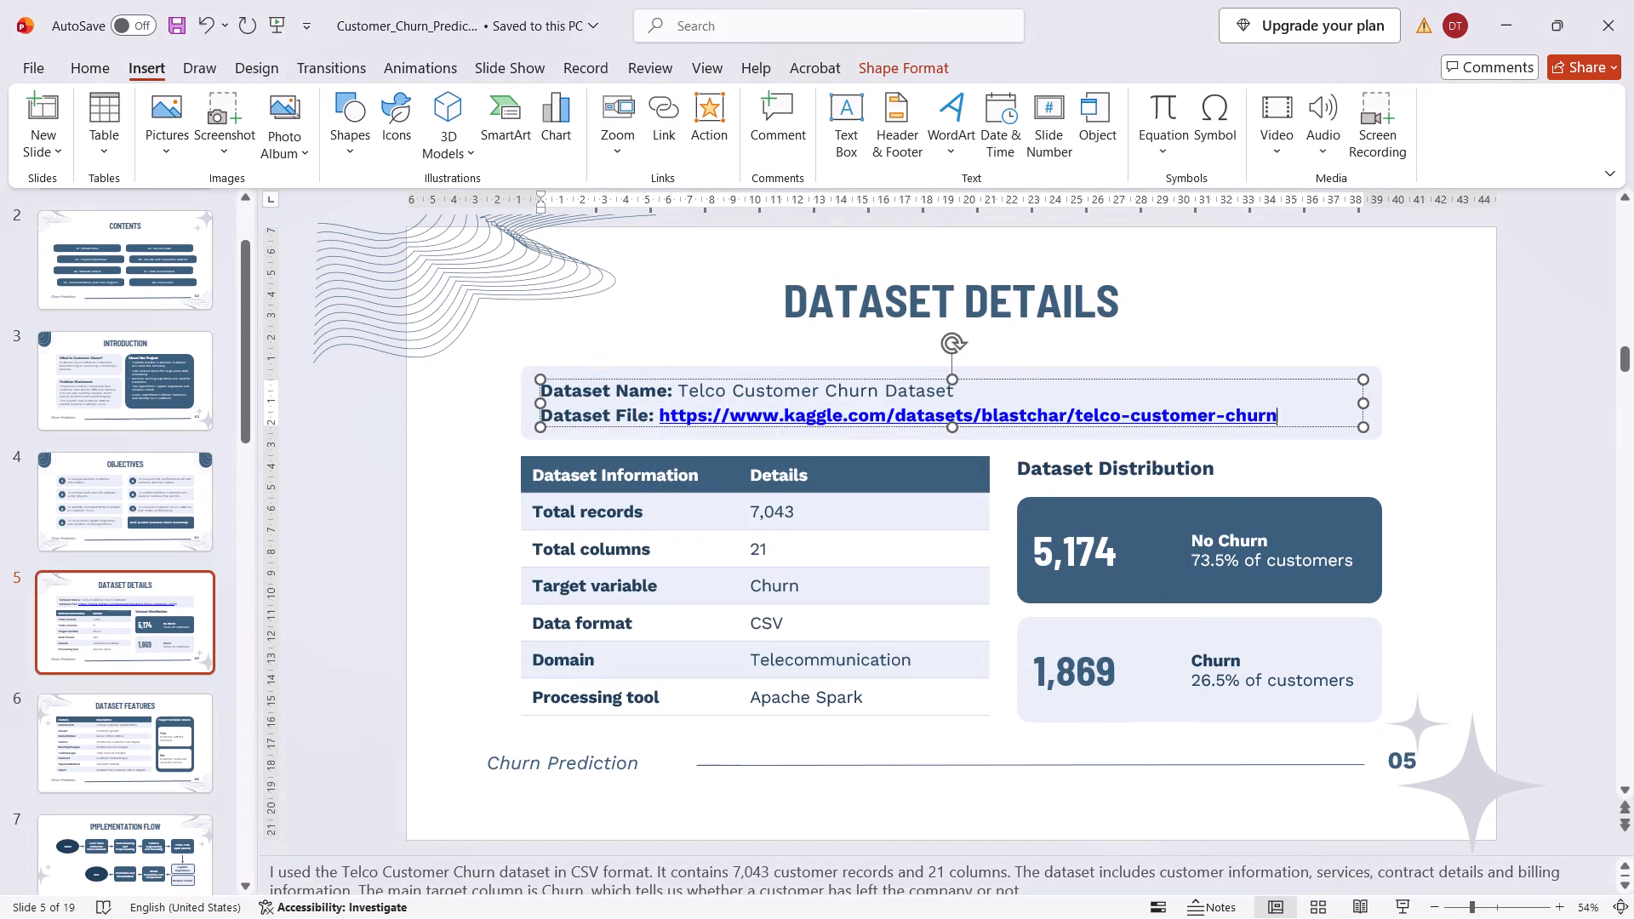
click(1289, 414)
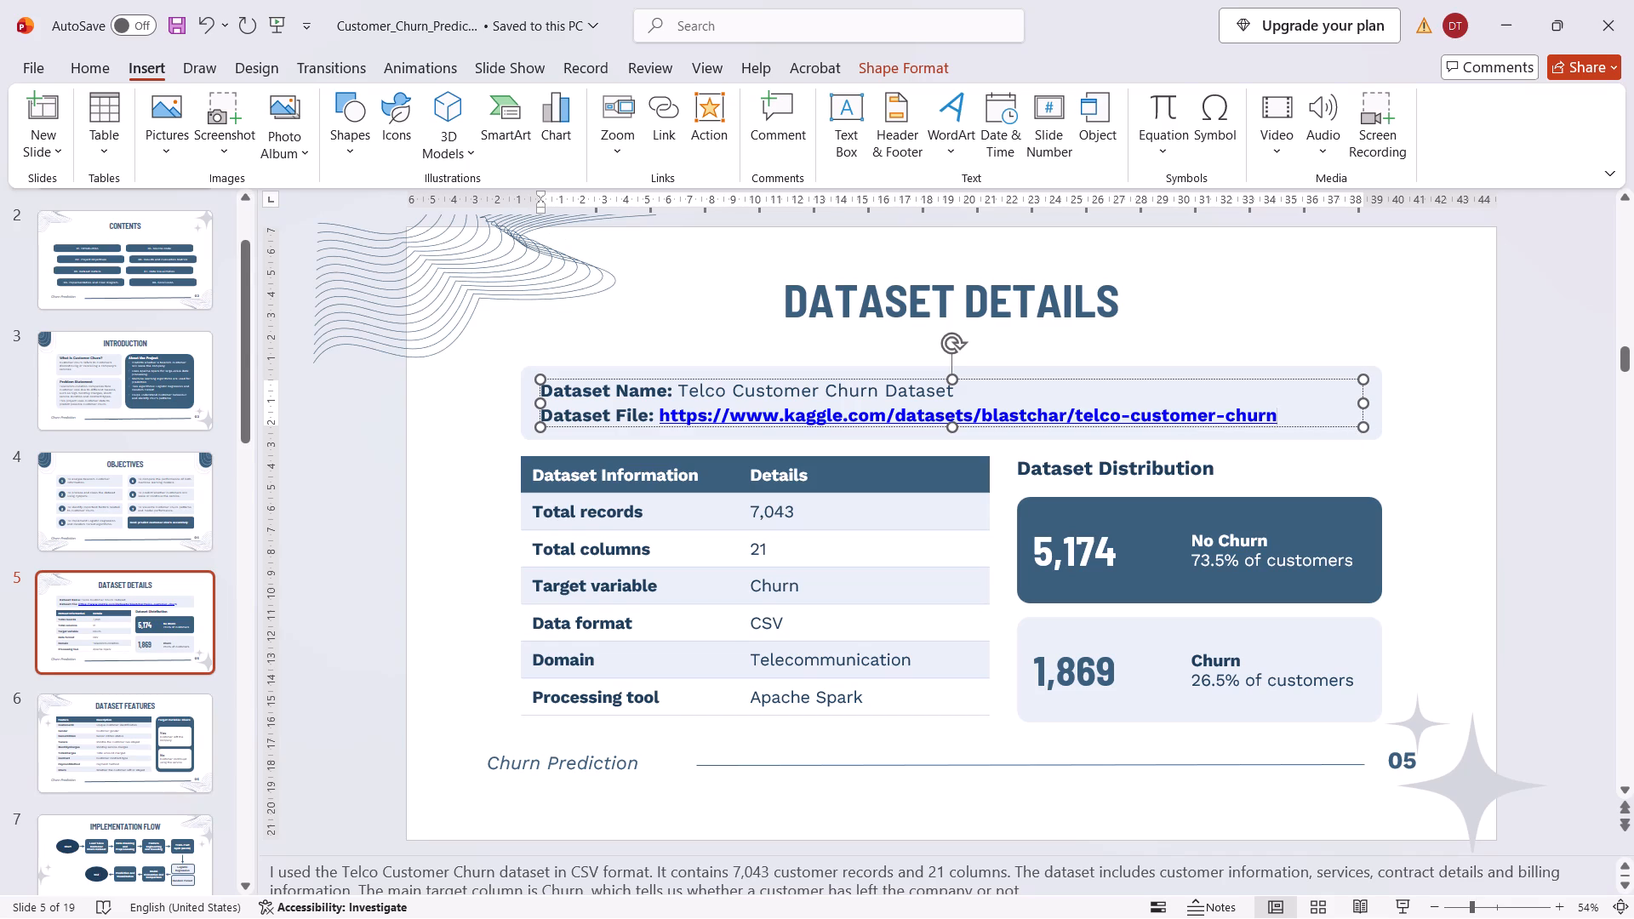
Change the "Dataset File:" label on the Dataset Details slide to "Dataset Link:".
click(645, 410)
key(BackSpace)
key(BackSpace)
key(BackSpace)
key(BackSpace)
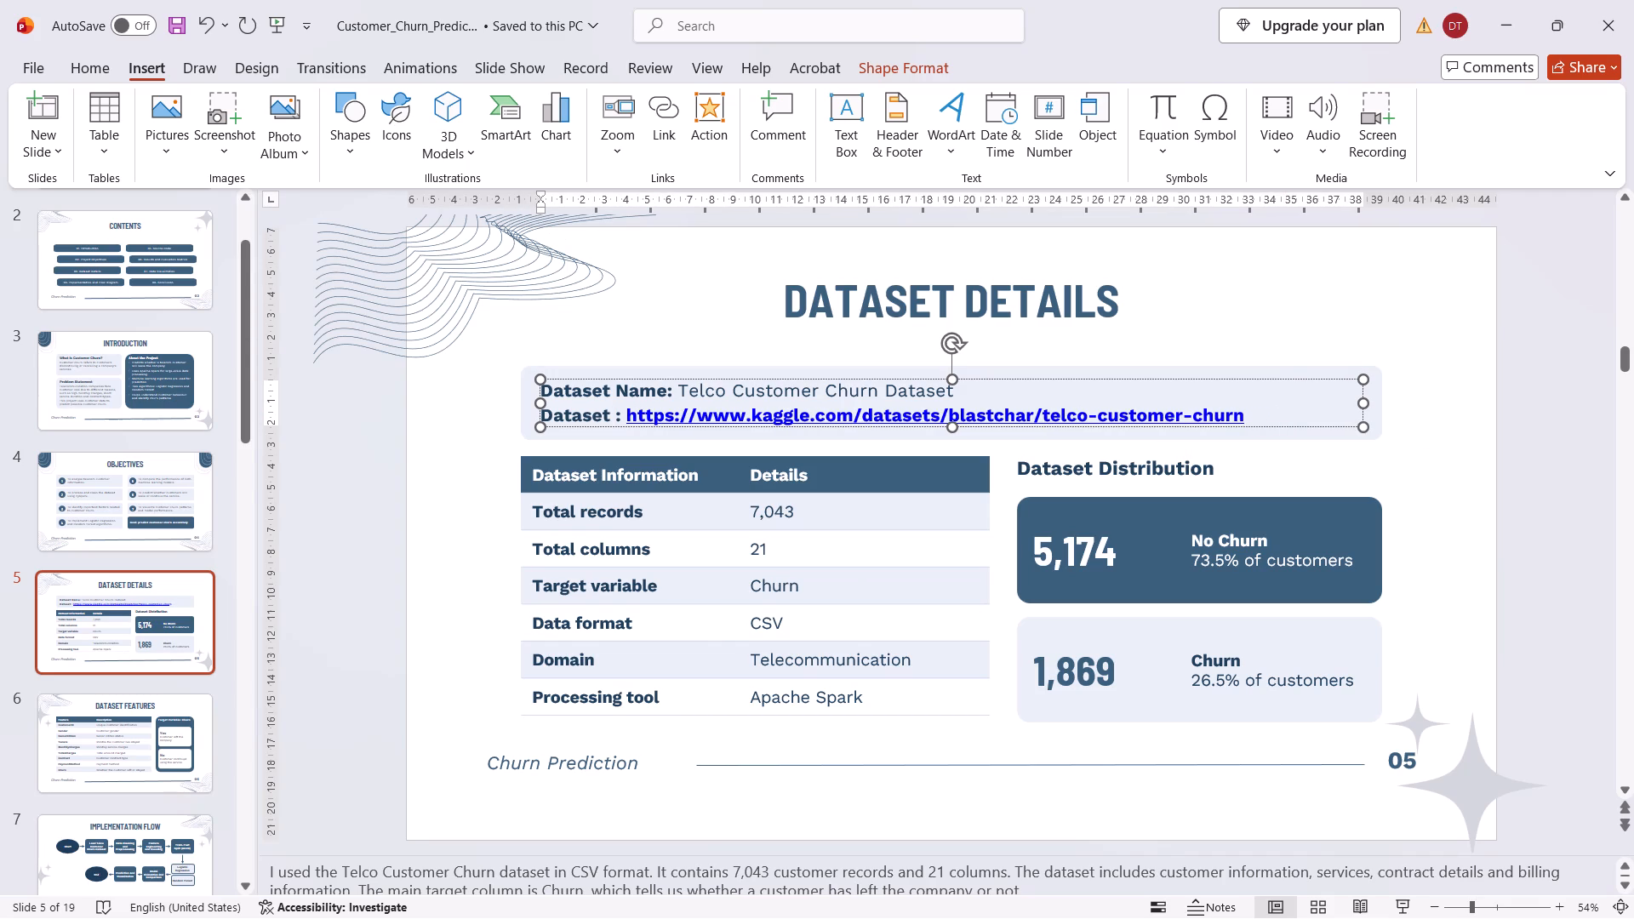
text(Link)
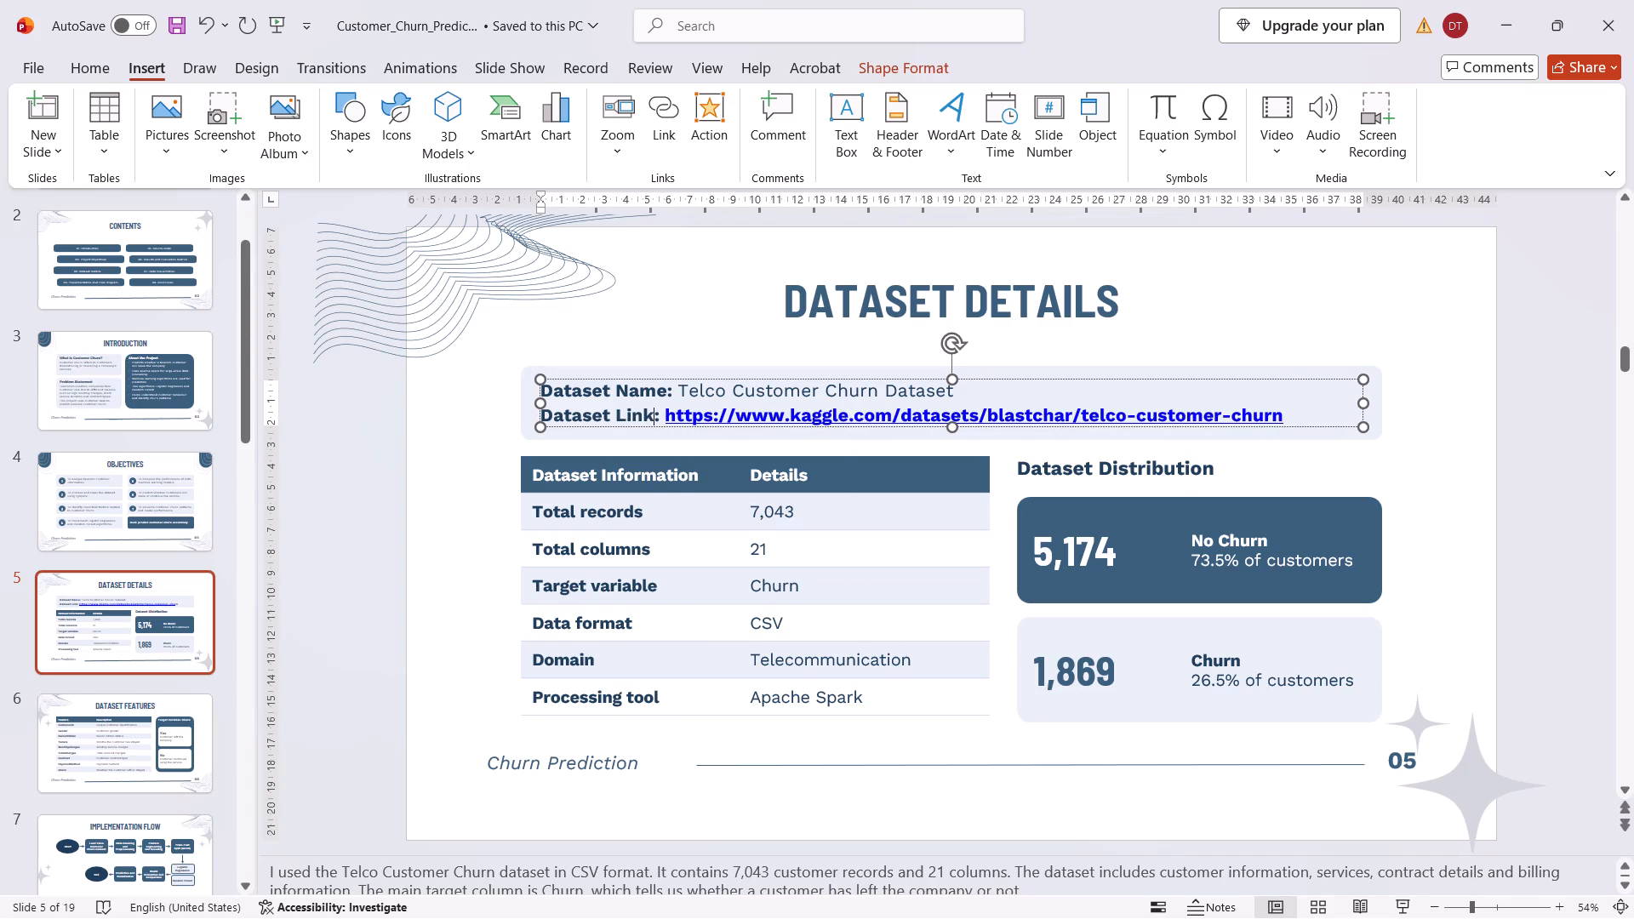
Turn off bold for the Kaggle link on the Dataset Details slide and recolour its text to a dark grey theme shade of Black, Text 1.
click(1285, 413)
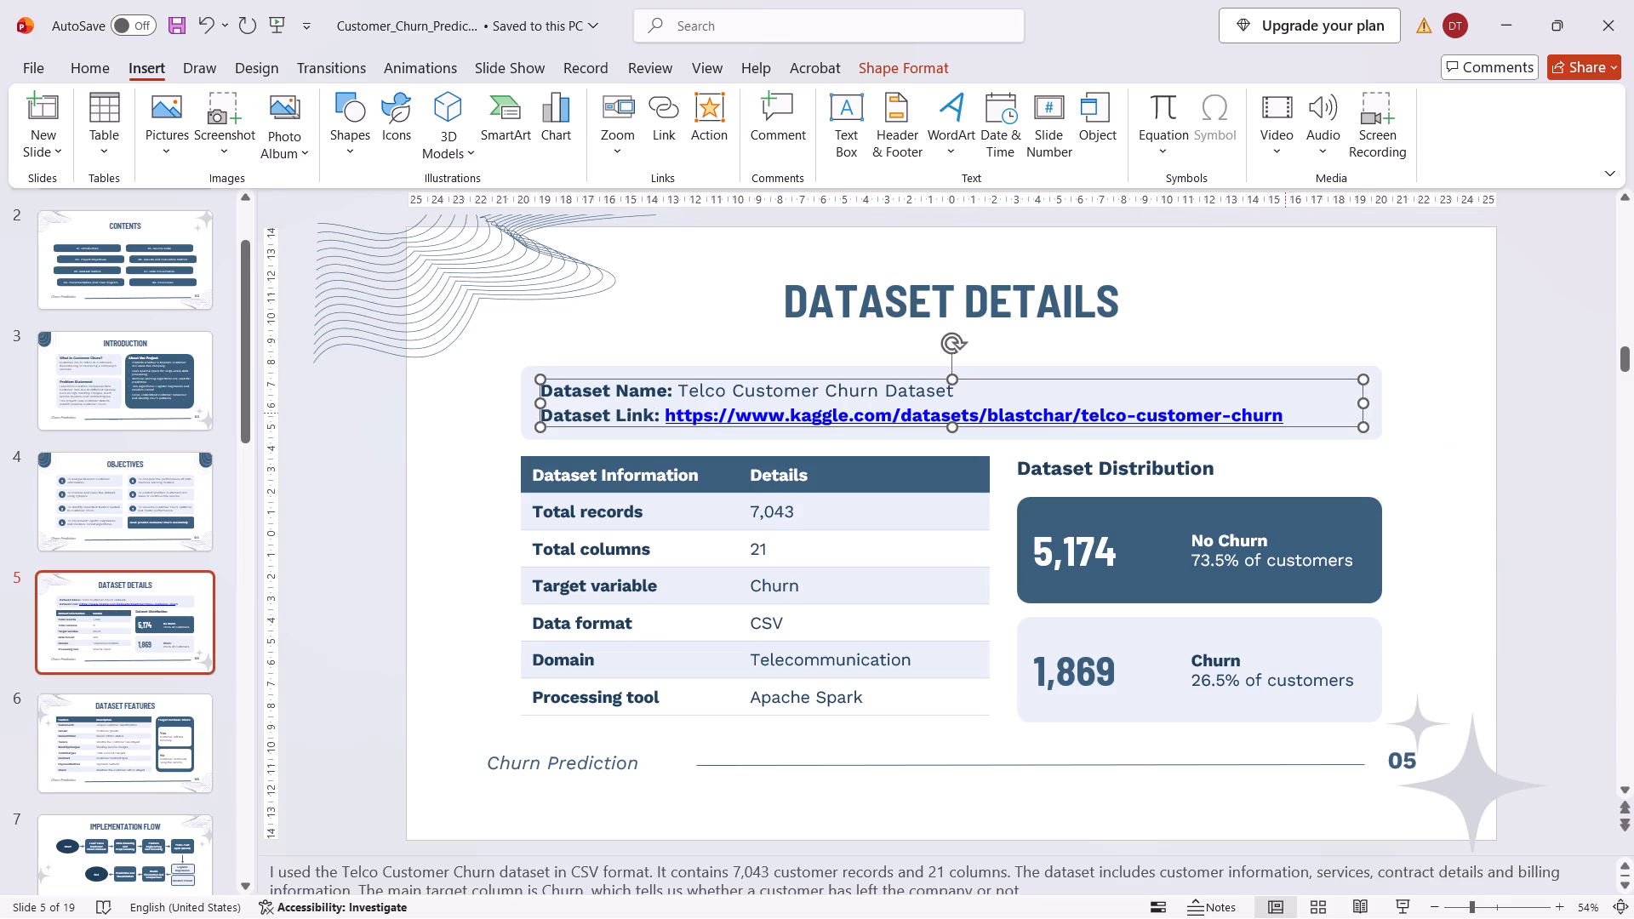
click(1283, 407)
click(1264, 396)
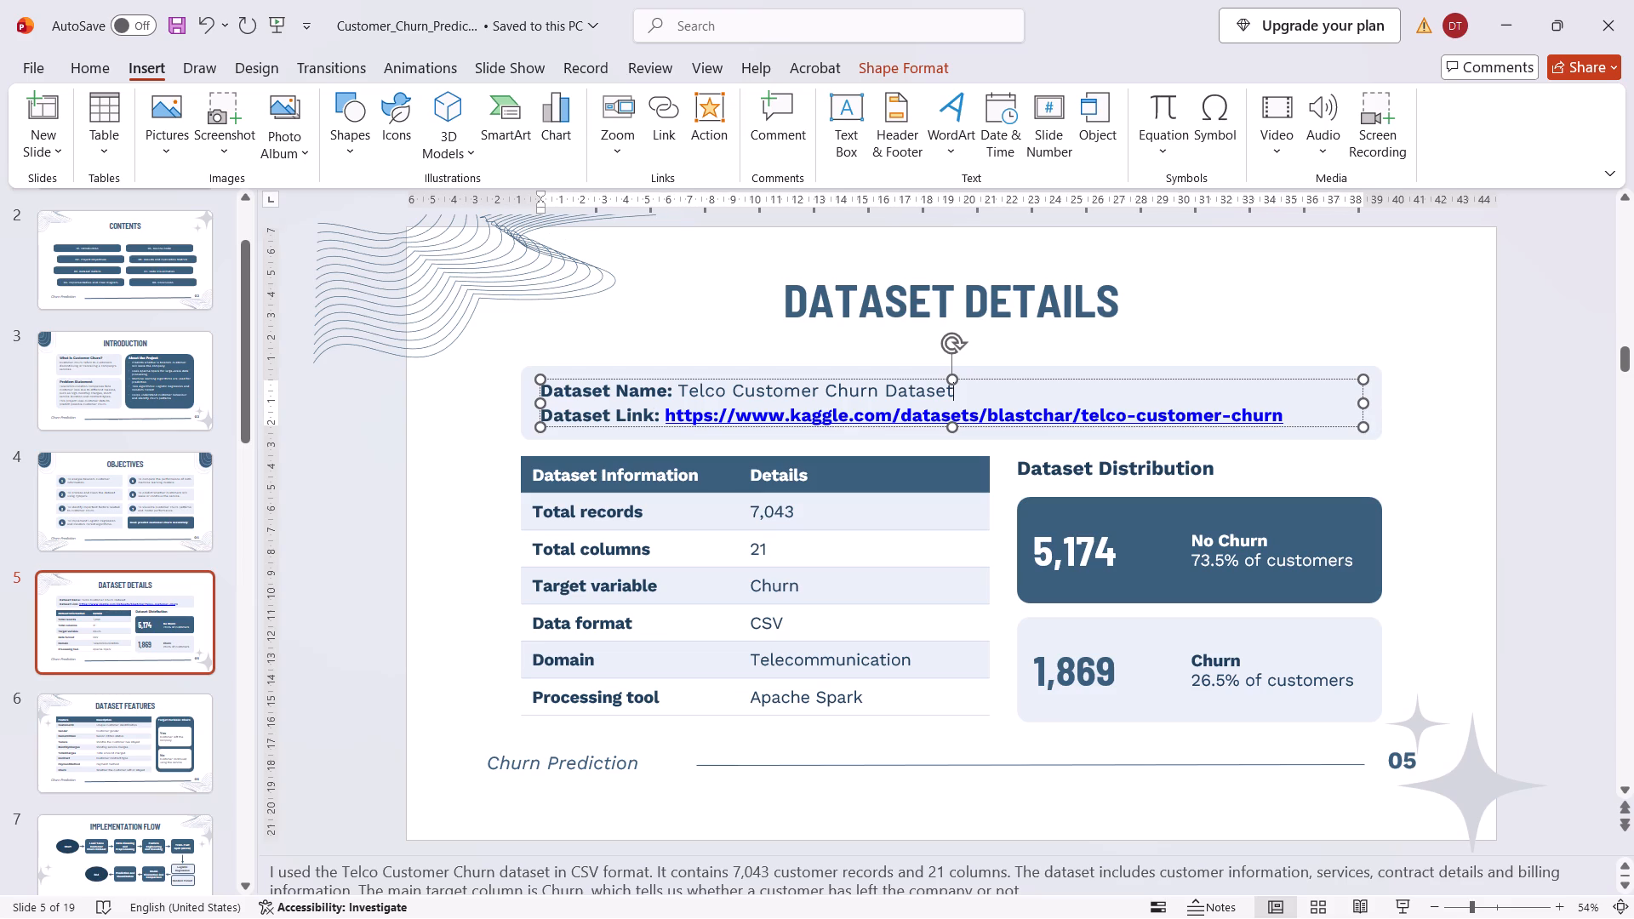
drag(1278, 414, 765, 412)
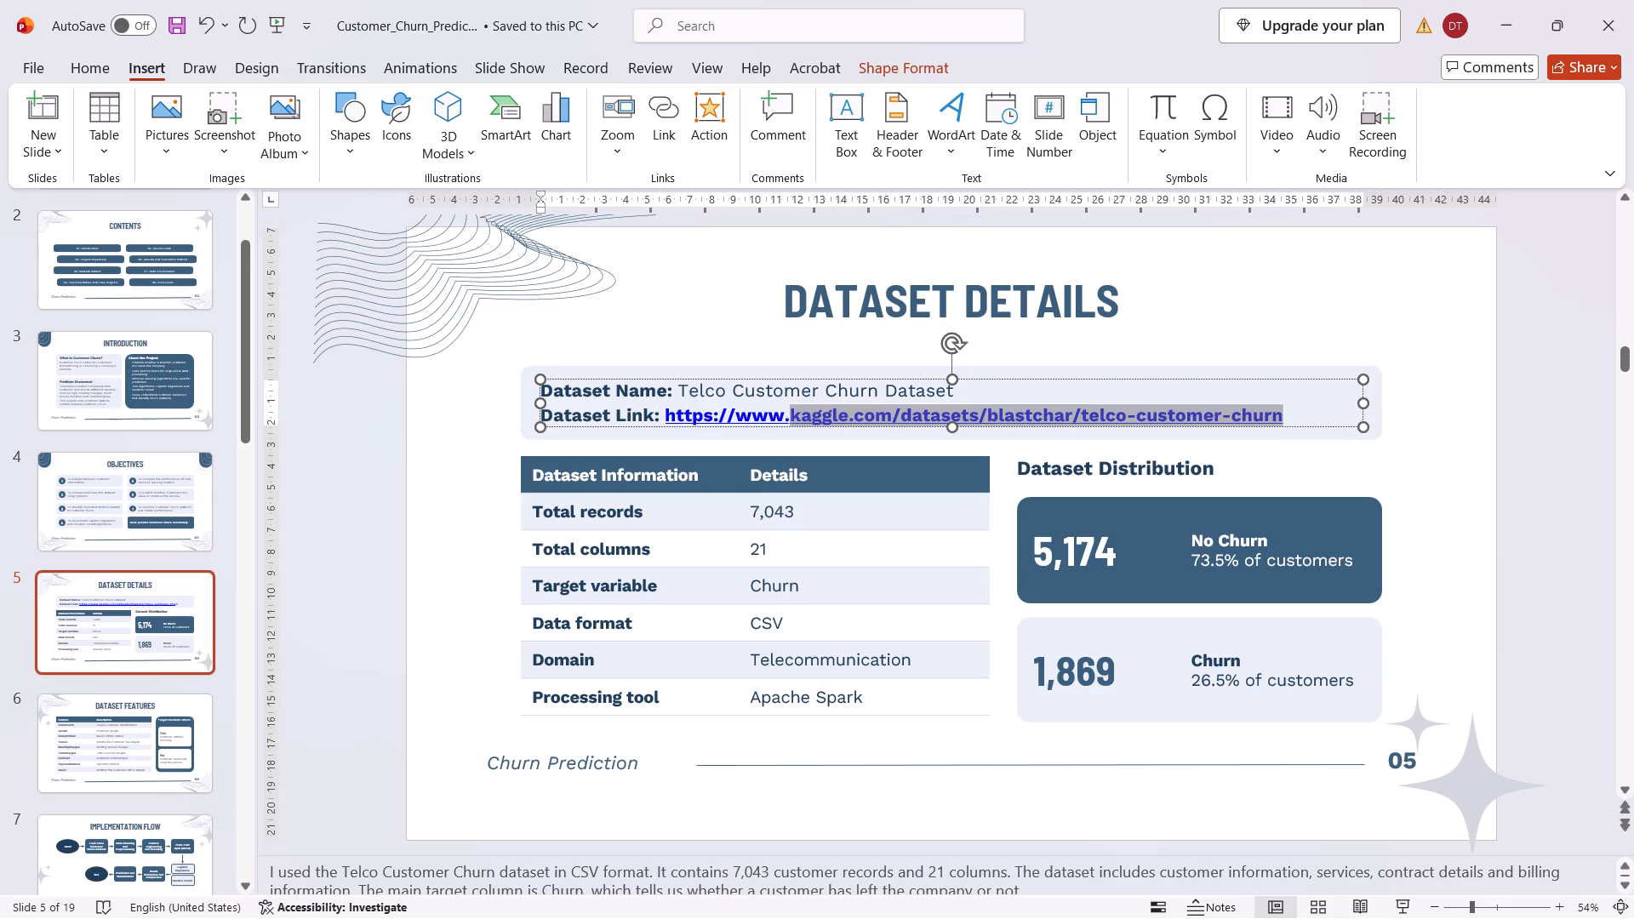
drag(765, 412, 674, 410)
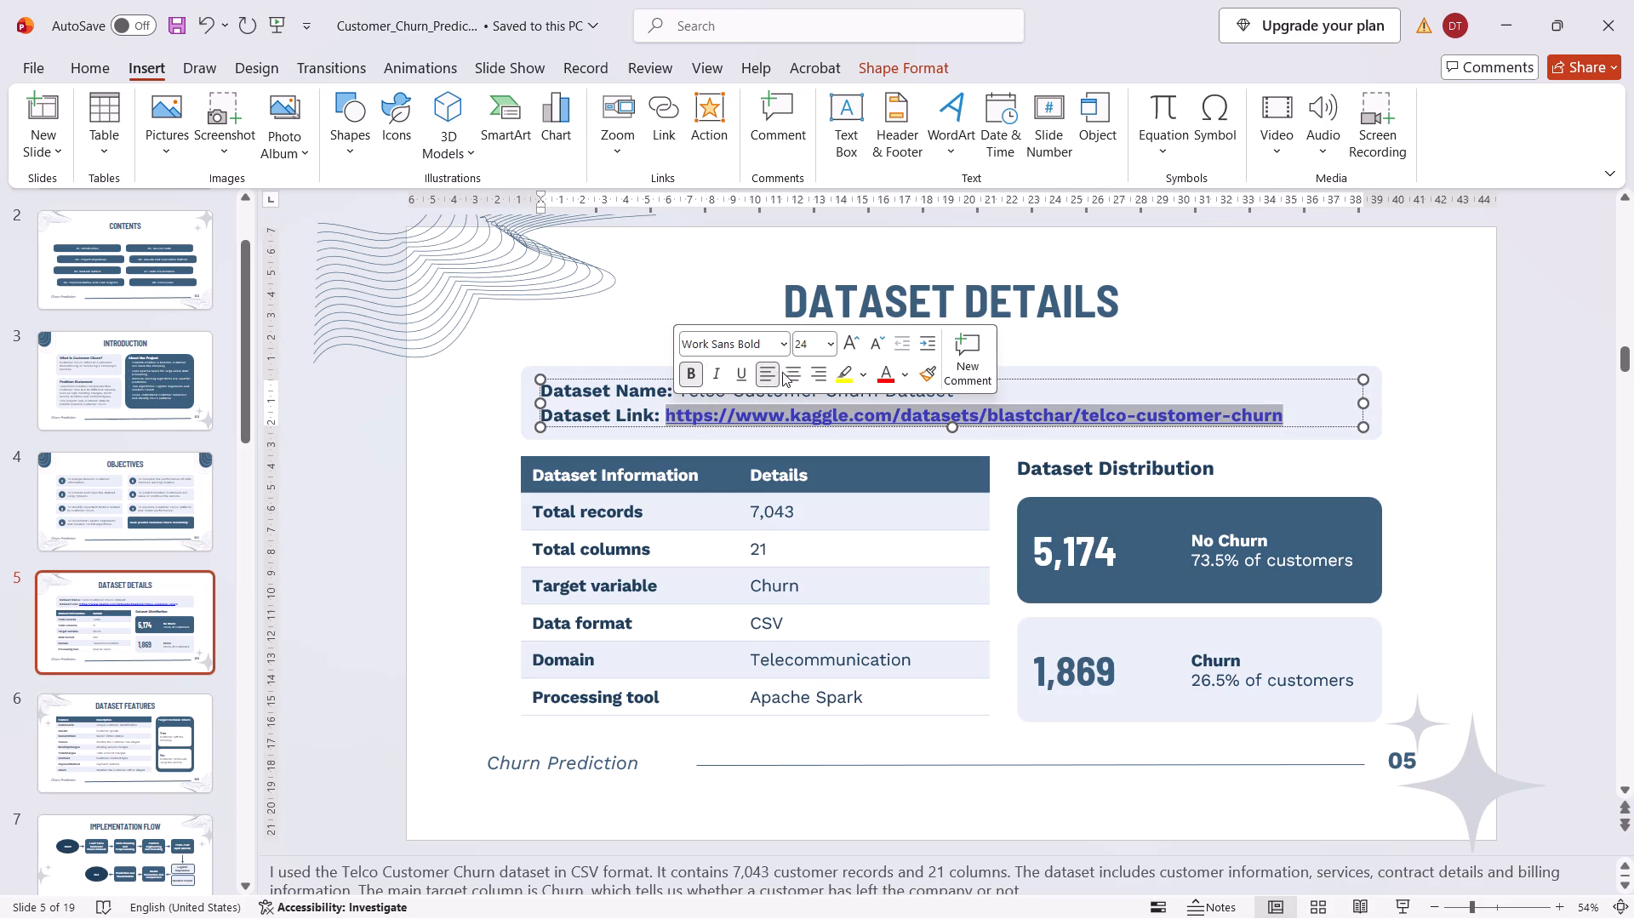
click(695, 377)
click(871, 370)
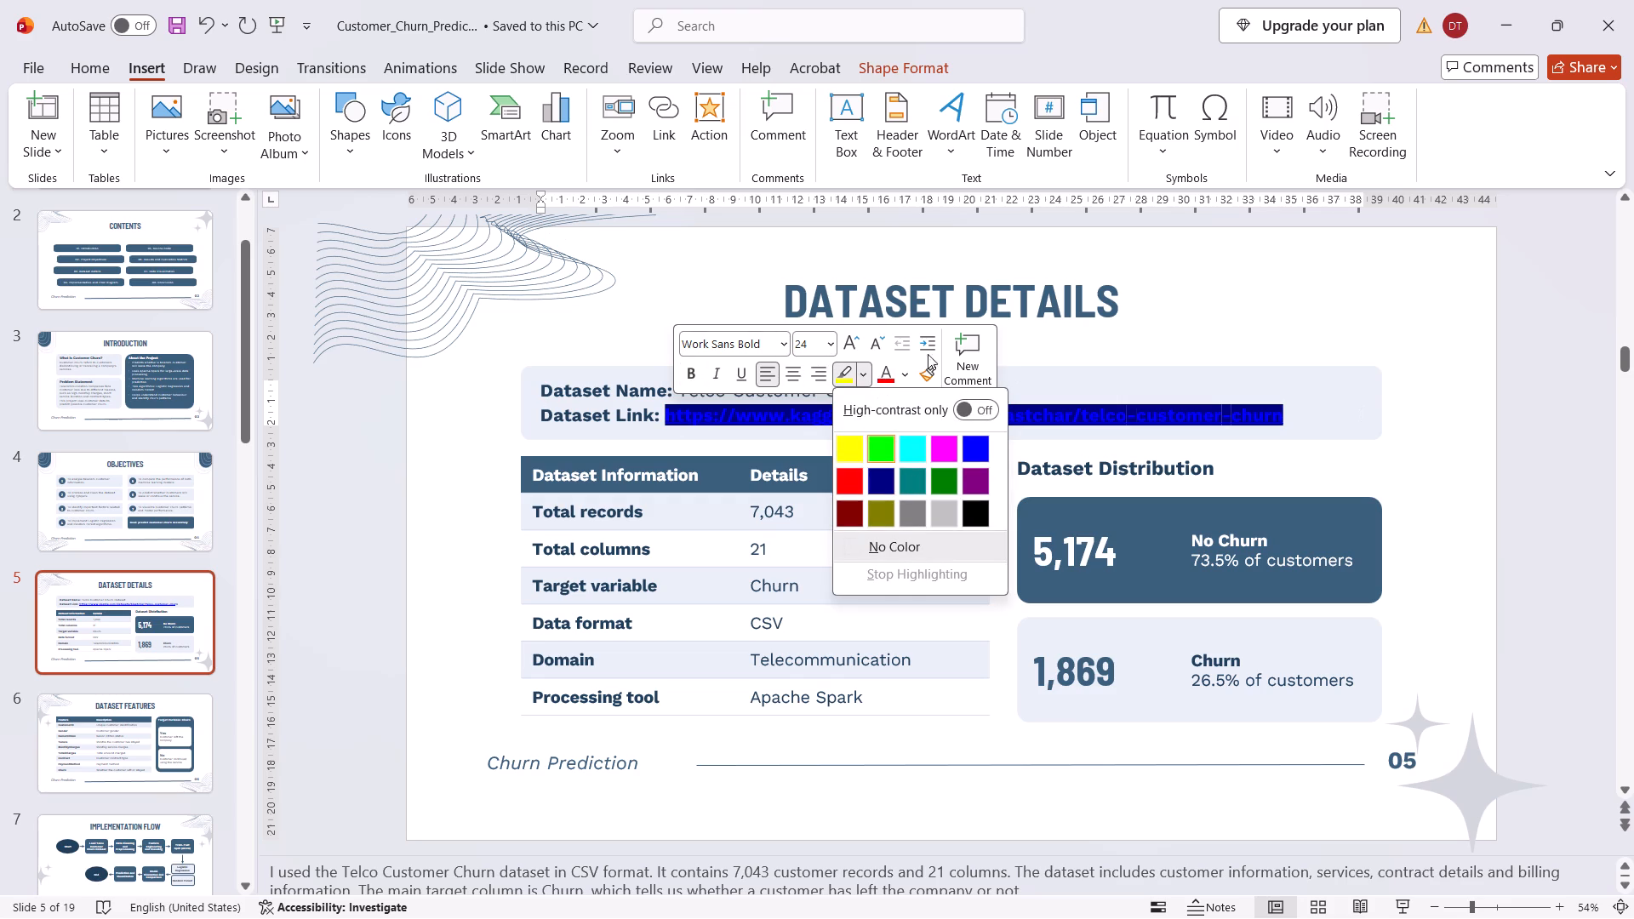
click(903, 374)
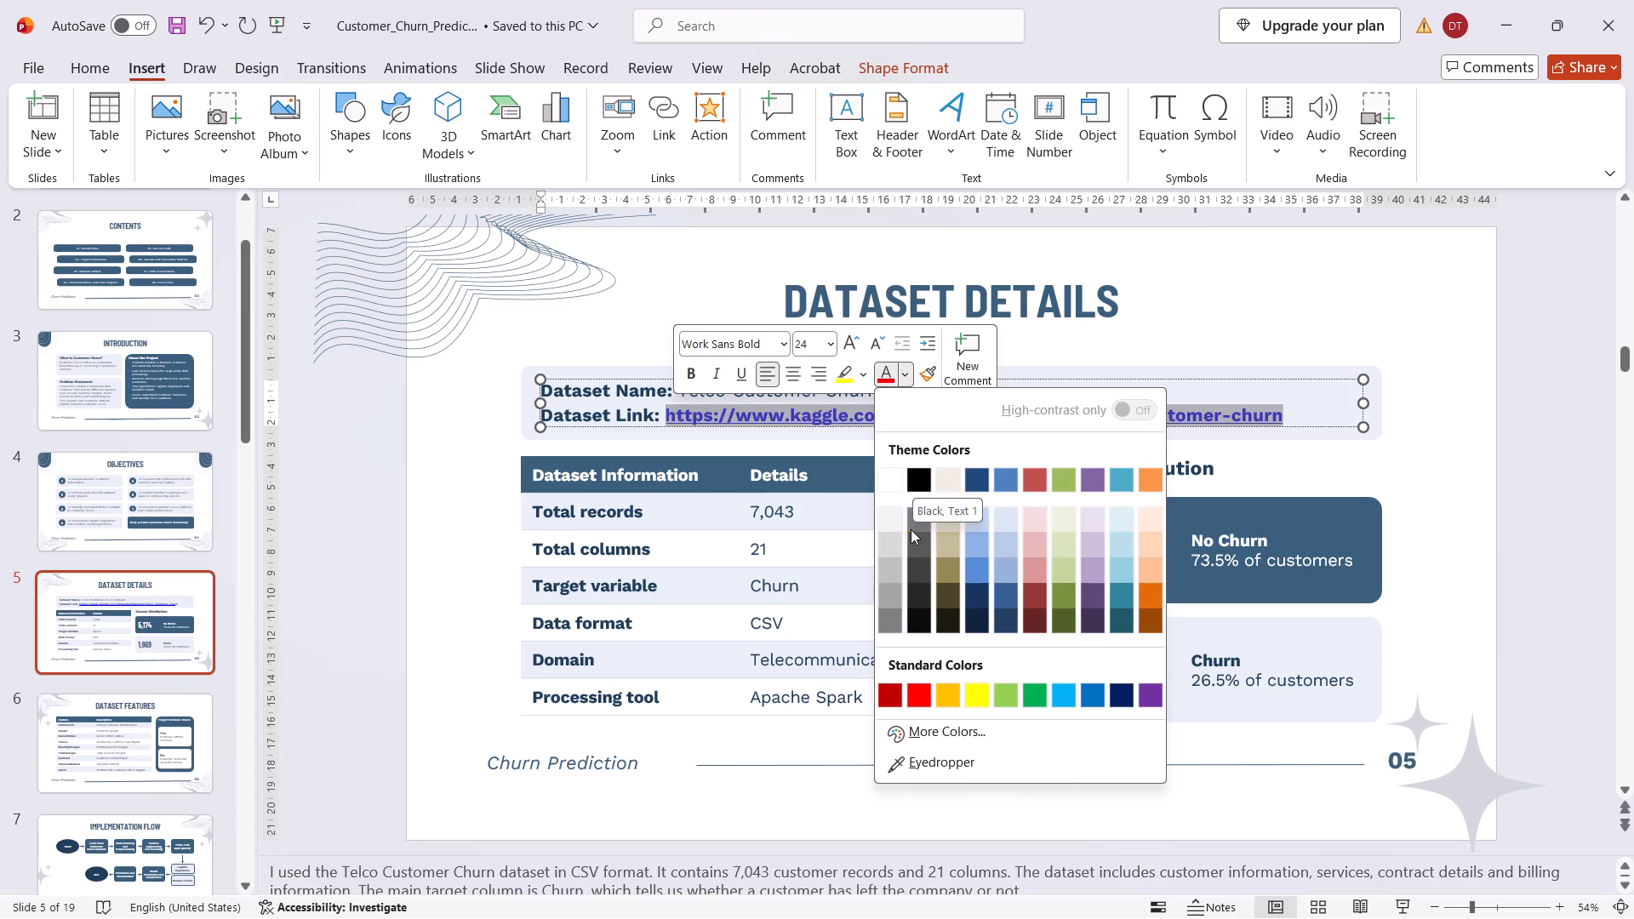
click(917, 560)
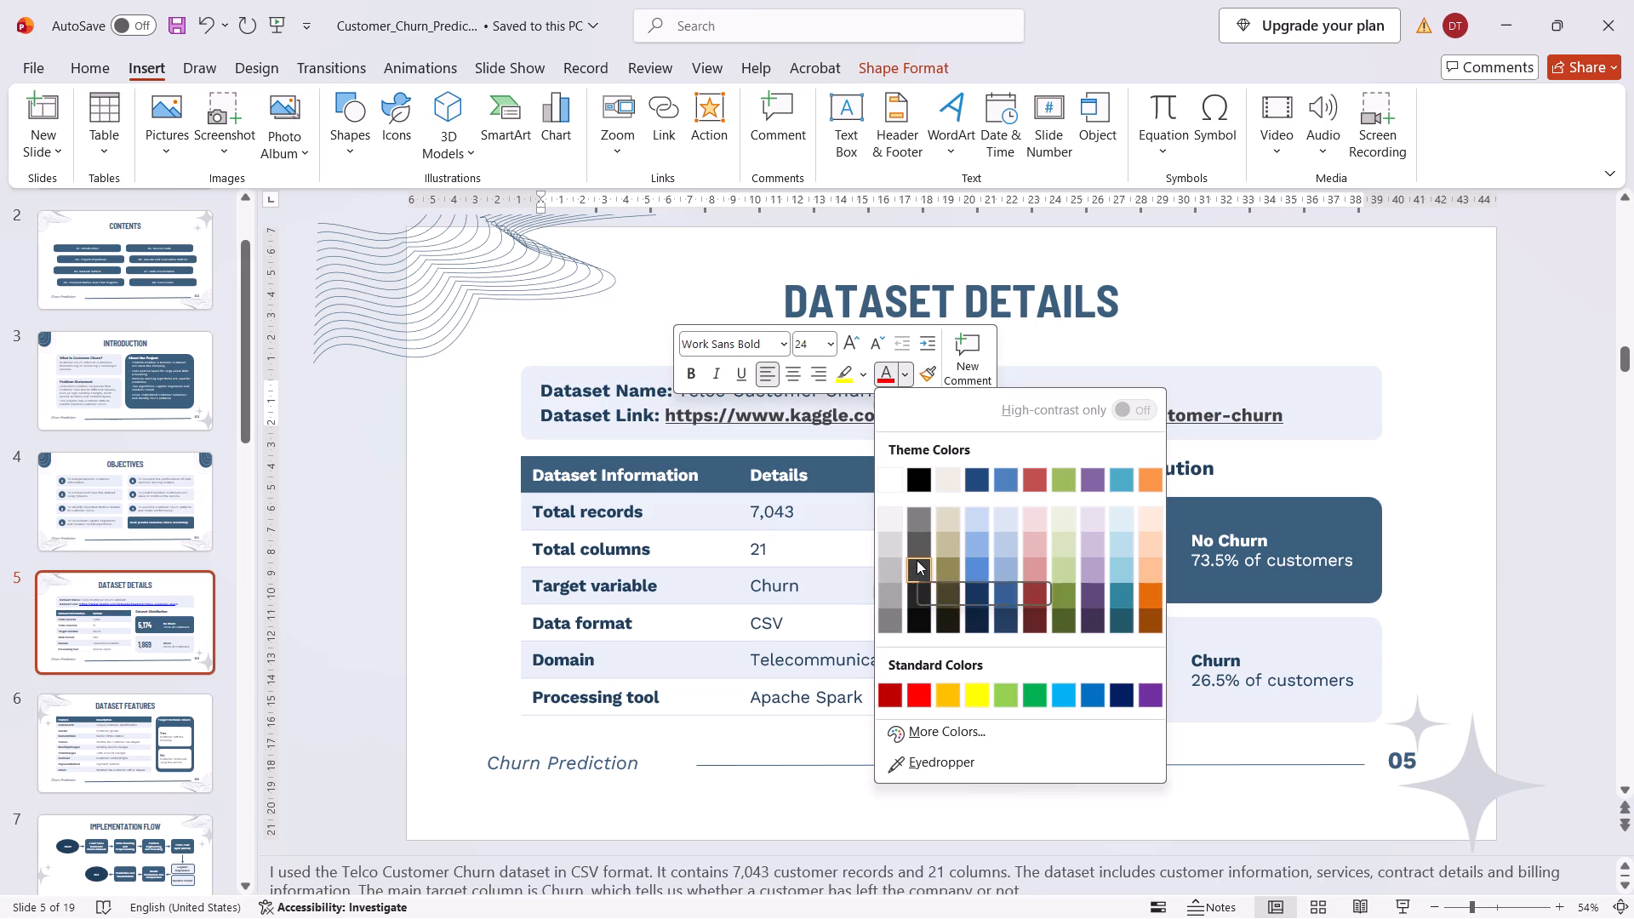
click(1237, 440)
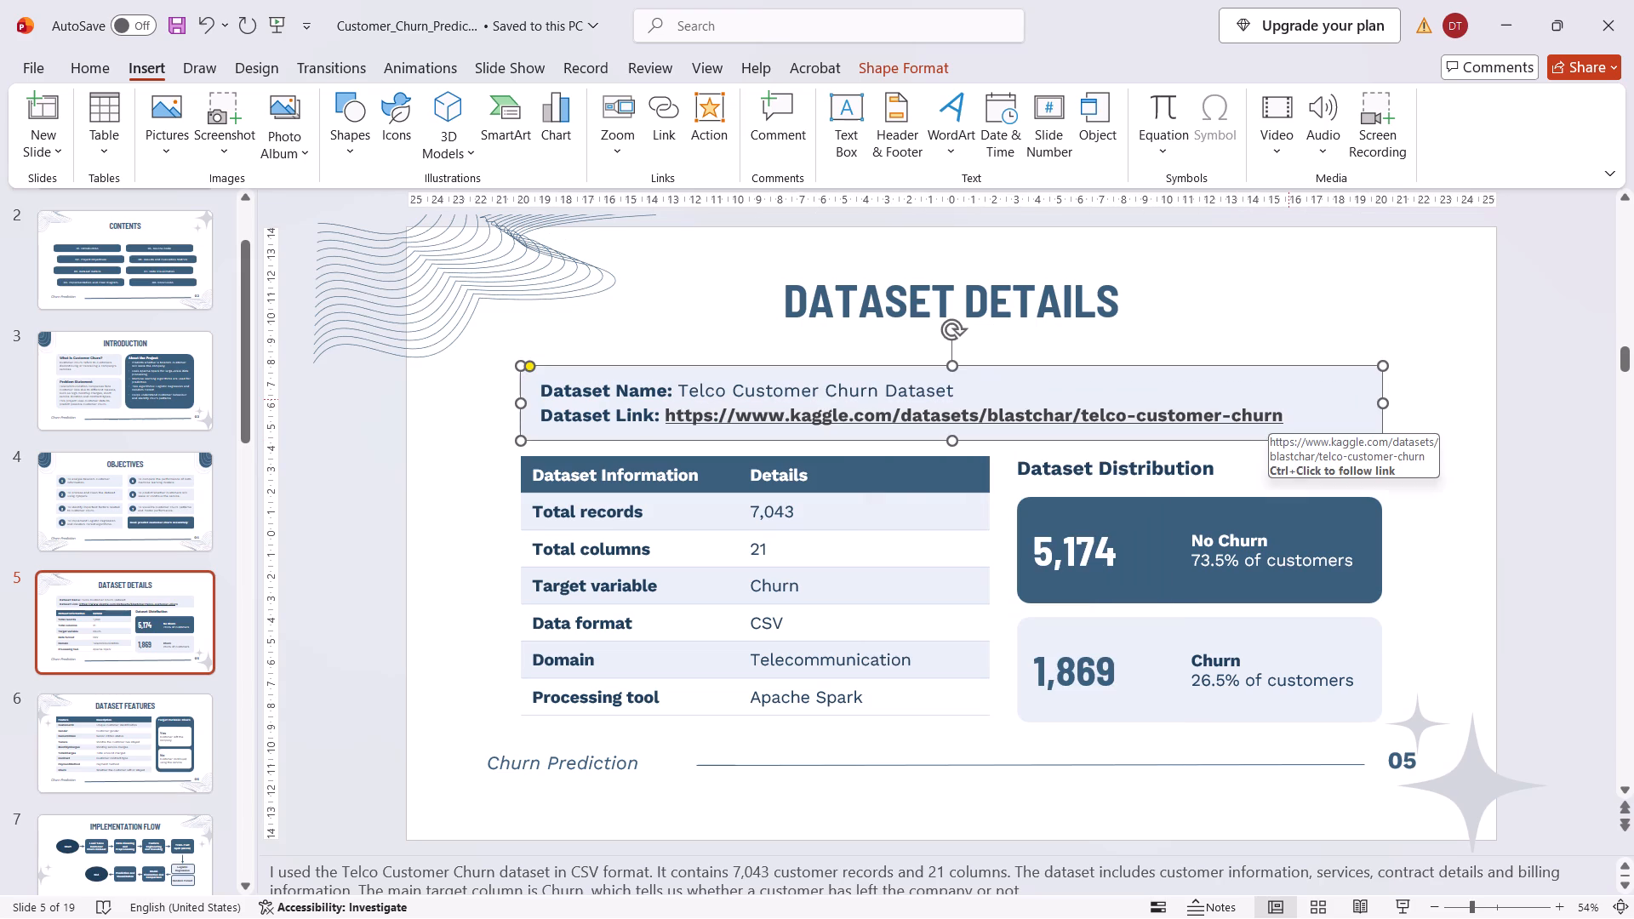
Set the Kaggle link's font to Work Sans on the Dataset Details slide, accepting the unavailable font.
click(962, 390)
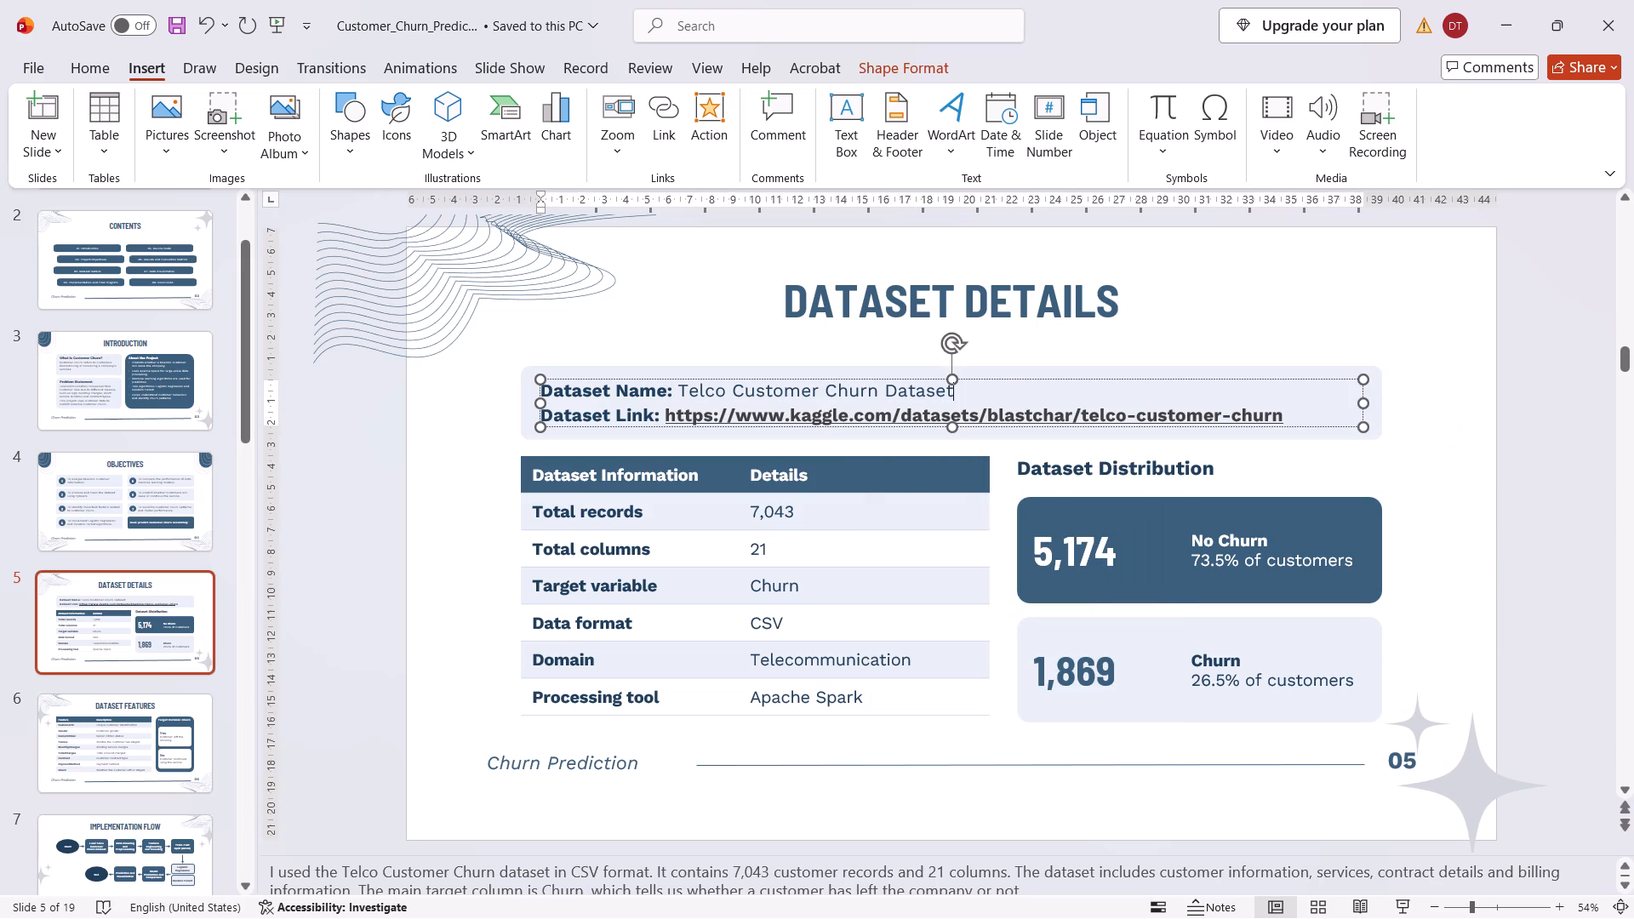
drag(682, 395, 923, 374)
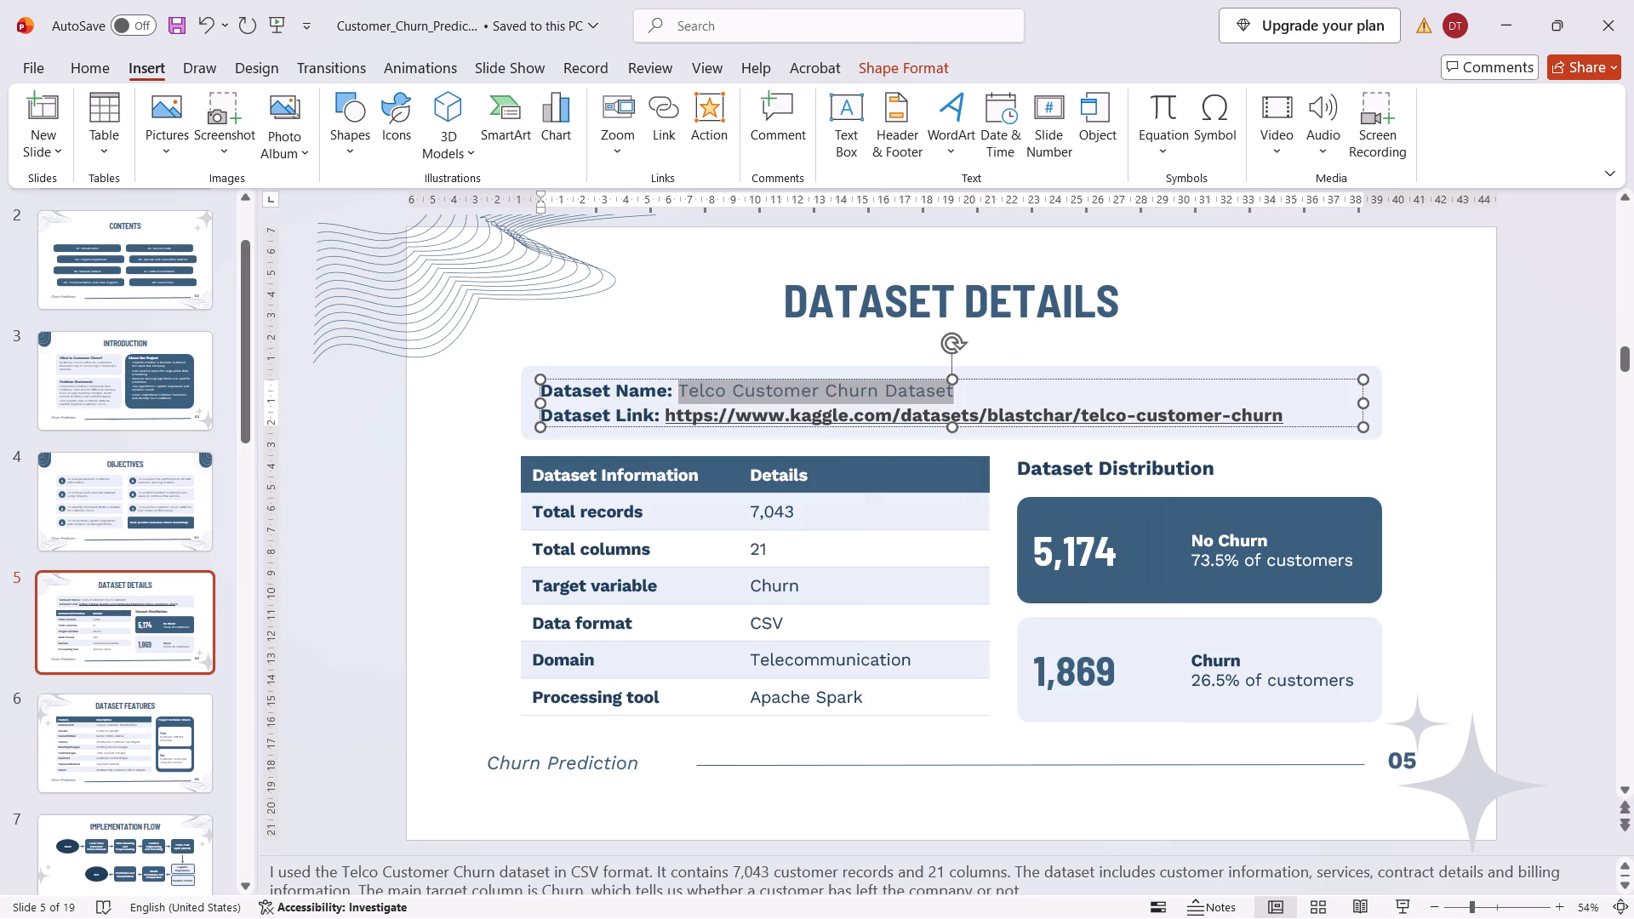
drag(923, 374, 945, 397)
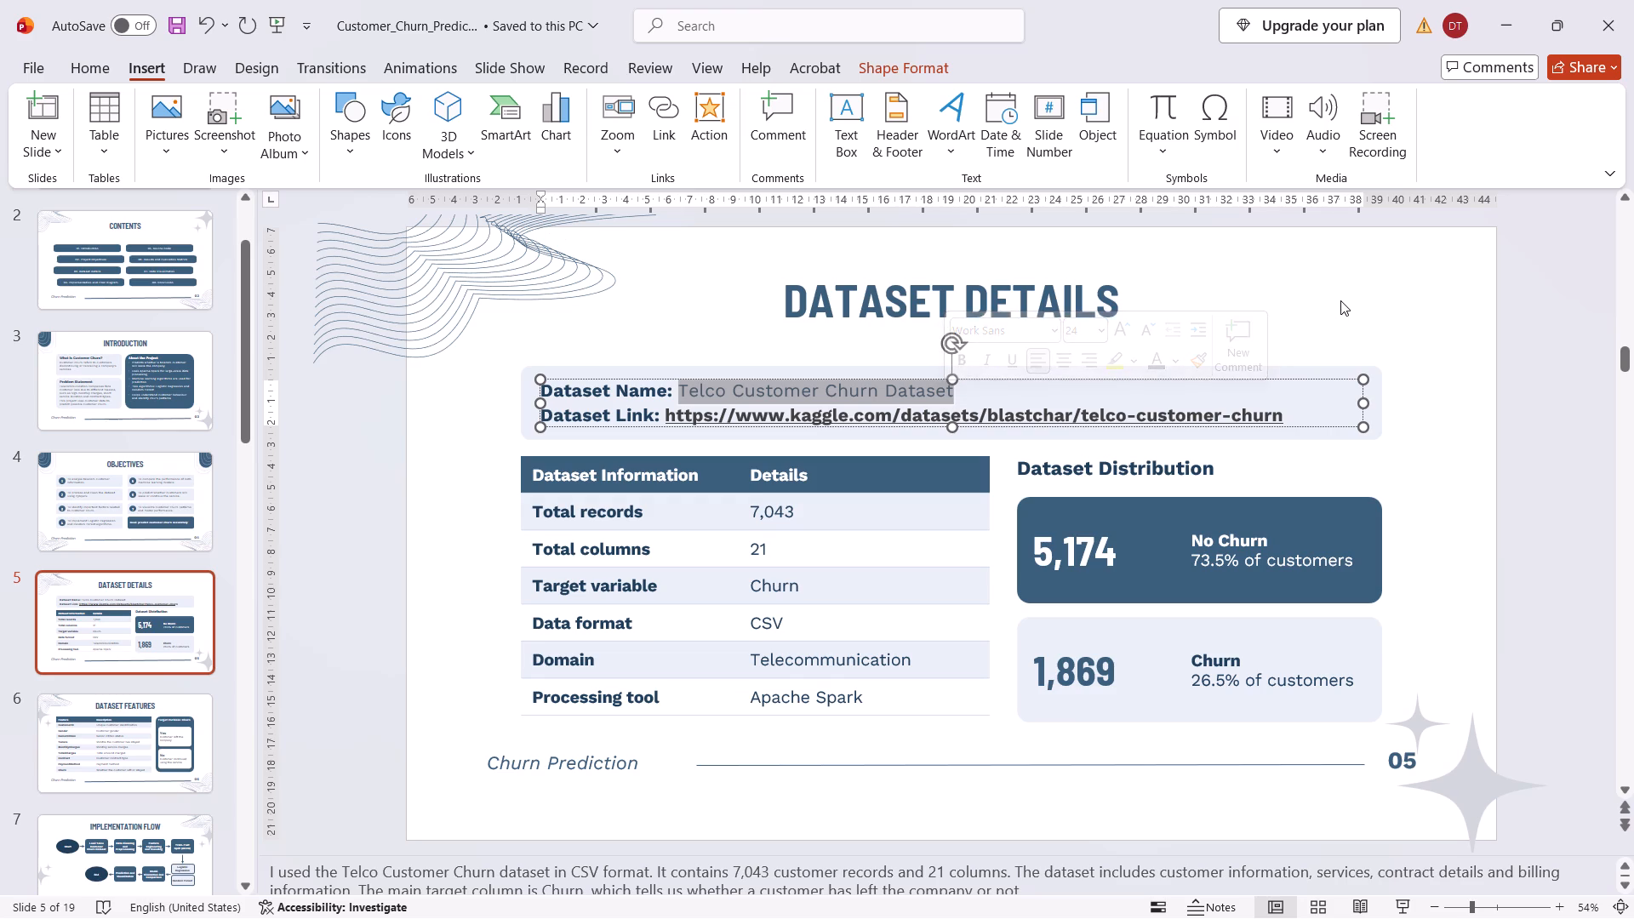
click(1288, 415)
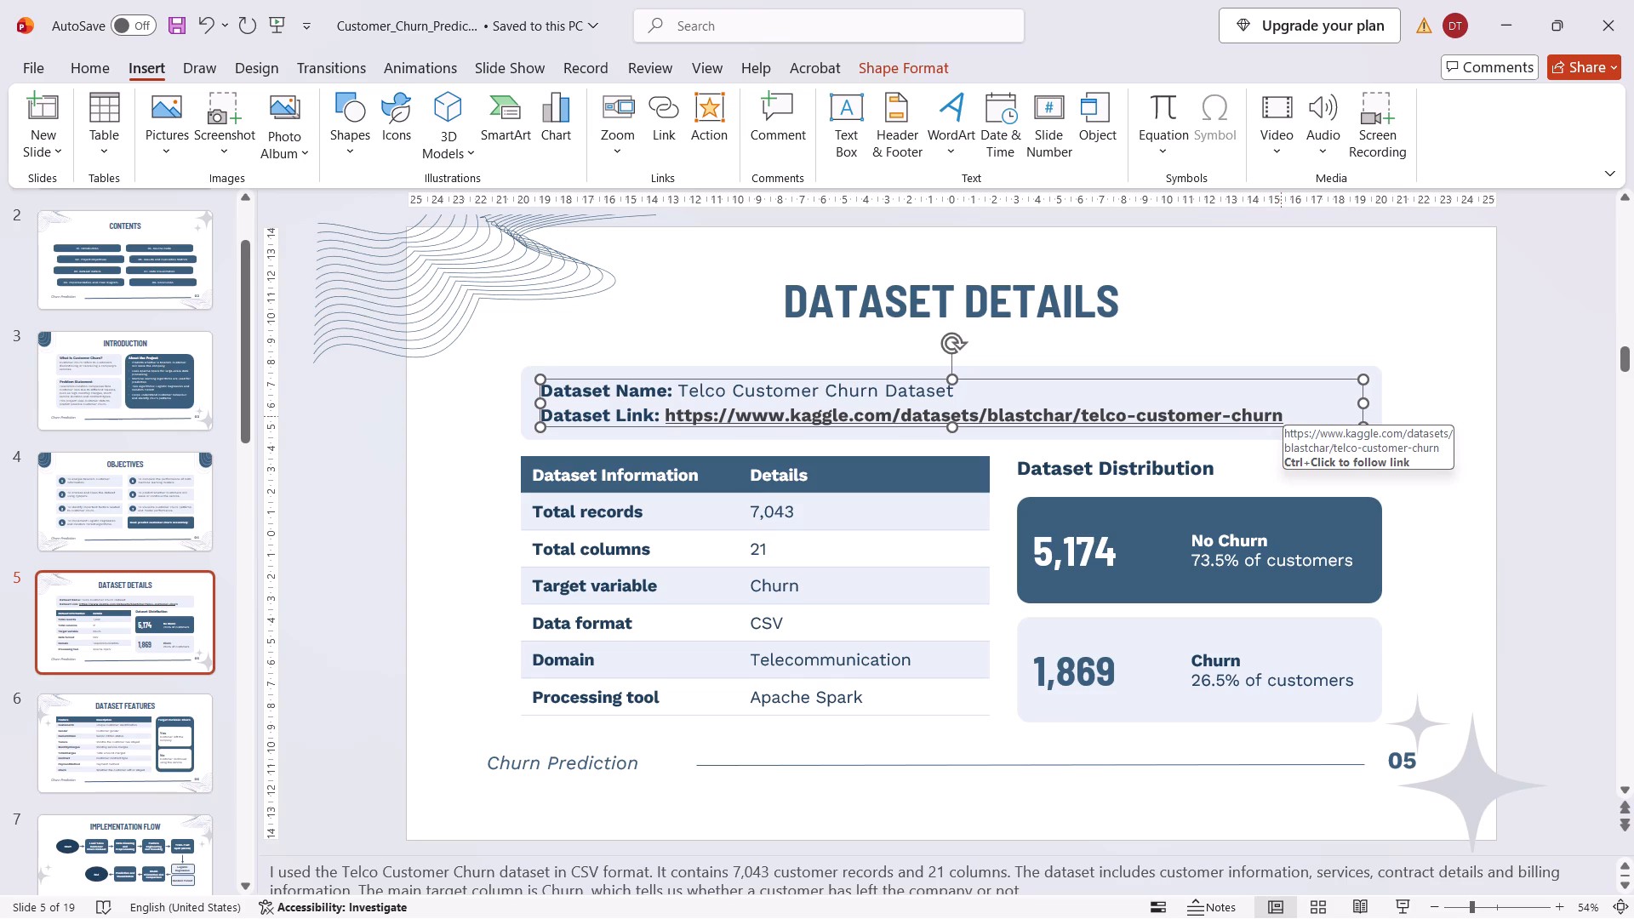
drag(1282, 416, 681, 418)
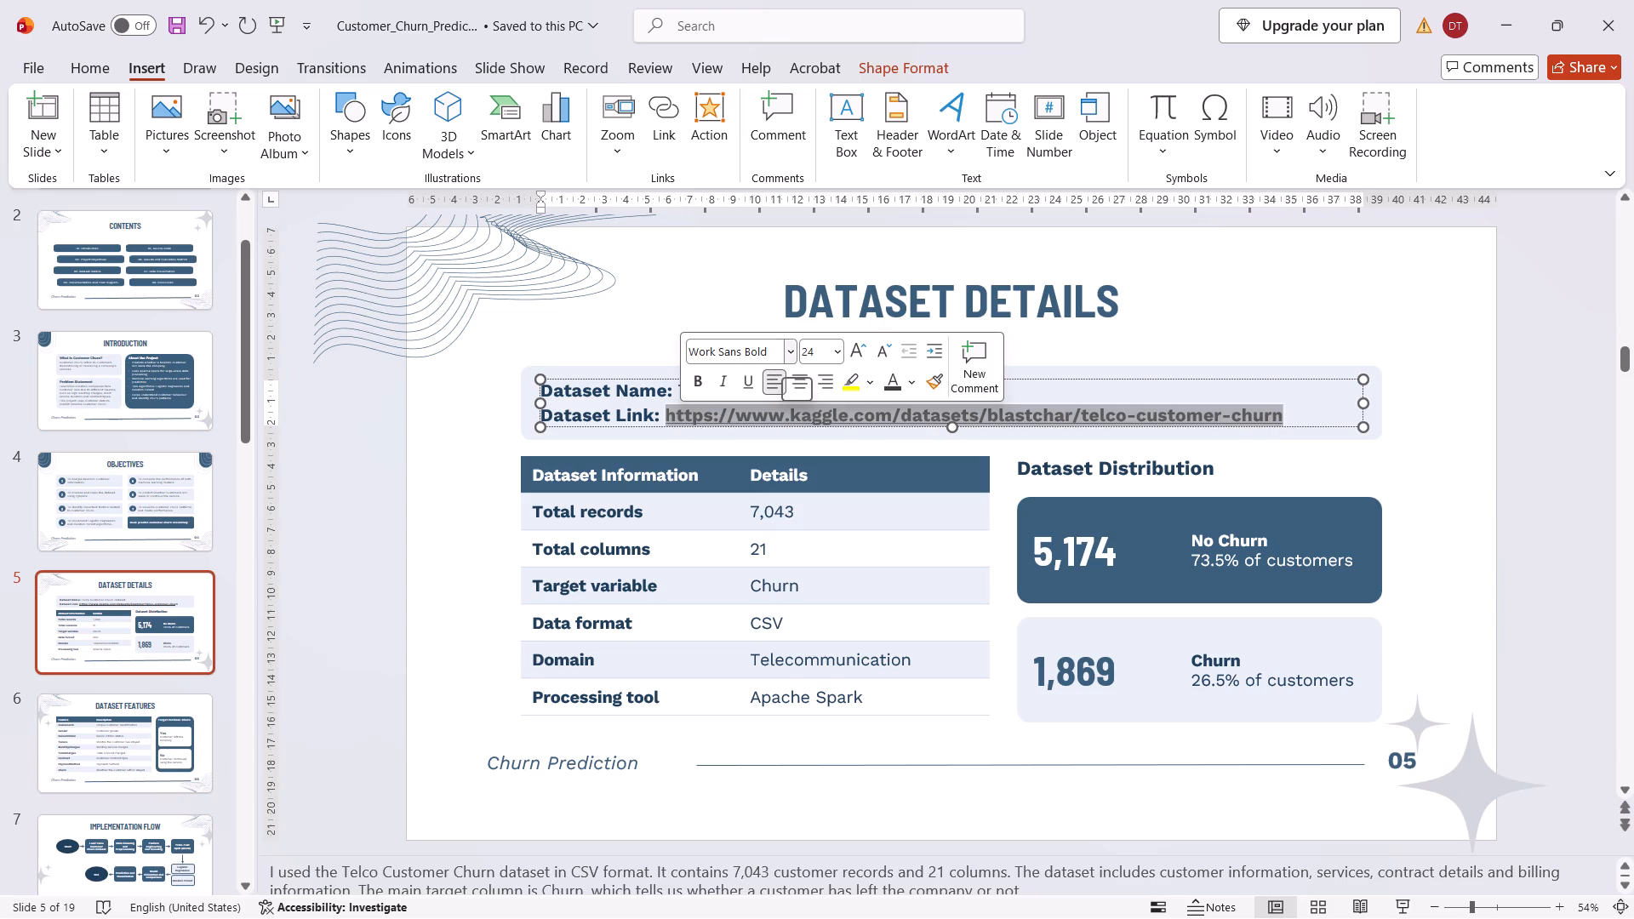
click(780, 356)
click(780, 356)
key(BackSpace)
key(BackSpace)
key(BackSpace)
key(BackSpace)
key(BackSpace)
key(Return)
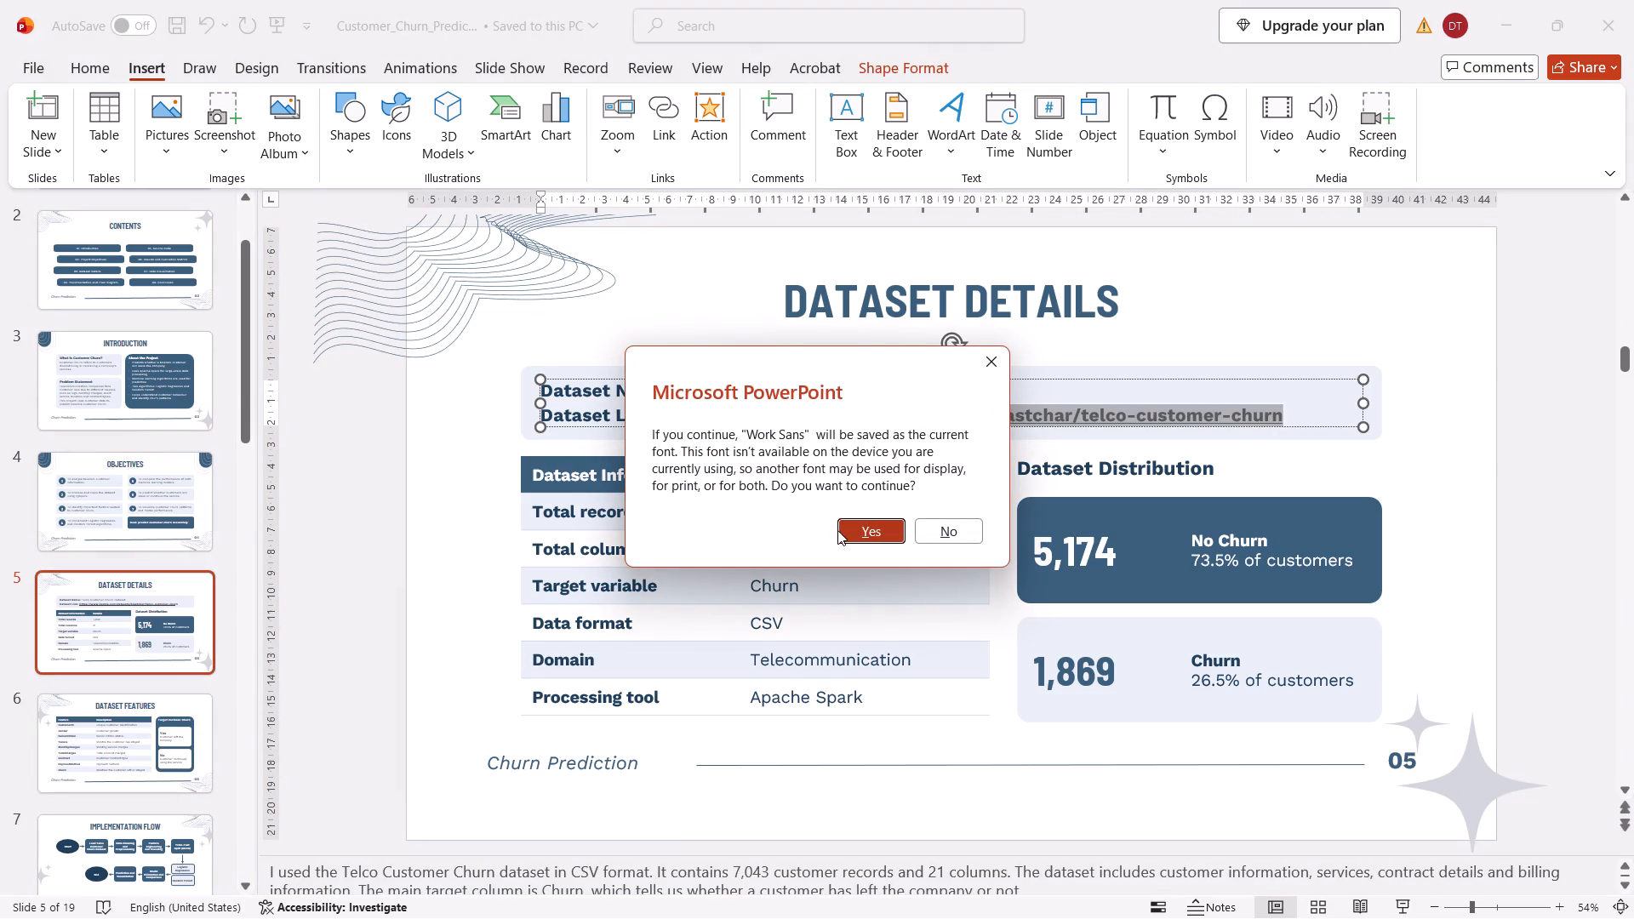
click(865, 536)
click(1152, 411)
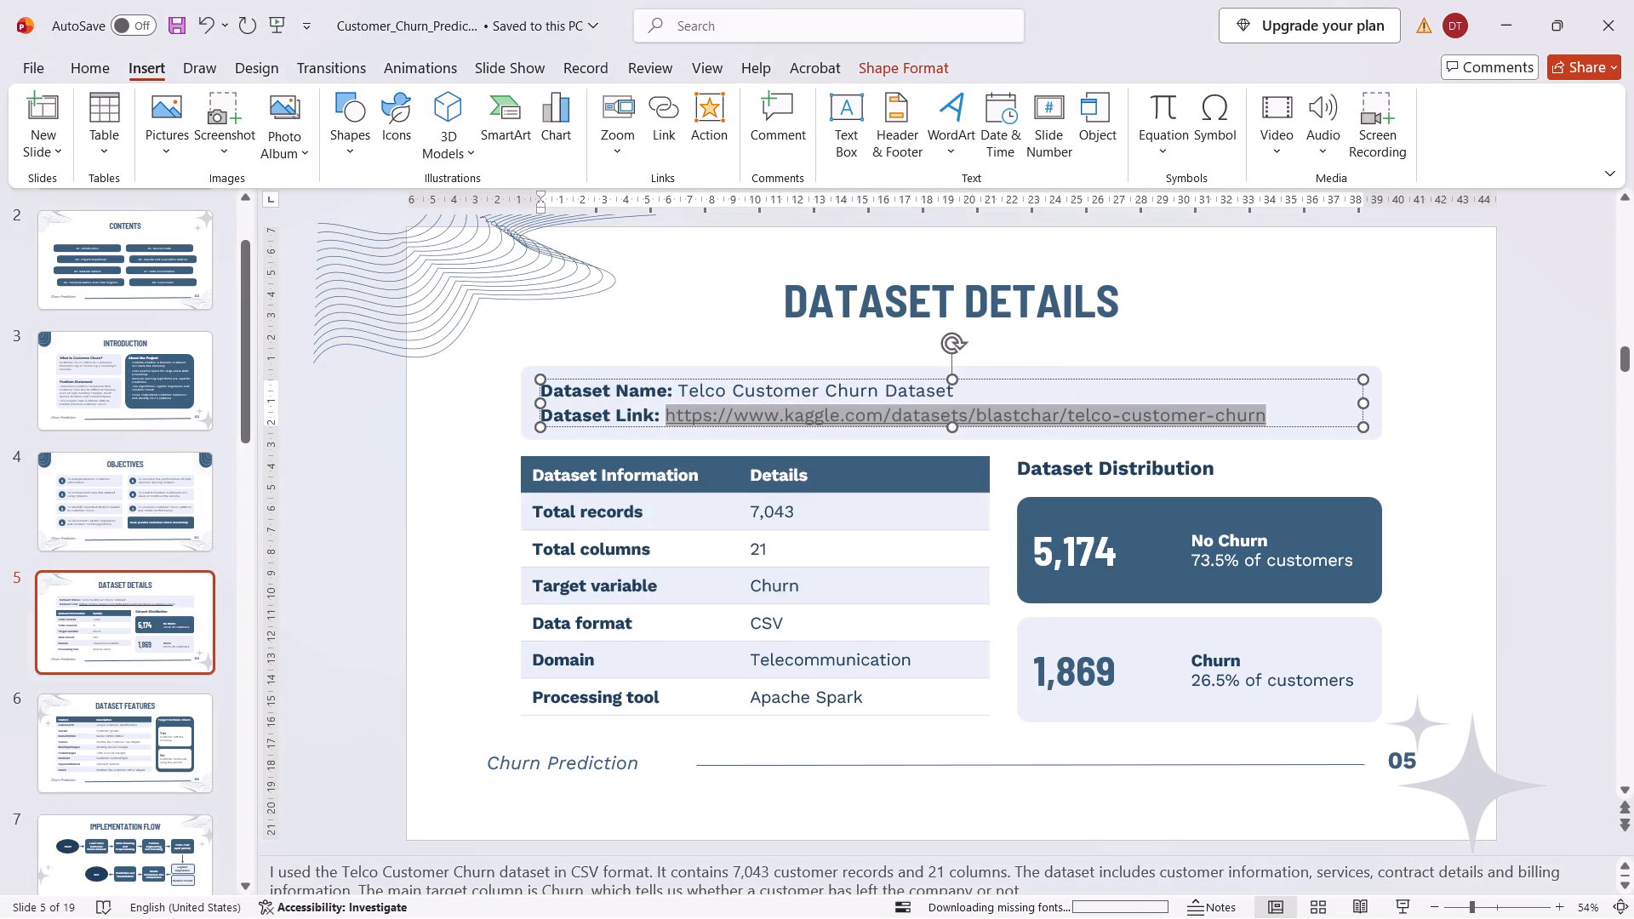
click(1377, 461)
click(1345, 363)
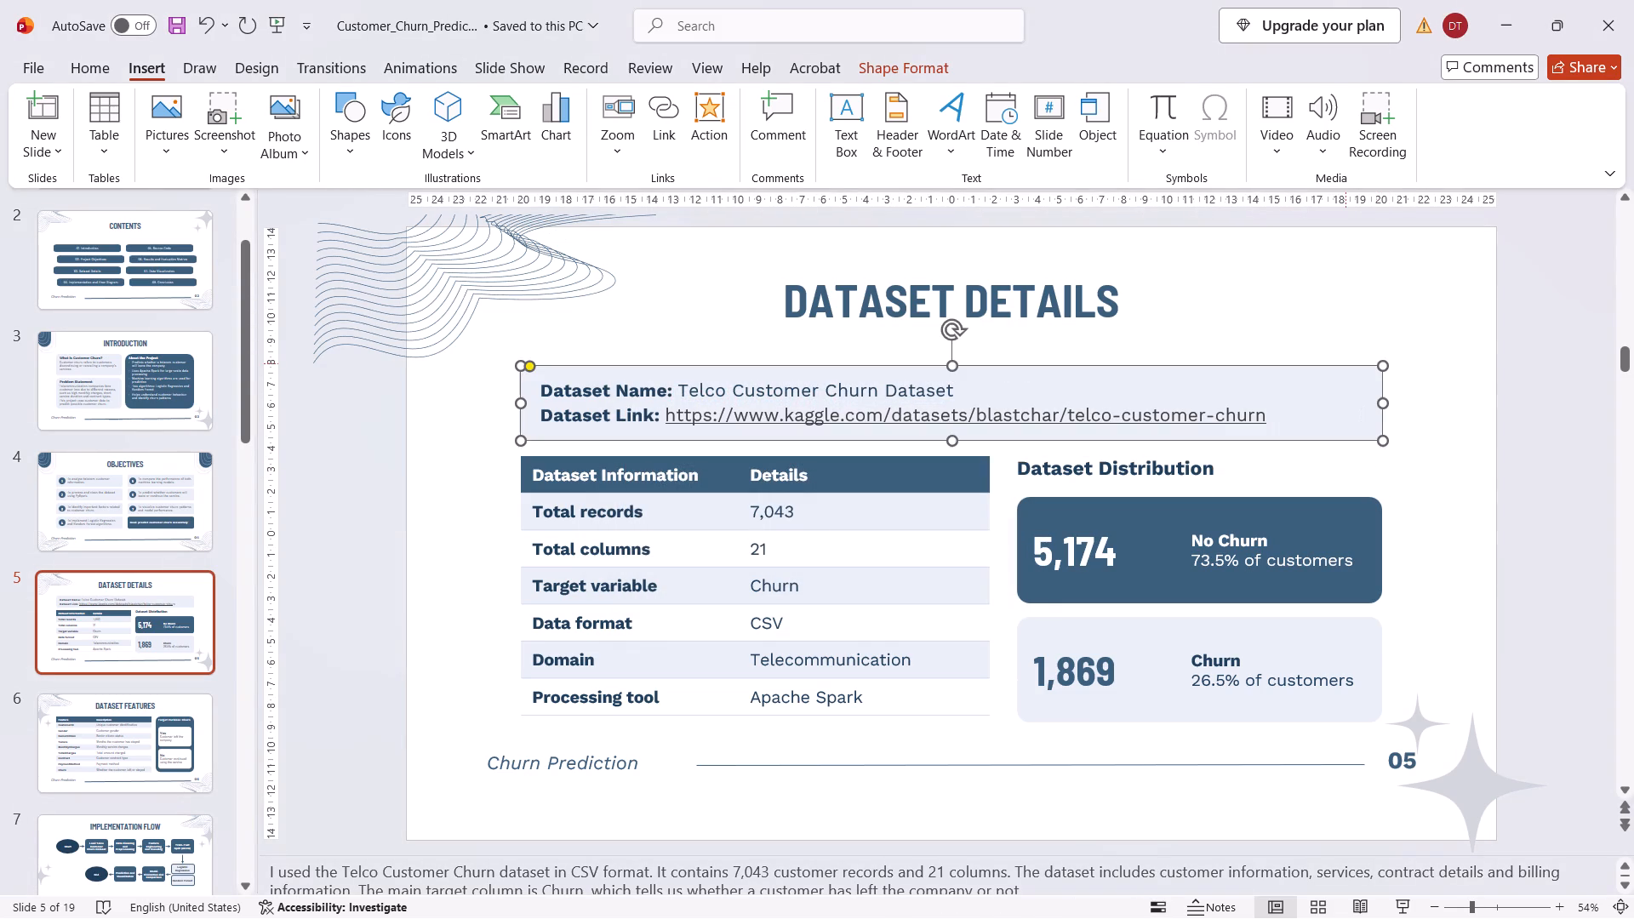
click(1422, 497)
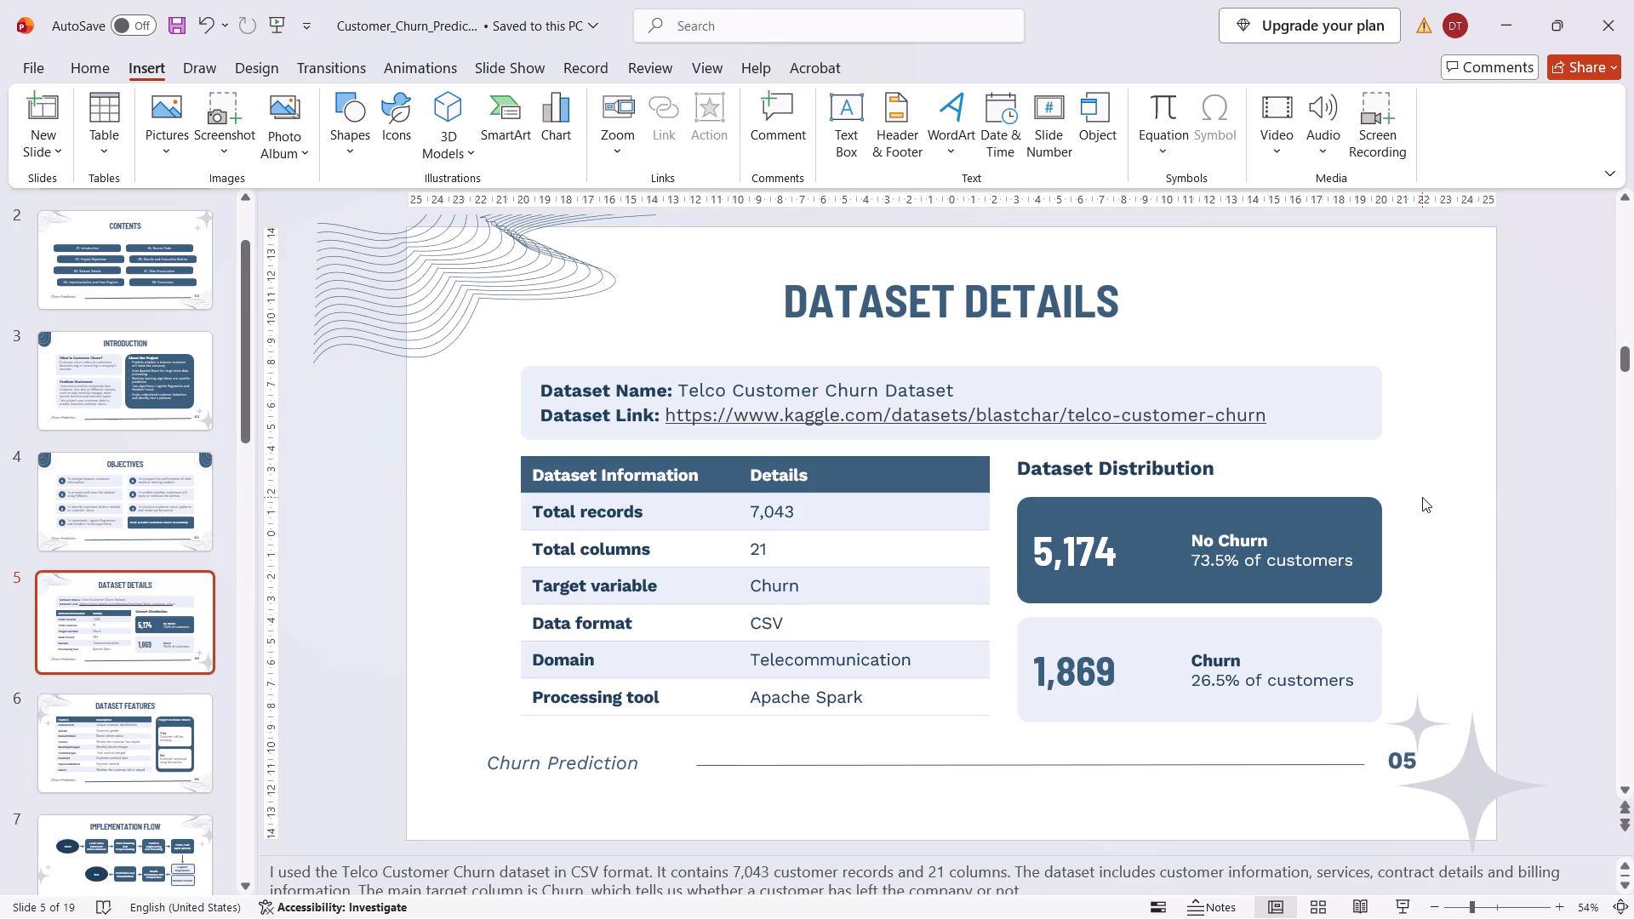
Look through the slides following Dataset Details and cut the Implementation Flow slide from the presentation.
click(127, 741)
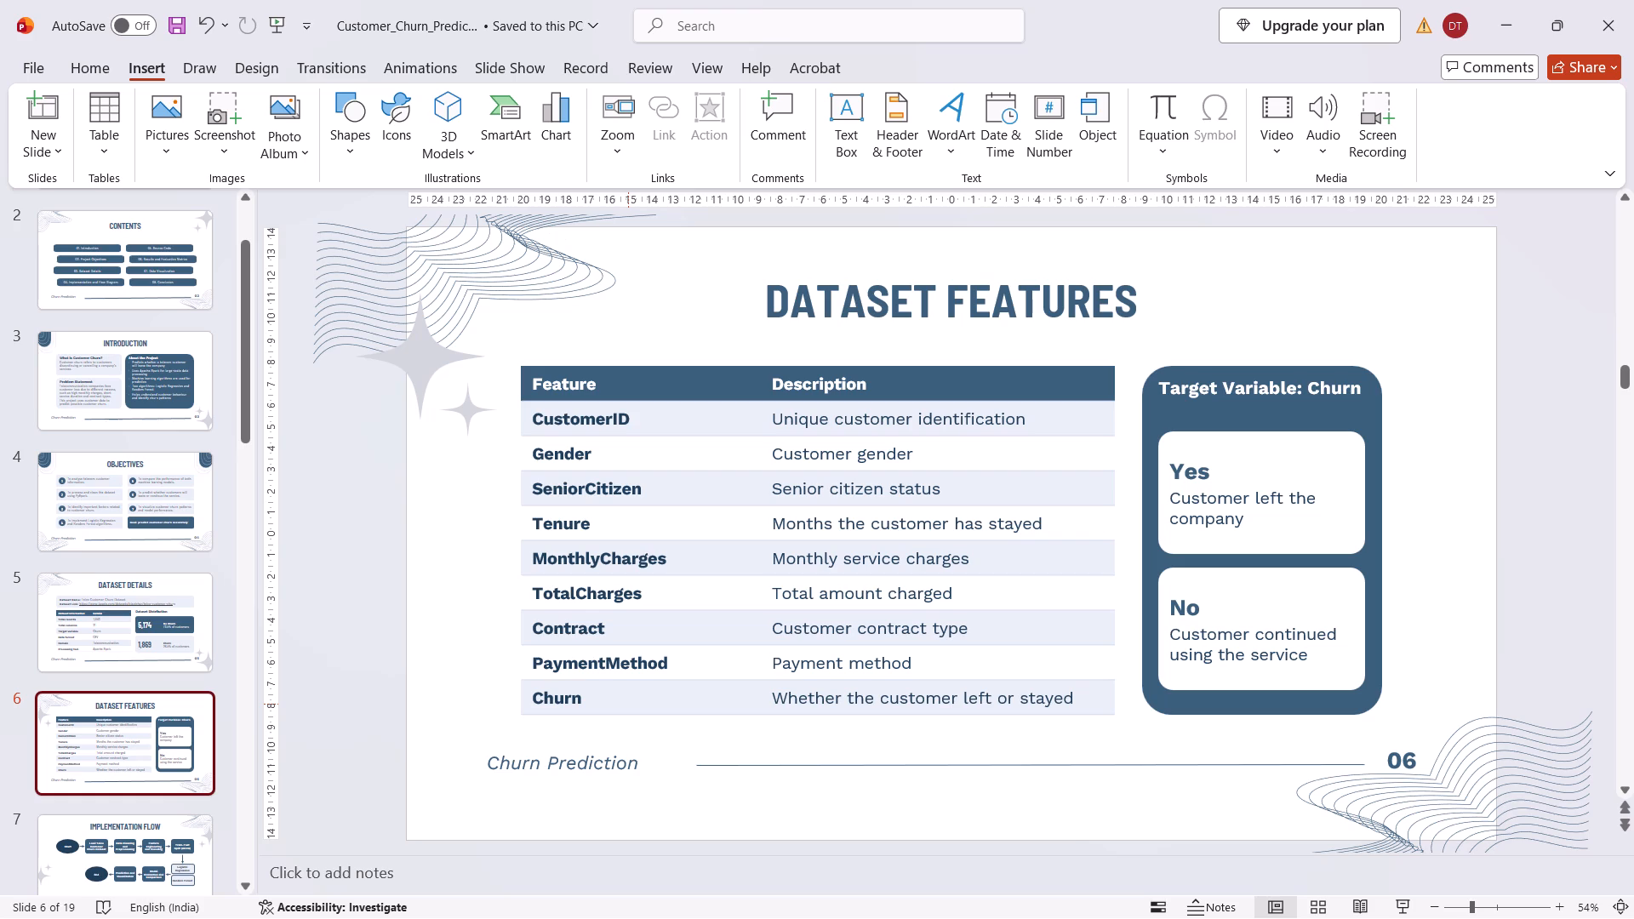
click(149, 859)
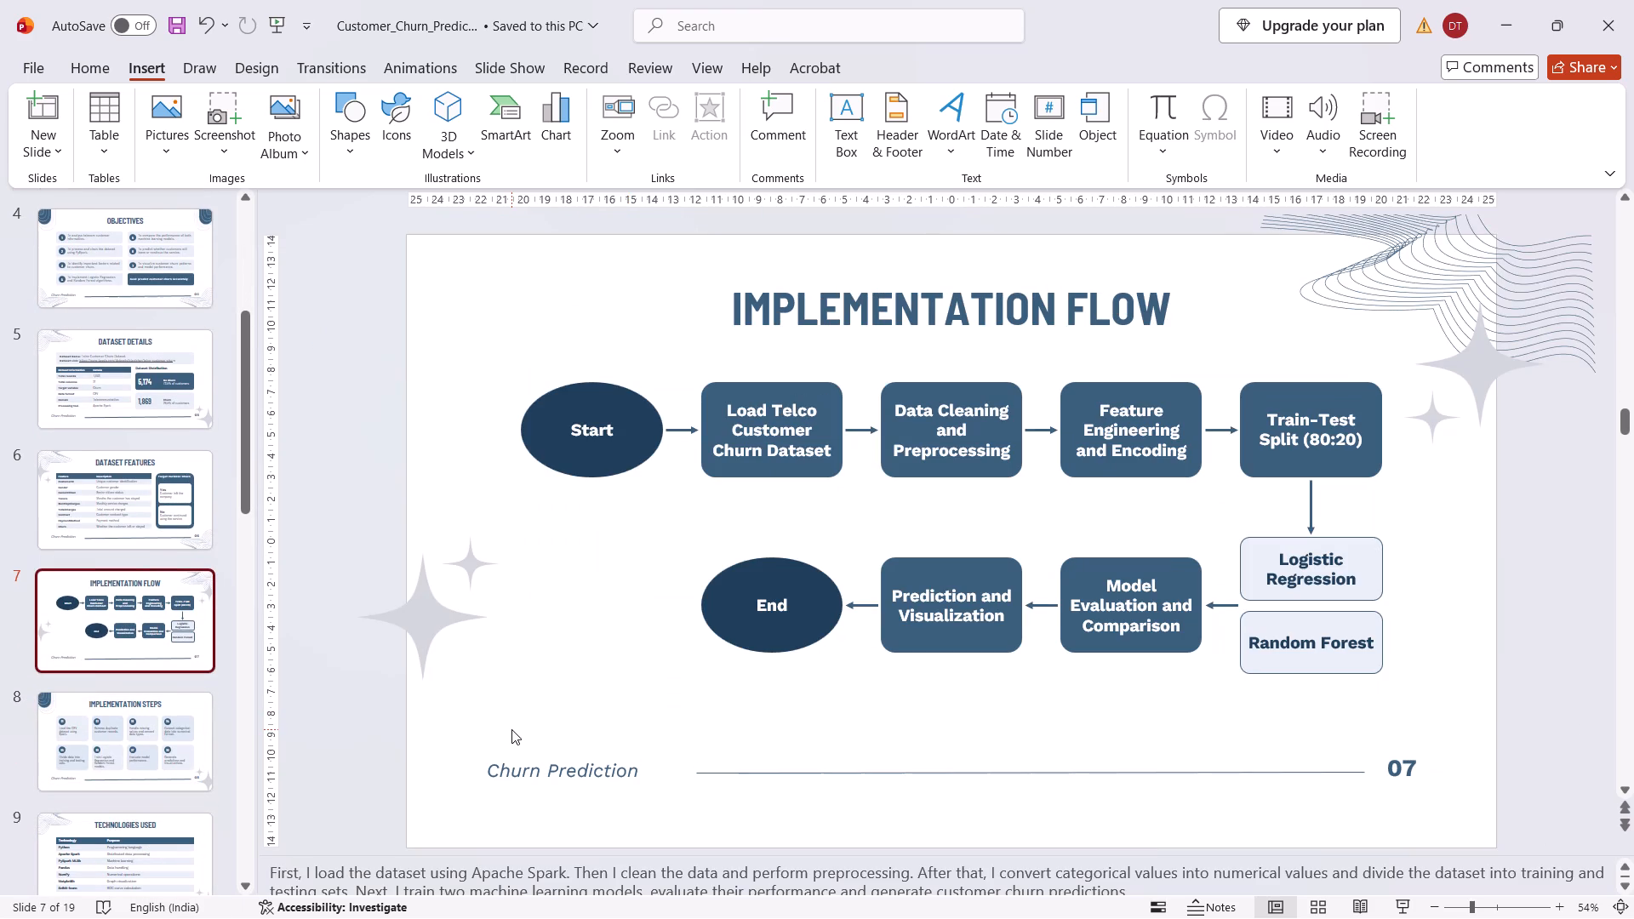
click(184, 738)
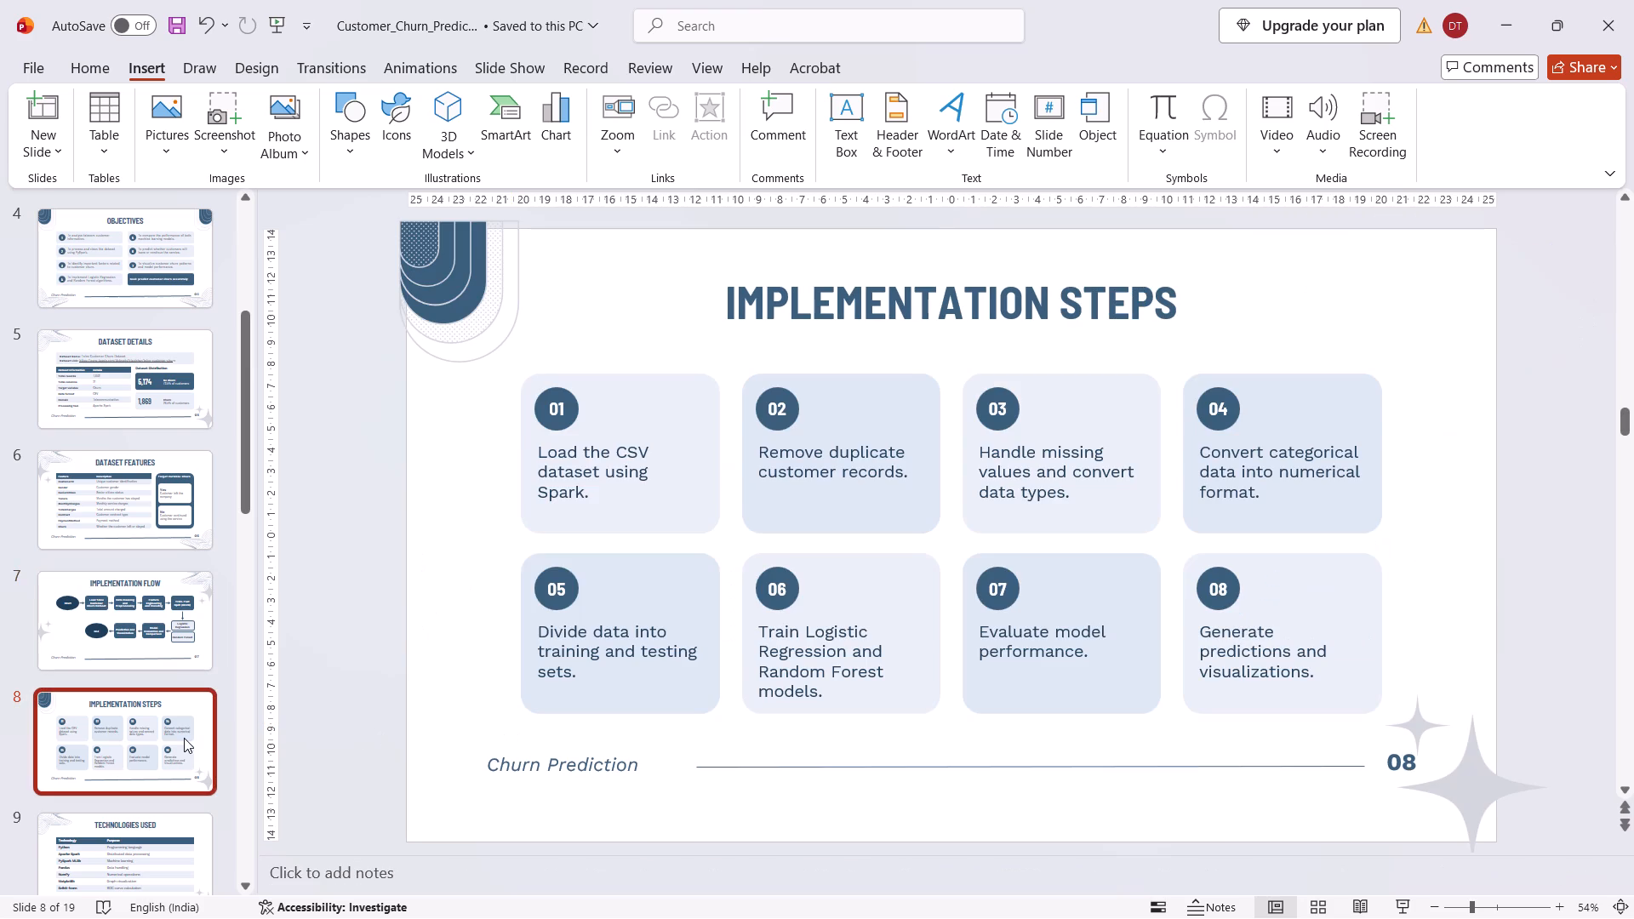
click(135, 620)
right_click(135, 620)
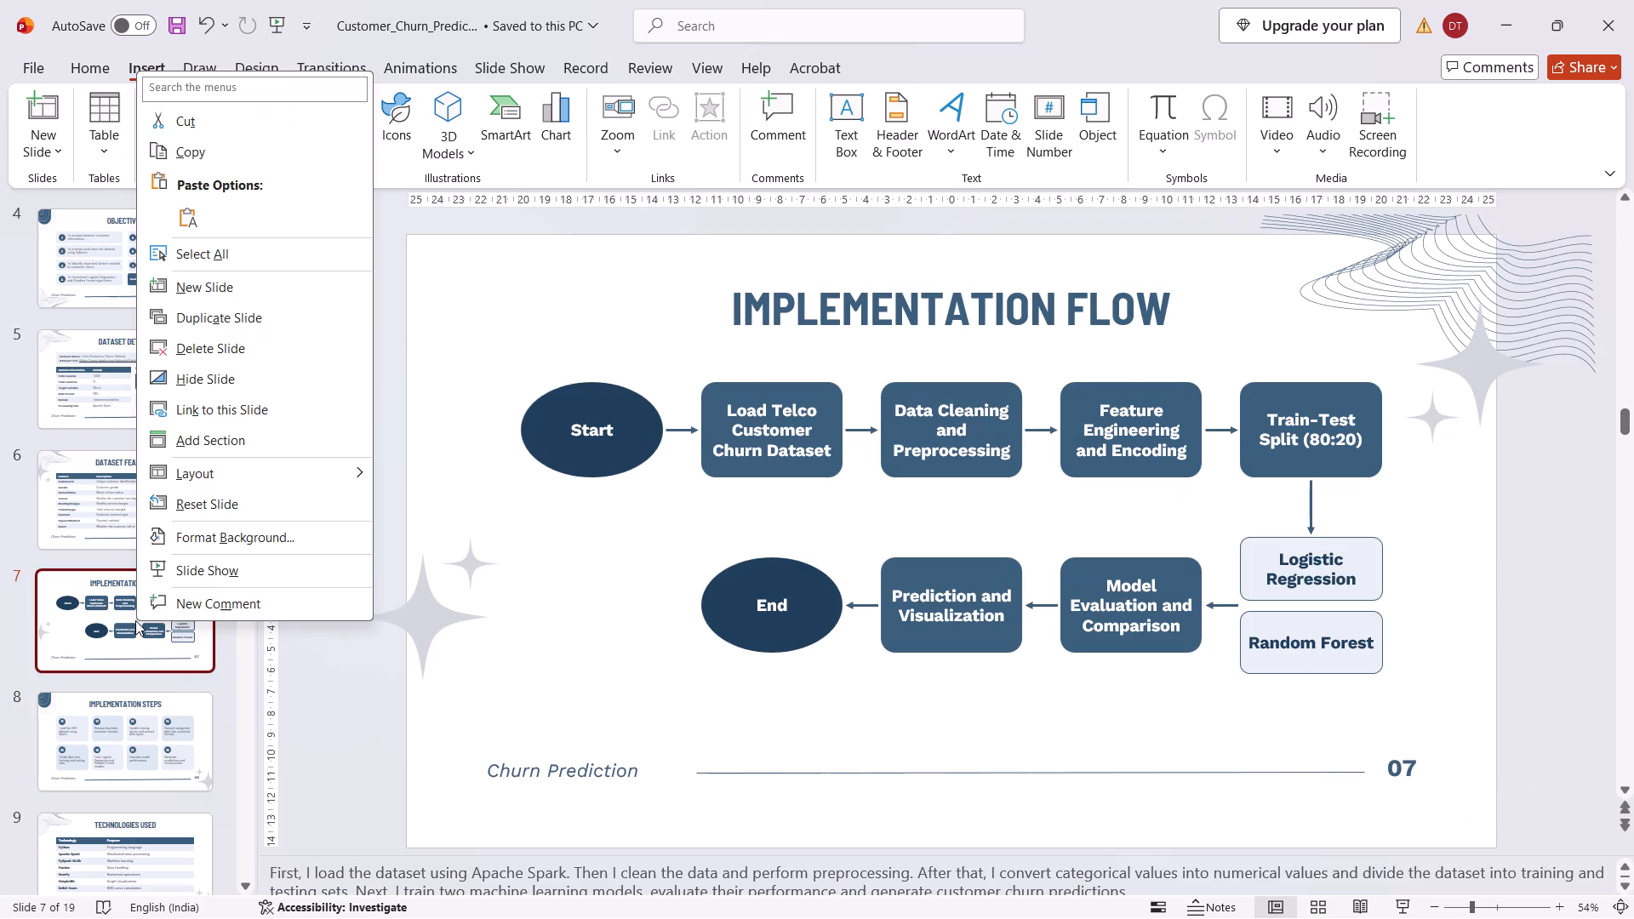
click(210, 134)
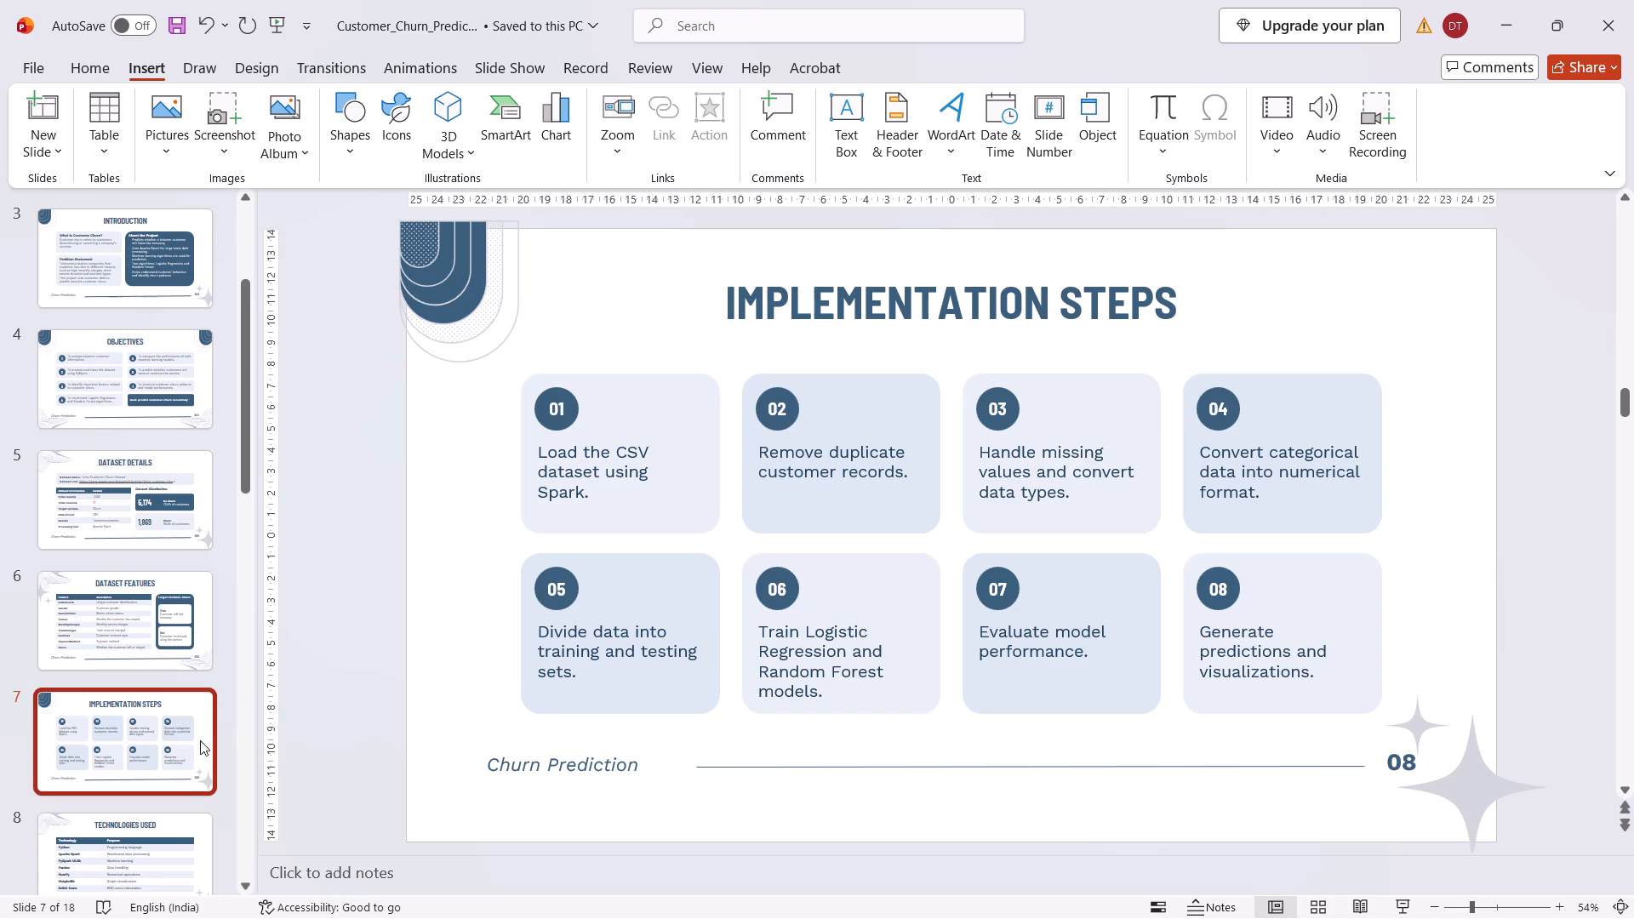
Shorten the title of the Implementation Steps slide to "IMPLEMENTATION".
click(1173, 307)
key(BackSpace)
key(BackSpace)
key(BackSpace)
key(BackSpace)
key(BackSpace)
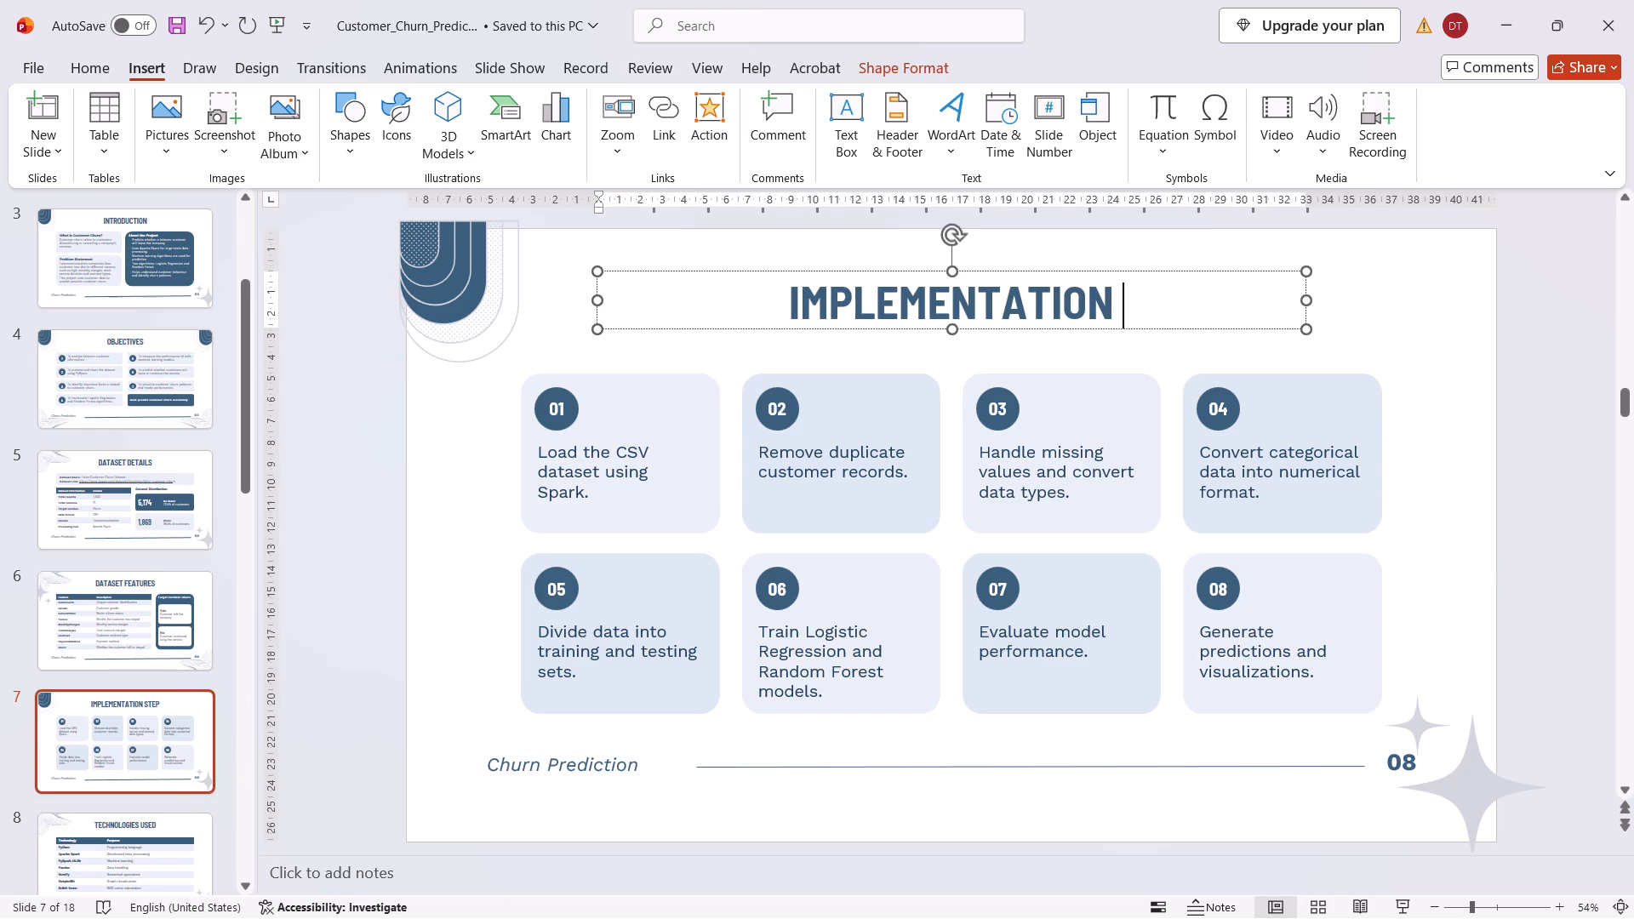
click(886, 746)
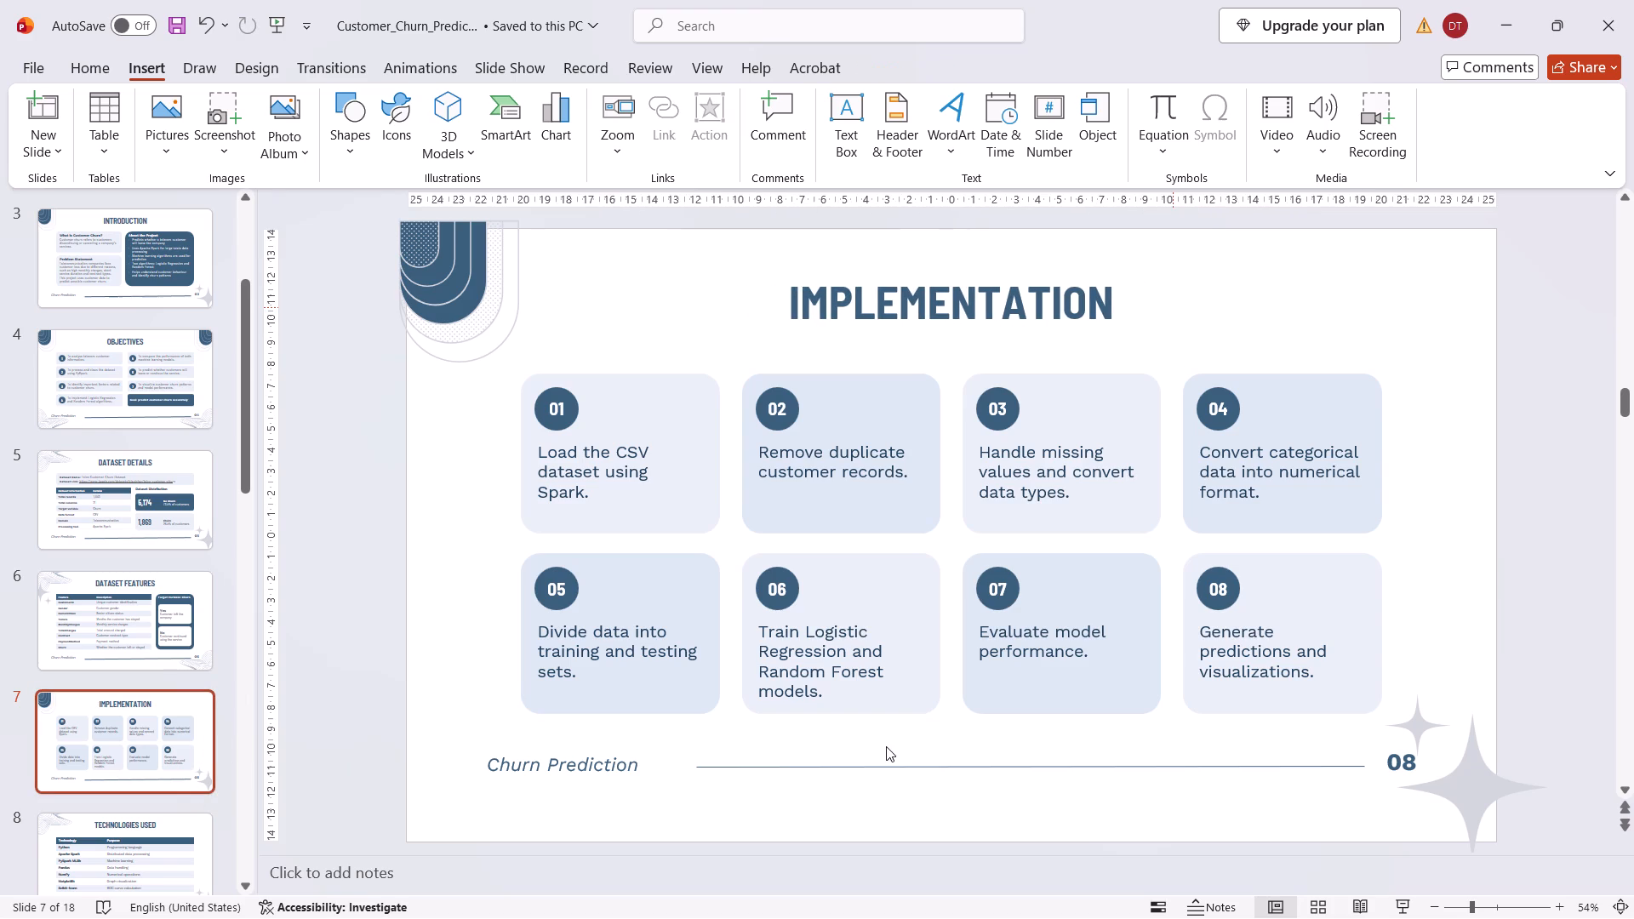
Cut the Technologies Used slide from the presentation.
scroll(886, 746, down, 1)
click(52, 851)
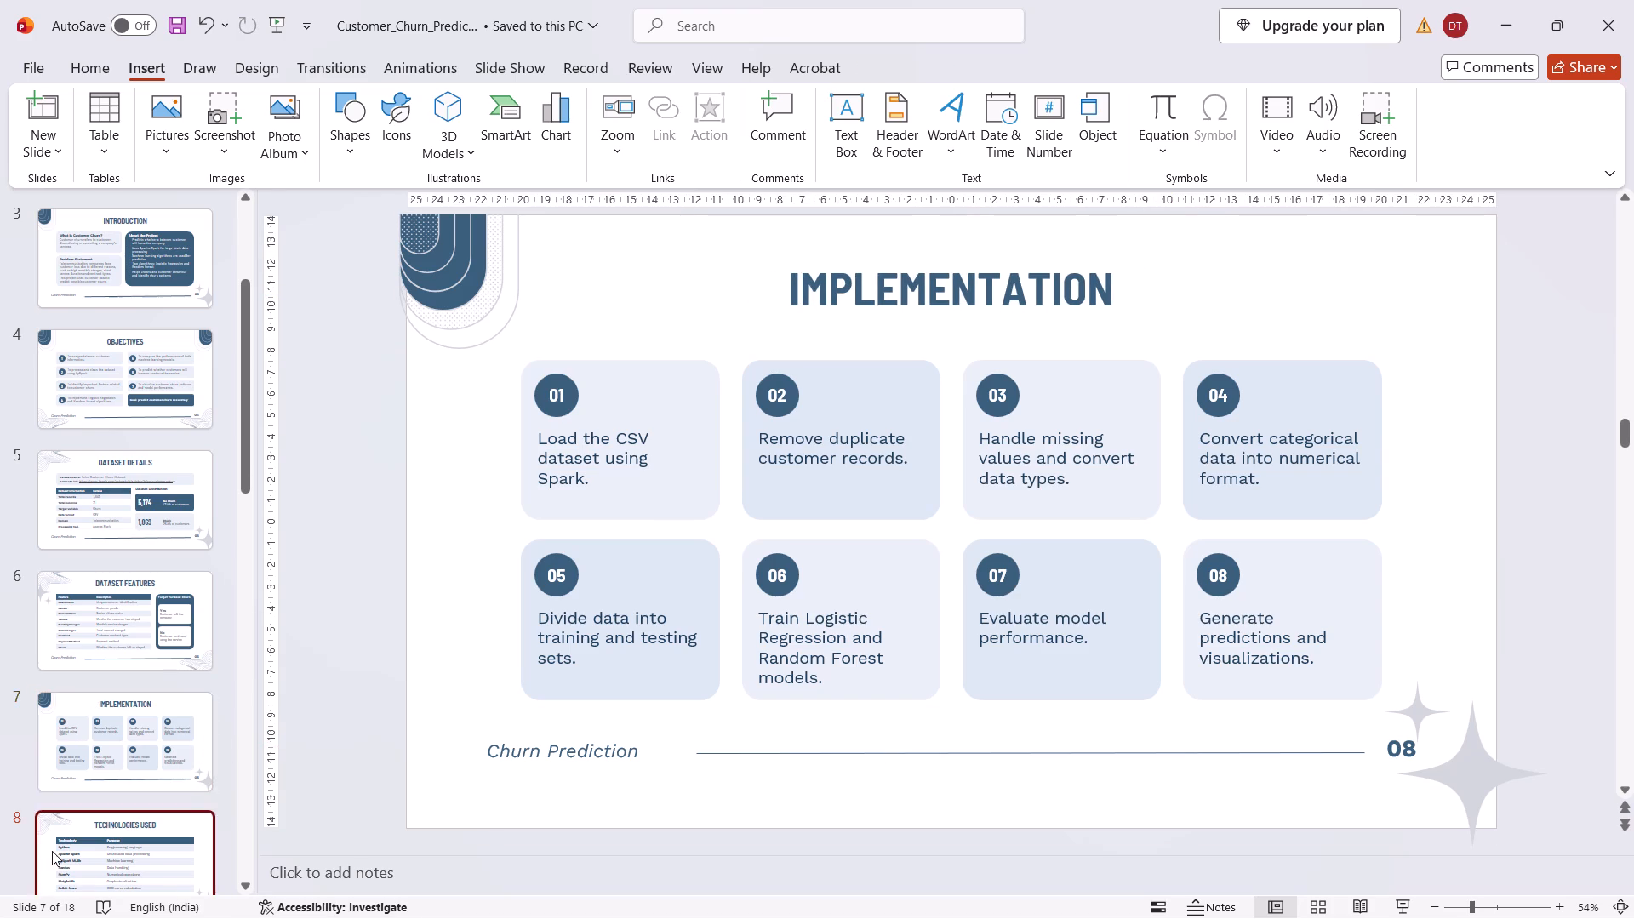
scroll(142, 766, down, 1)
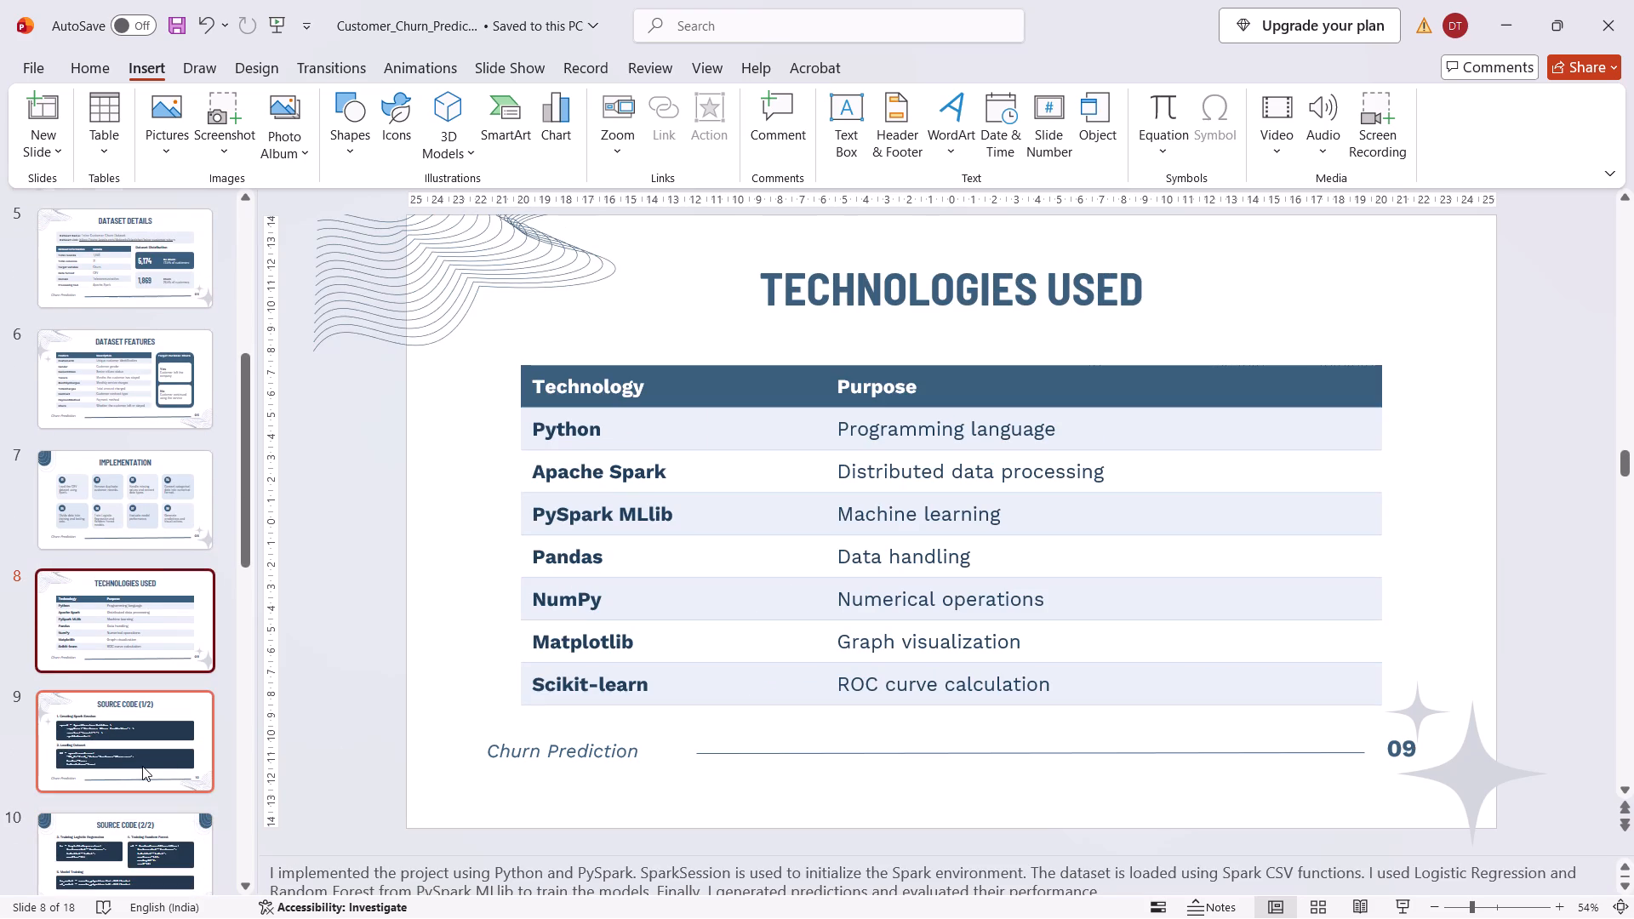
scroll(142, 766, down, 1)
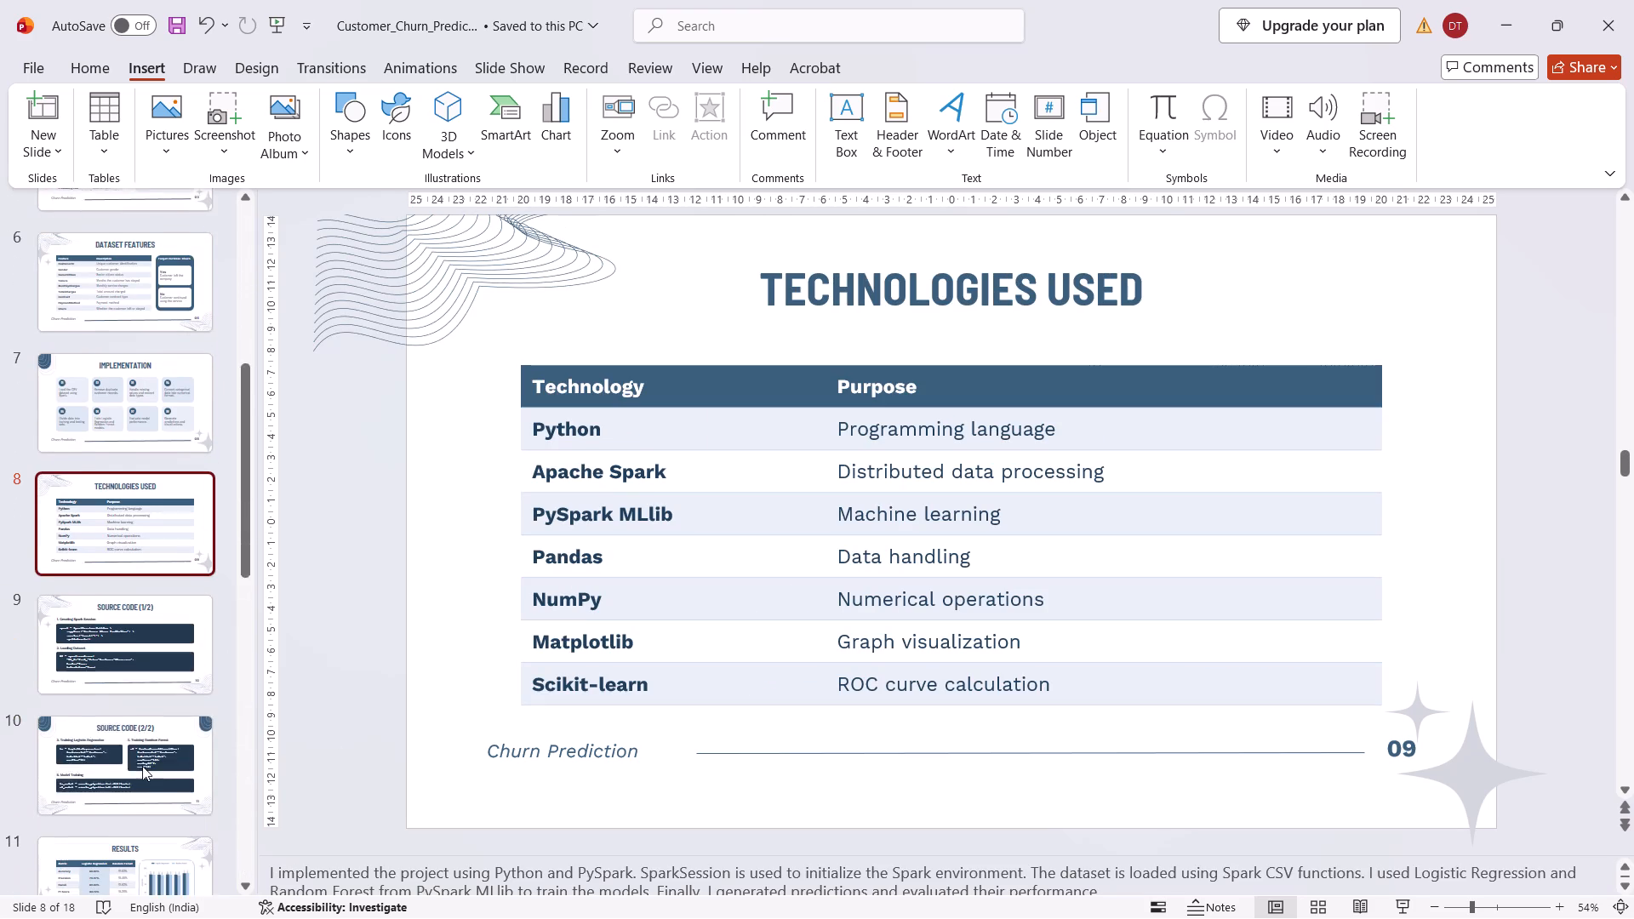
scroll(142, 766, down, 1)
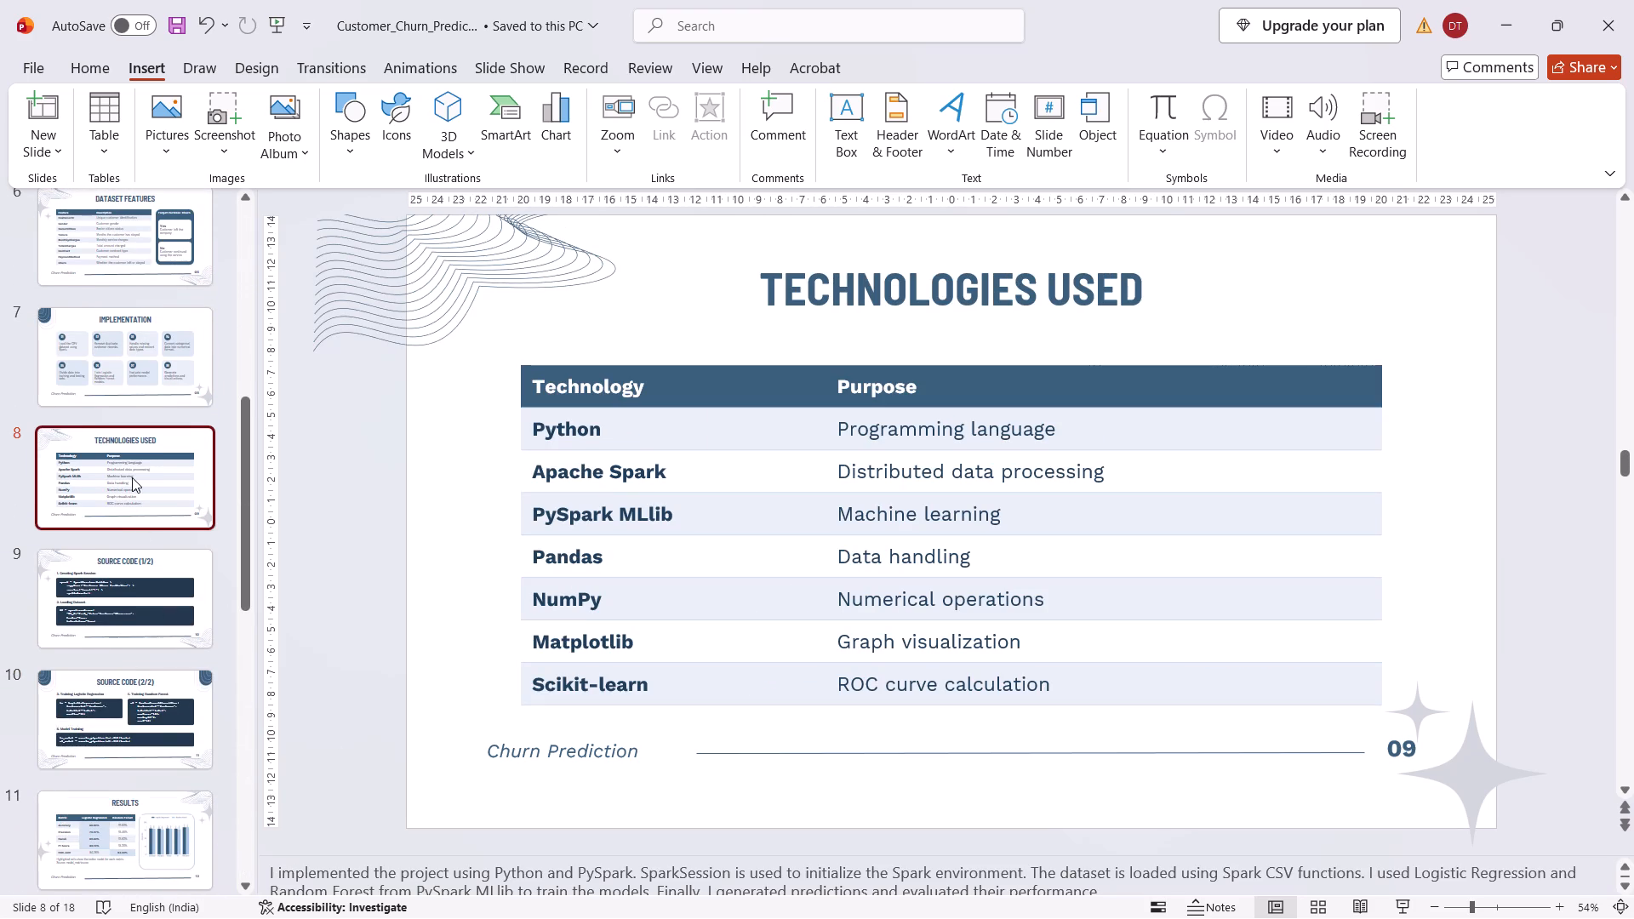
right_click(132, 477)
click(240, 411)
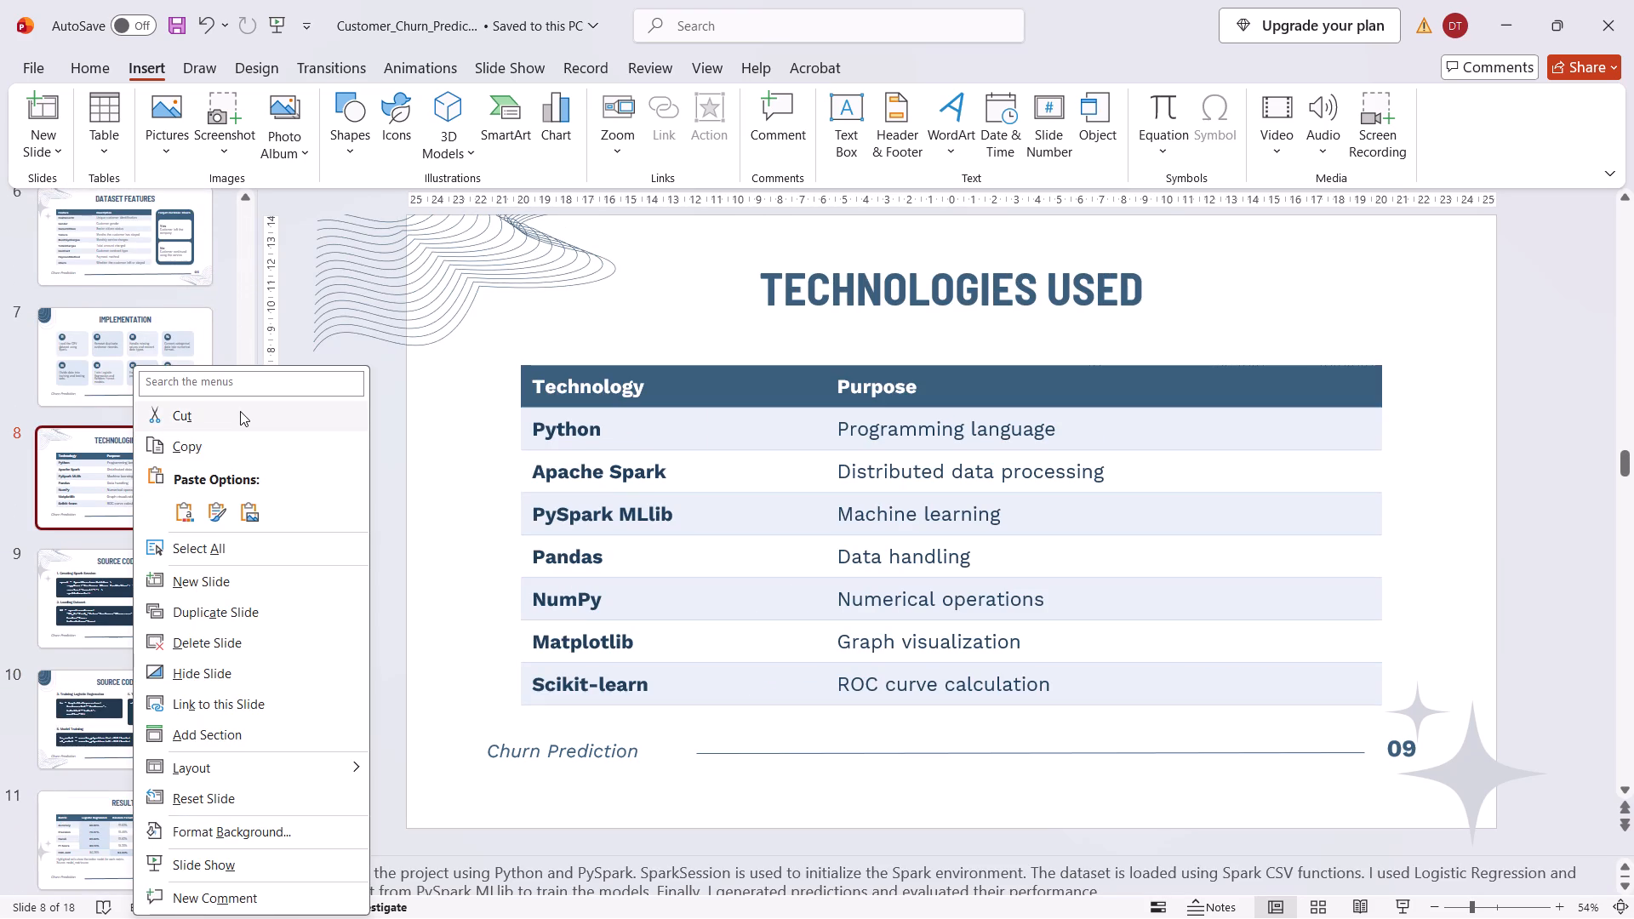
scroll(157, 724, down, 1)
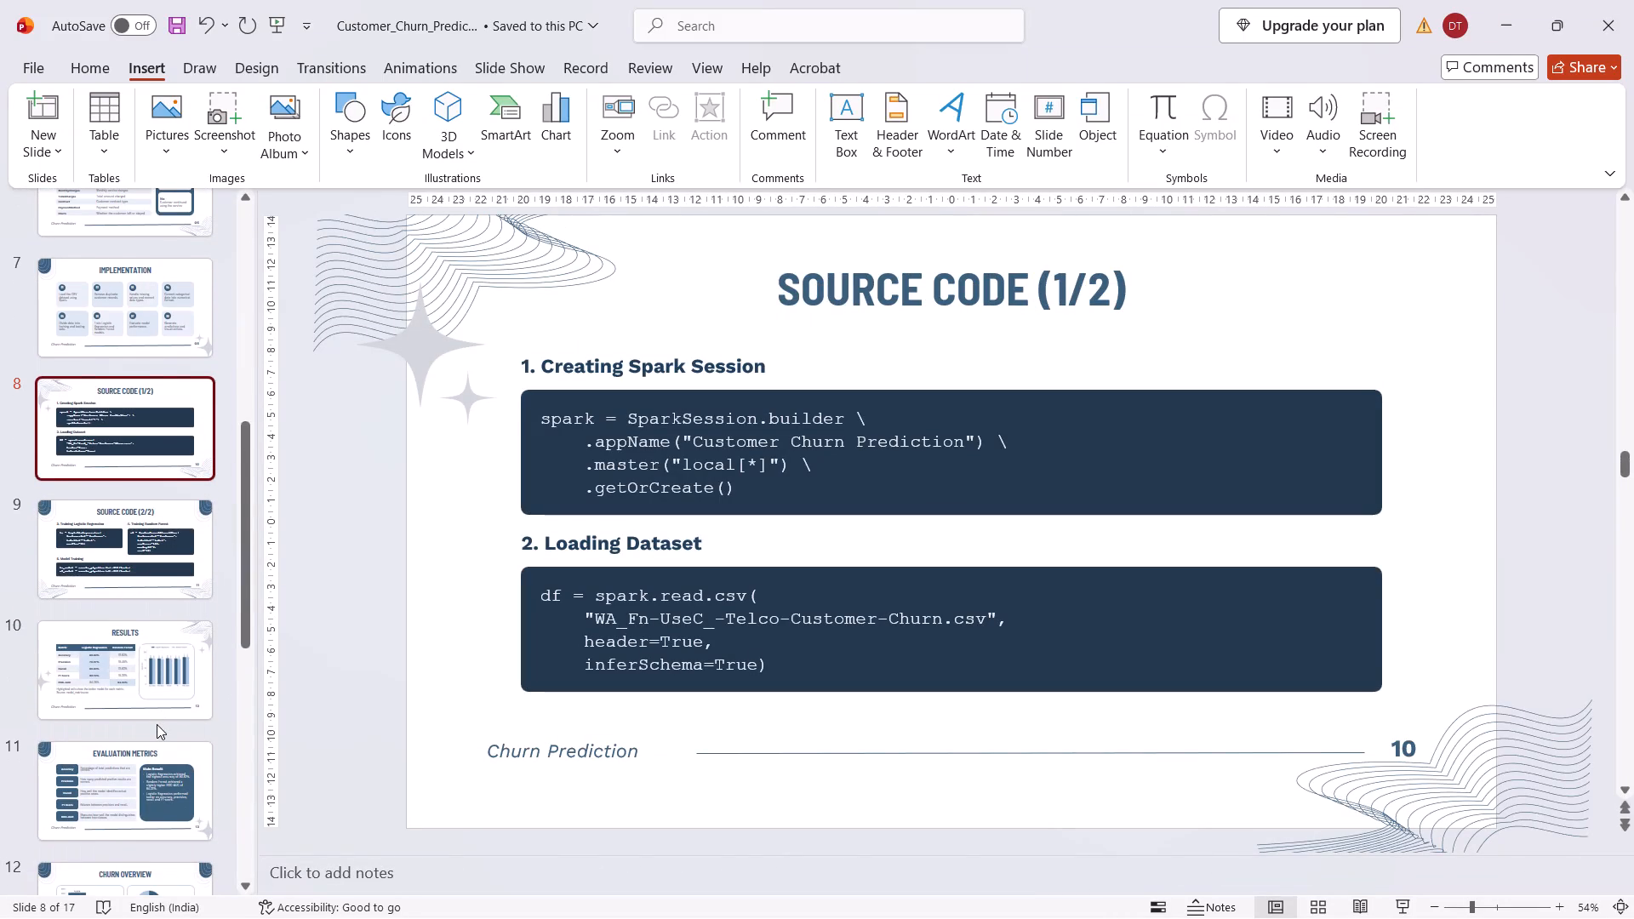
Review the Results, Evaluation Metrics, Churn Overview, Churn Factors and Model Performance slides and the remaining slide thumbnails.
scroll(157, 724, down, 2)
click(97, 705)
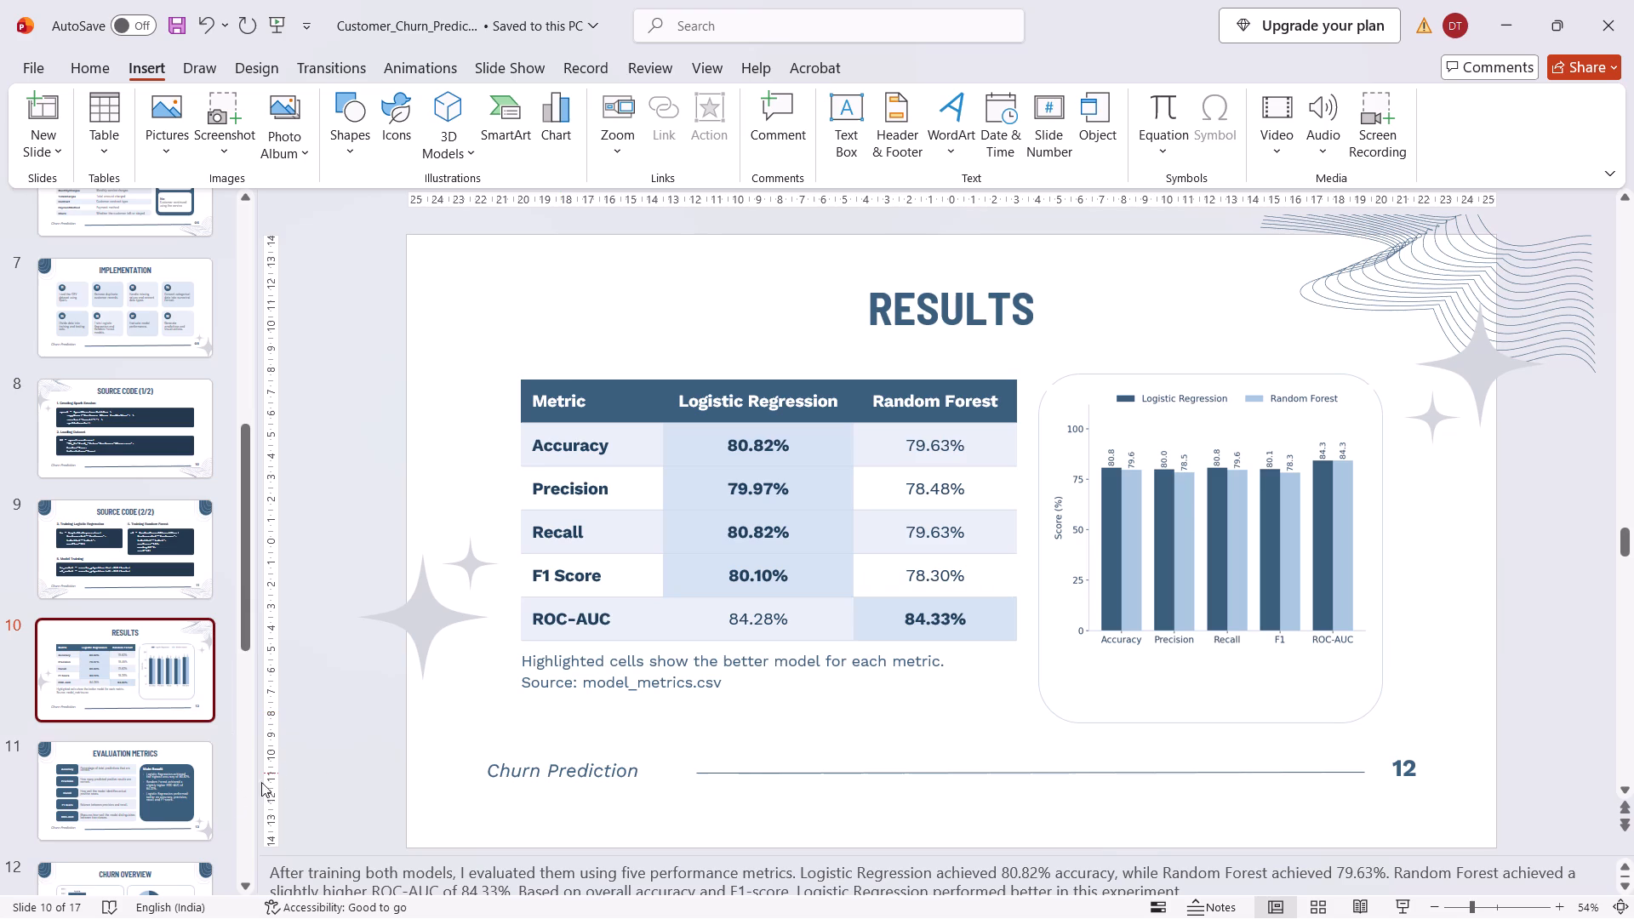
click(166, 801)
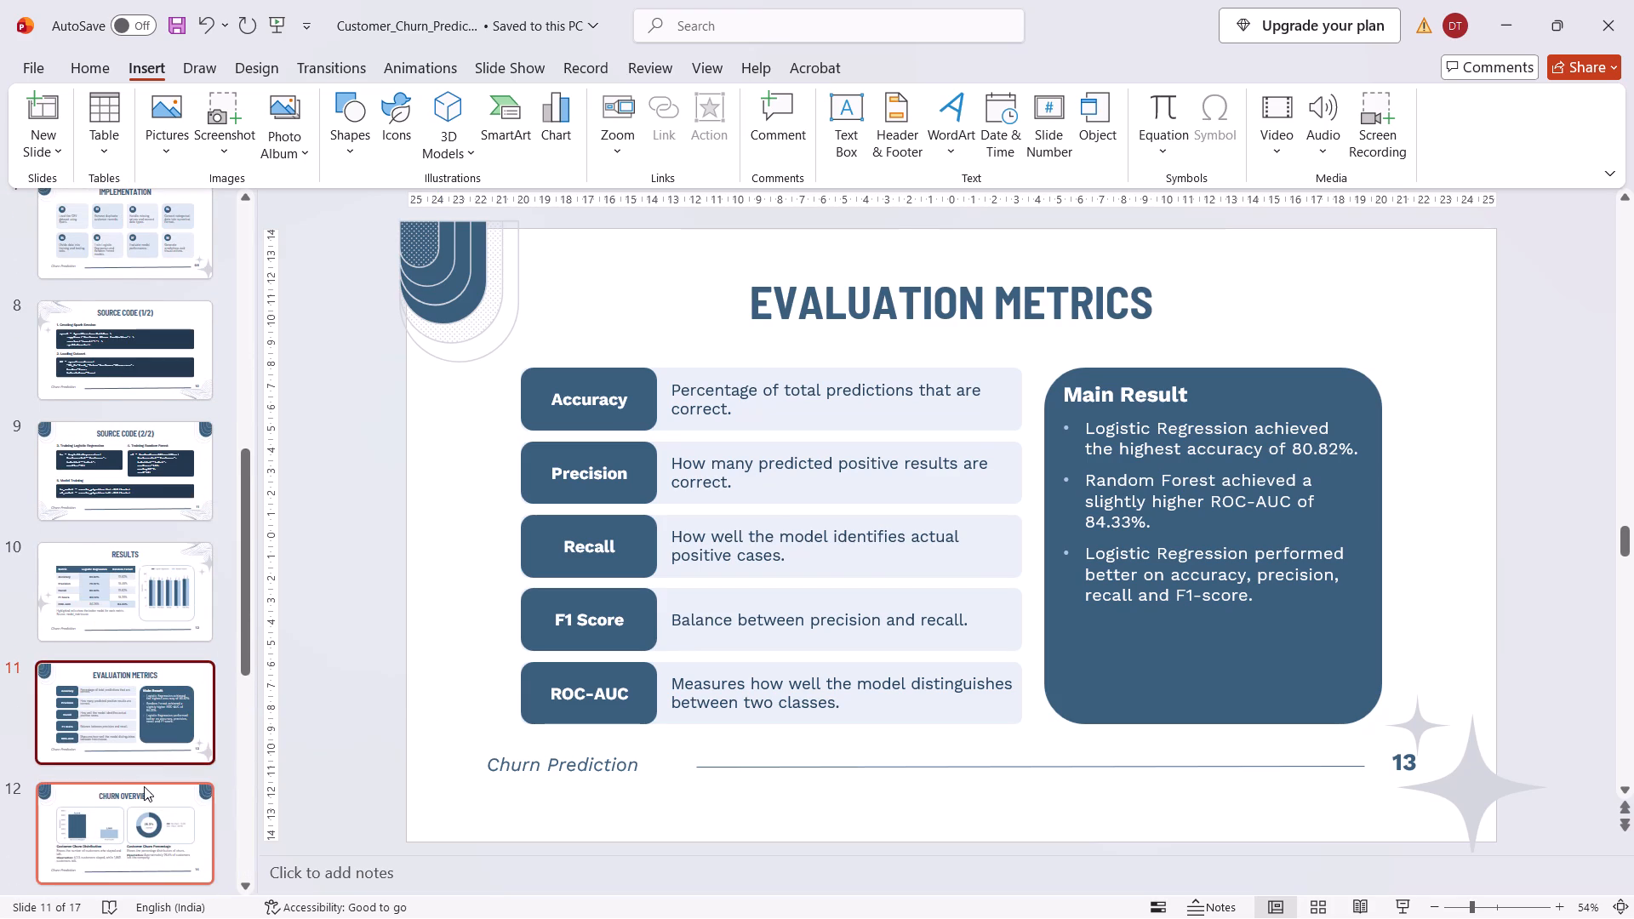
click(144, 786)
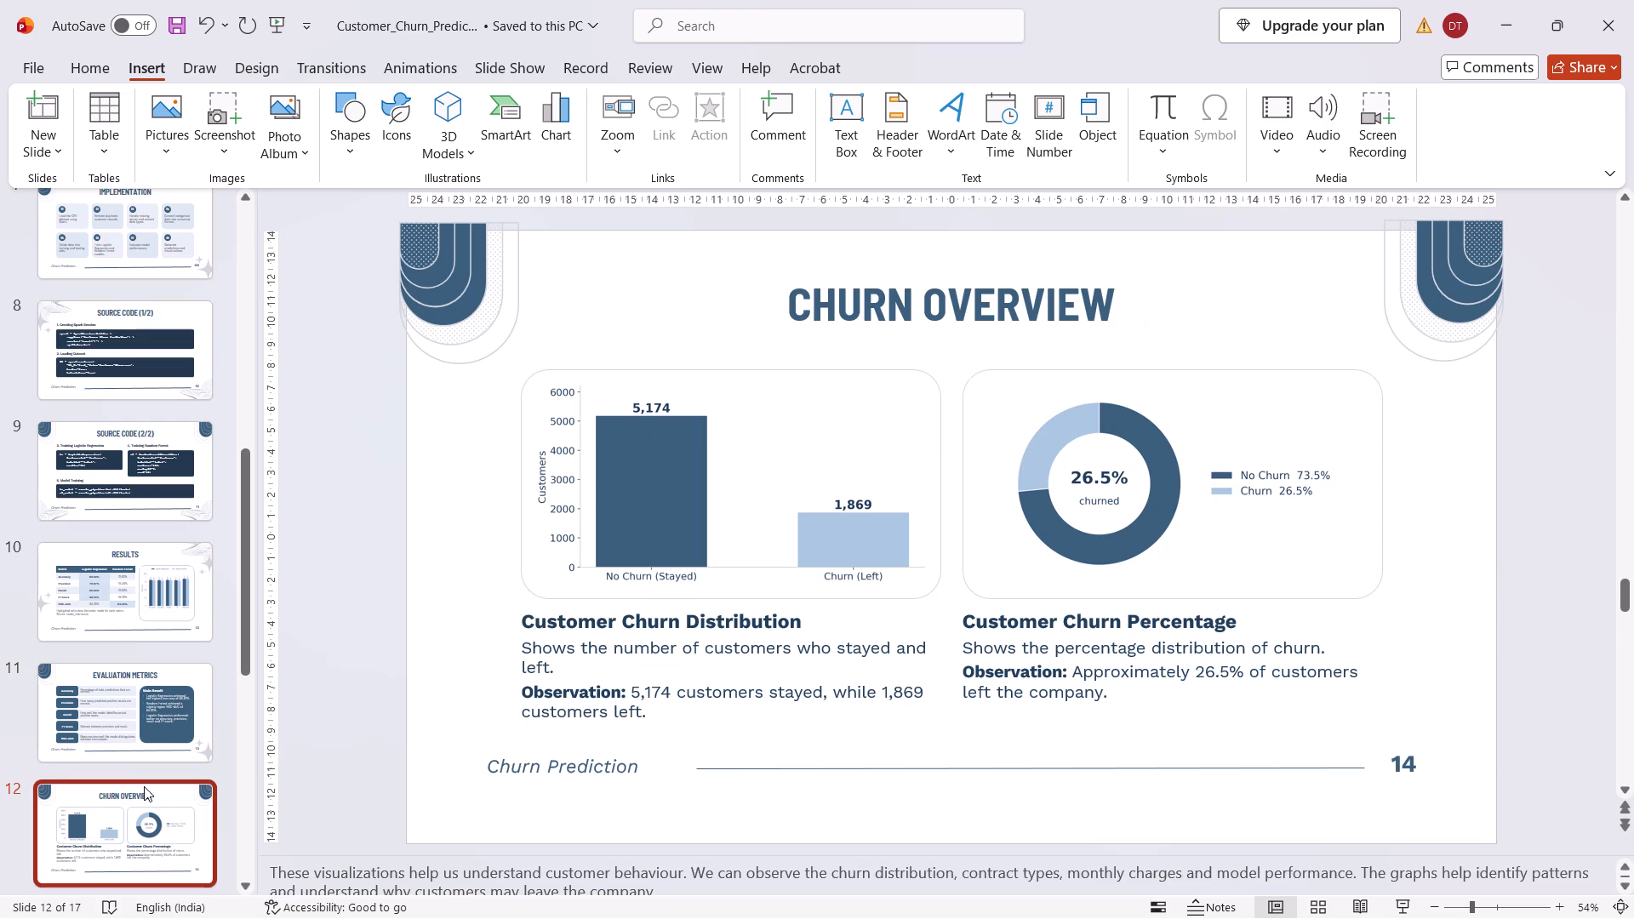
scroll(144, 786, down, 2)
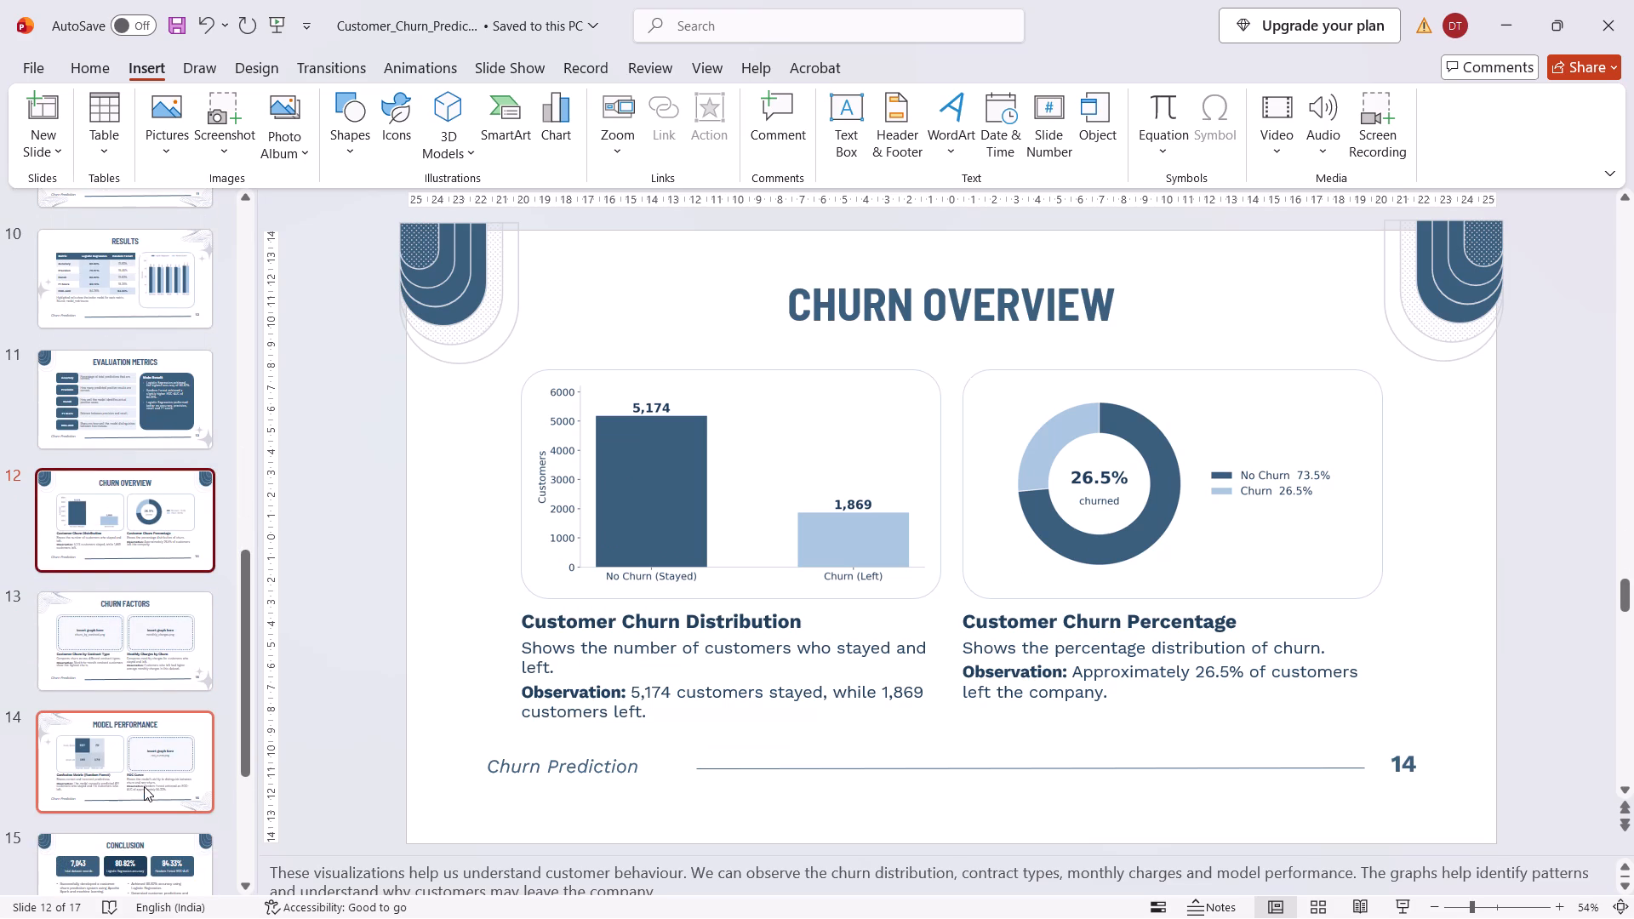
click(89, 594)
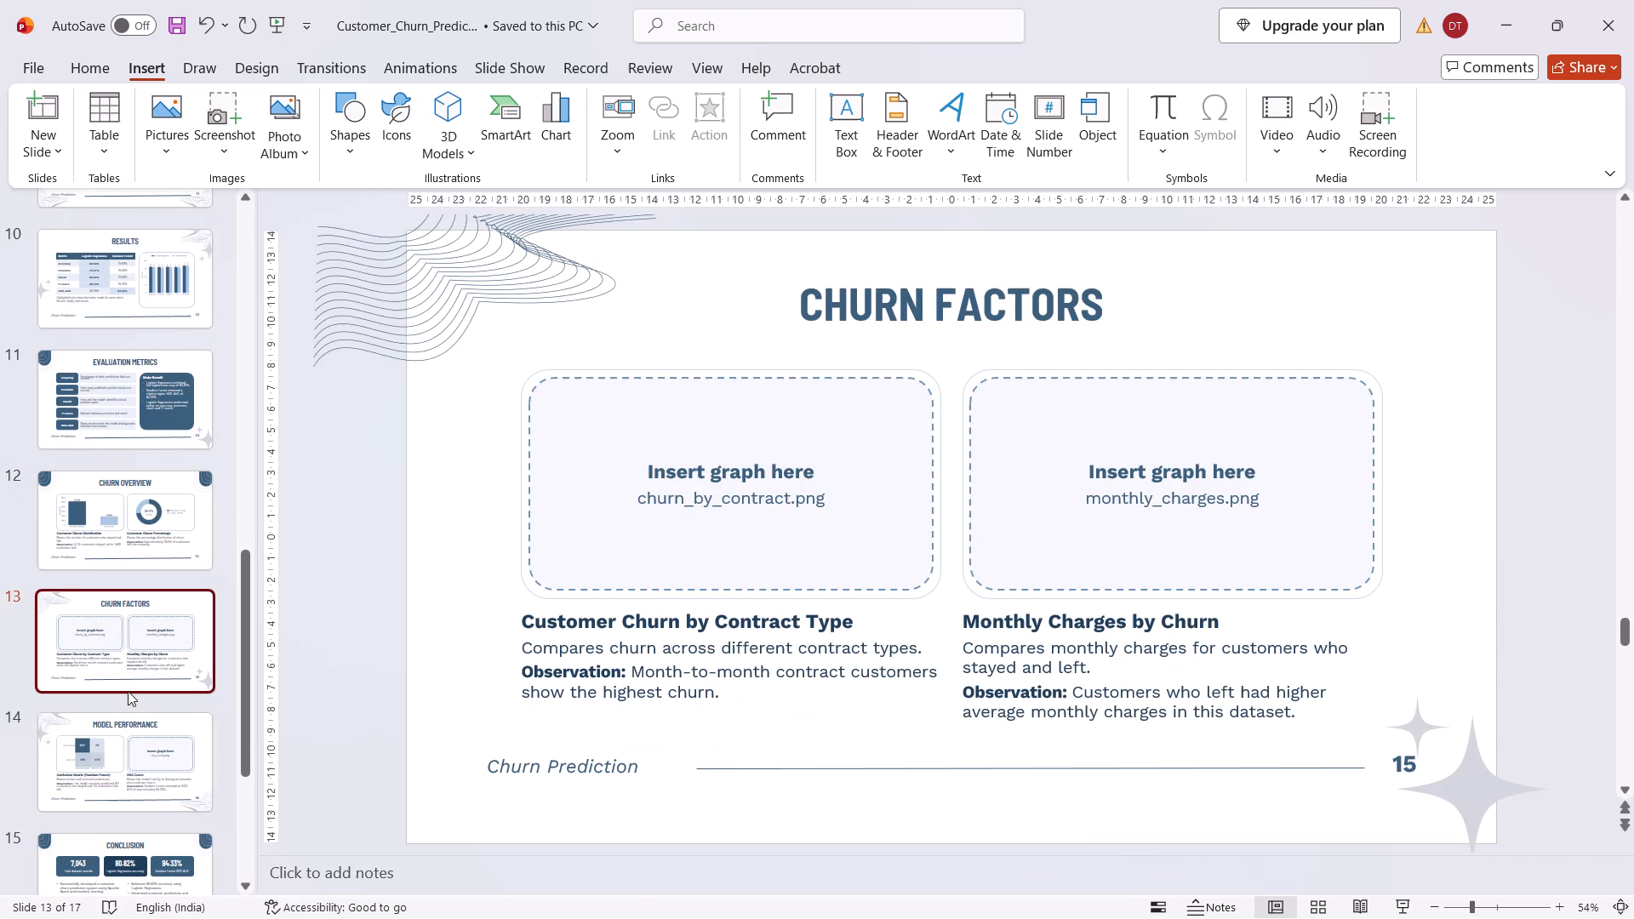
click(129, 757)
scroll(129, 757, down, 1)
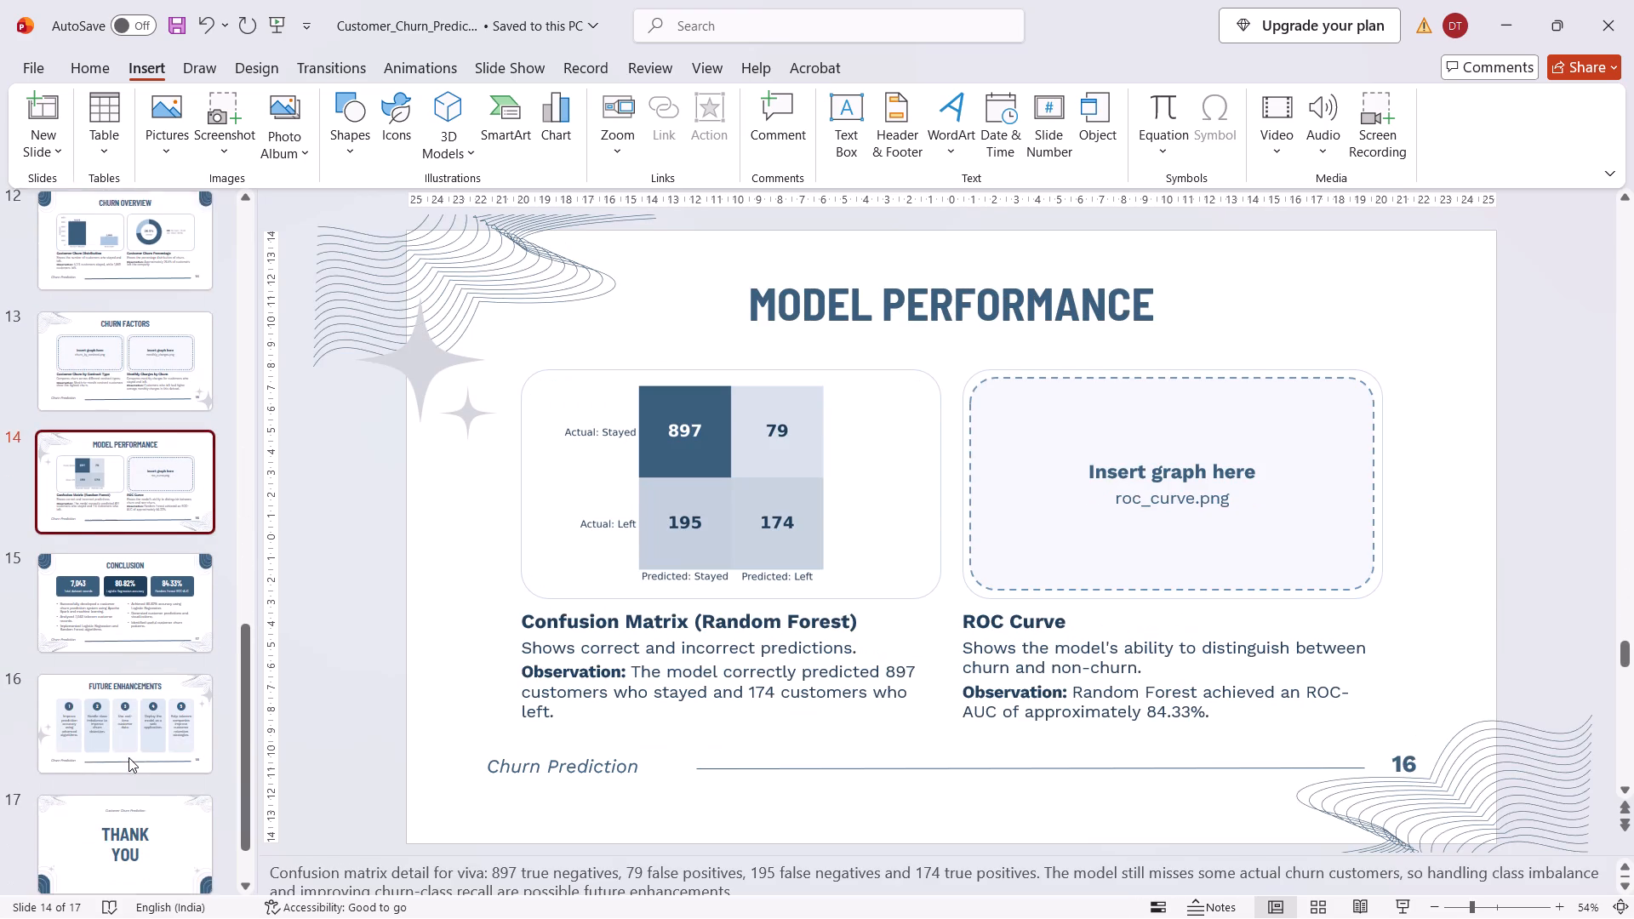
scroll(129, 757, down, 1)
Cut the Future Enhancements slide from the presentation.
click(129, 717)
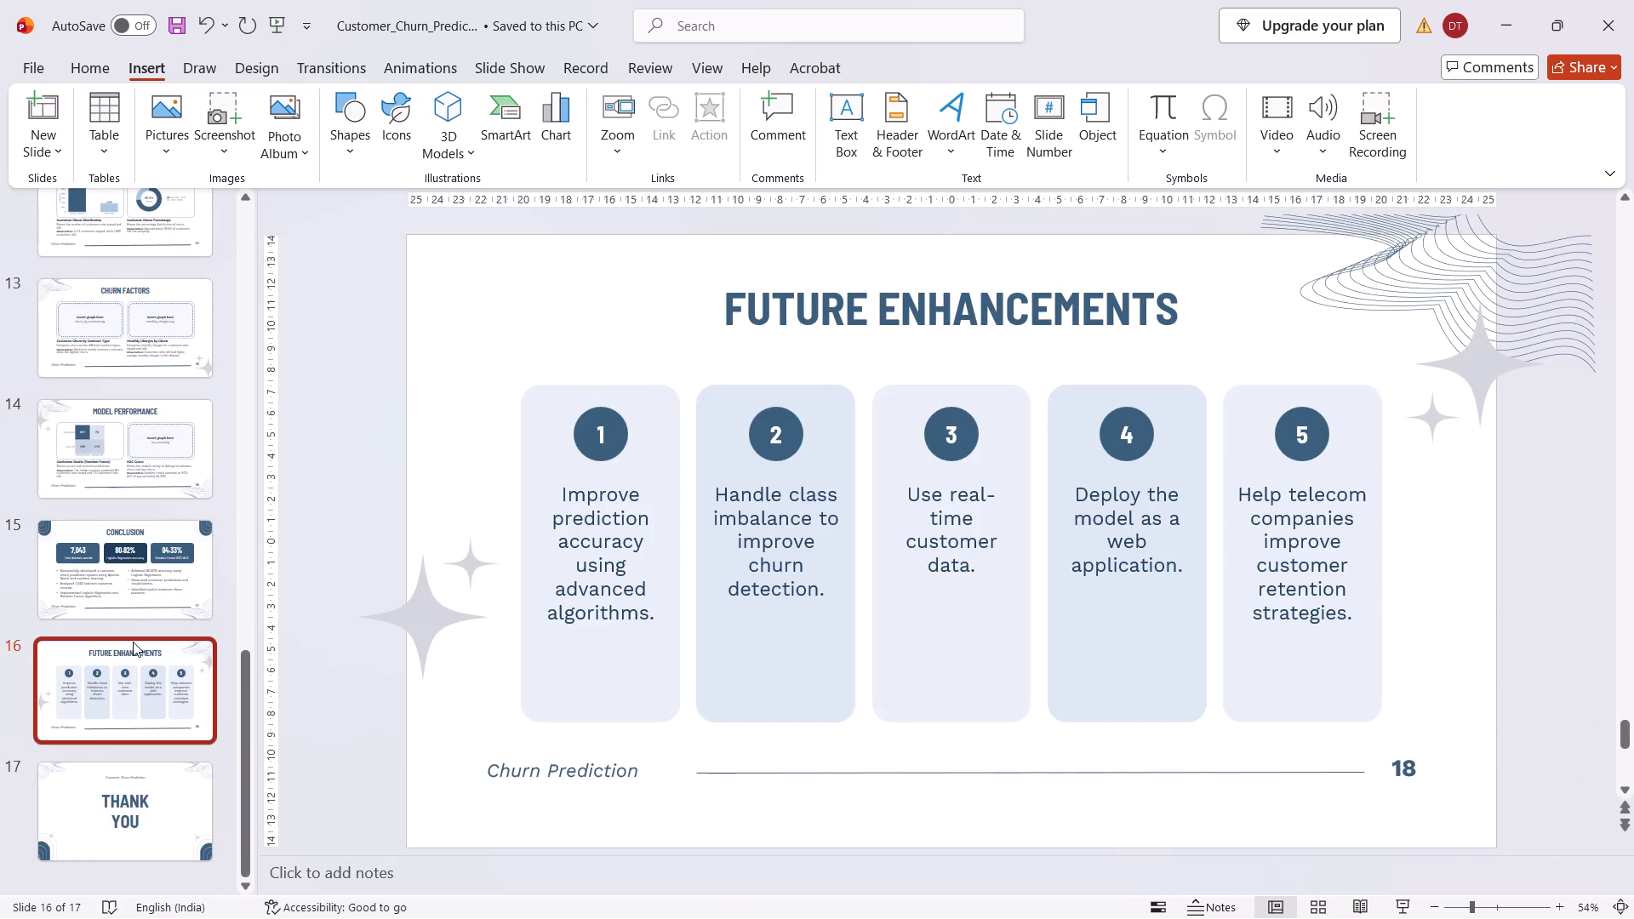
click(133, 642)
click(119, 557)
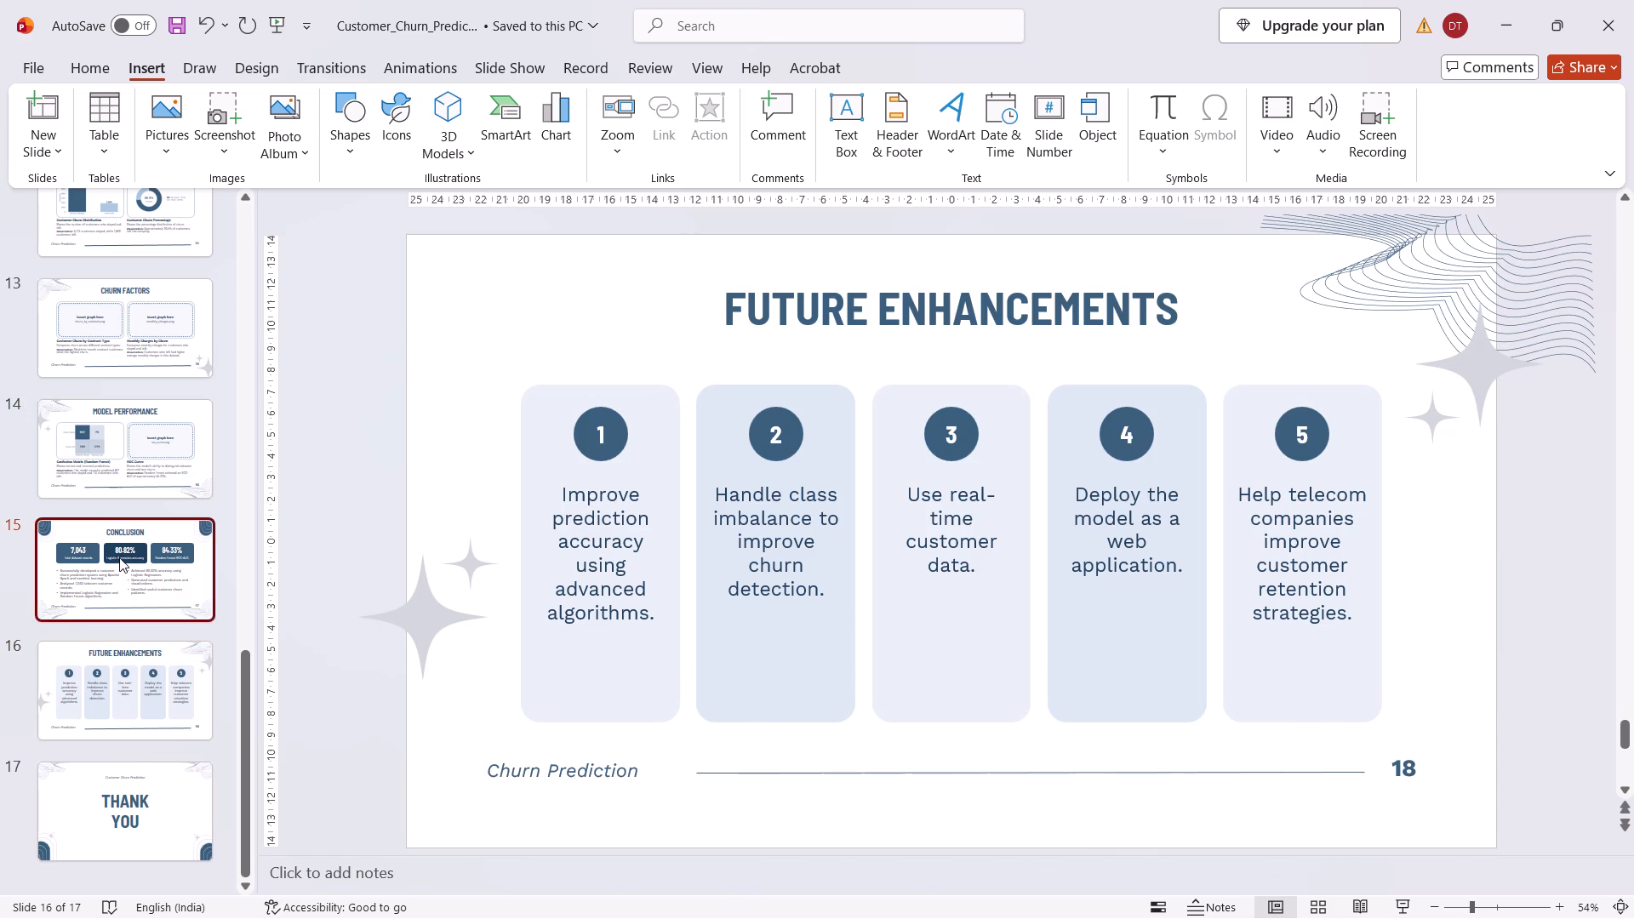
click(105, 664)
right_click(105, 664)
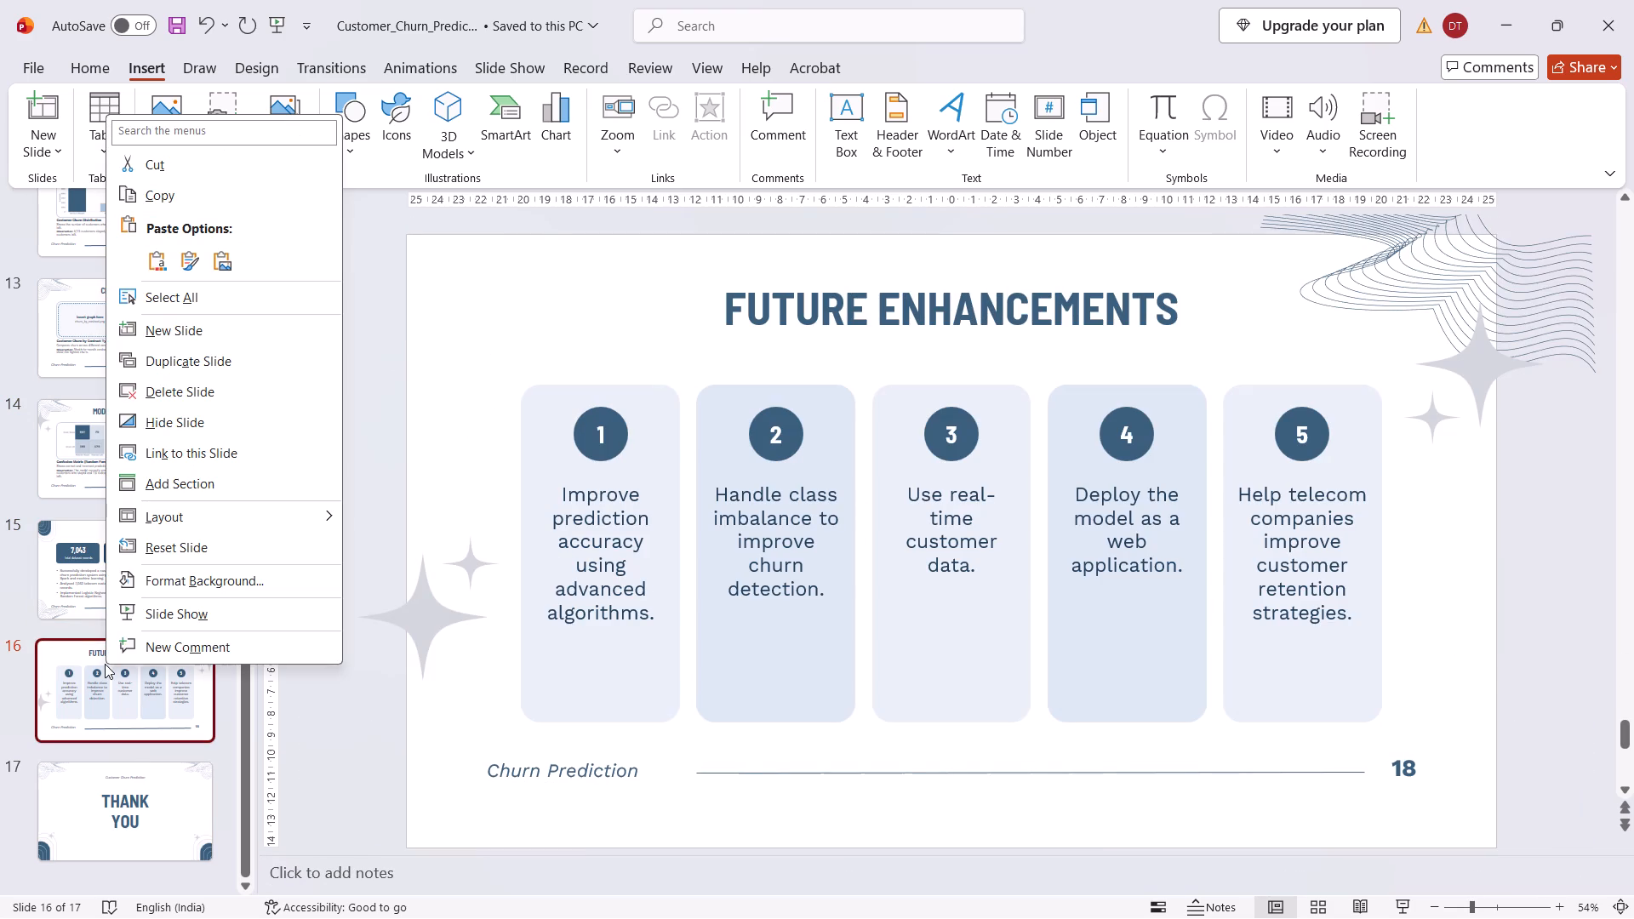
click(231, 169)
Look back through the slides from Model Performance to Churn Overview and cut the Evaluation Metrics slide.
click(111, 616)
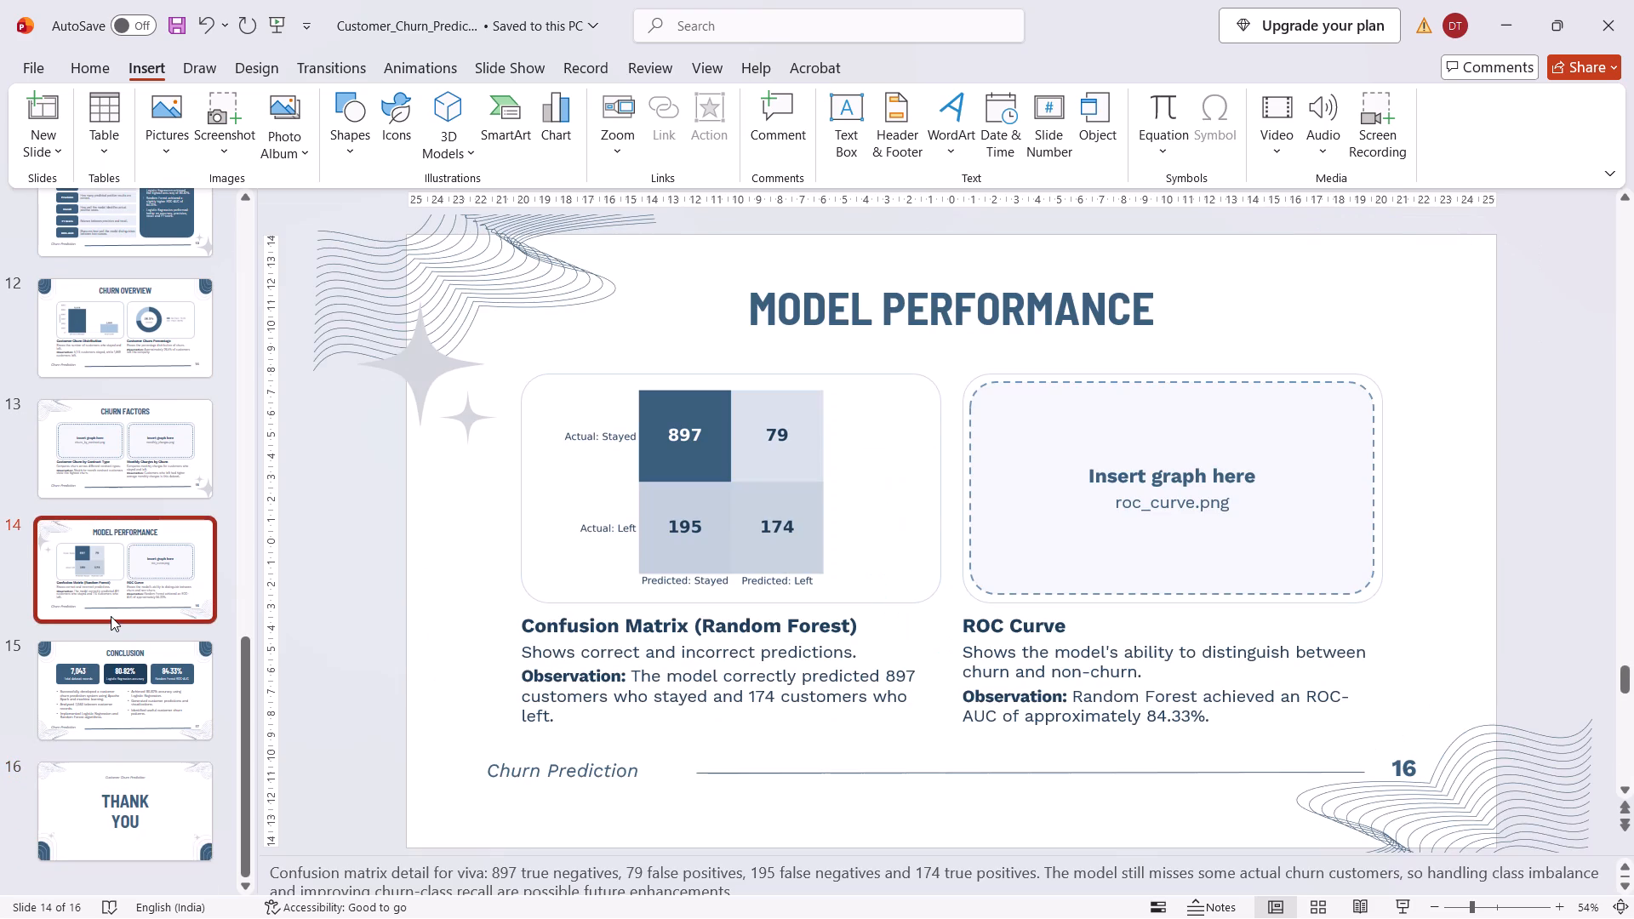
click(135, 482)
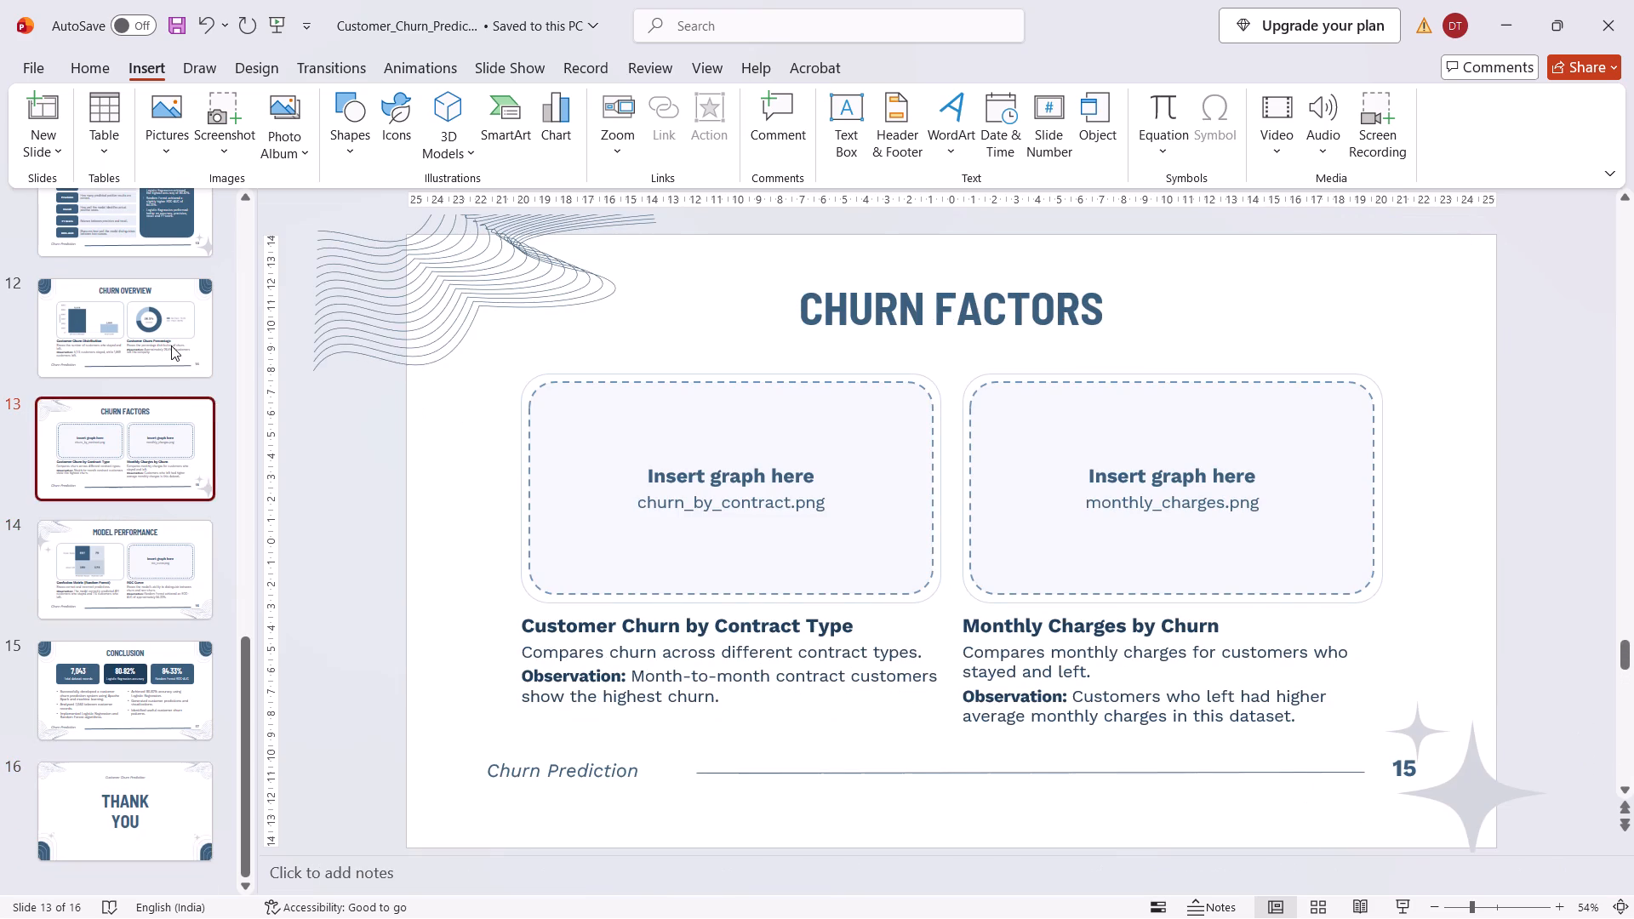
click(171, 345)
scroll(151, 457, up, 1)
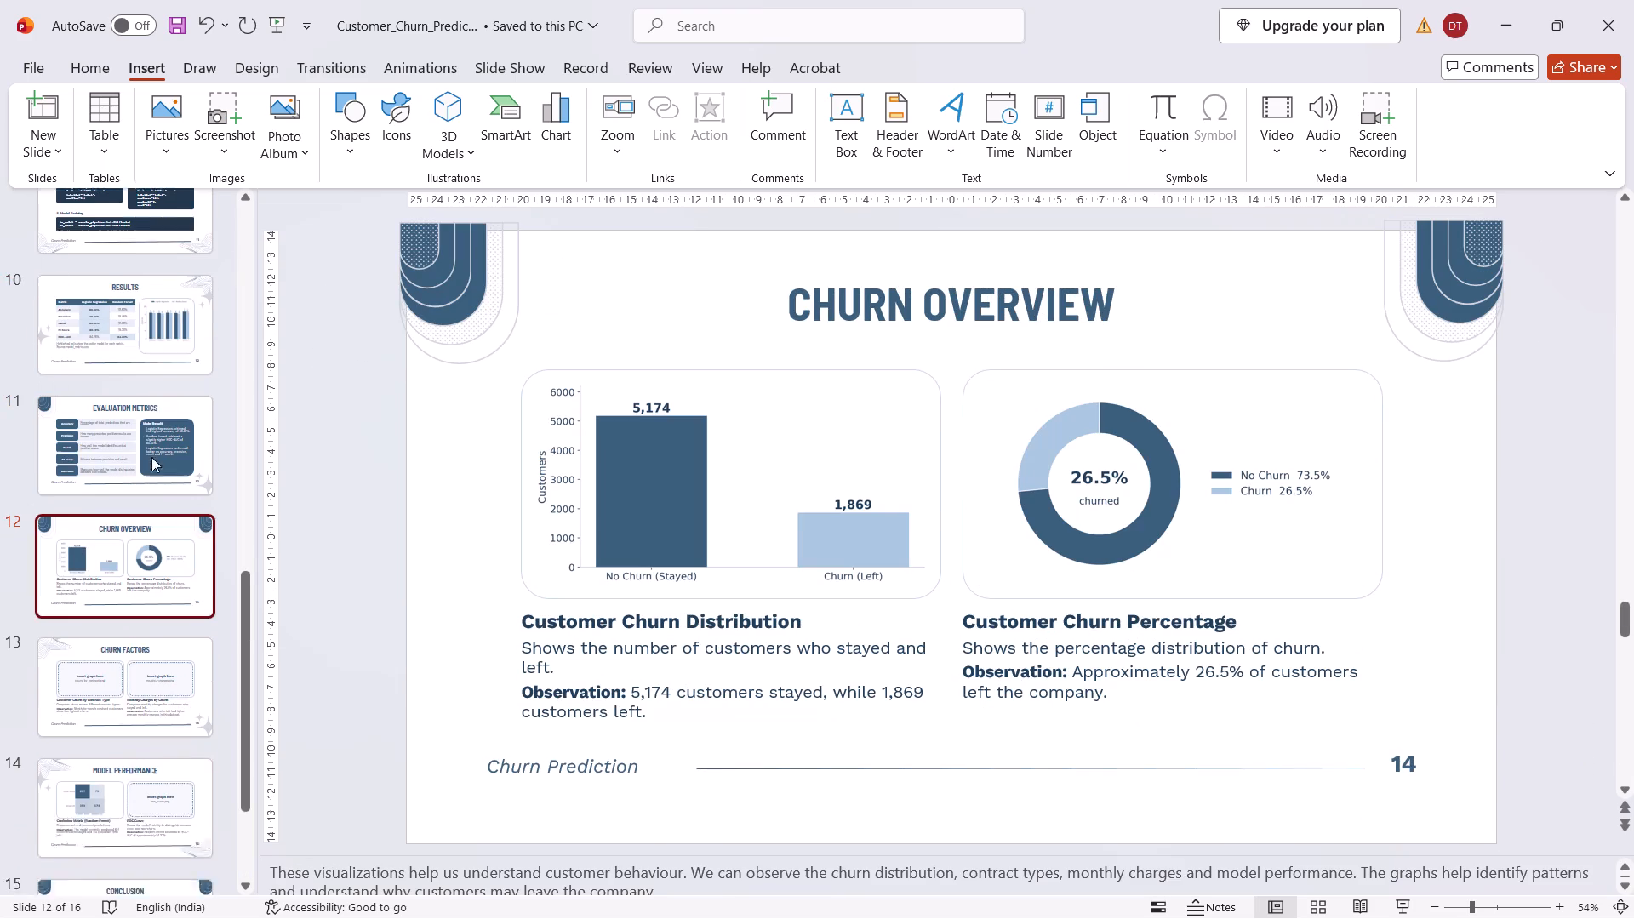
click(140, 511)
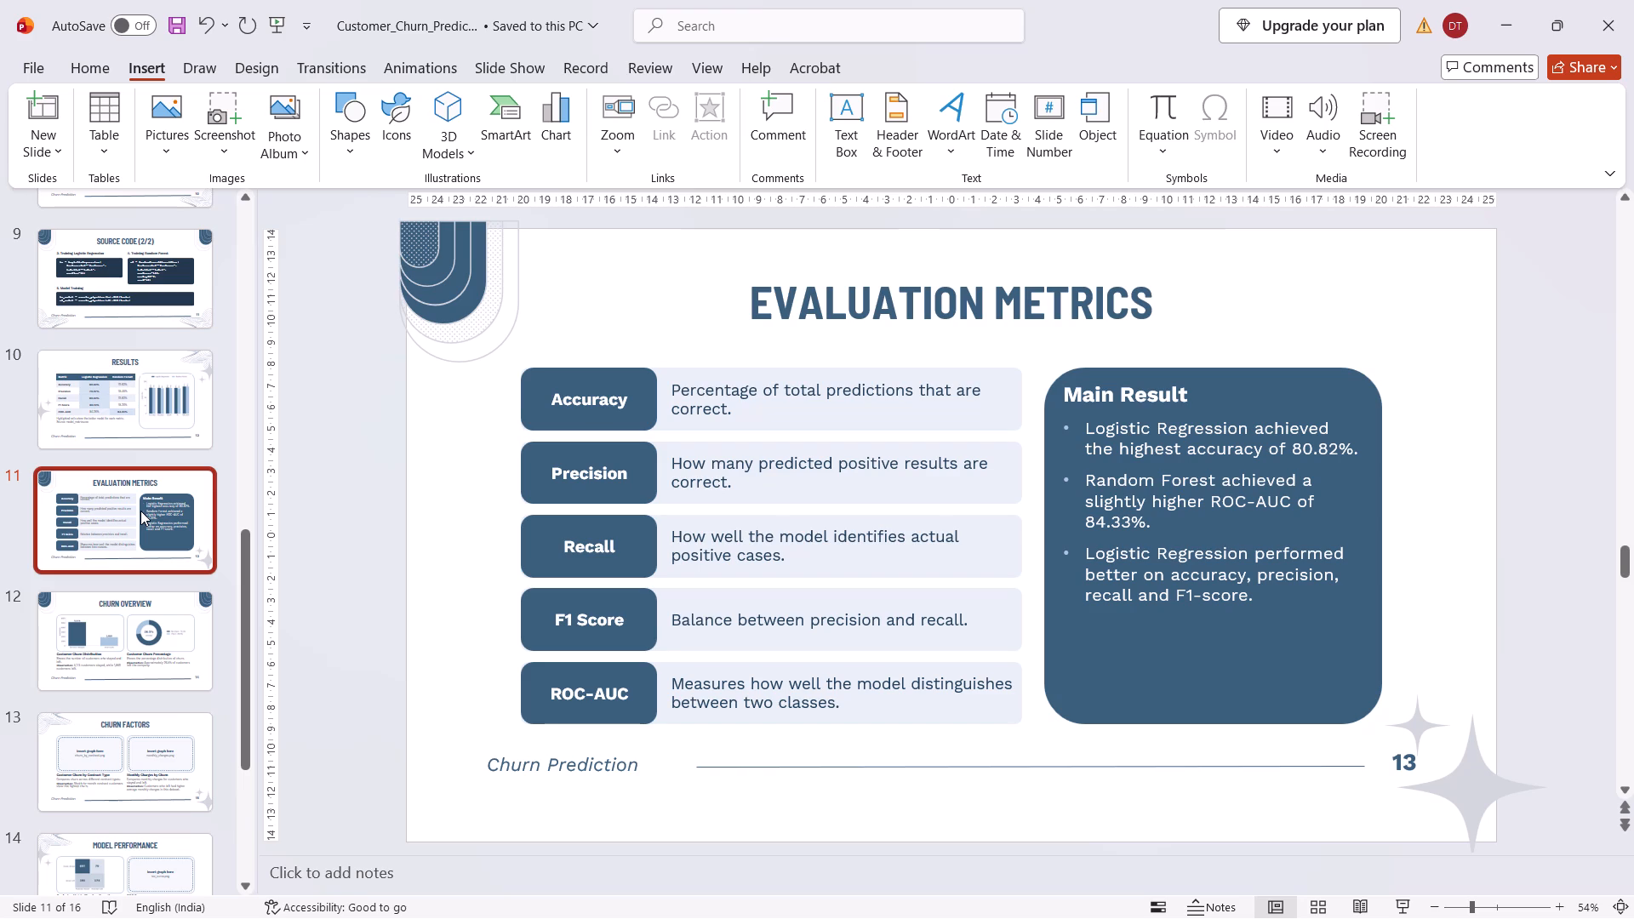
right_click(140, 511)
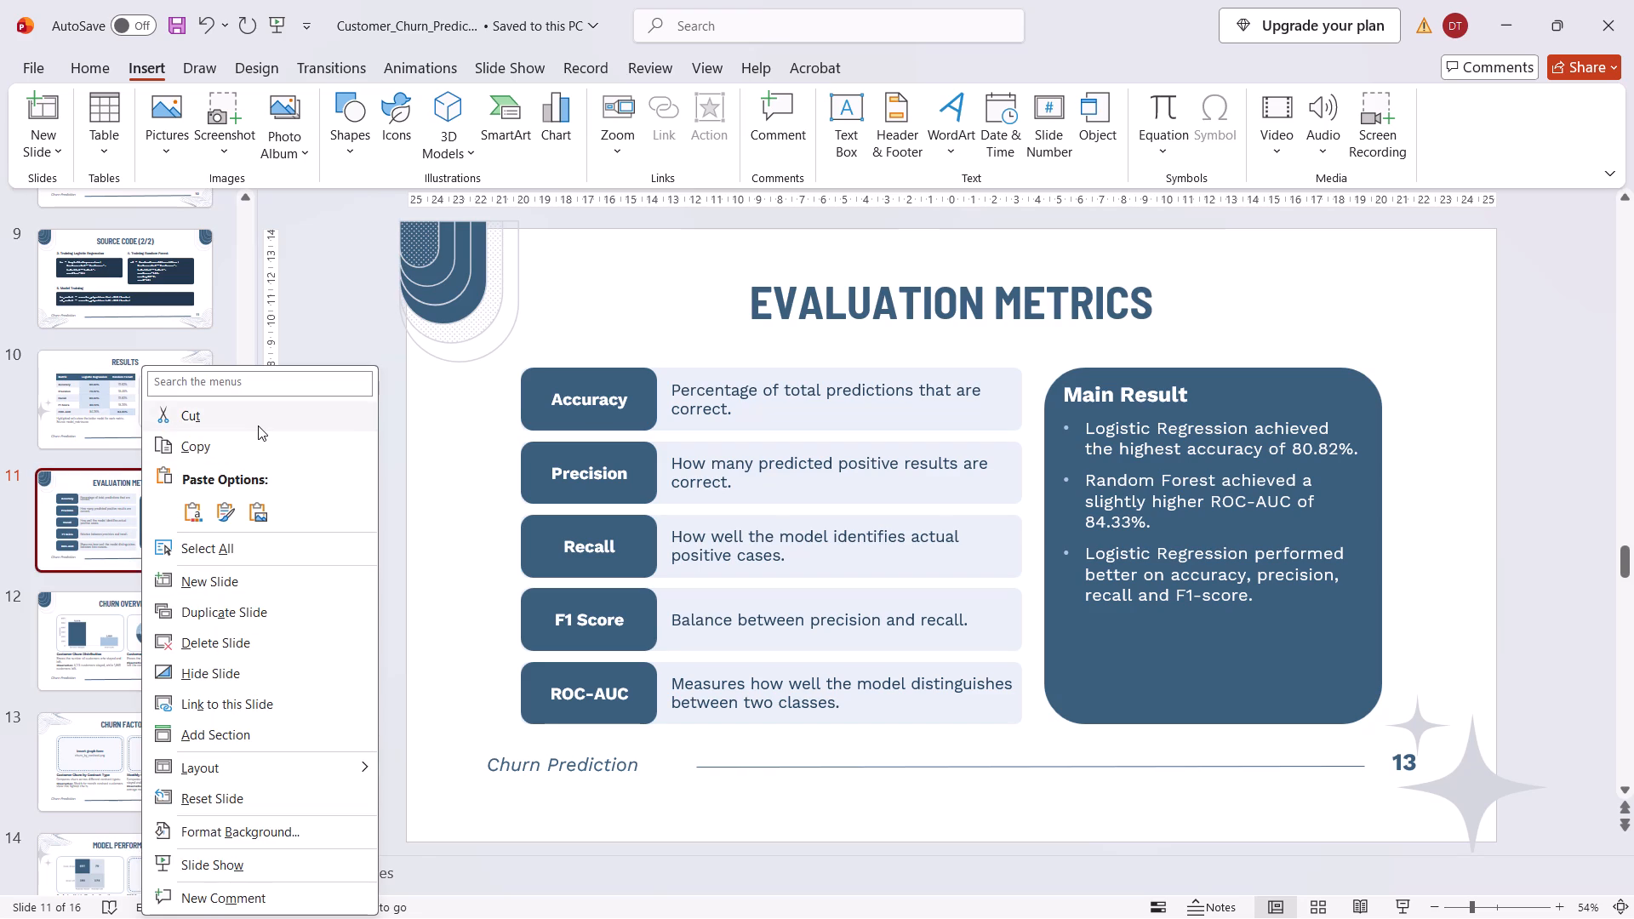
click(258, 425)
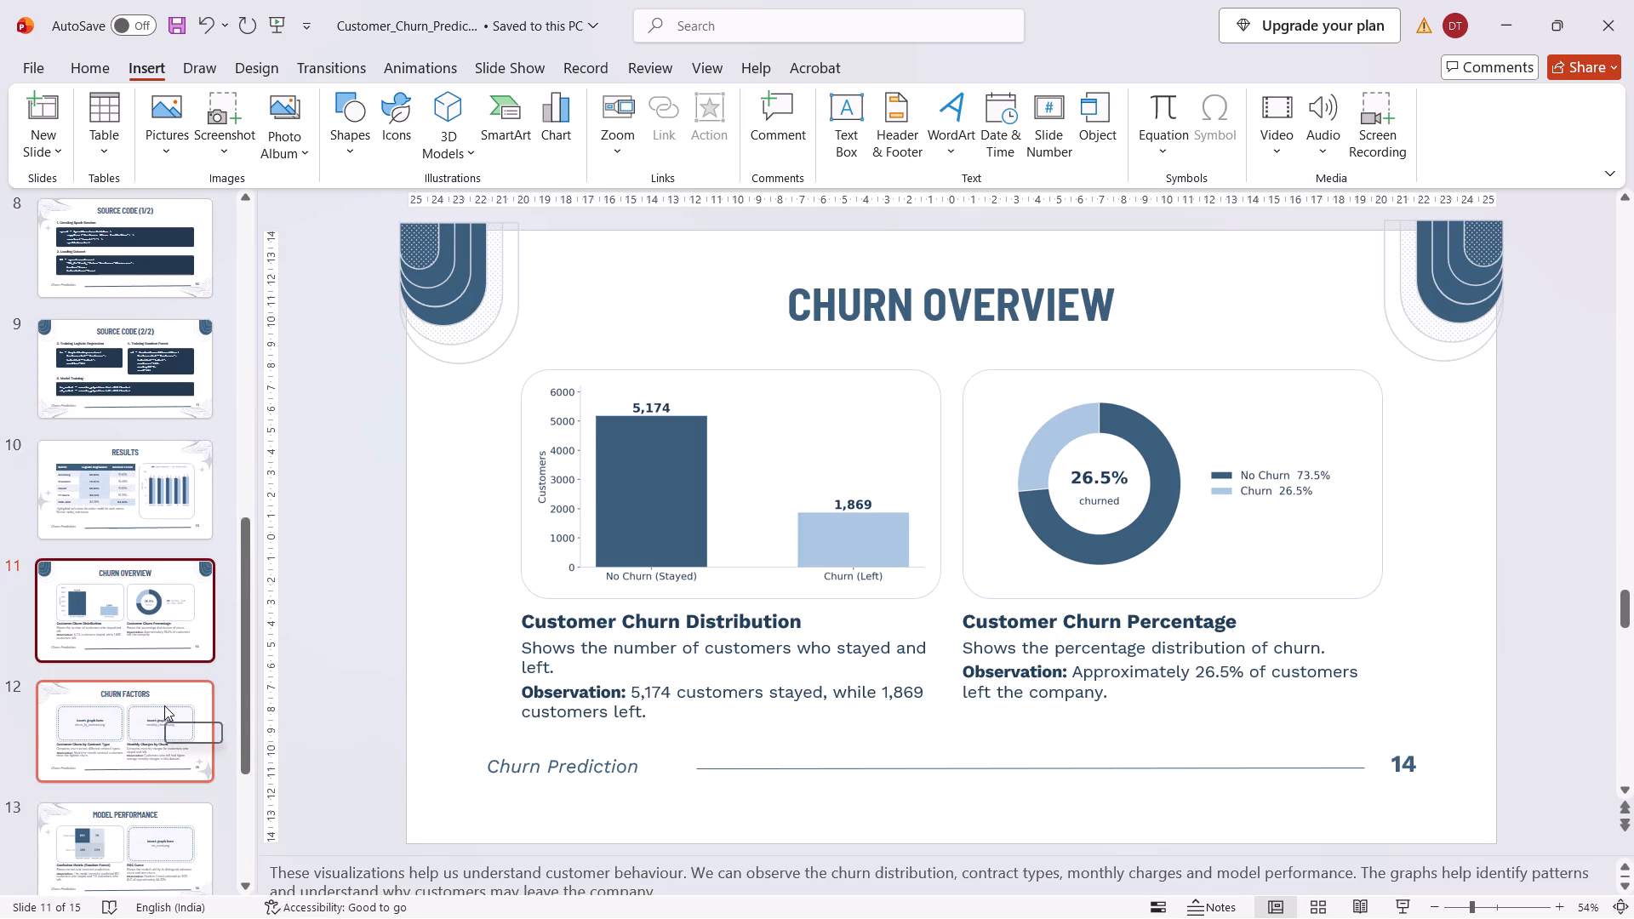
On the Churn Factors slide, start inserting a picture from this device and browse to Documents > Projects > vinay > outputs.
click(164, 705)
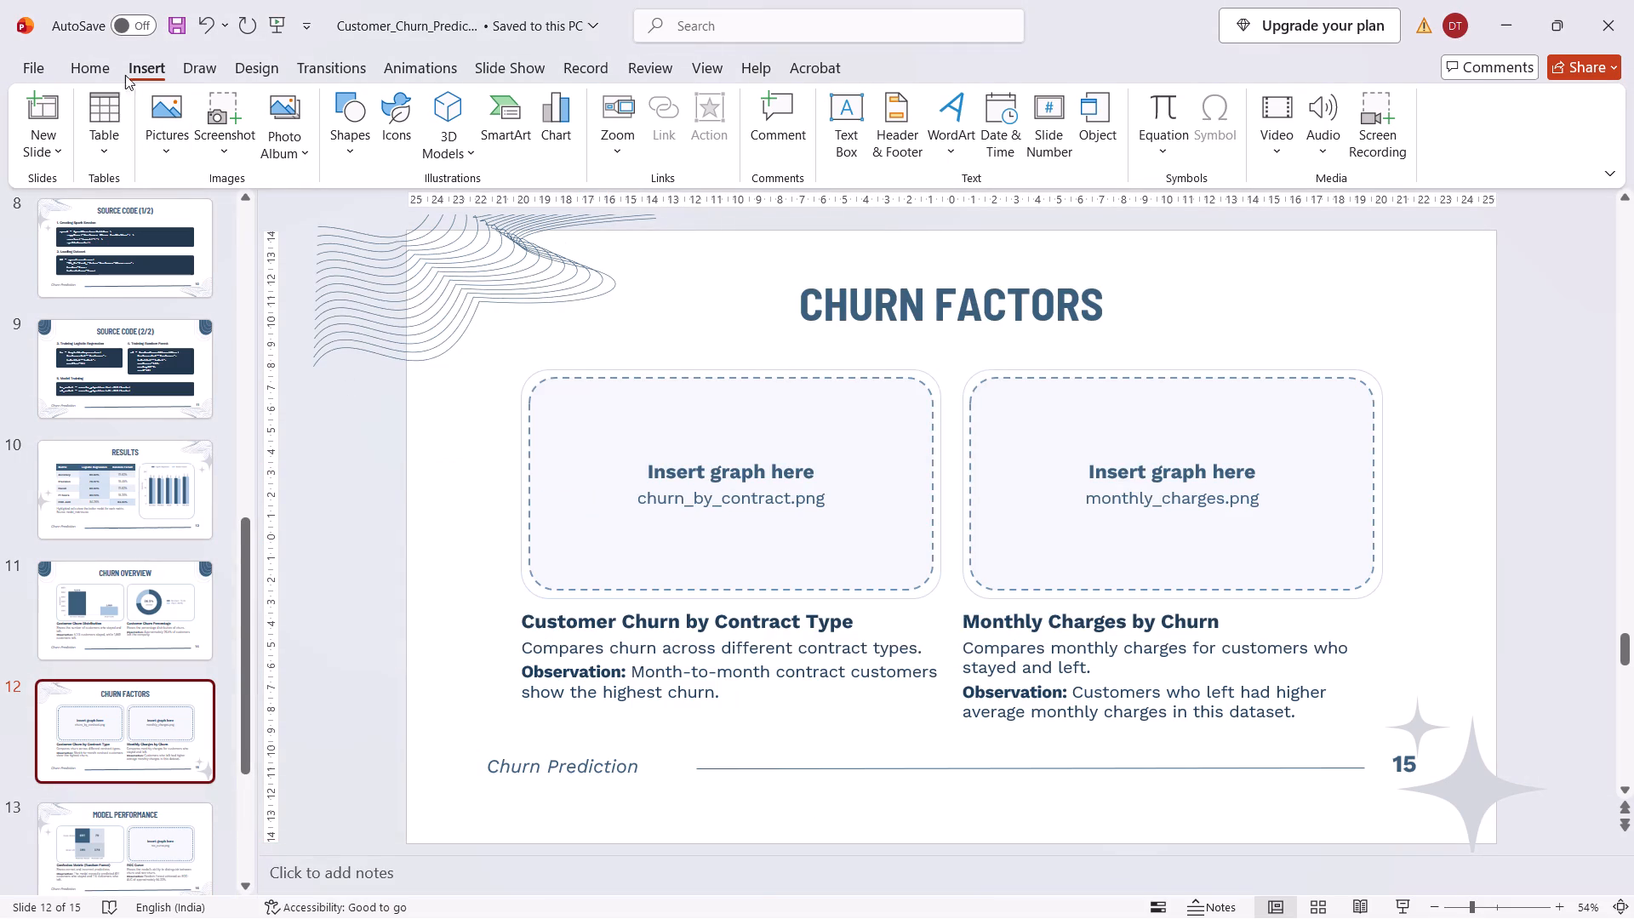
click(151, 112)
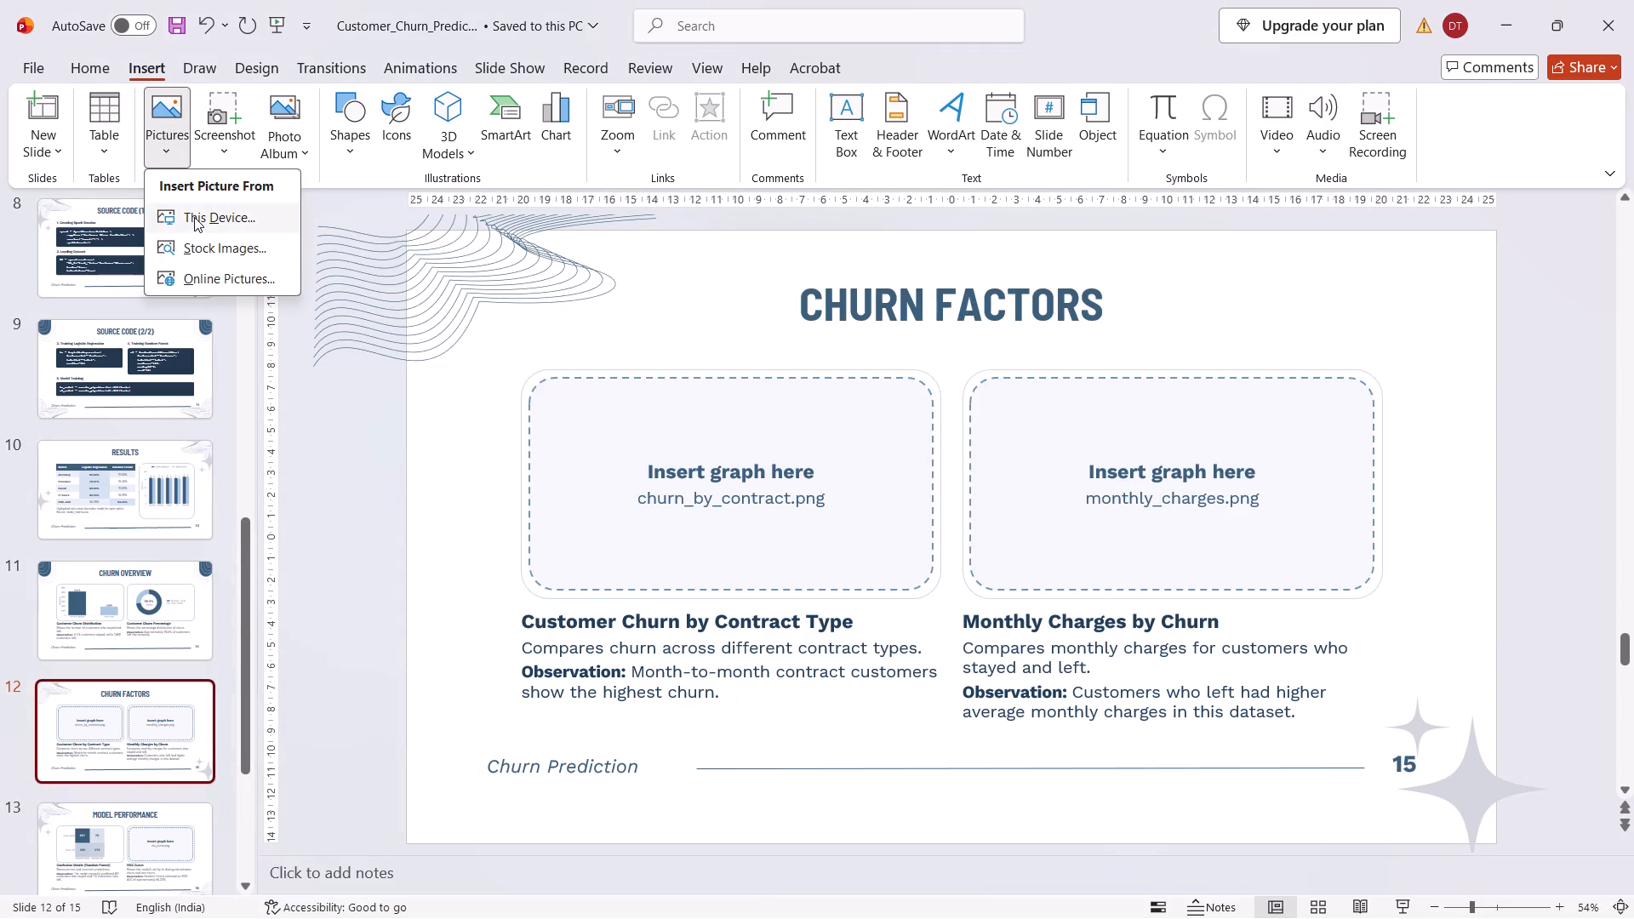
click(194, 217)
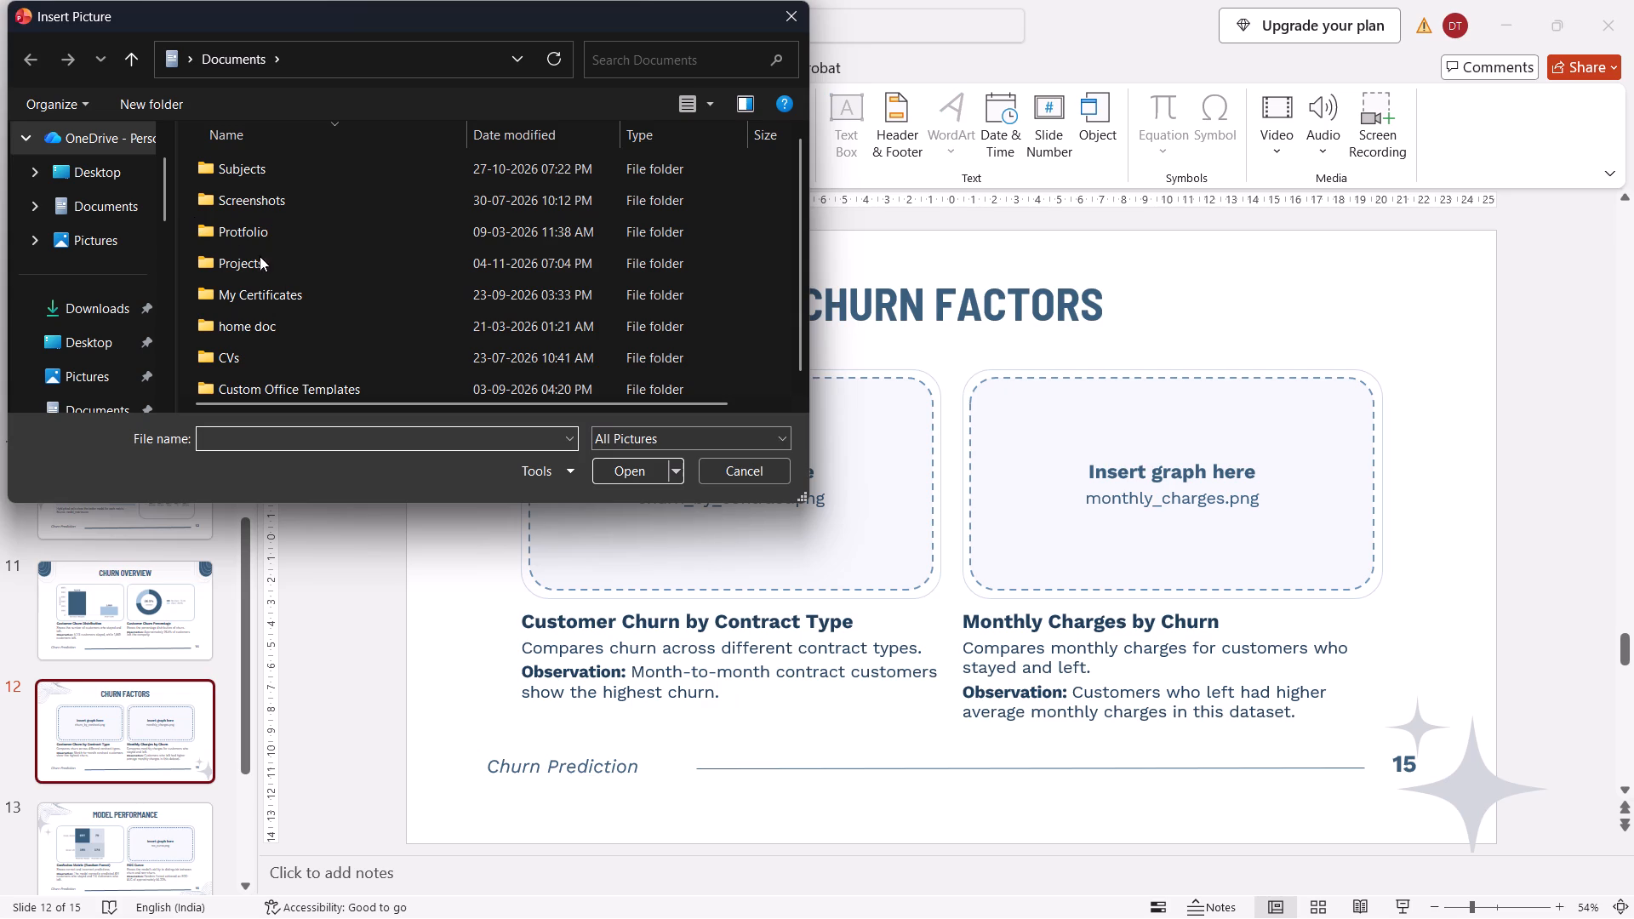
scroll(286, 299, down, 5)
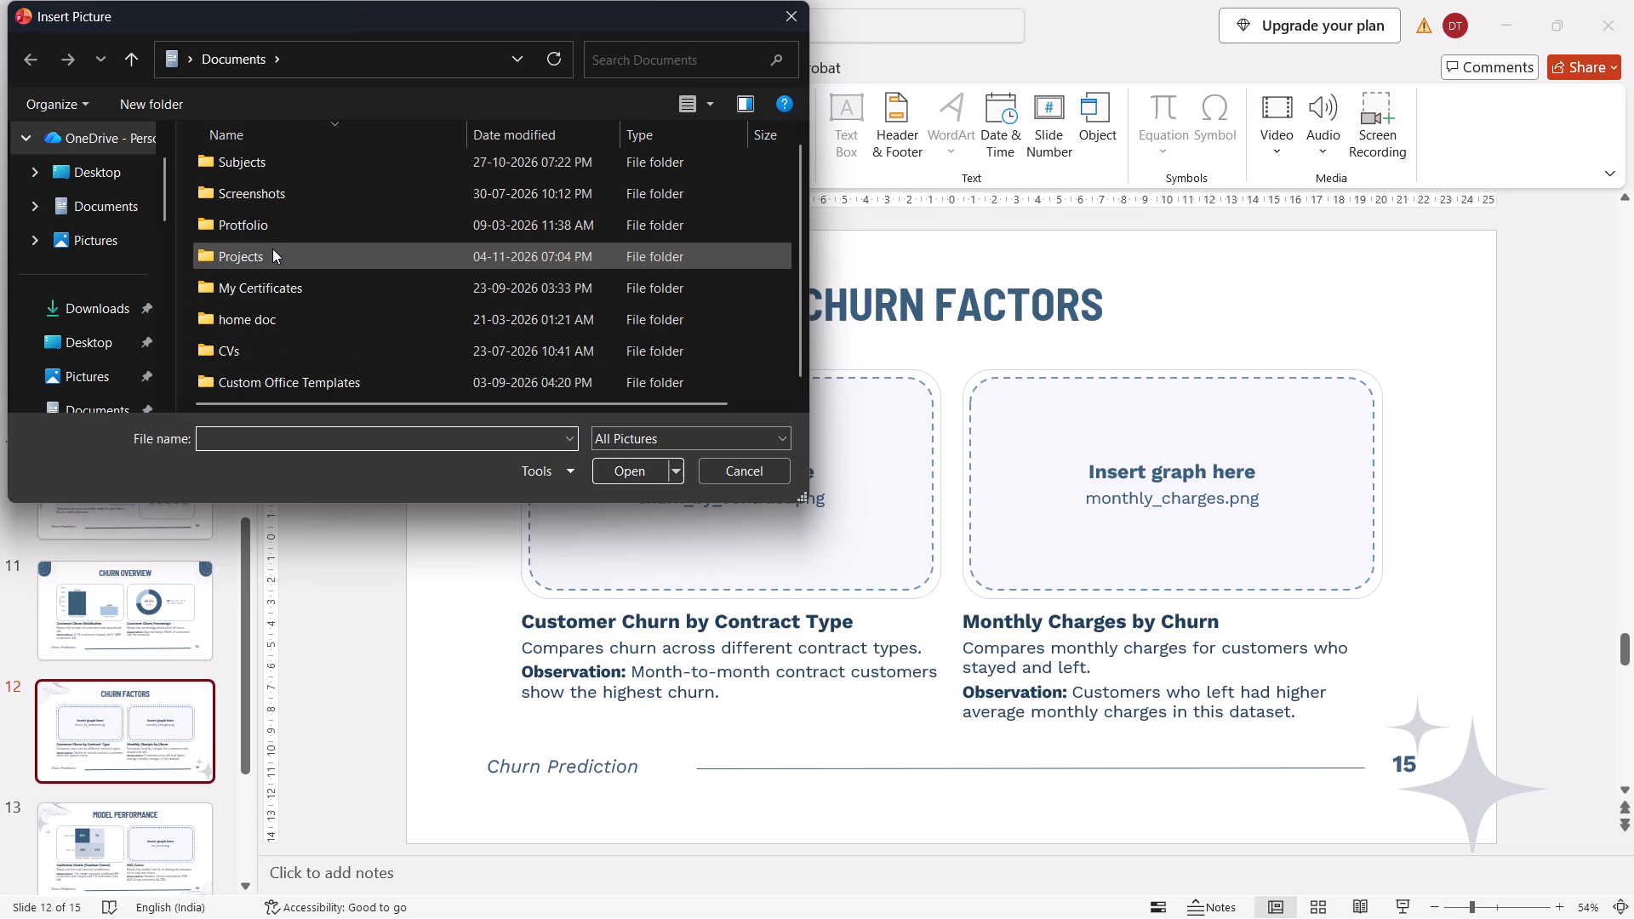
click(272, 248)
click(272, 256)
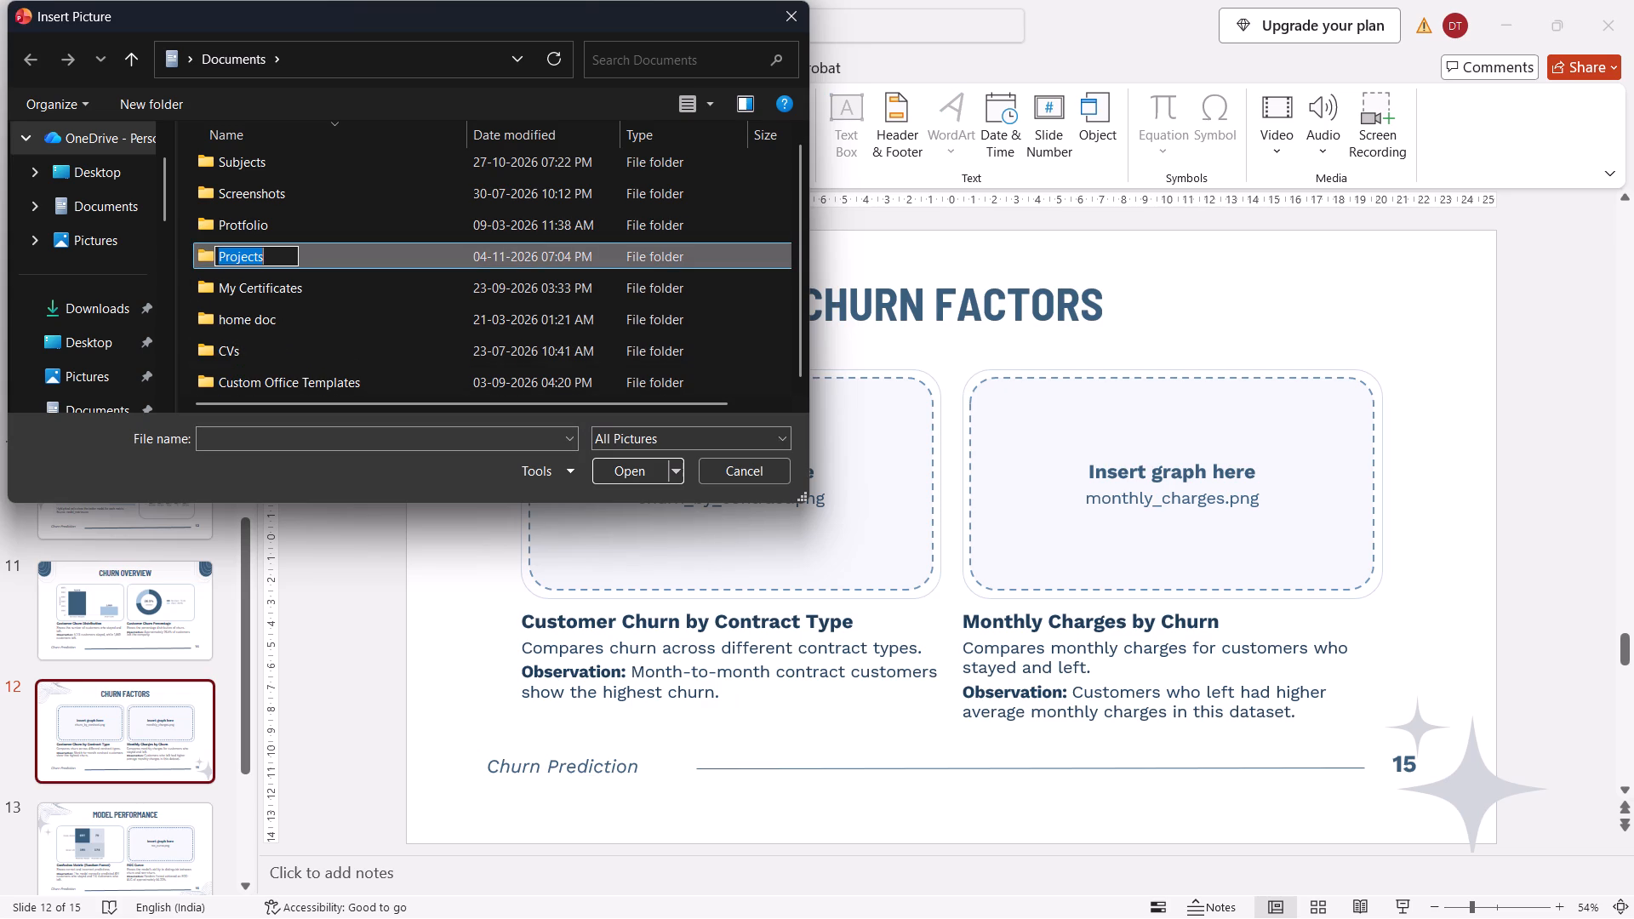
click(272, 256)
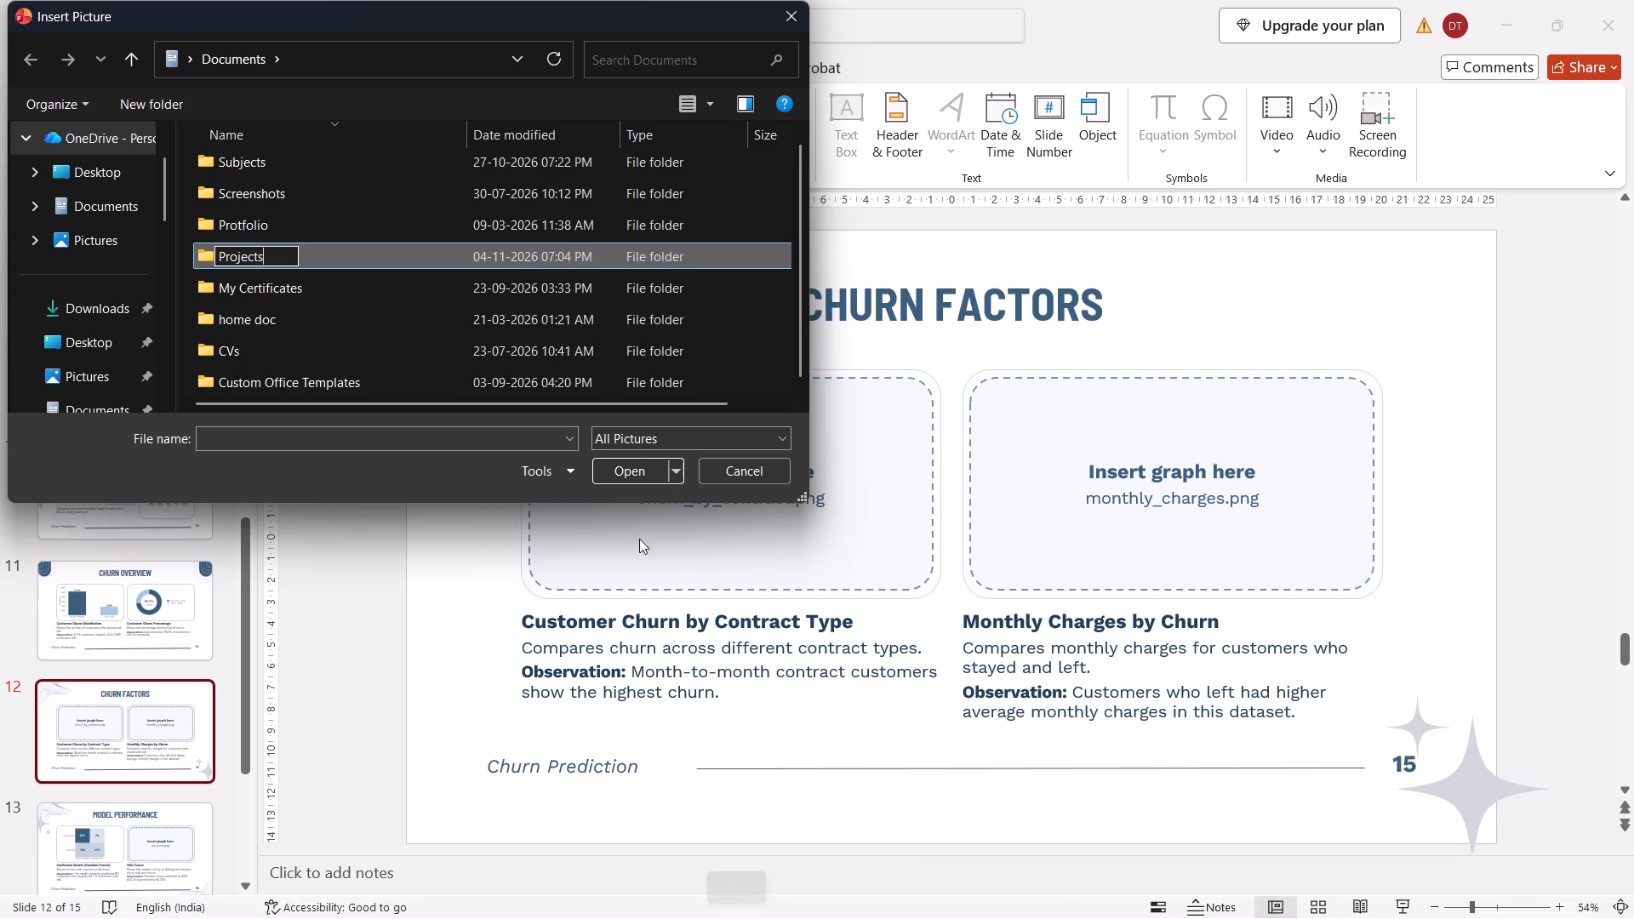
click(629, 482)
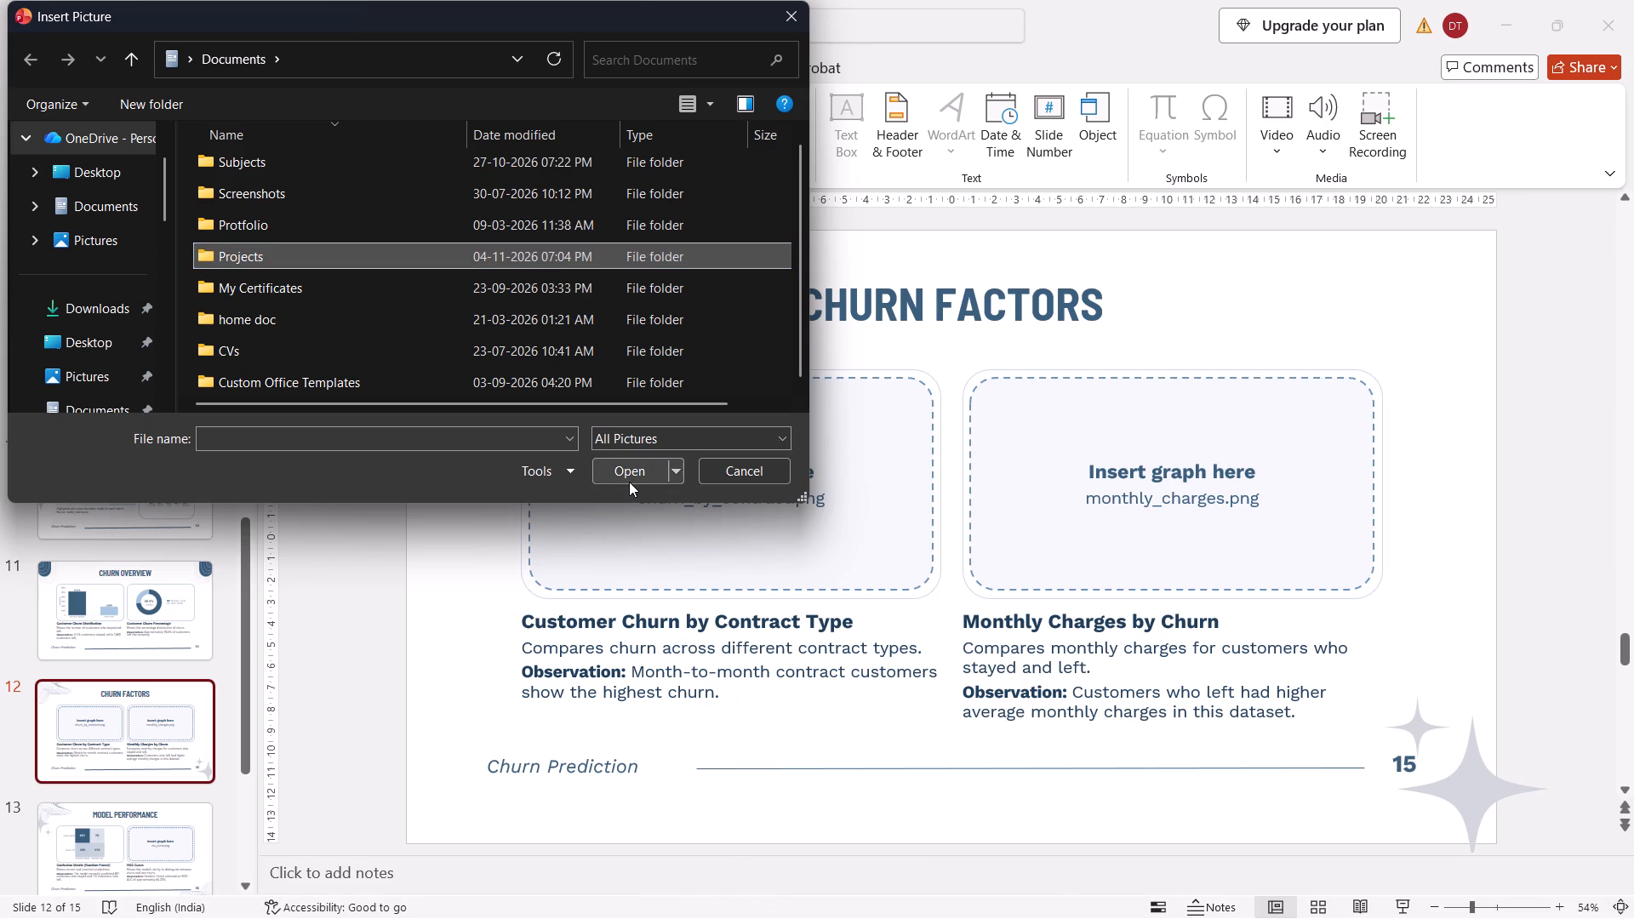
click(646, 462)
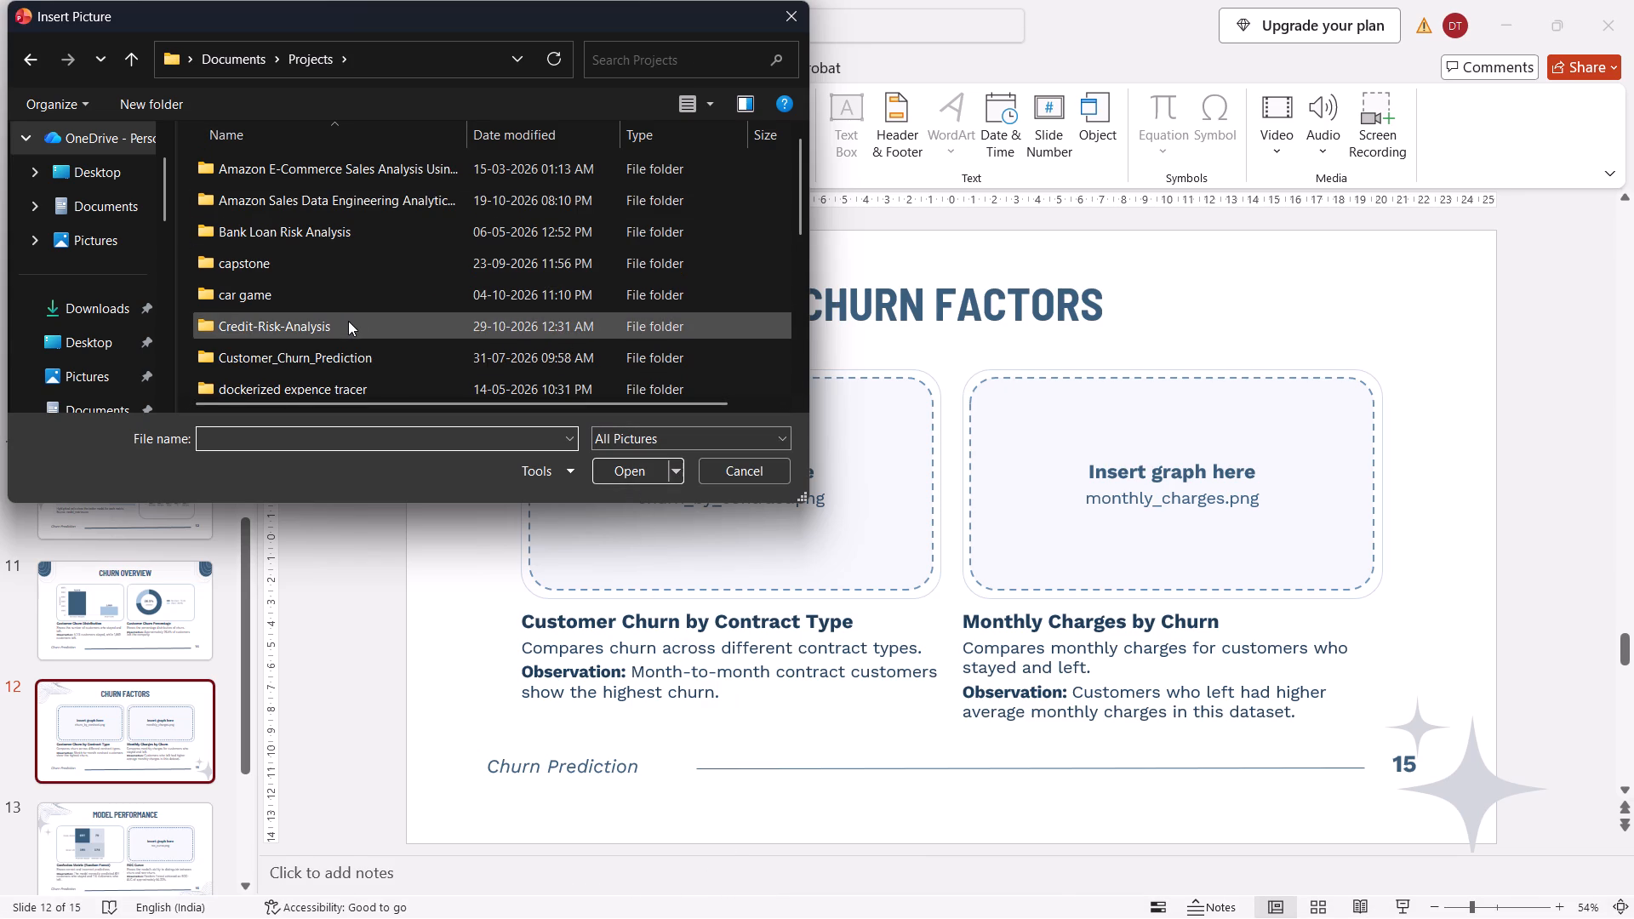
scroll(348, 321, down, 2)
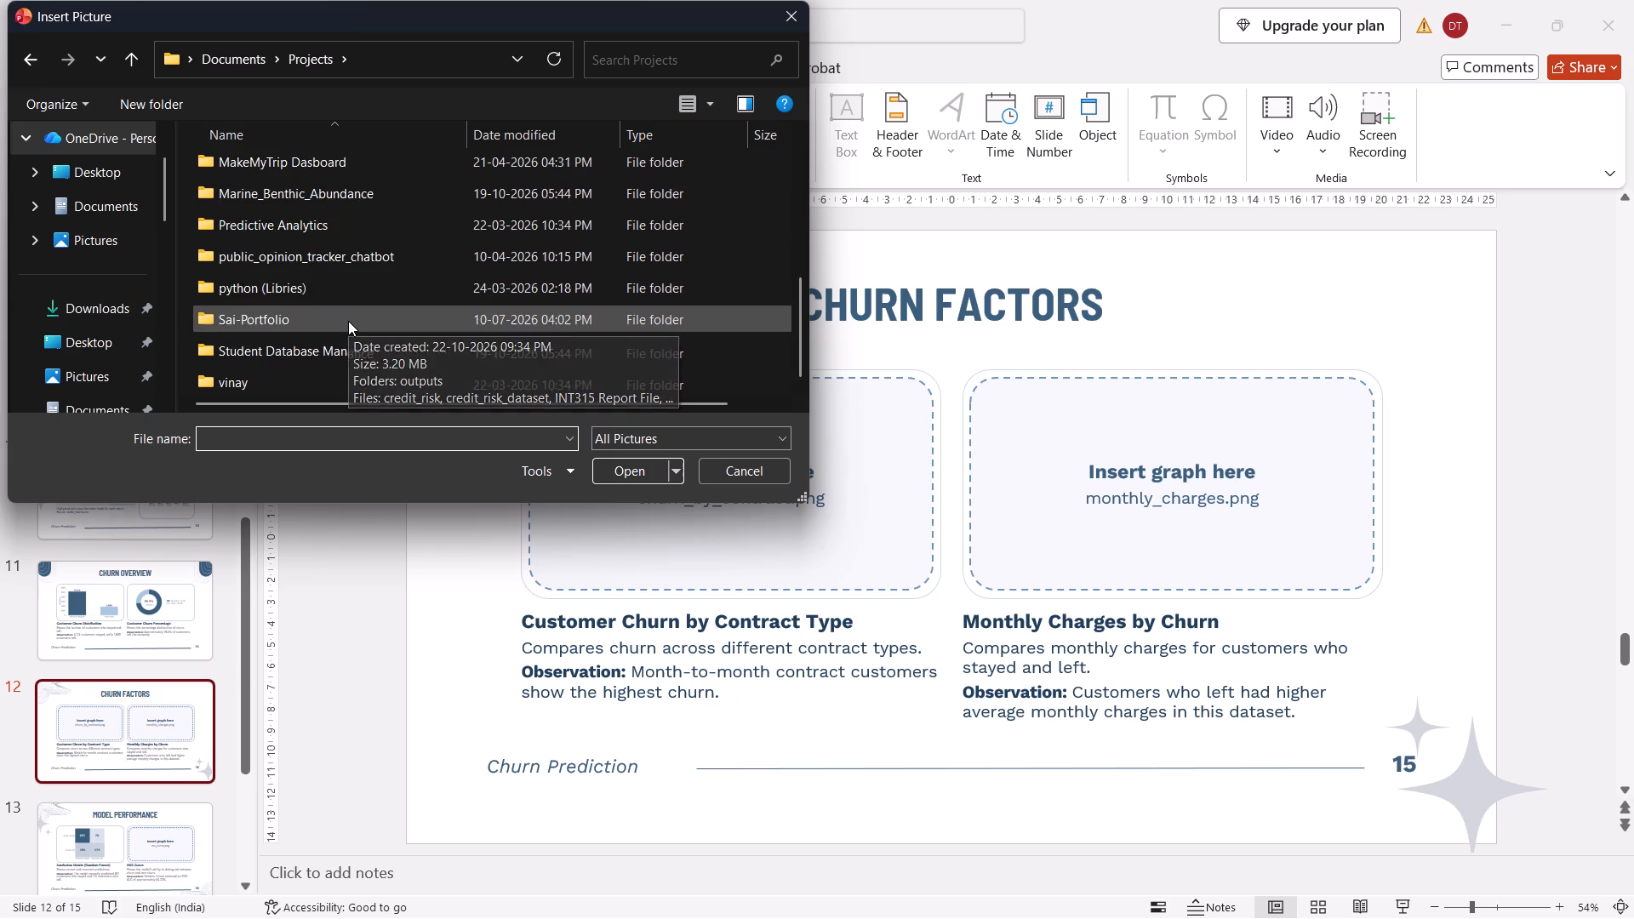
scroll(348, 321, down, 4)
double_click(331, 380)
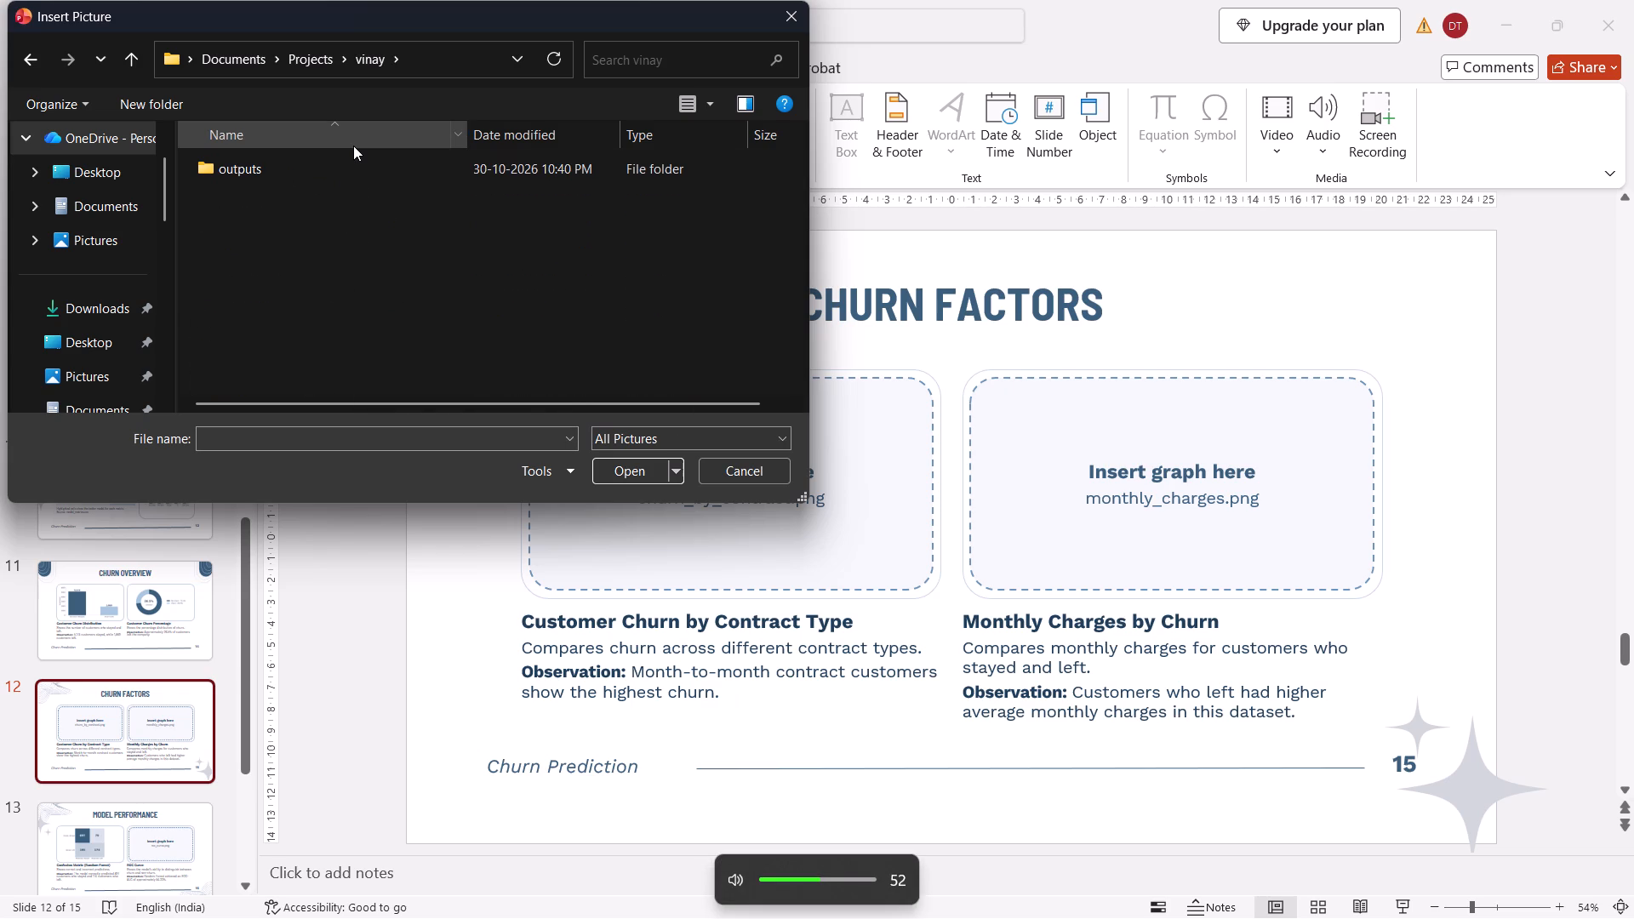
double_click(348, 168)
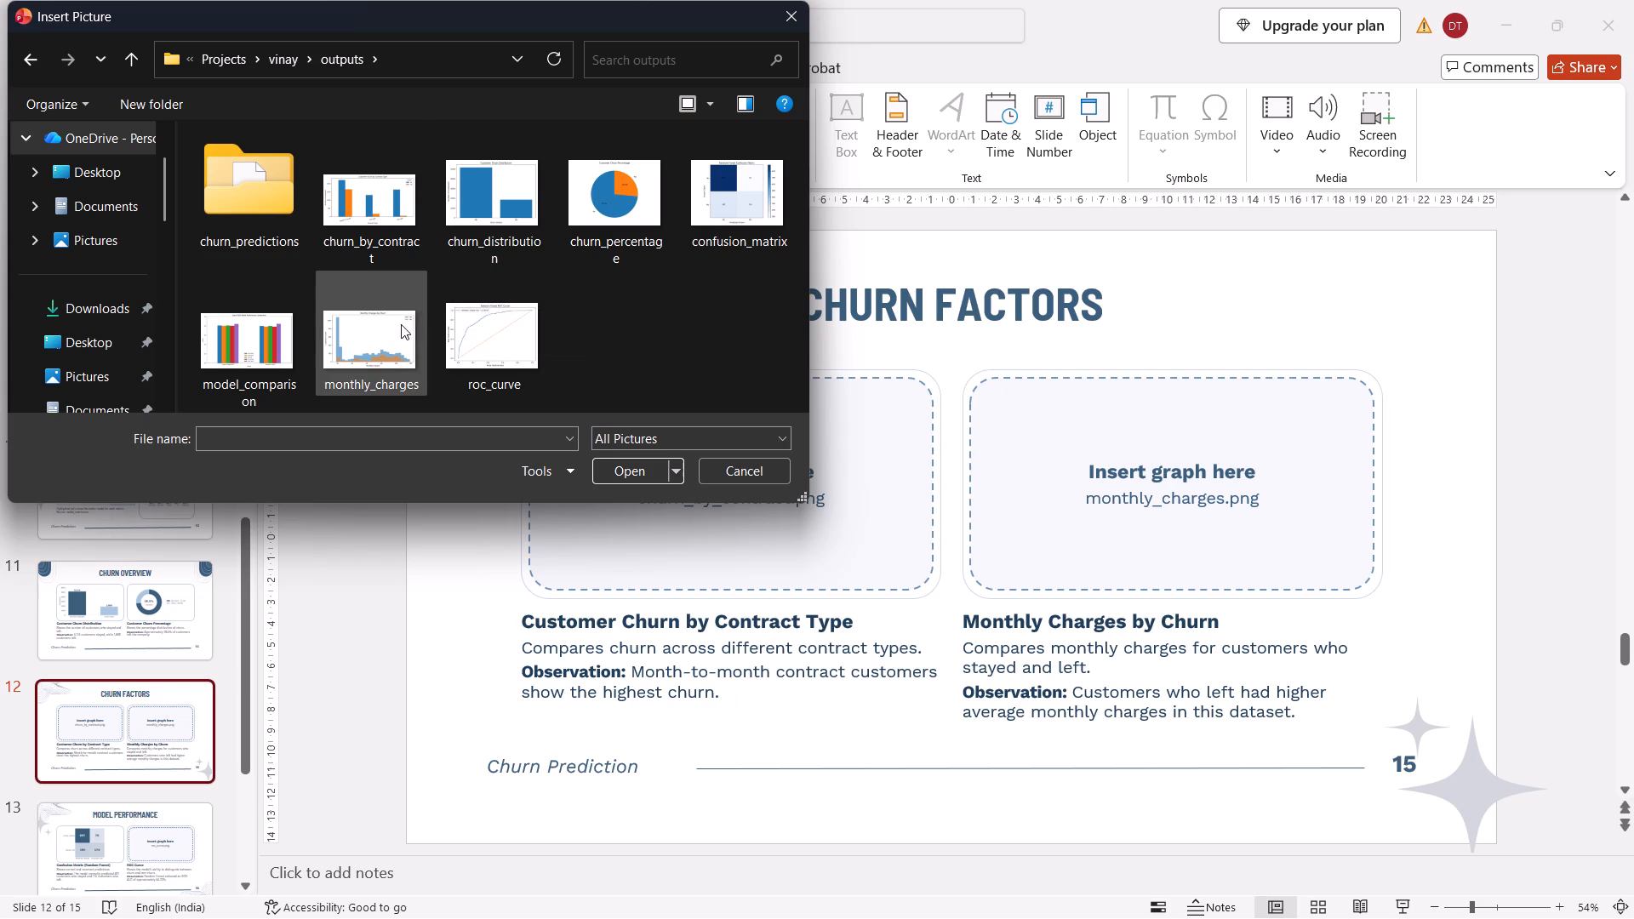
Insert the churn_by_contract and monthly_charges pictures together into the Churn Factors slide.
click(387, 378)
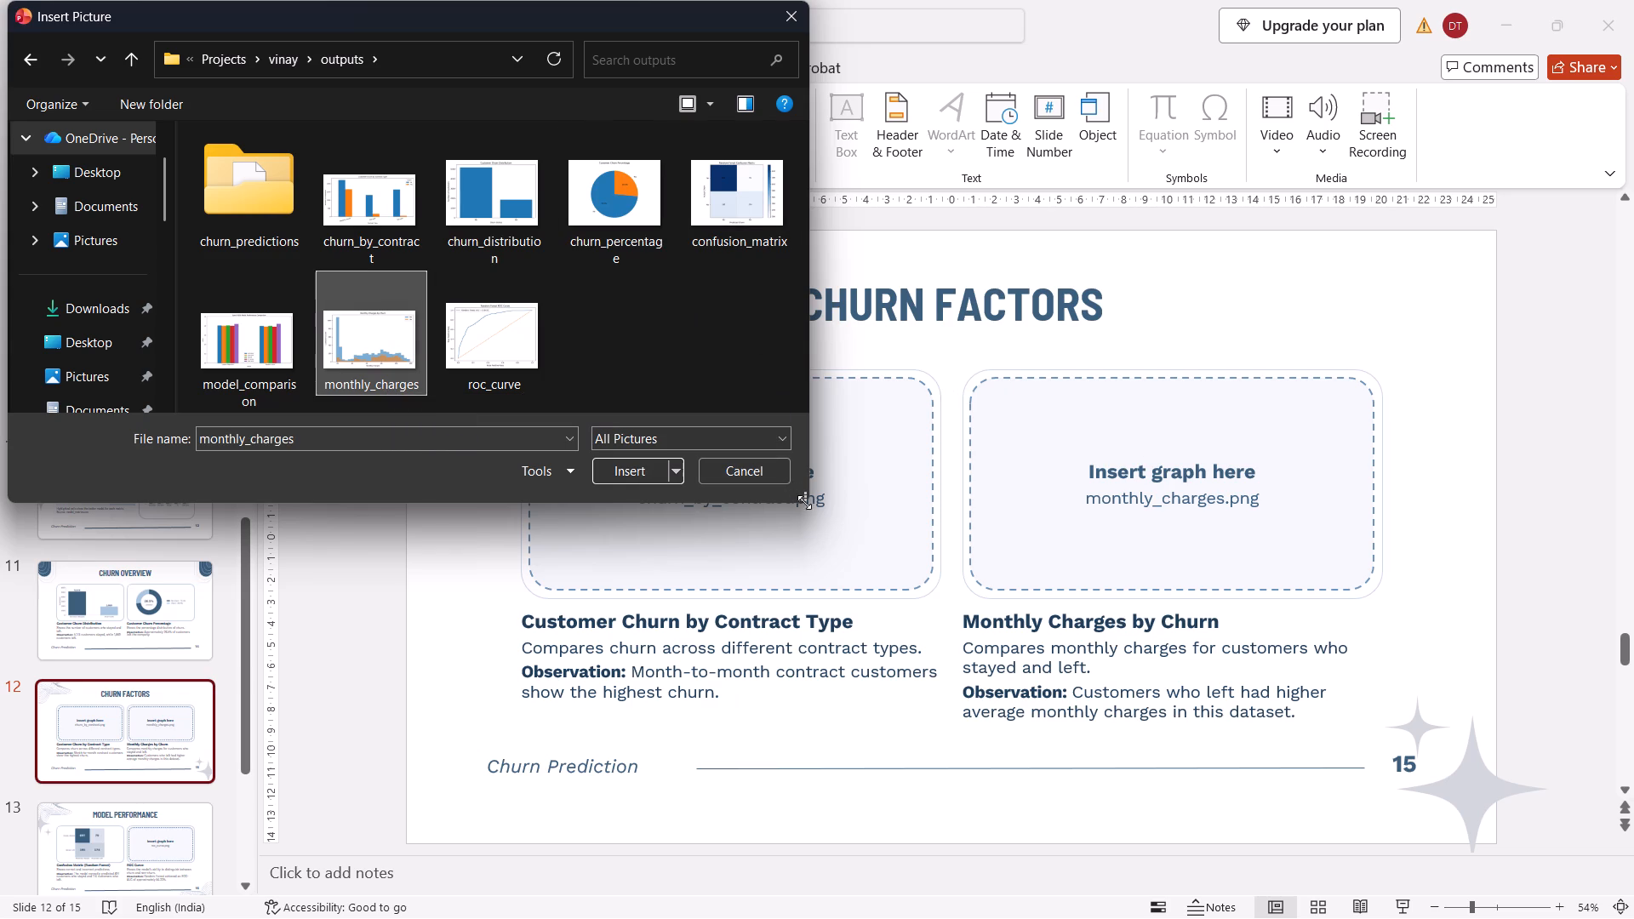
drag(804, 504, 683, 439)
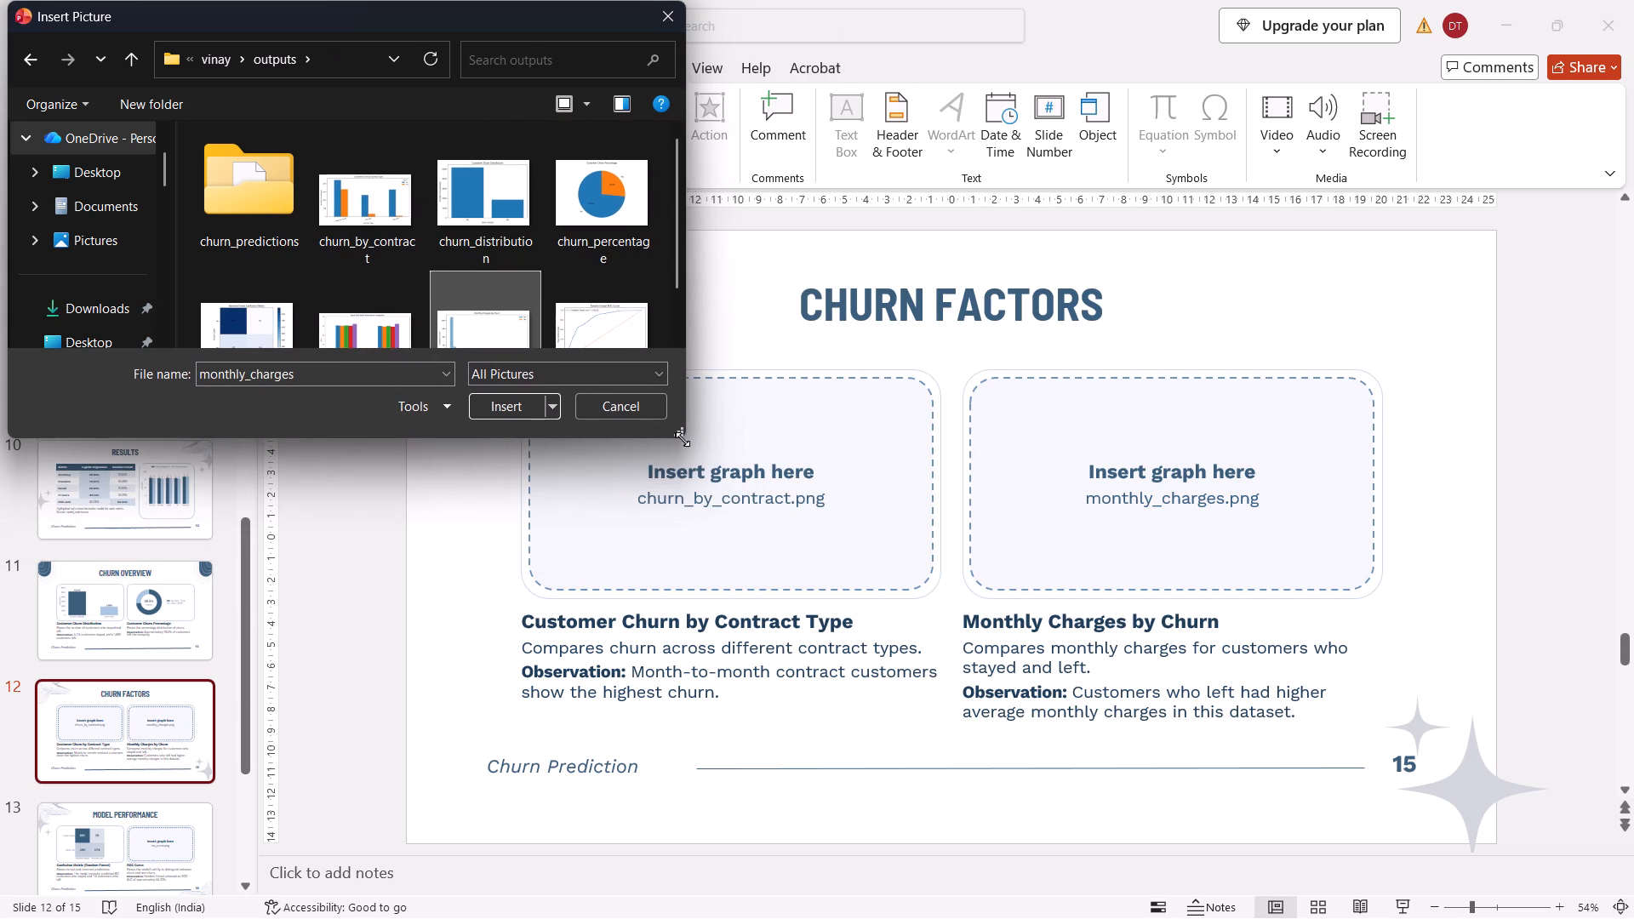
drag(683, 439, 700, 455)
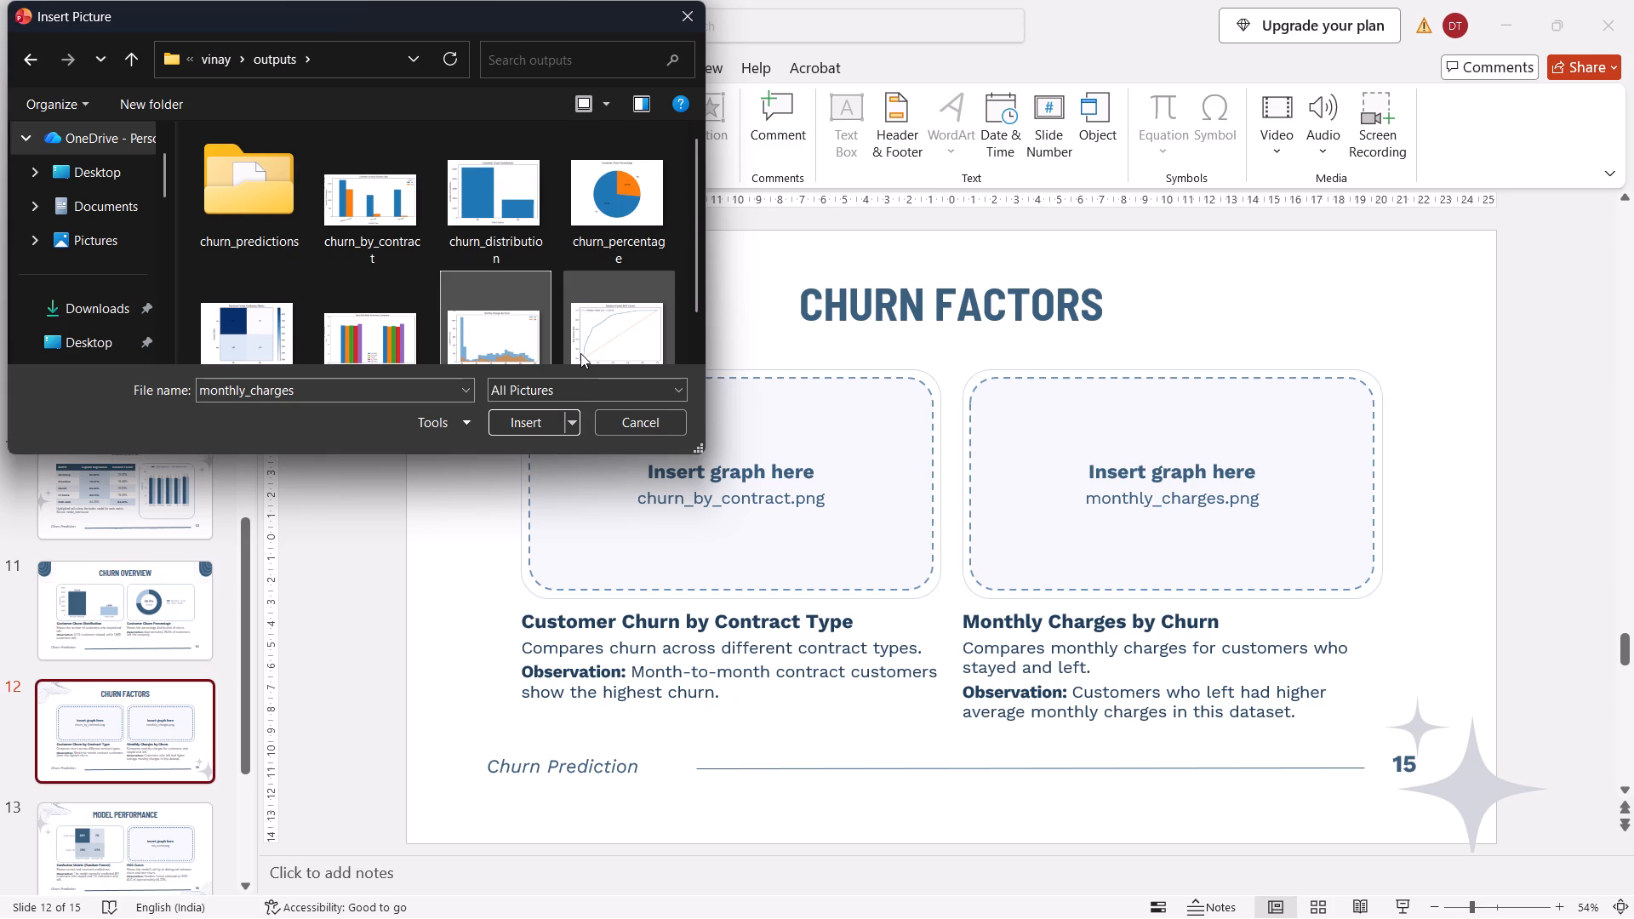
scroll(580, 353, down, 1)
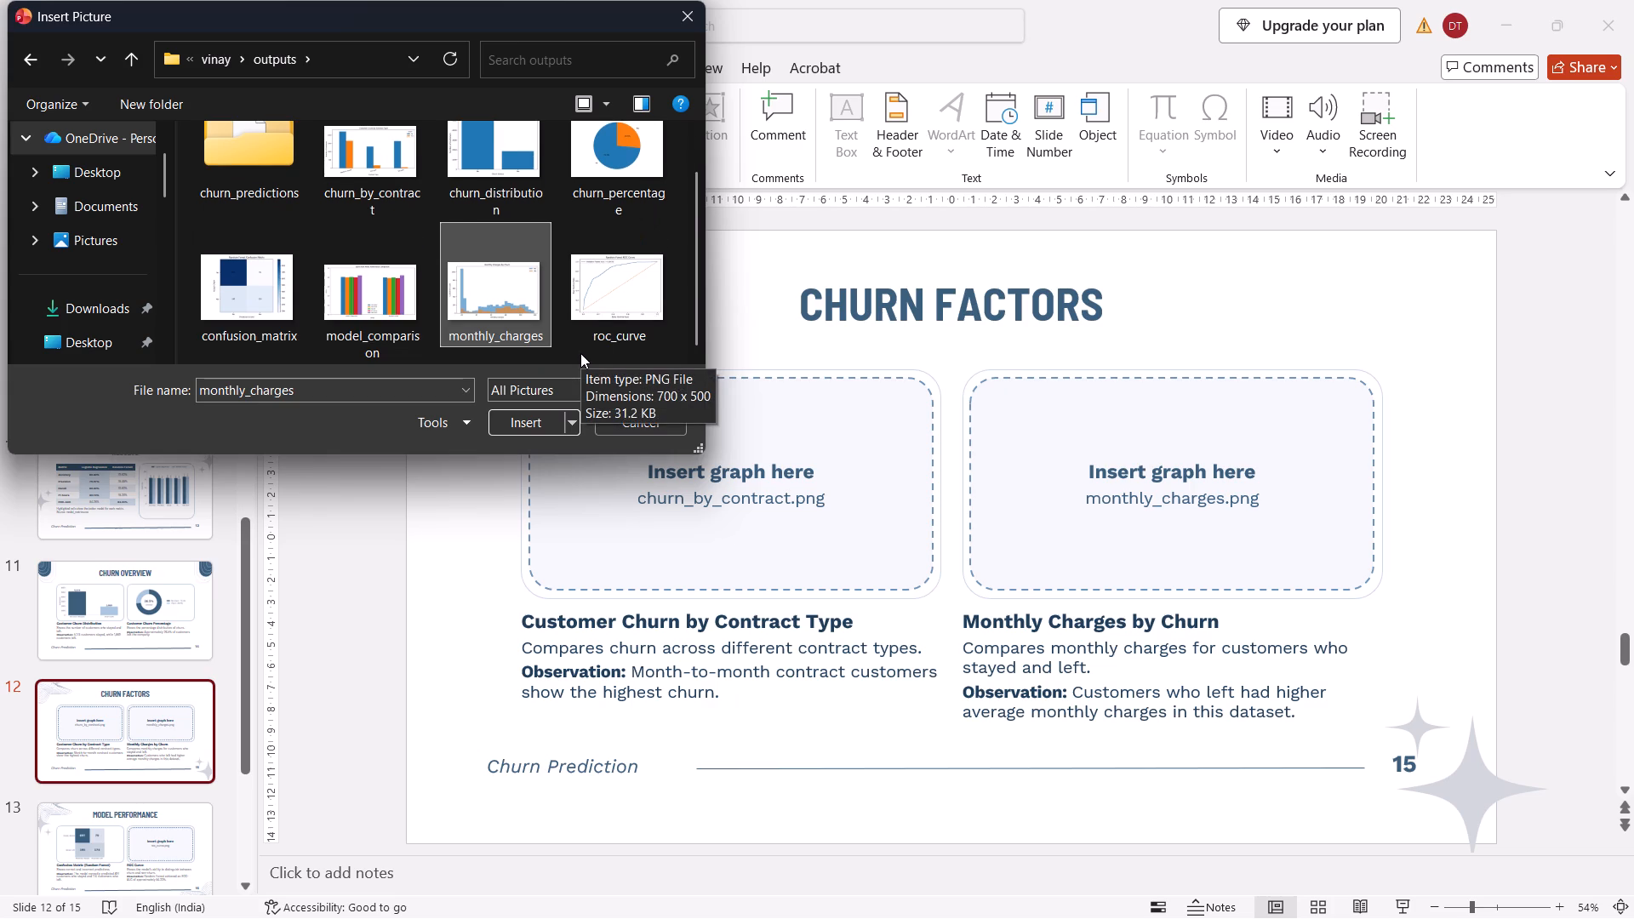
ctrl+click(373, 198)
click(529, 411)
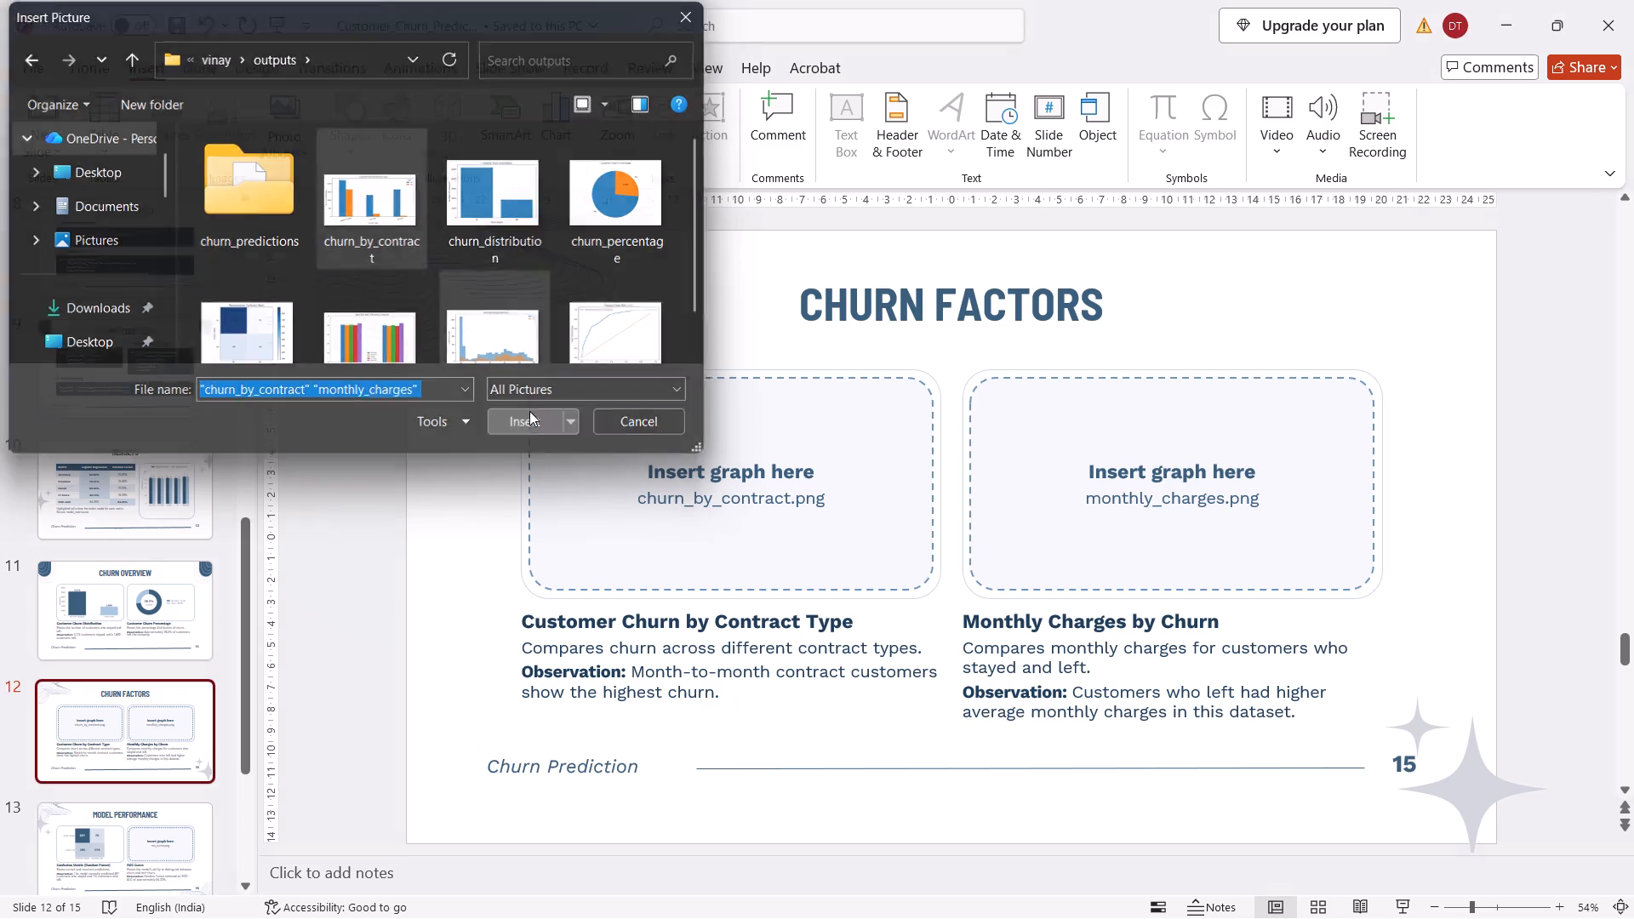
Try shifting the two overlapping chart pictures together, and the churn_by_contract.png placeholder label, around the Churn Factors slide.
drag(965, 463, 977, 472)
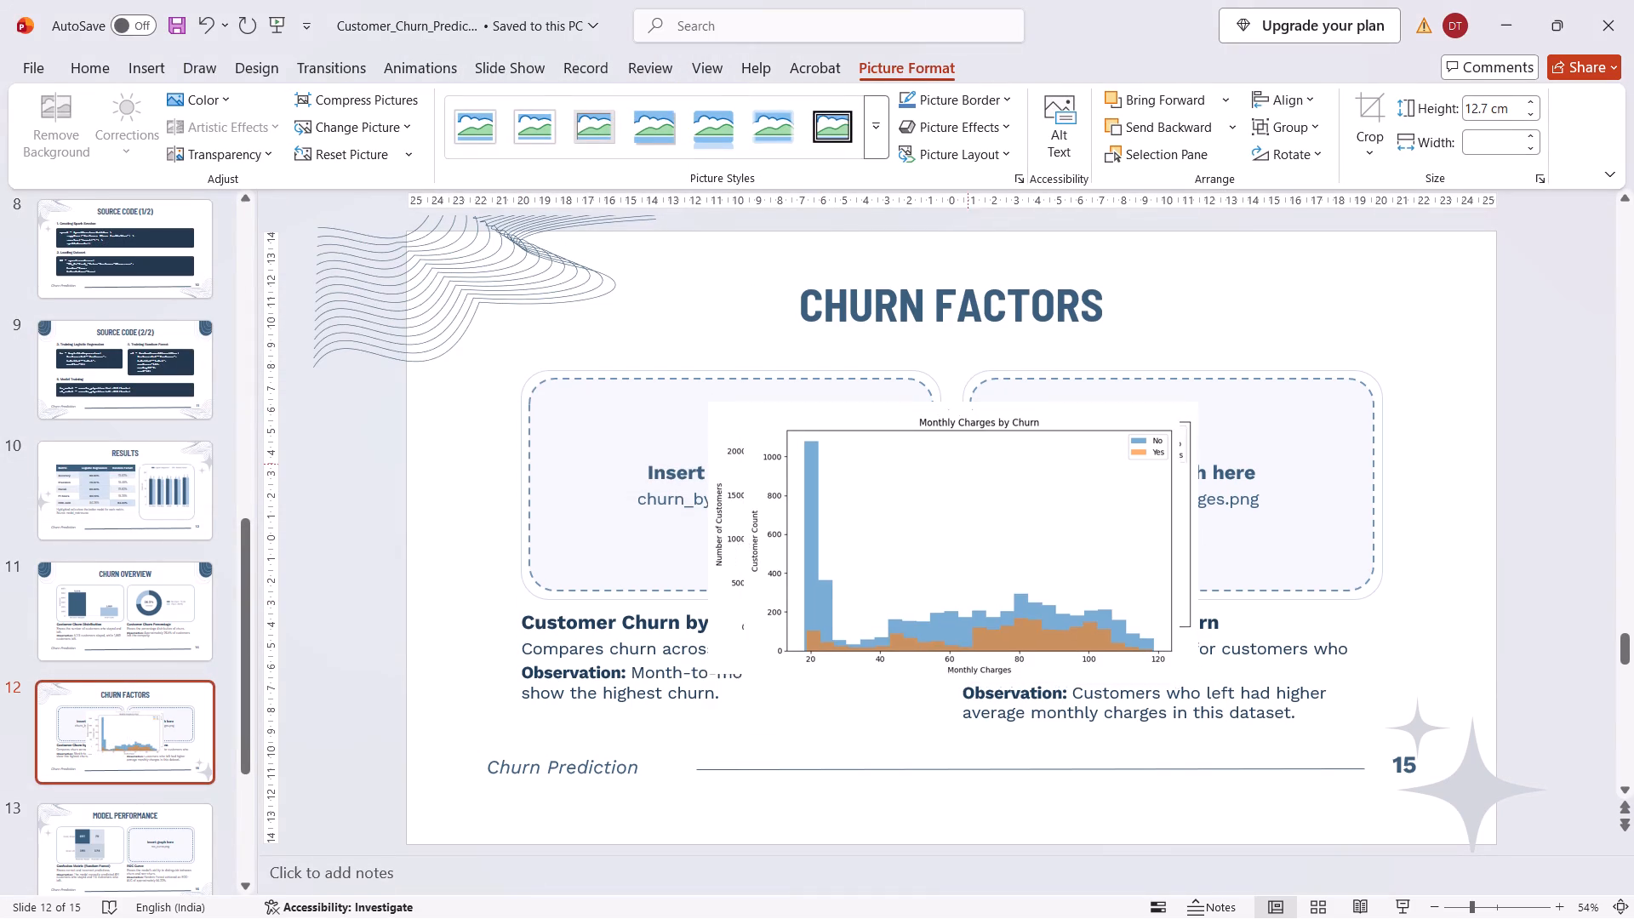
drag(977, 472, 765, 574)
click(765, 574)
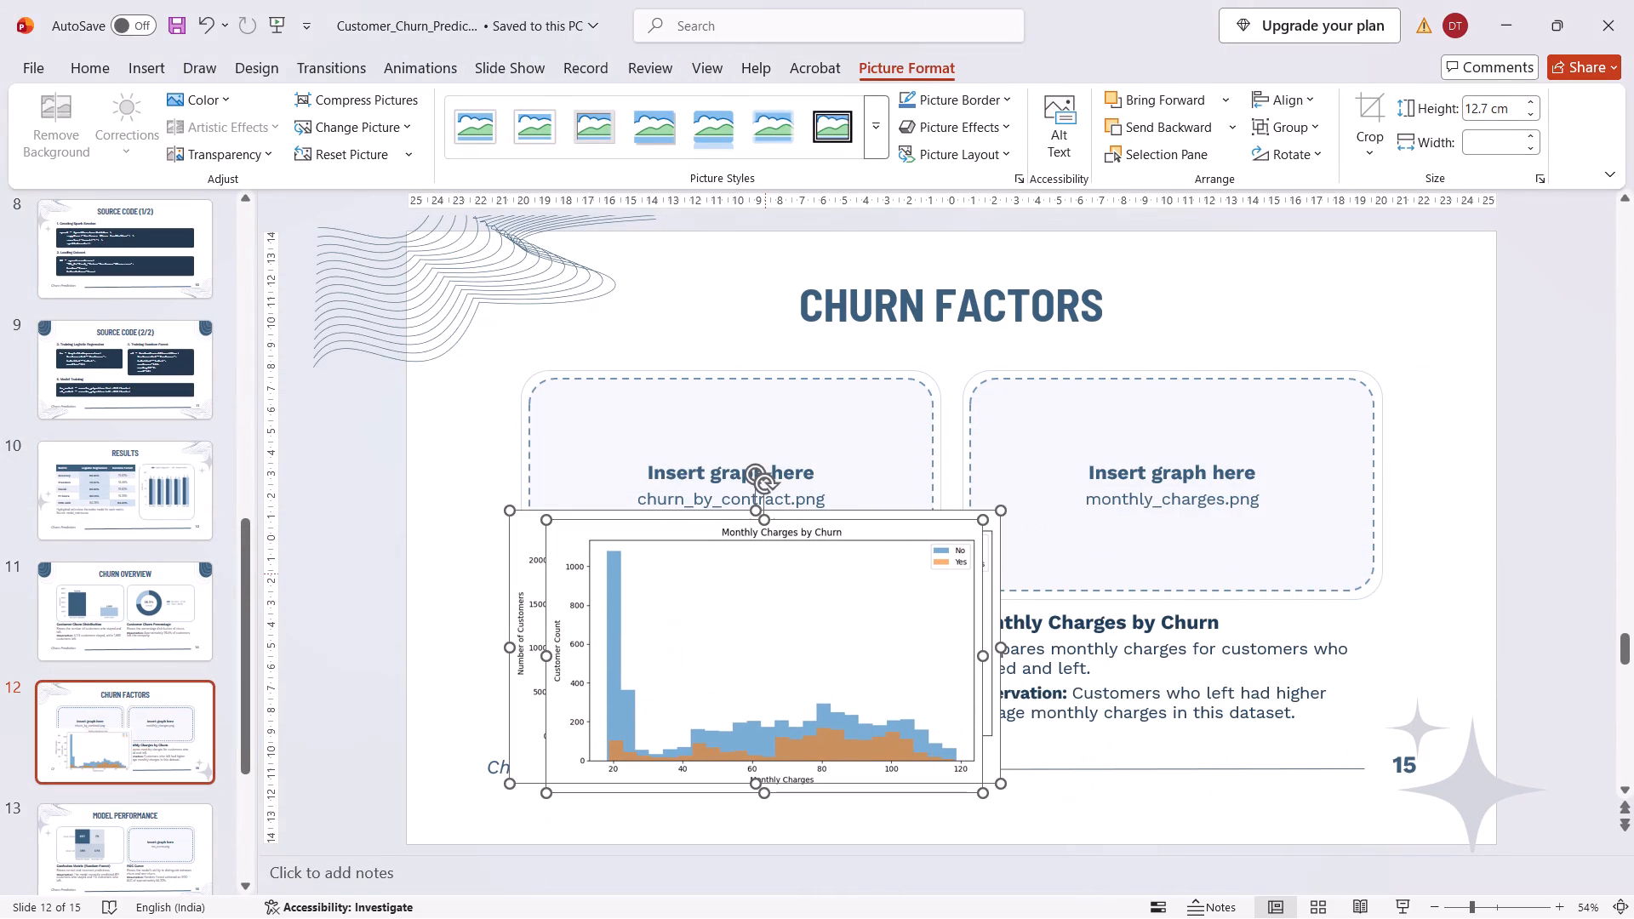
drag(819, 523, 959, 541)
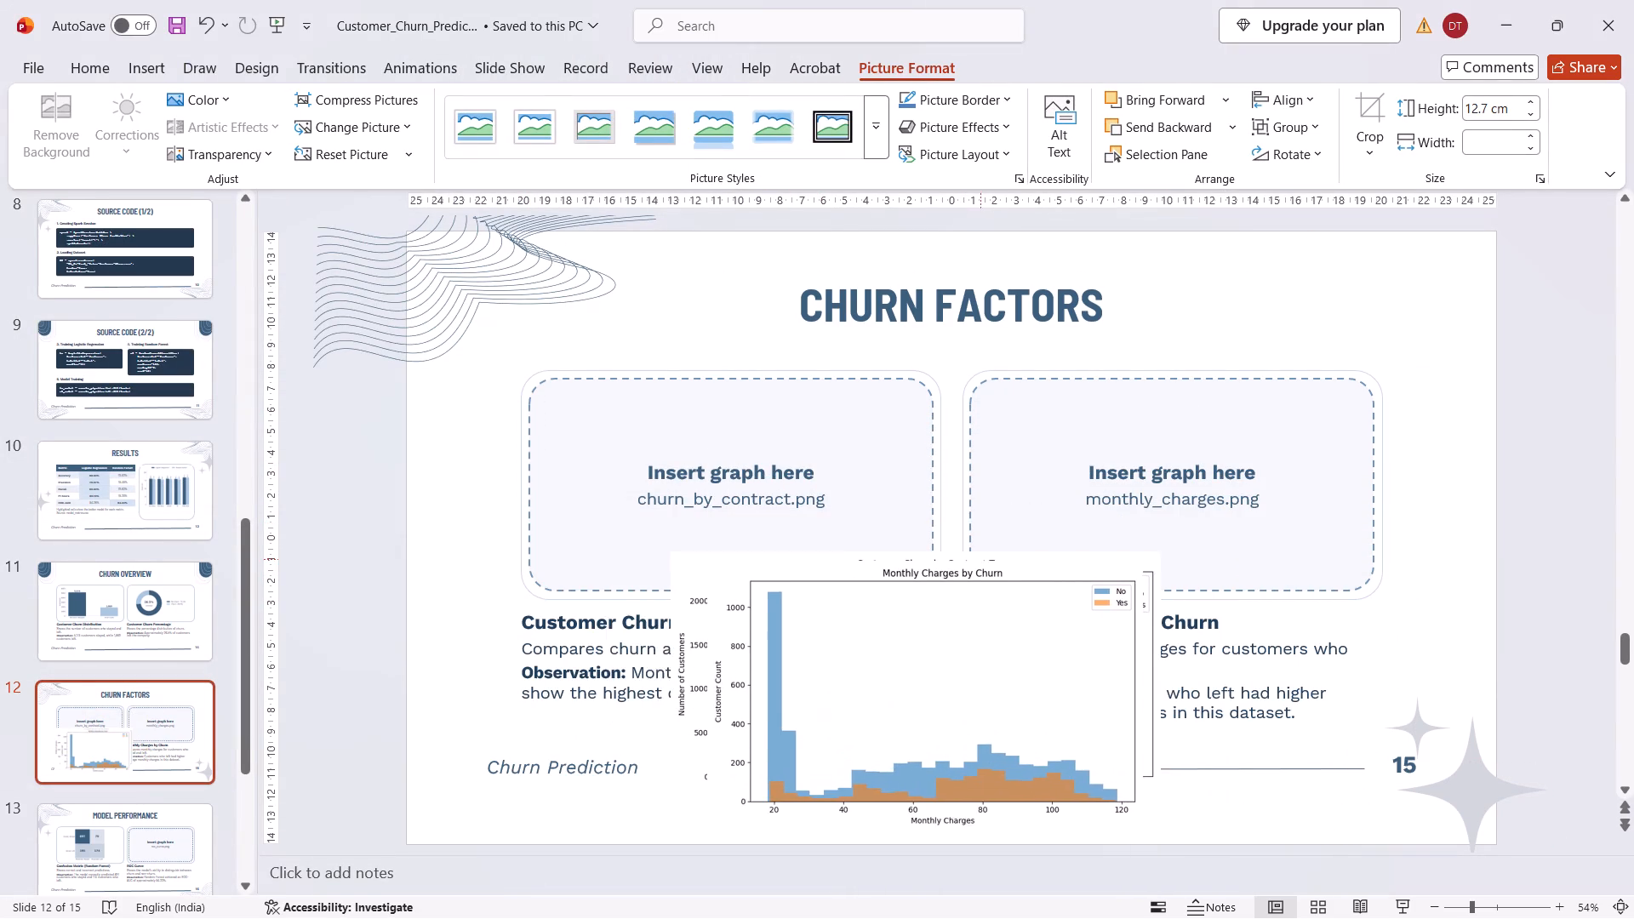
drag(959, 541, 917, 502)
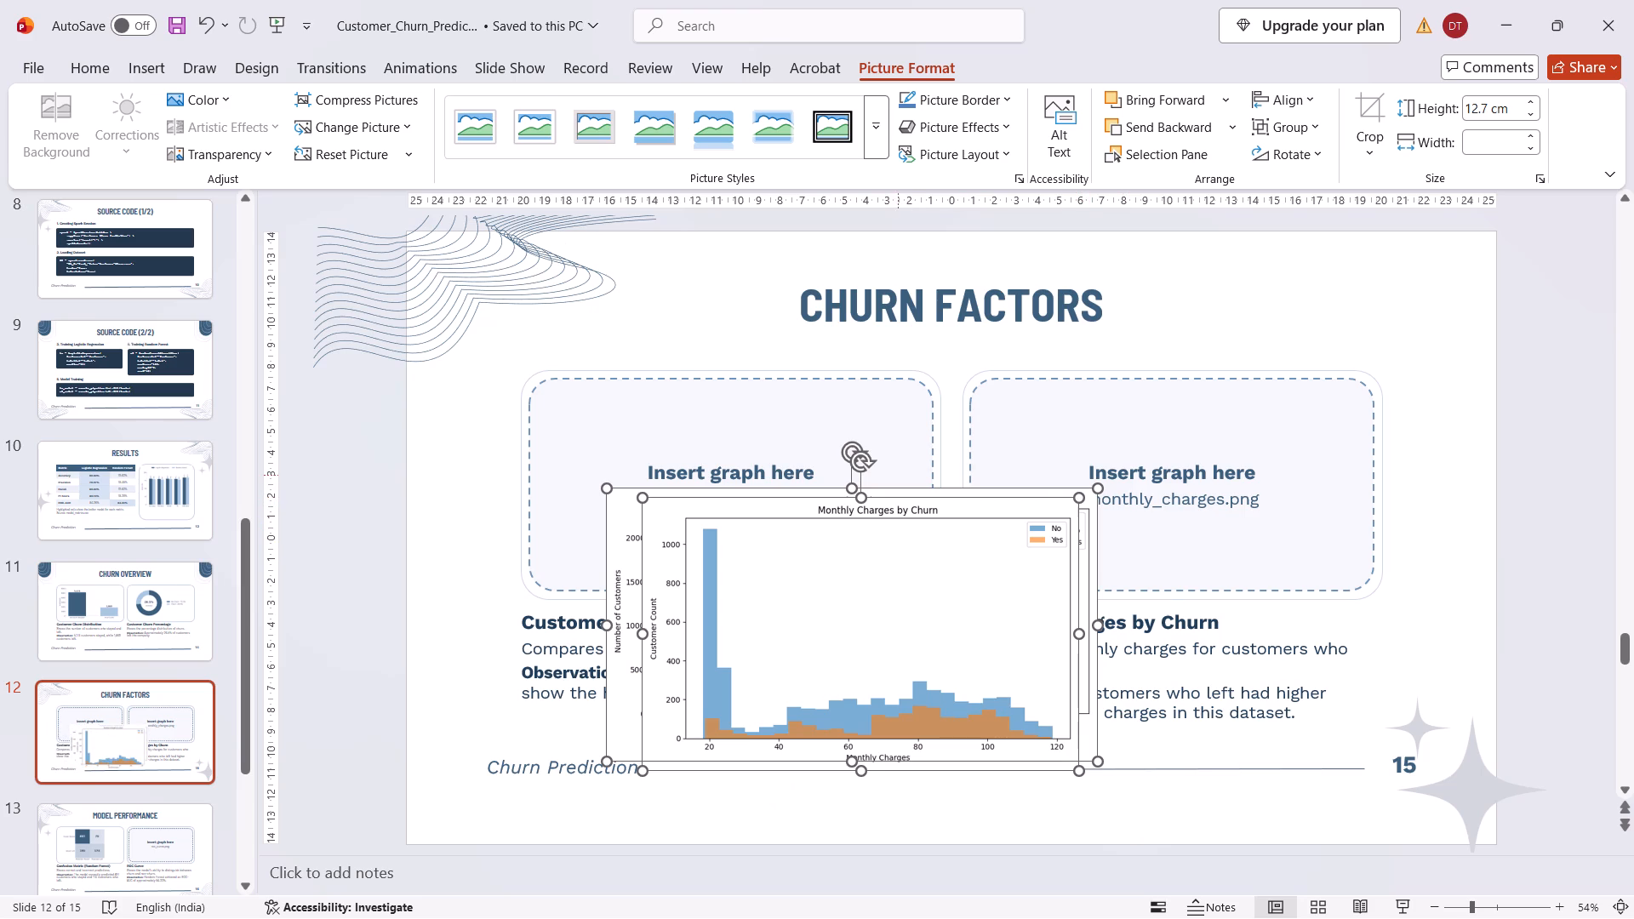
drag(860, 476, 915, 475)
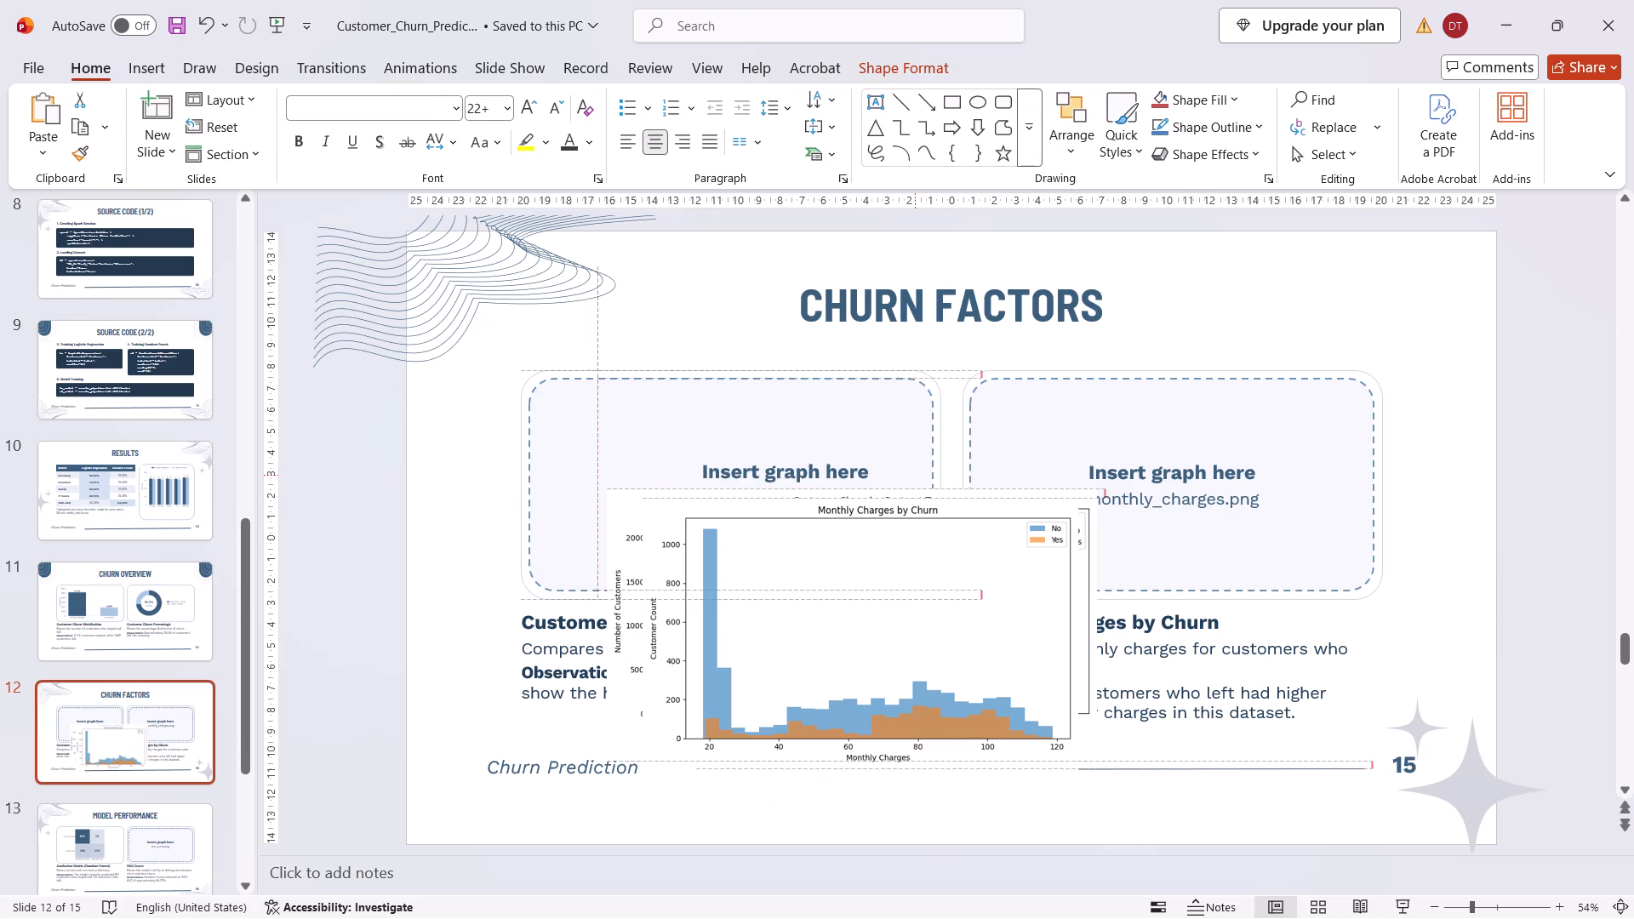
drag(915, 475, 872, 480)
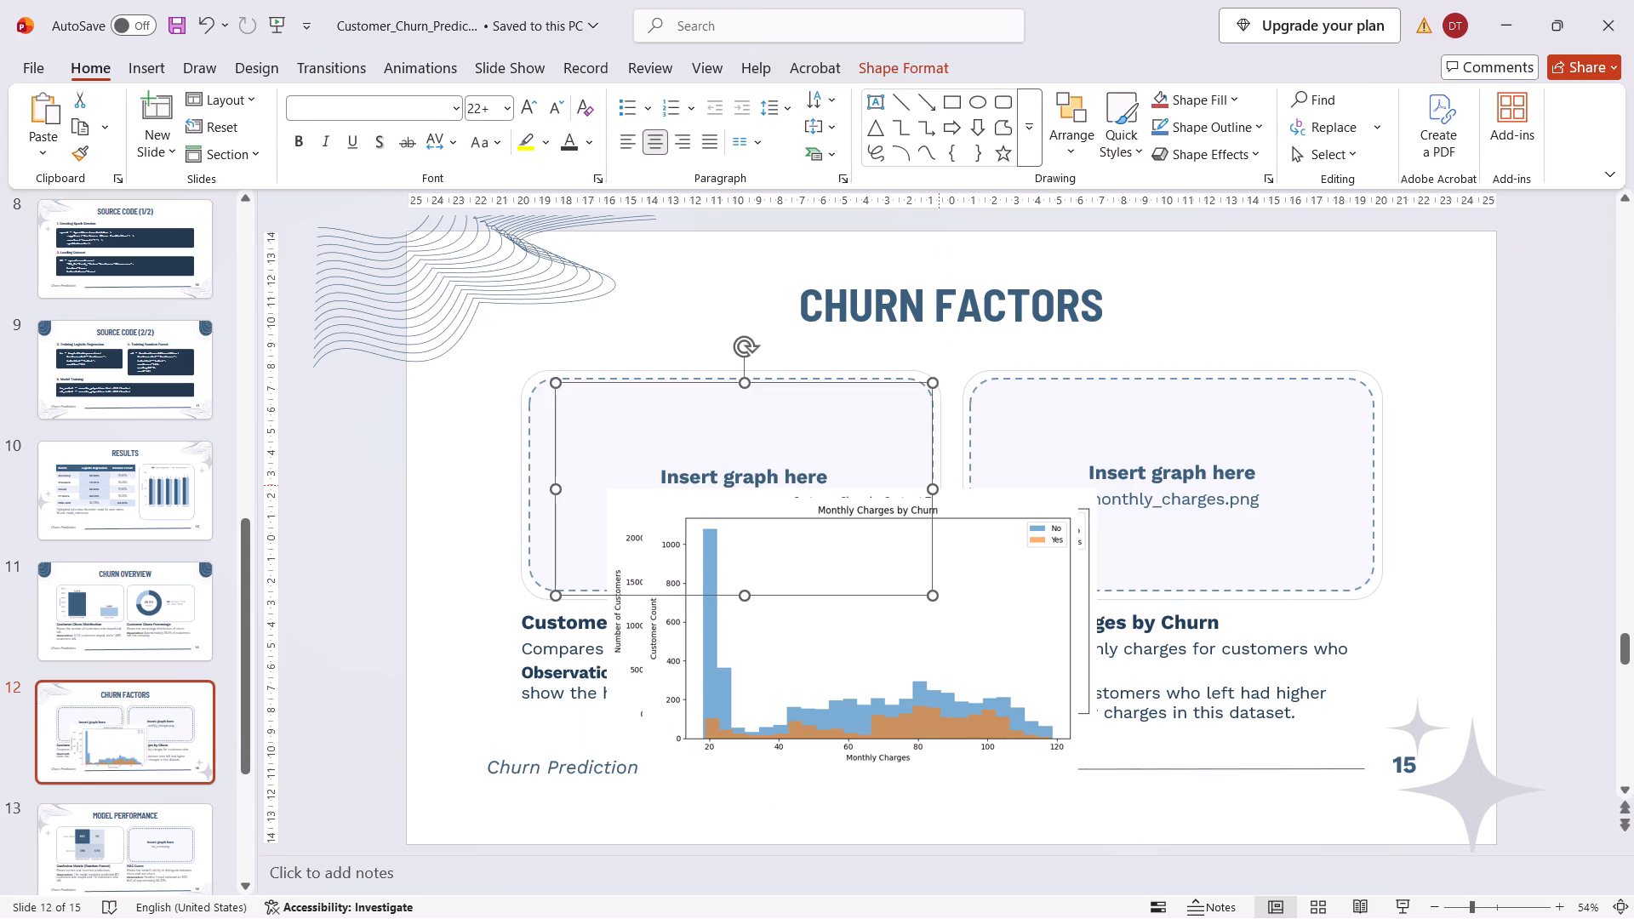
Separate the overlapping charts, placing the contract type chart at the slide's upper left and the Monthly Charges chart at its upper right.
click(998, 546)
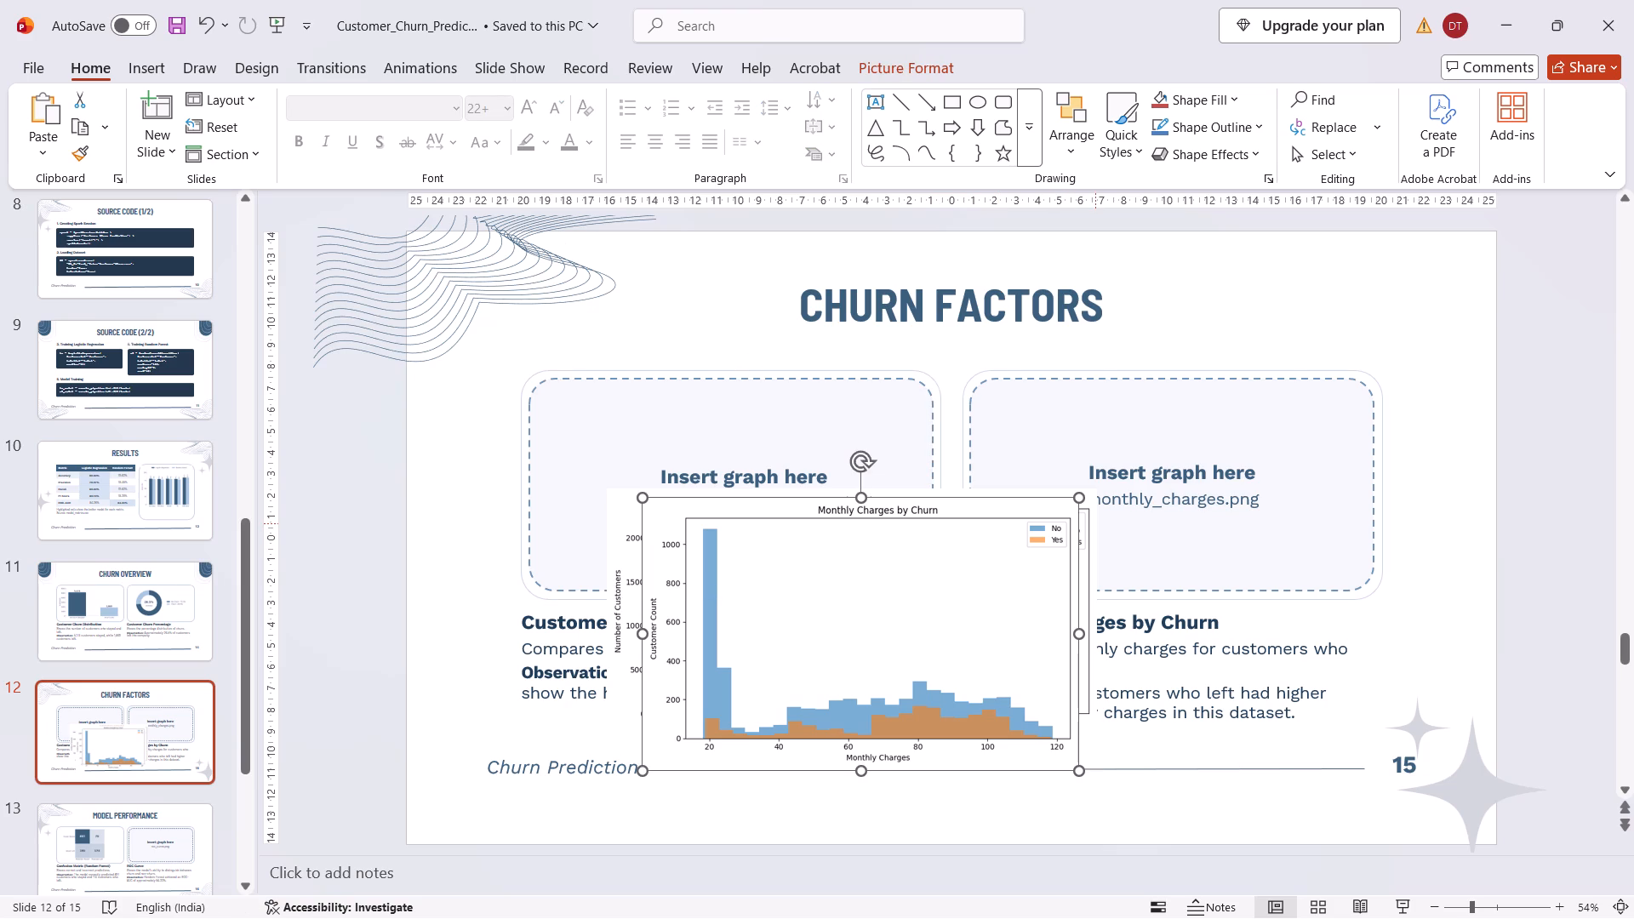
drag(1094, 523, 1338, 526)
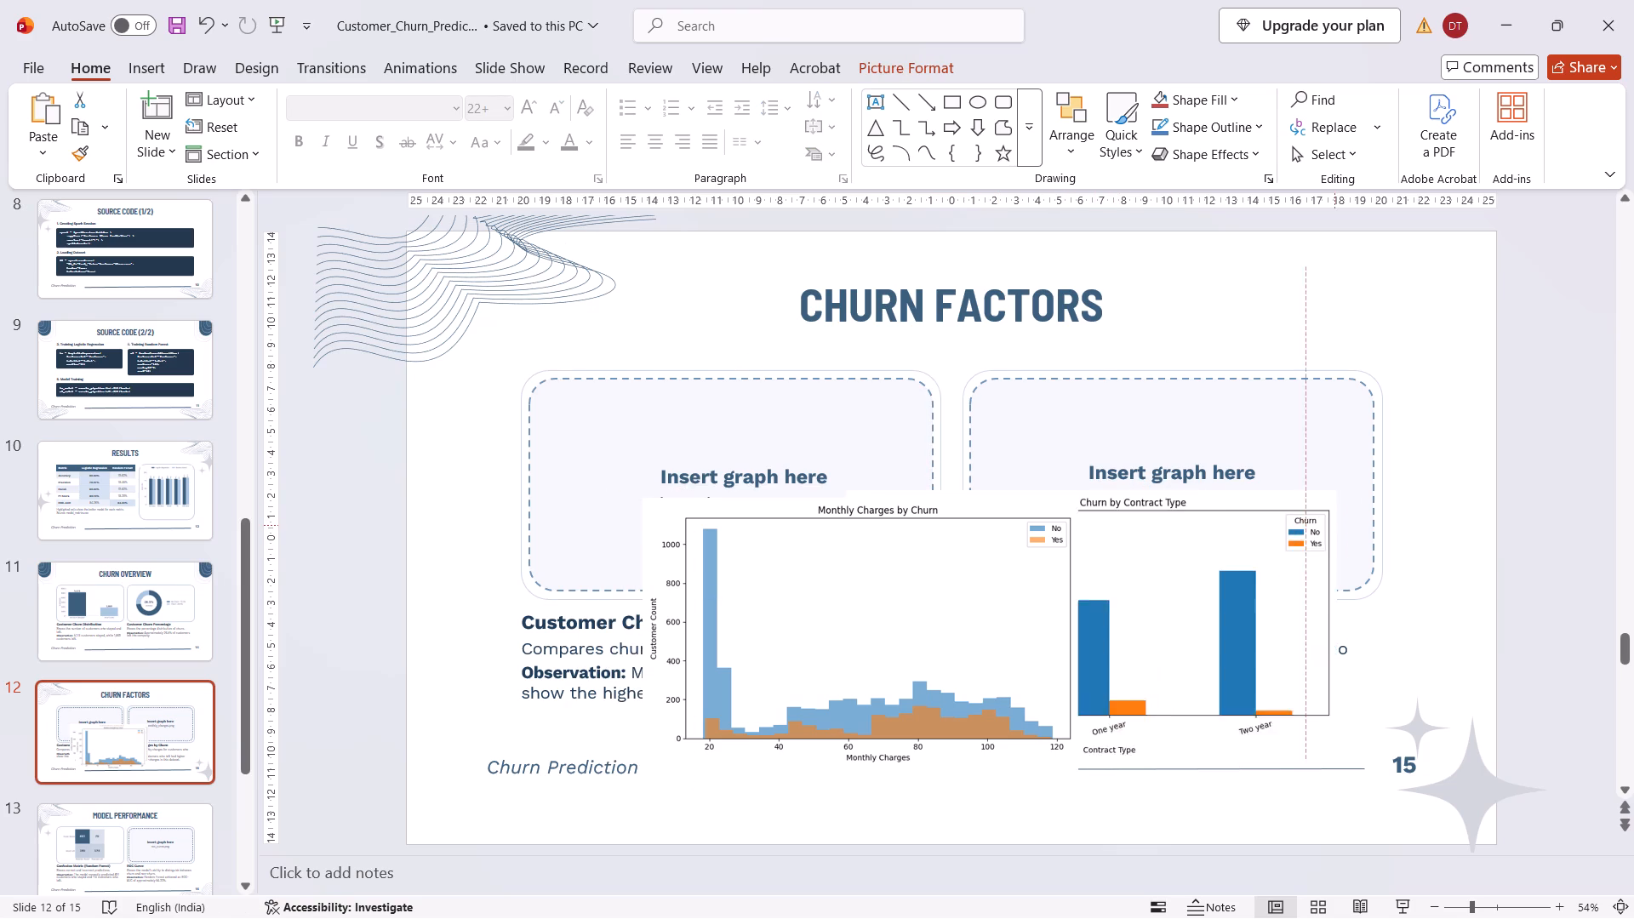
drag(1338, 526, 988, 306)
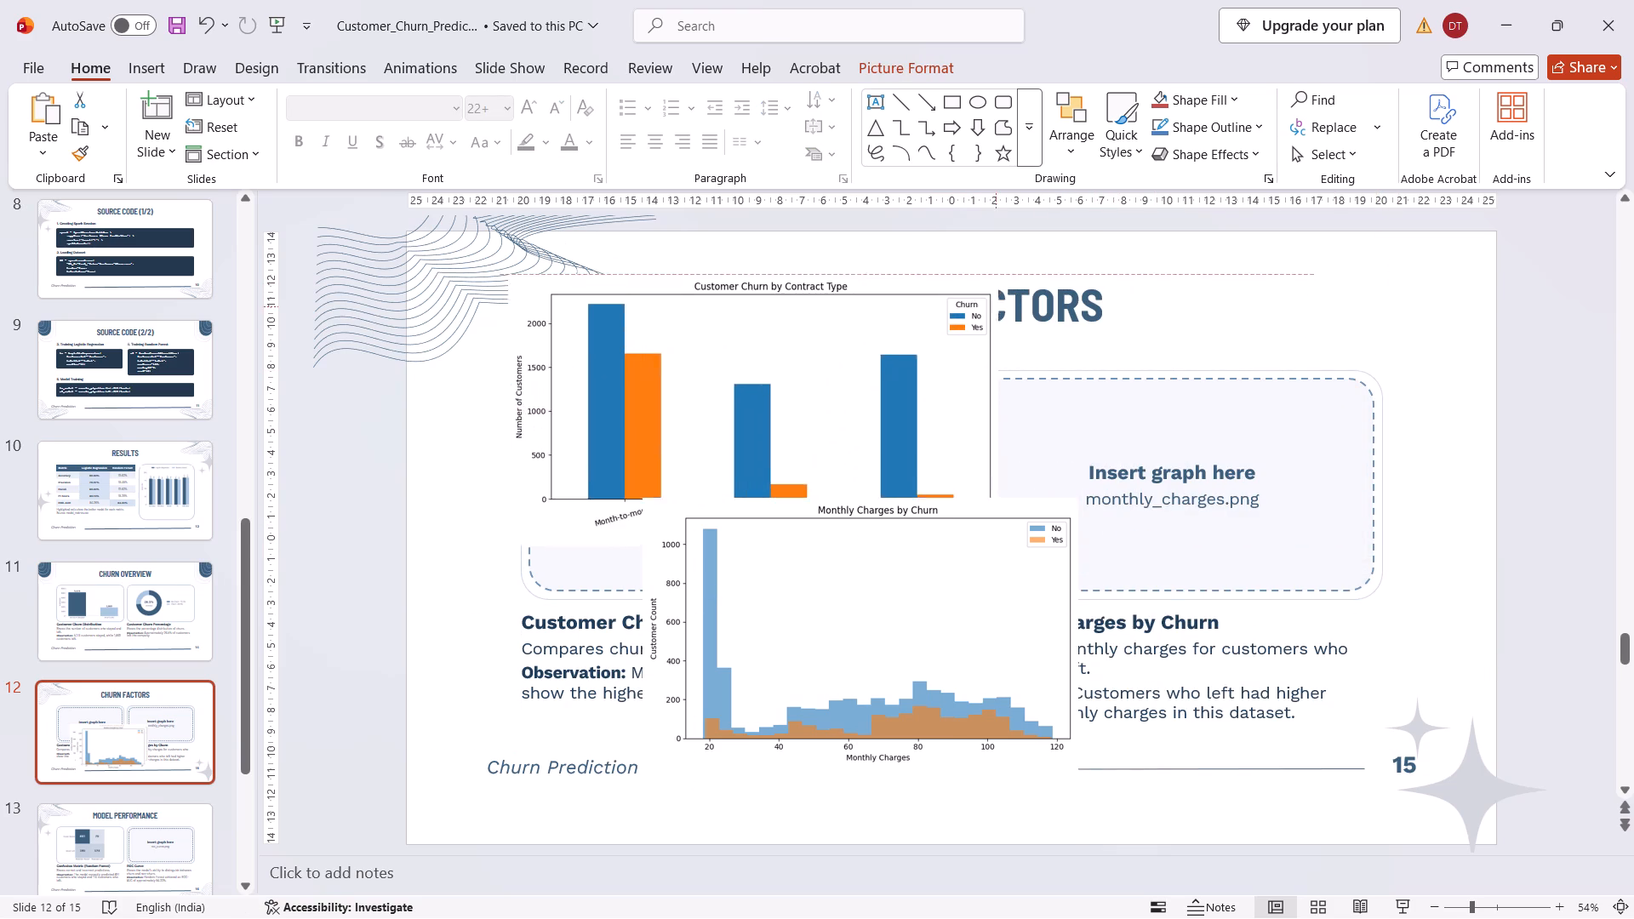
drag(988, 306, 950, 275)
drag(962, 691, 1288, 557)
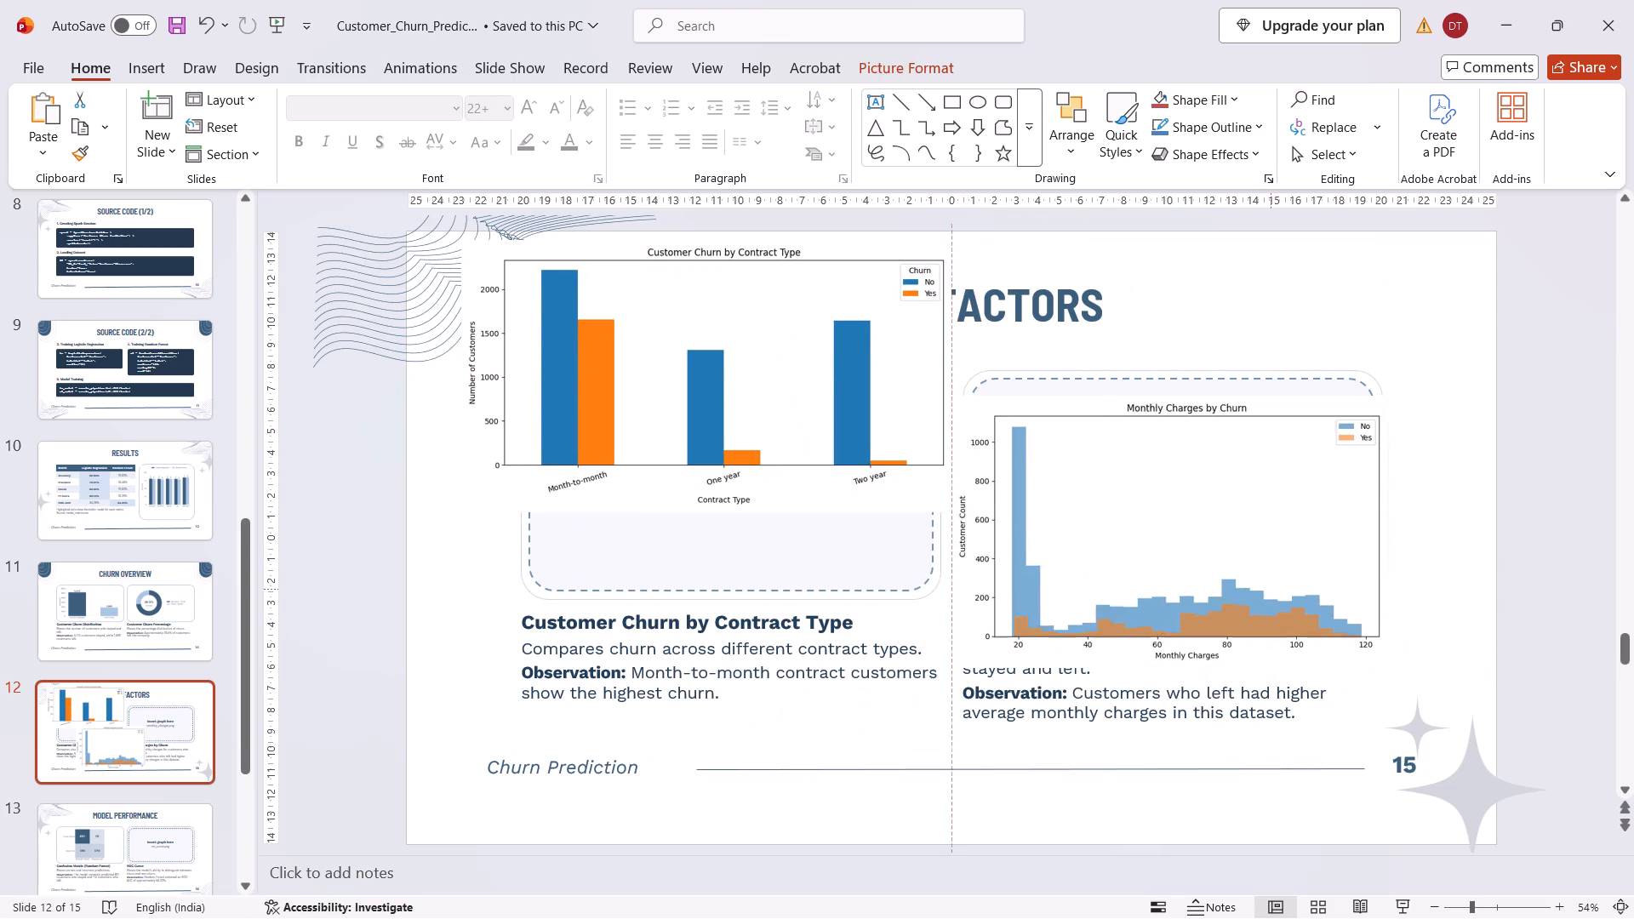
drag(1288, 557, 1292, 411)
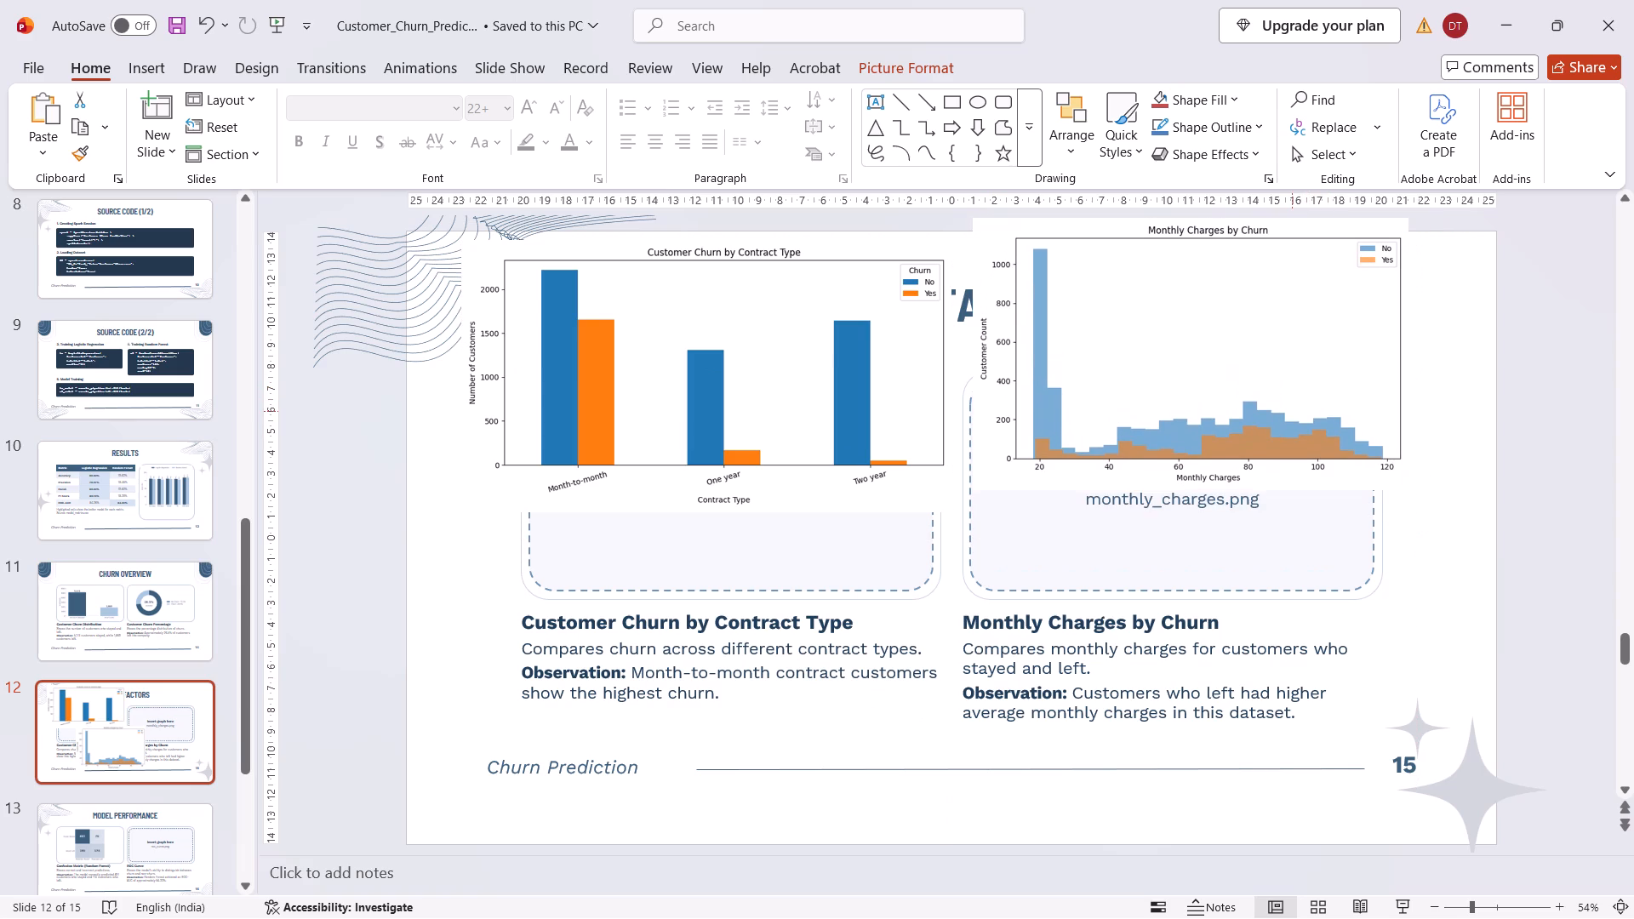
drag(1292, 411, 1290, 411)
Move the Customer Churn by Contract Type chart onto its graph placeholder and shrink it to roughly the placeholder's height.
drag(760, 492, 760, 472)
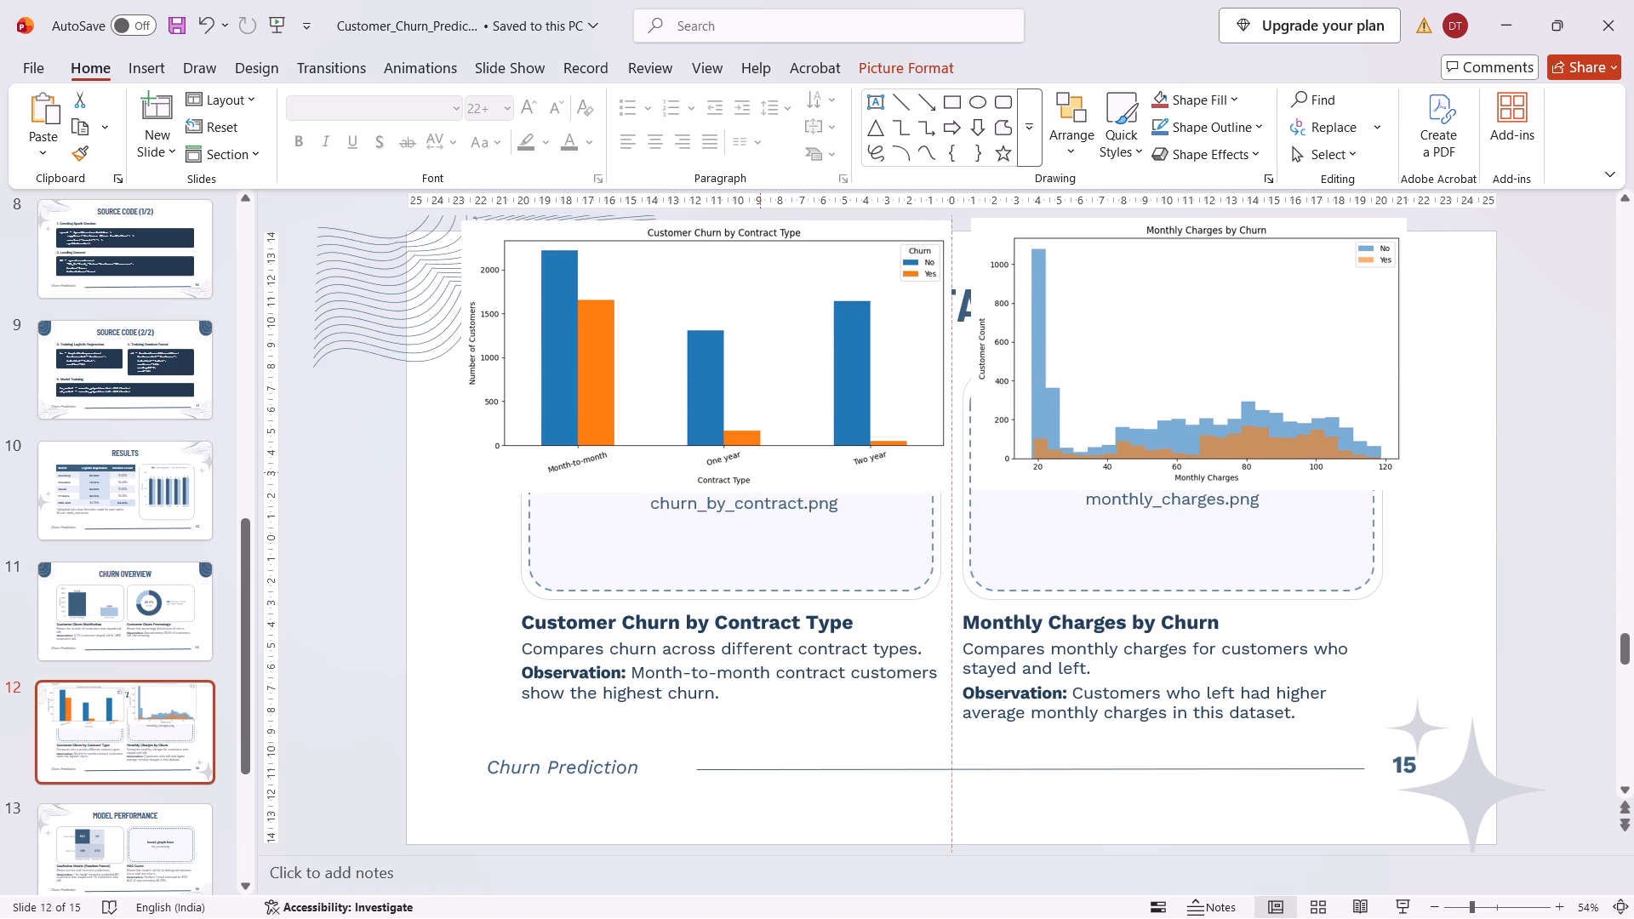
drag(760, 472, 768, 591)
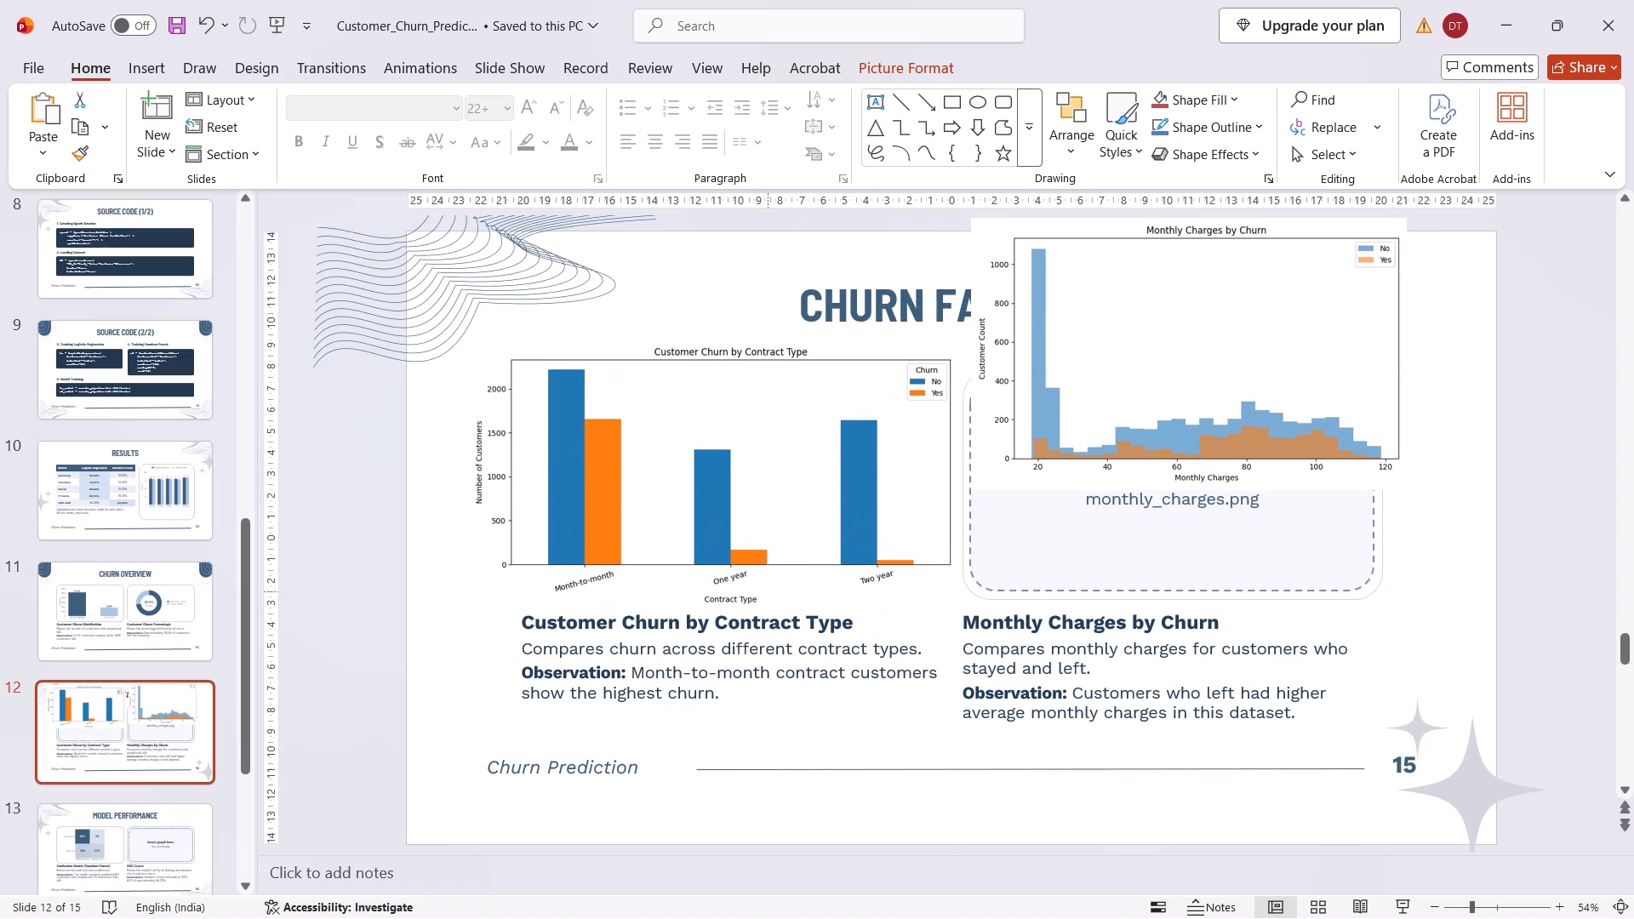
drag(768, 591, 768, 580)
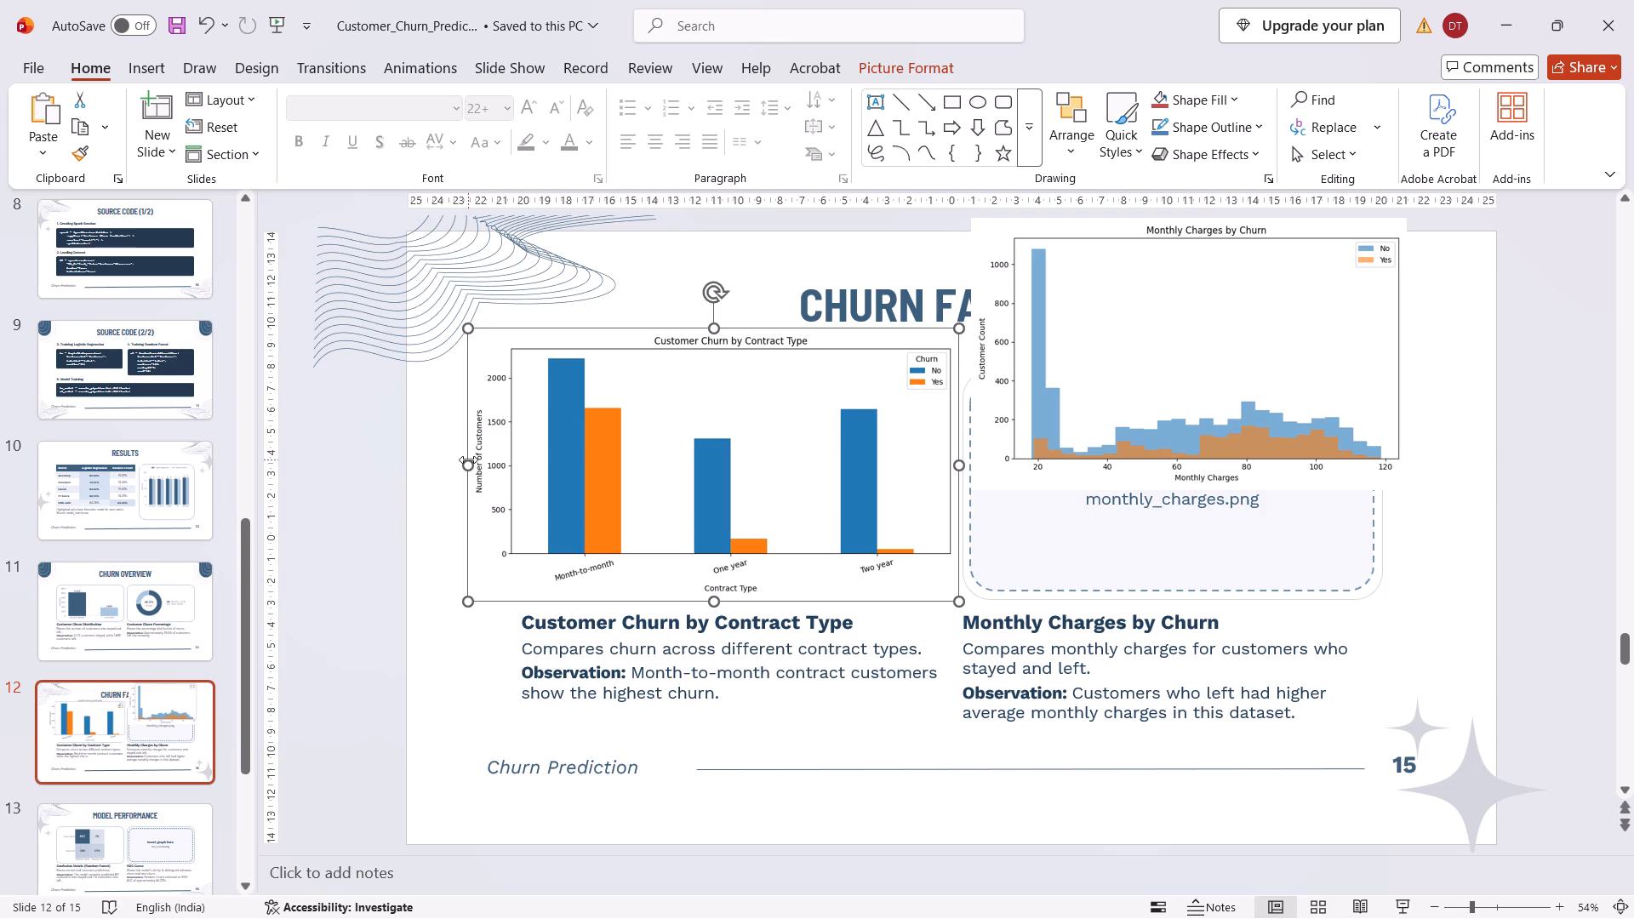
drag(468, 459, 528, 458)
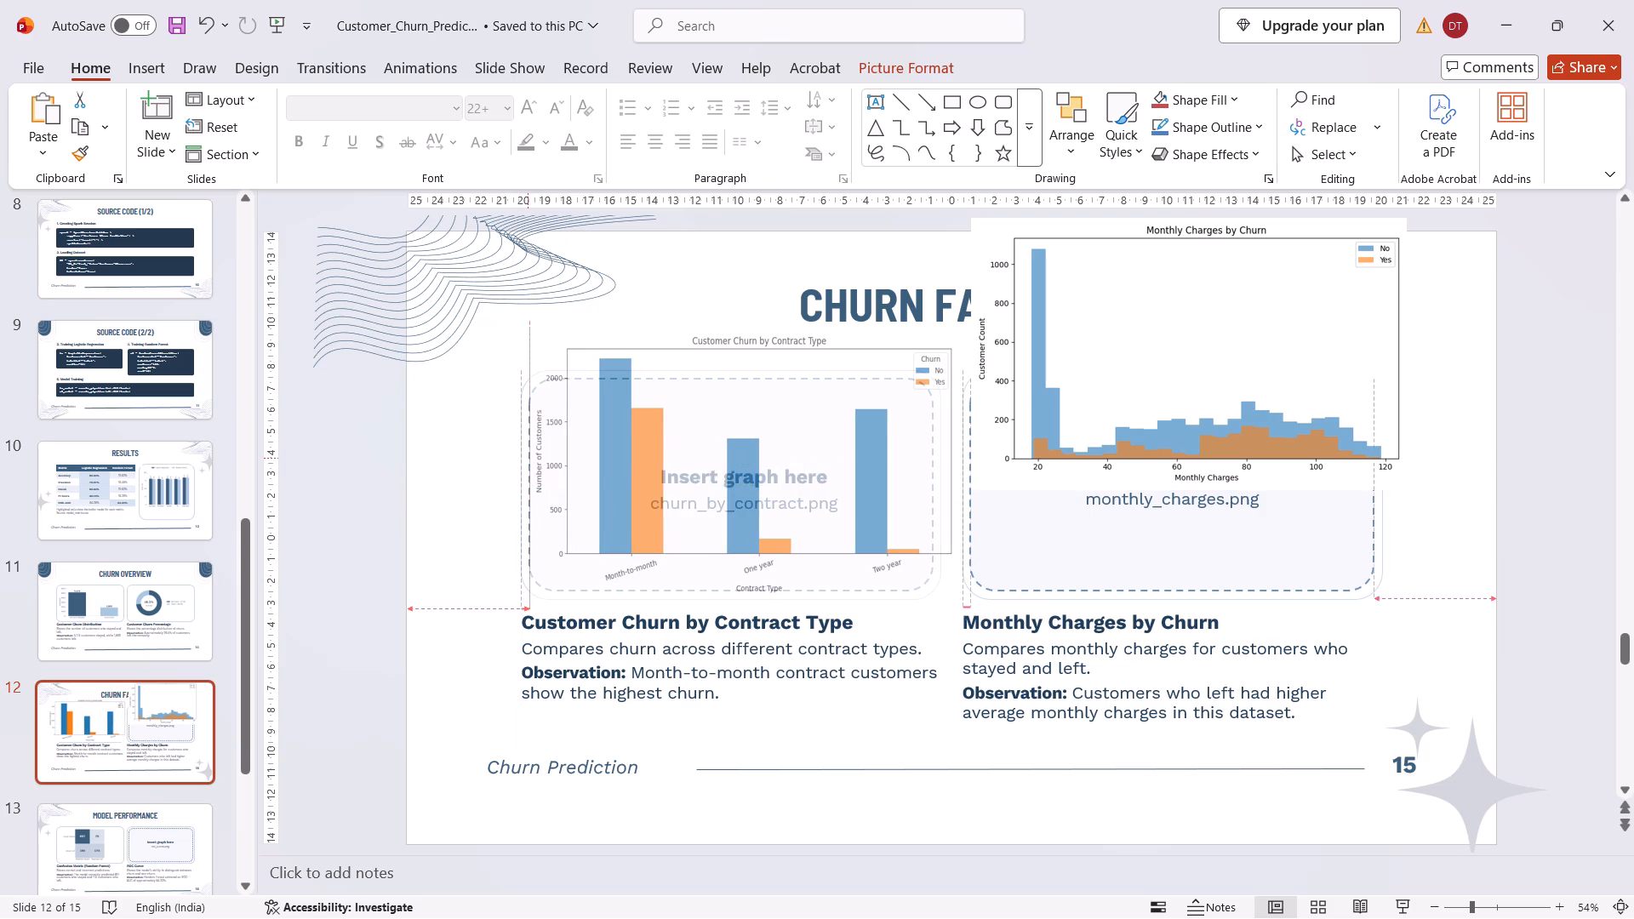
drag(815, 377, 774, 379)
drag(915, 330, 866, 366)
Delete the churn_by_contract.png placeholder label and its dashed frame from behind the contract type chart.
click(883, 406)
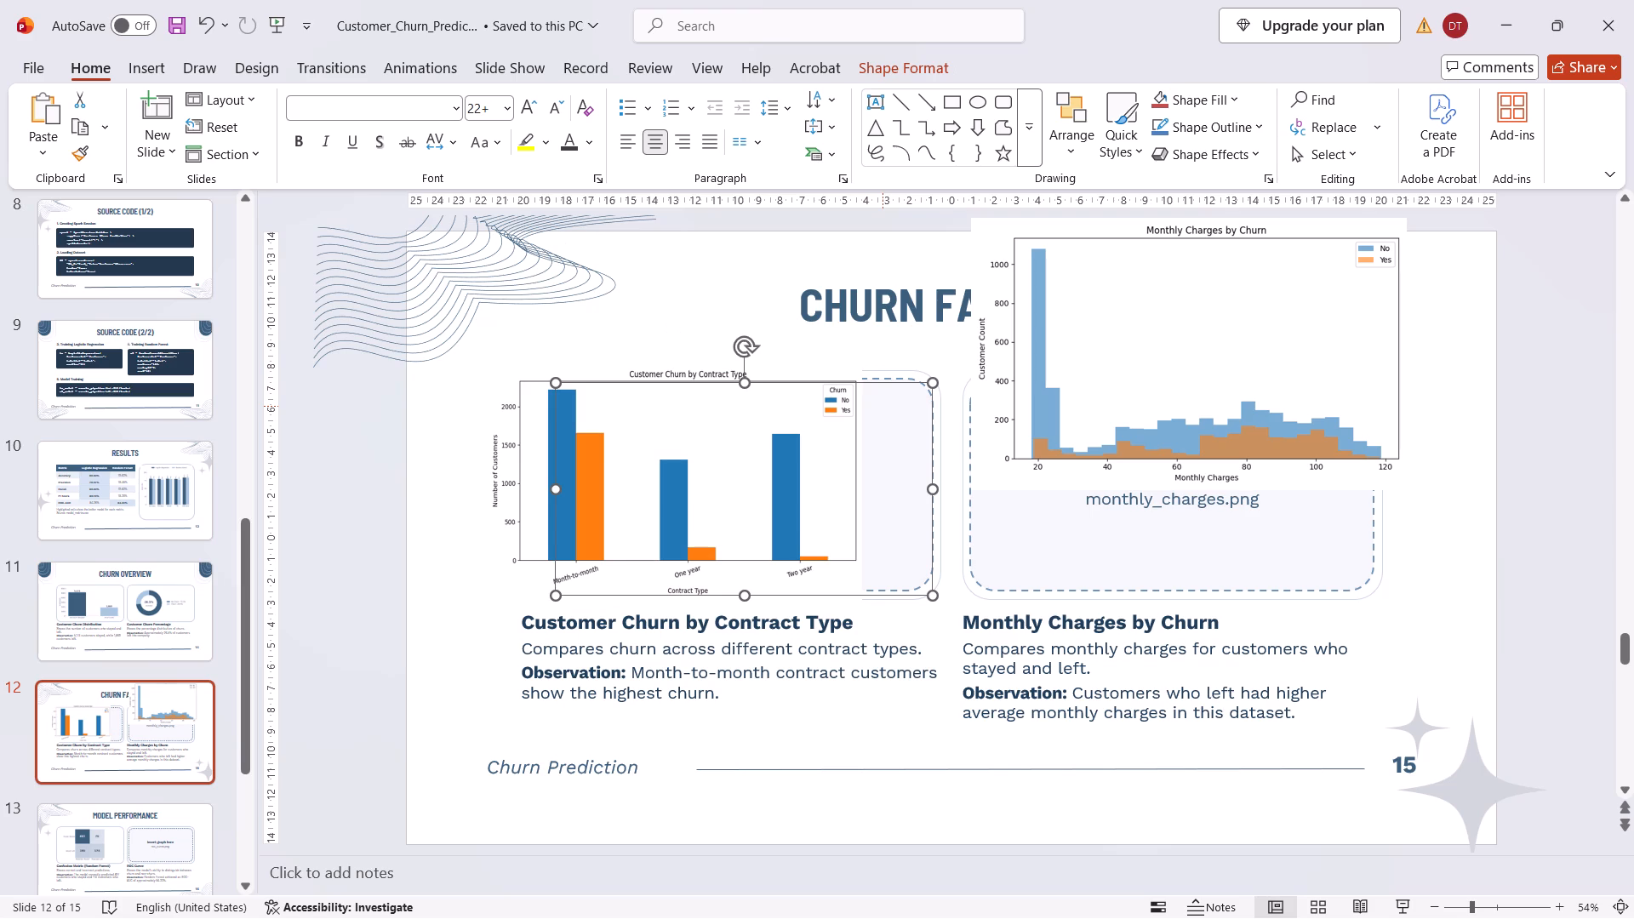
key(Delete)
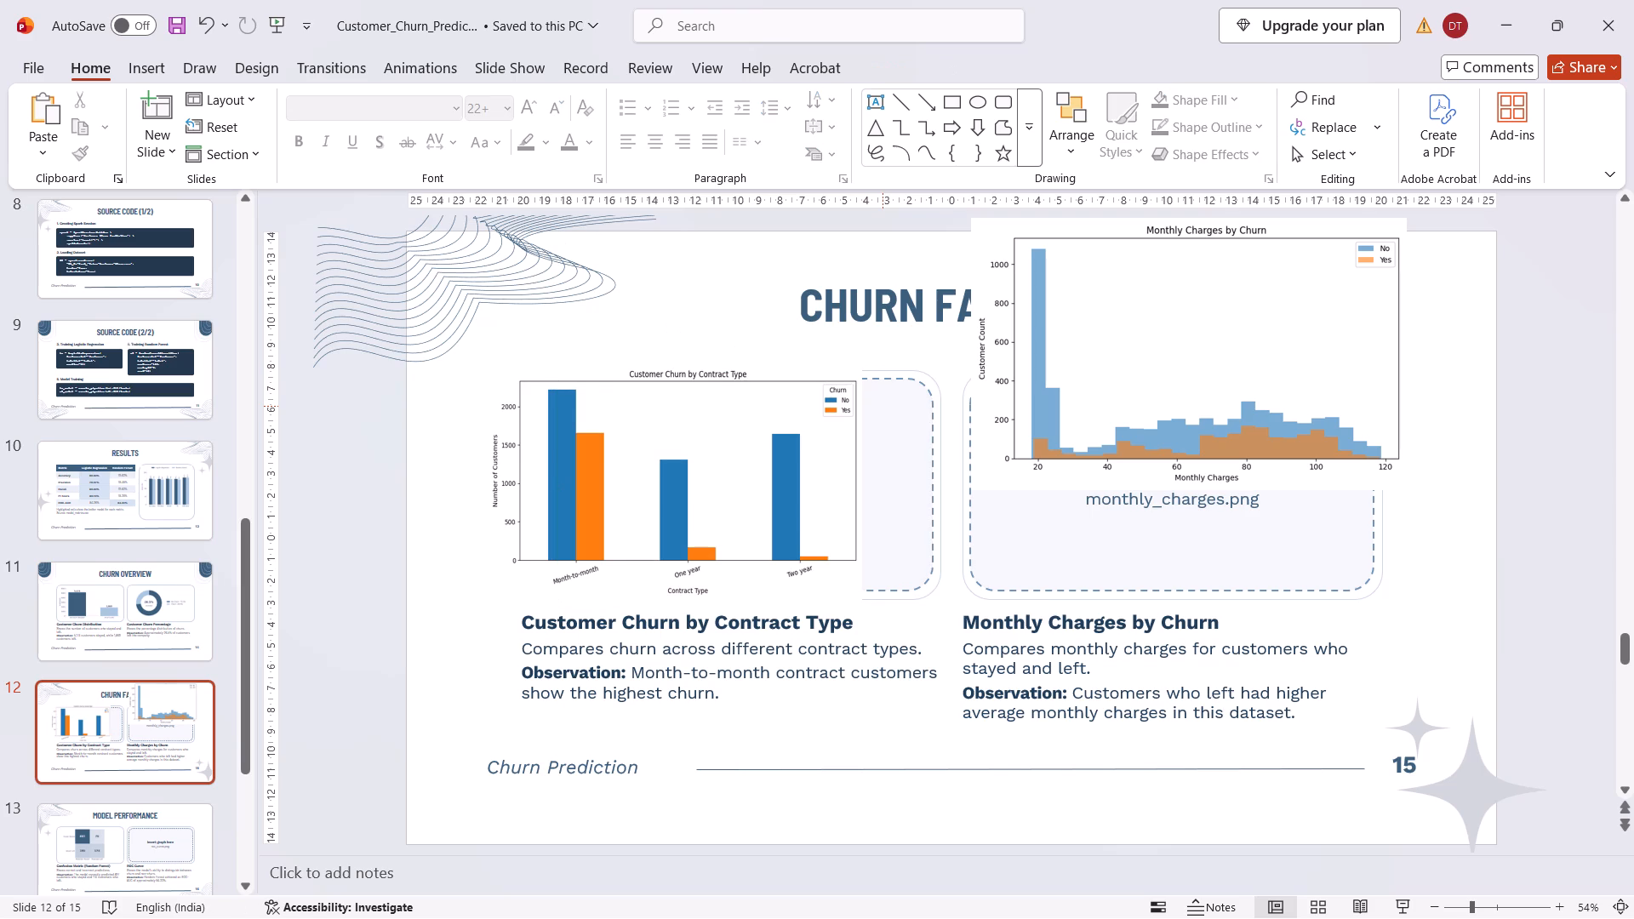
click(883, 406)
key(Delete)
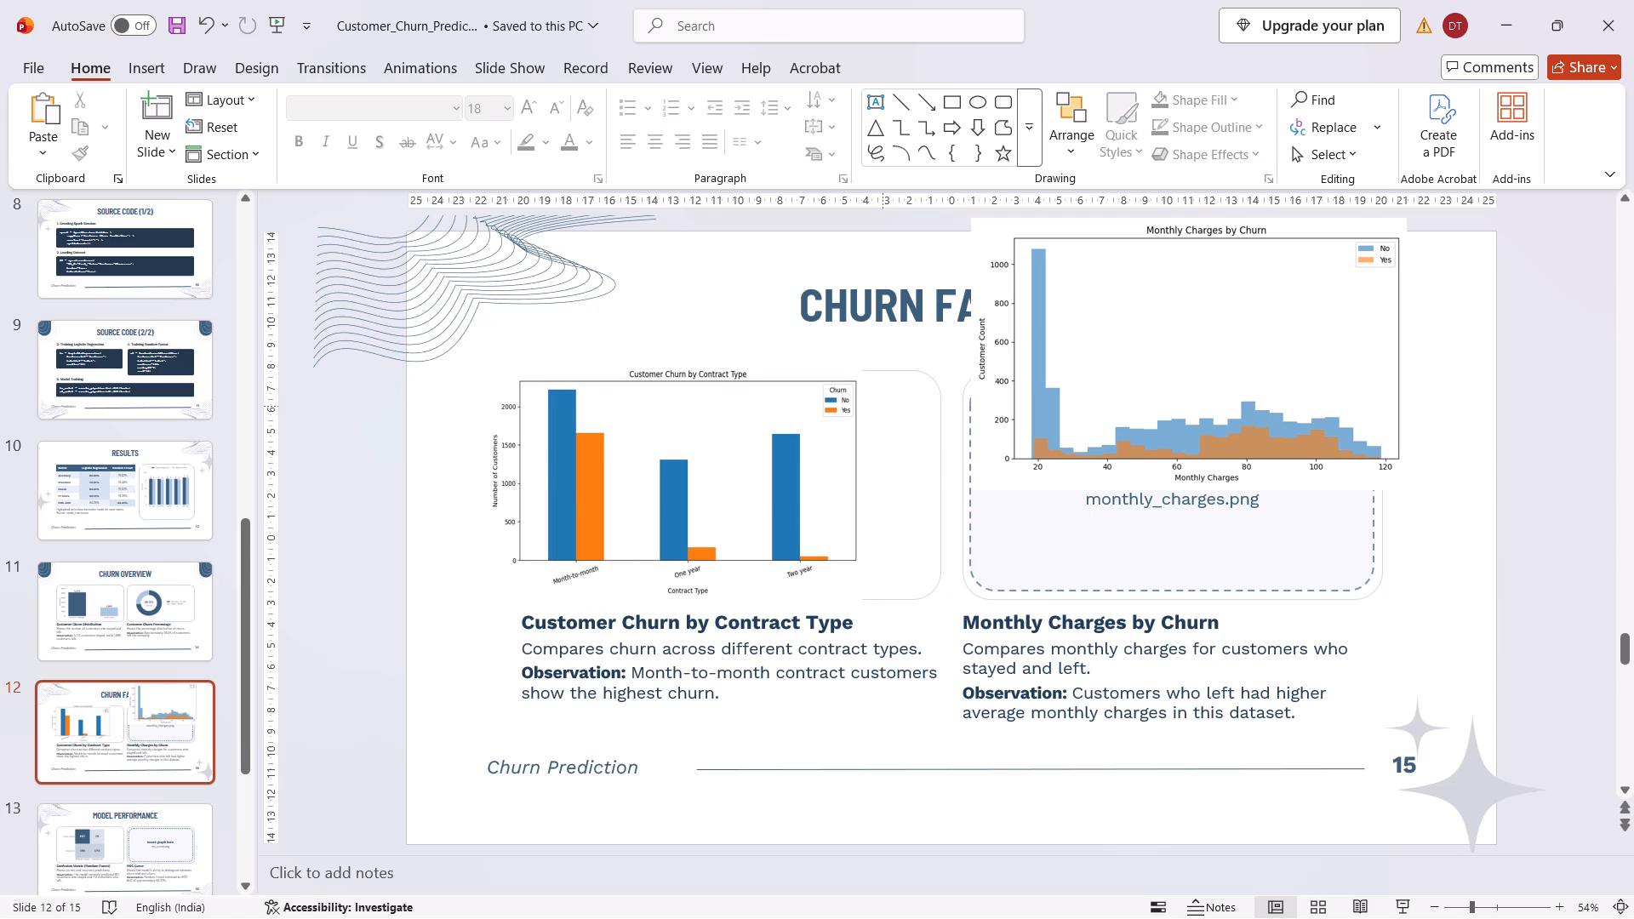
Position the contract type chart centrally inside the rounded card above its caption.
click(883, 406)
drag(757, 443, 821, 437)
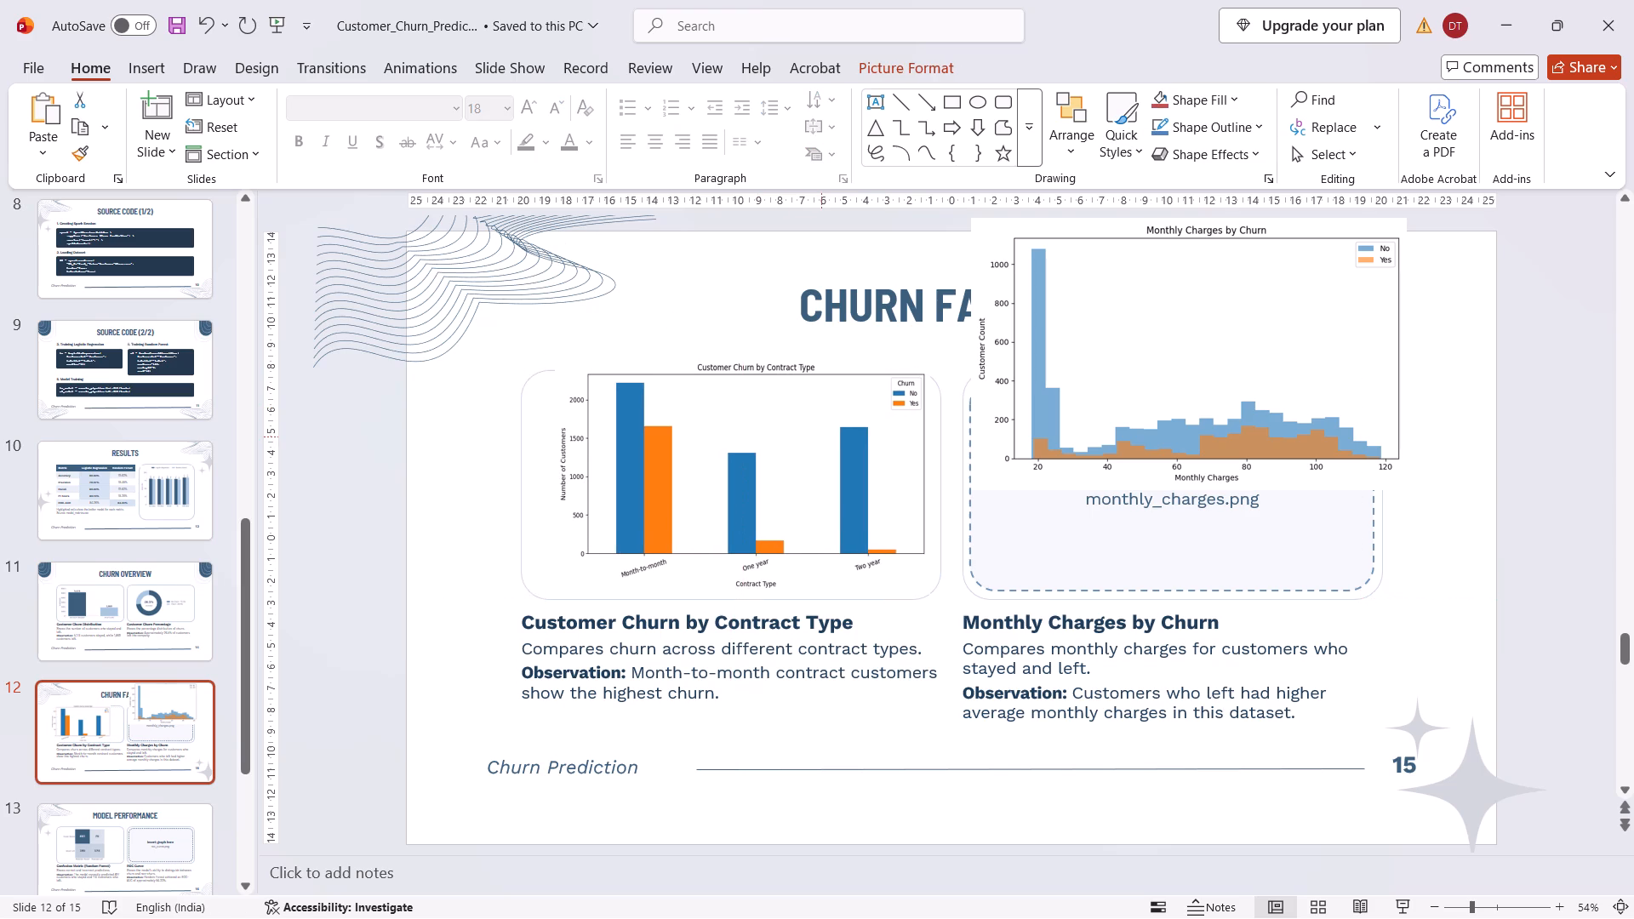
drag(821, 437, 812, 438)
click(725, 309)
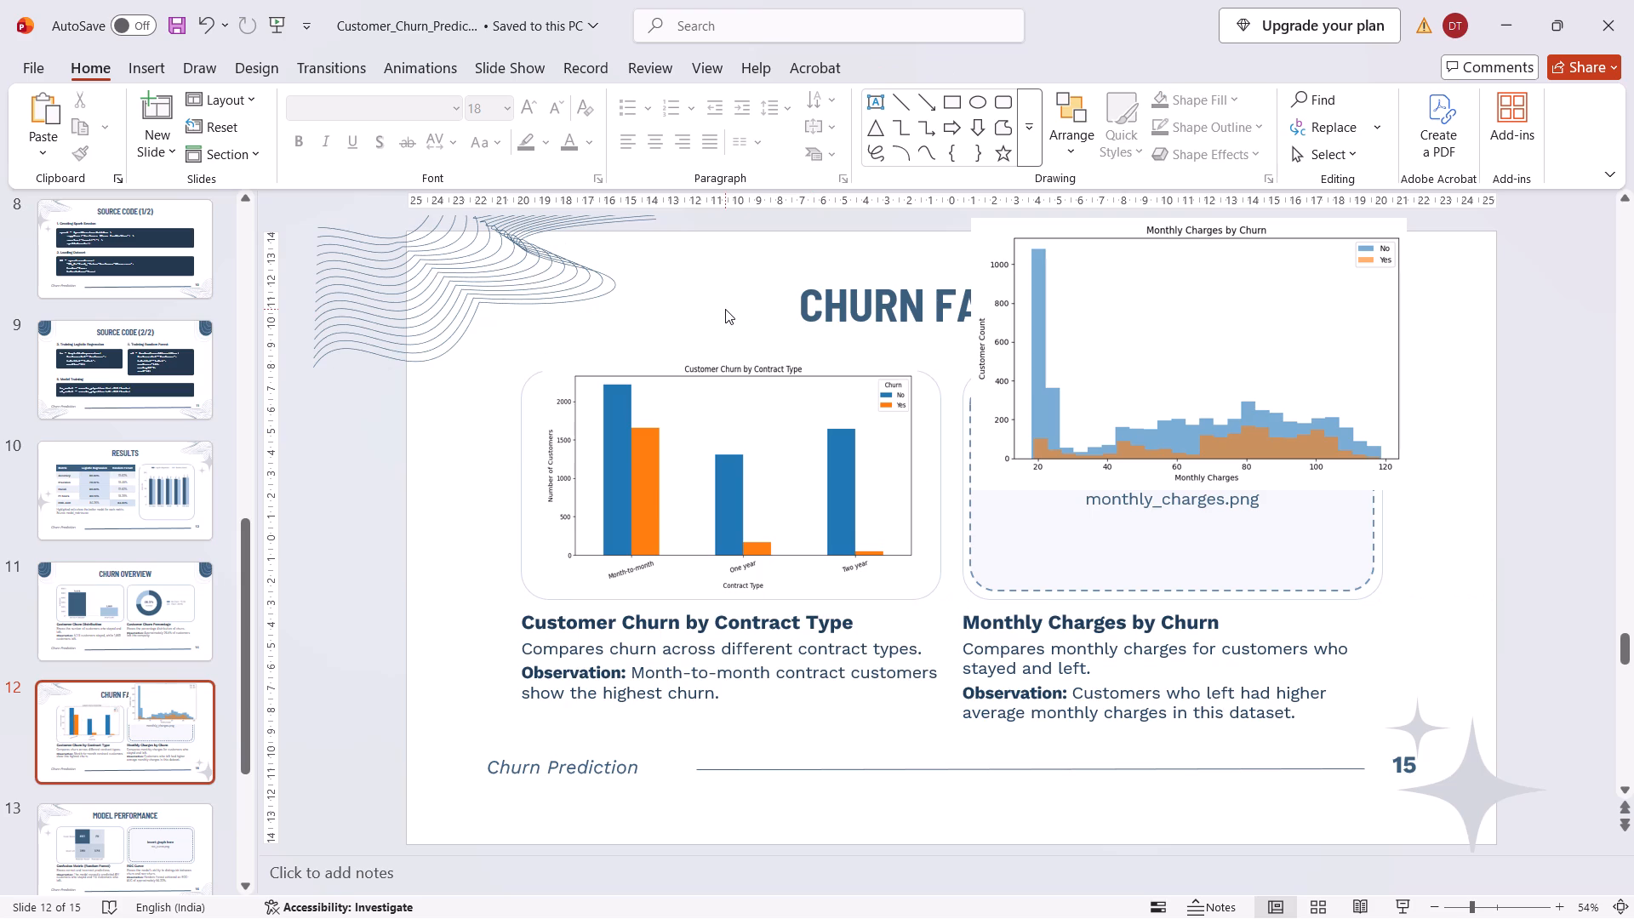
click(741, 401)
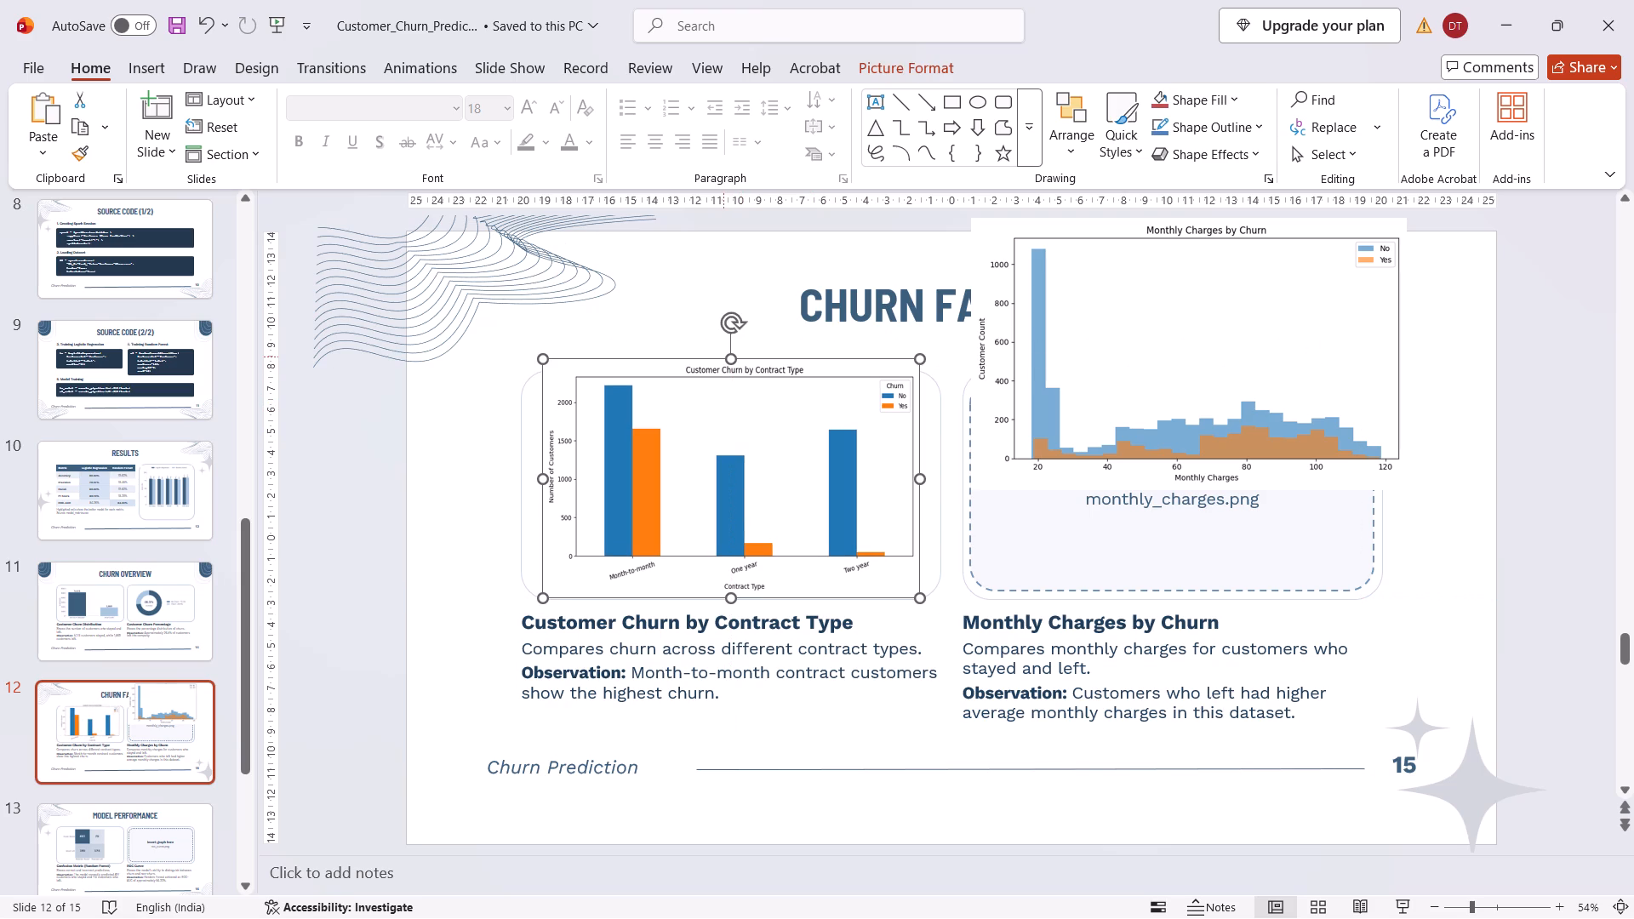
right_click(732, 357)
drag(689, 347, 728, 353)
click(728, 353)
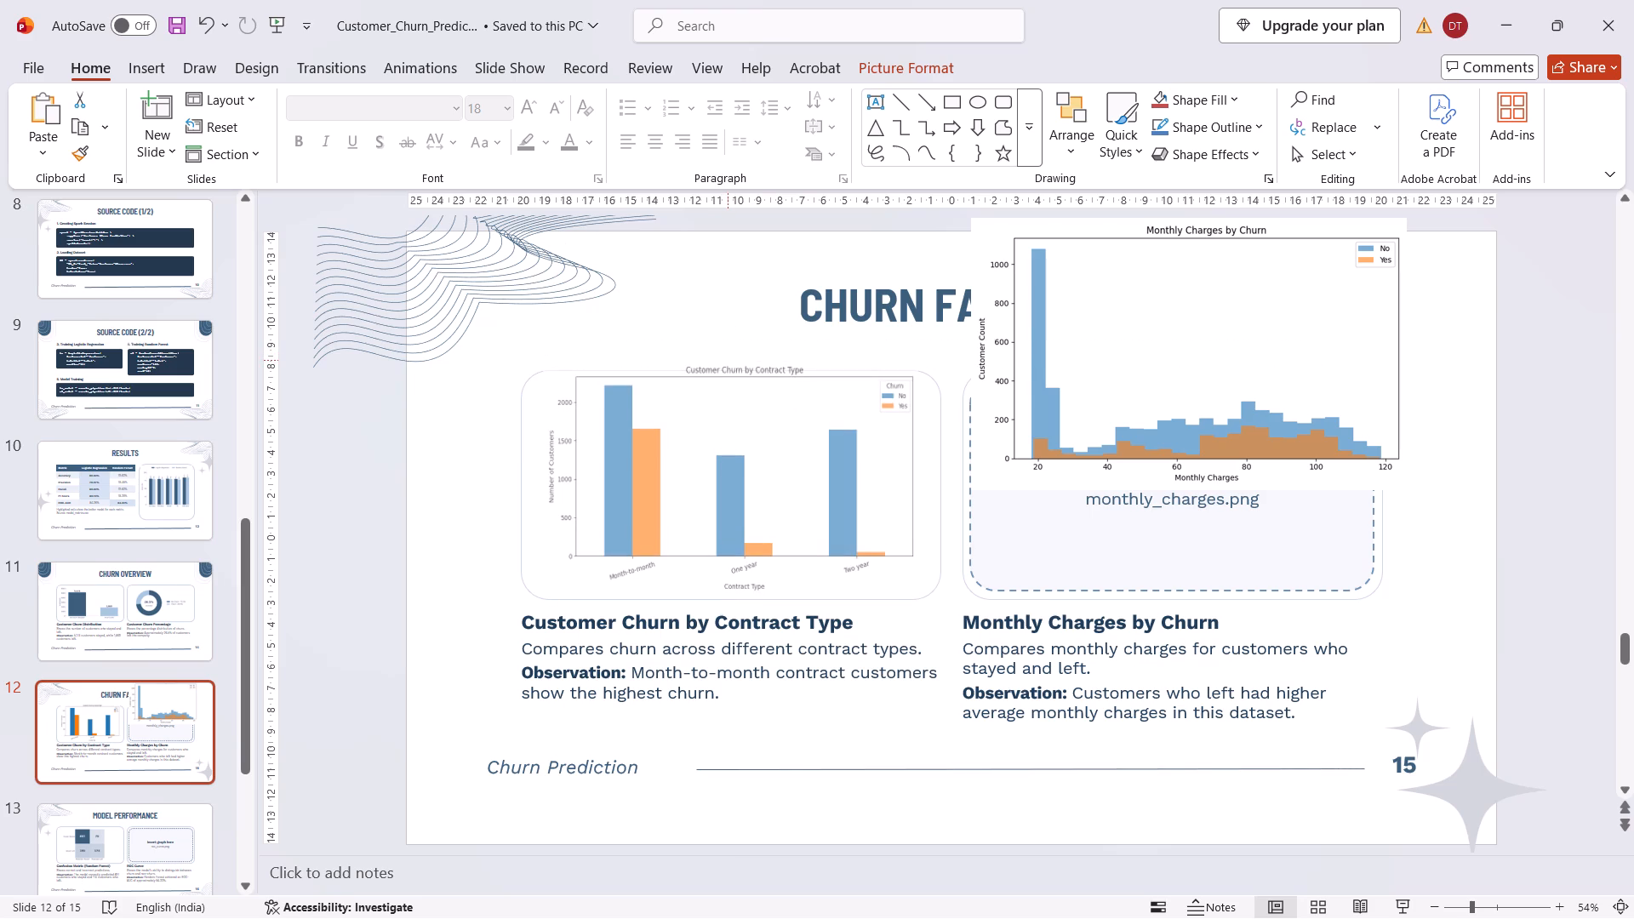
click(666, 308)
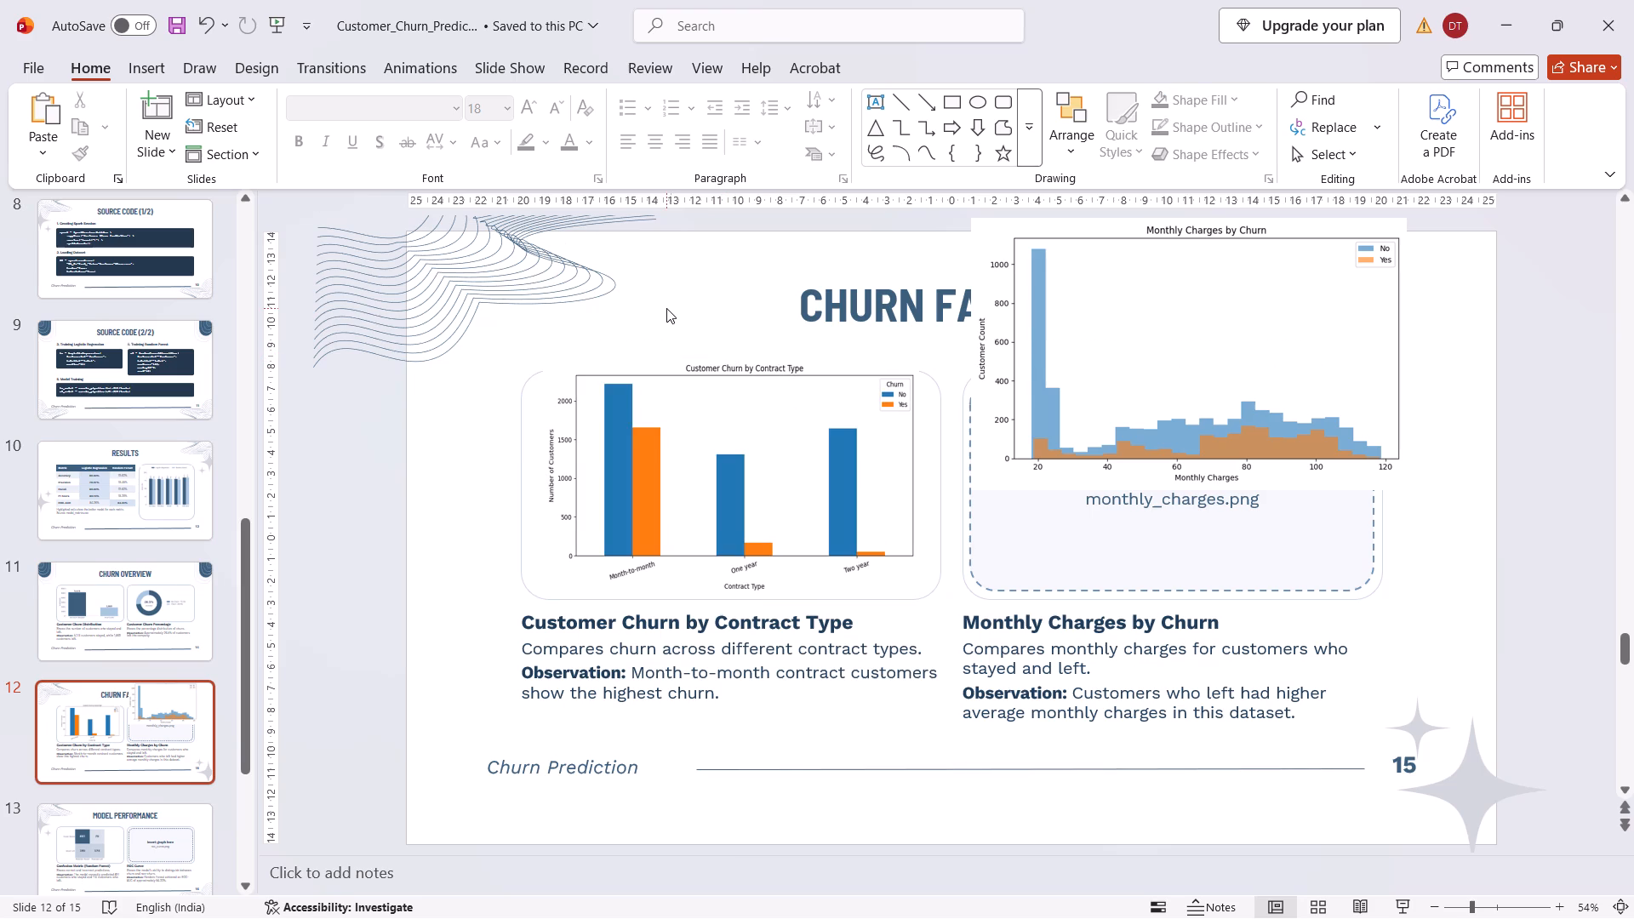
click(773, 496)
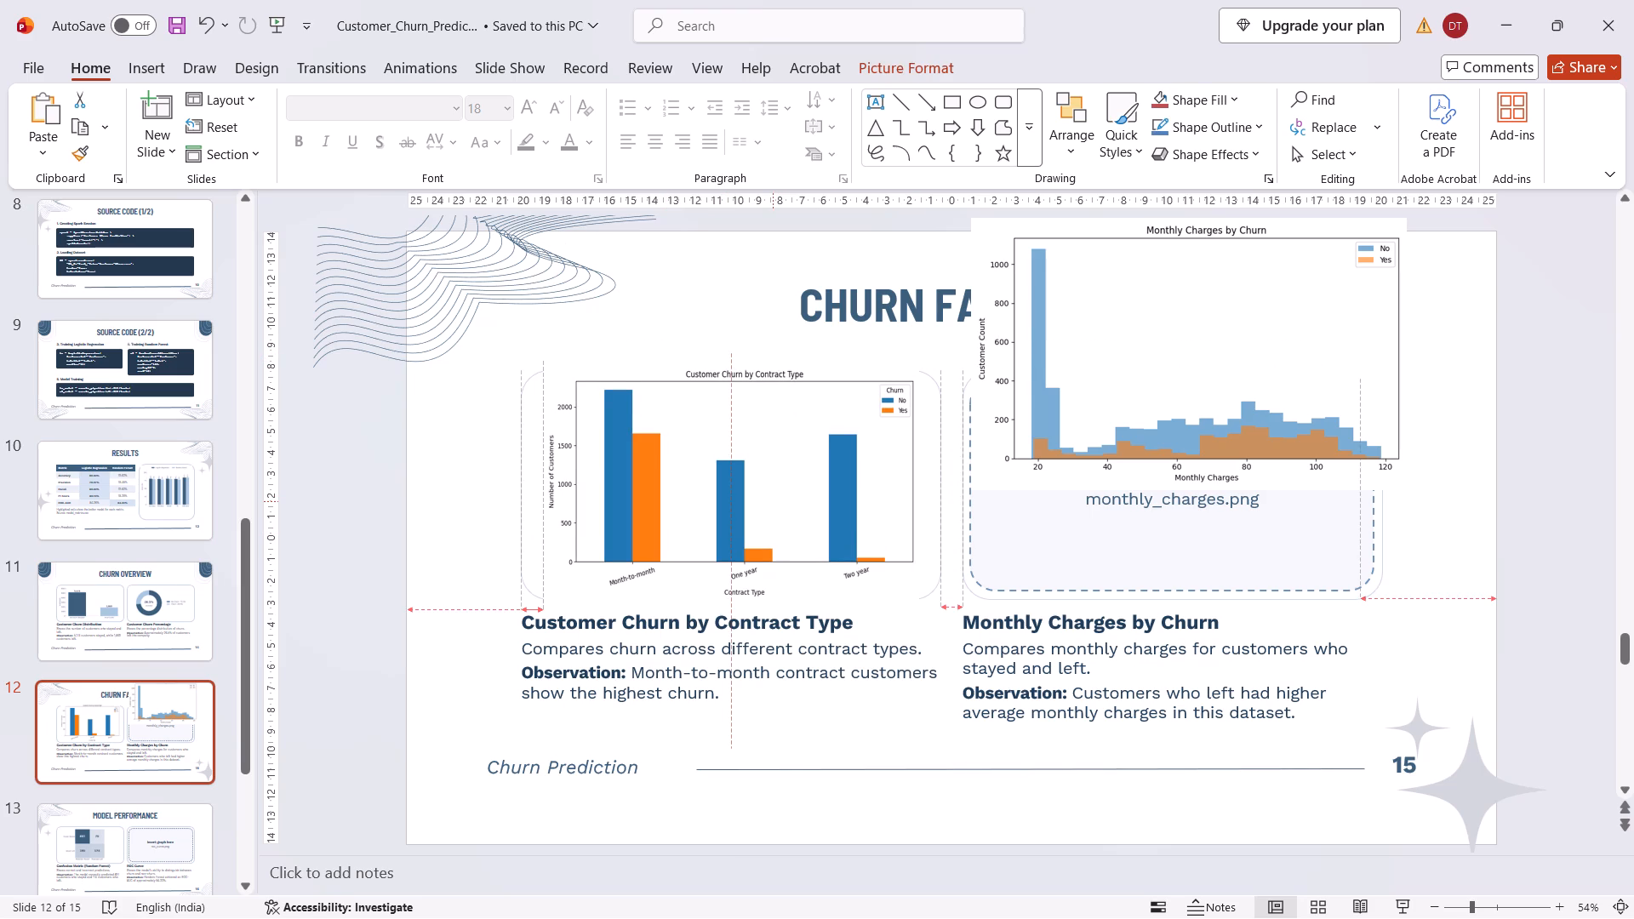
Delete the rounded card behind the contract type chart and nudge the chart slightly up and left above its caption.
click(927, 530)
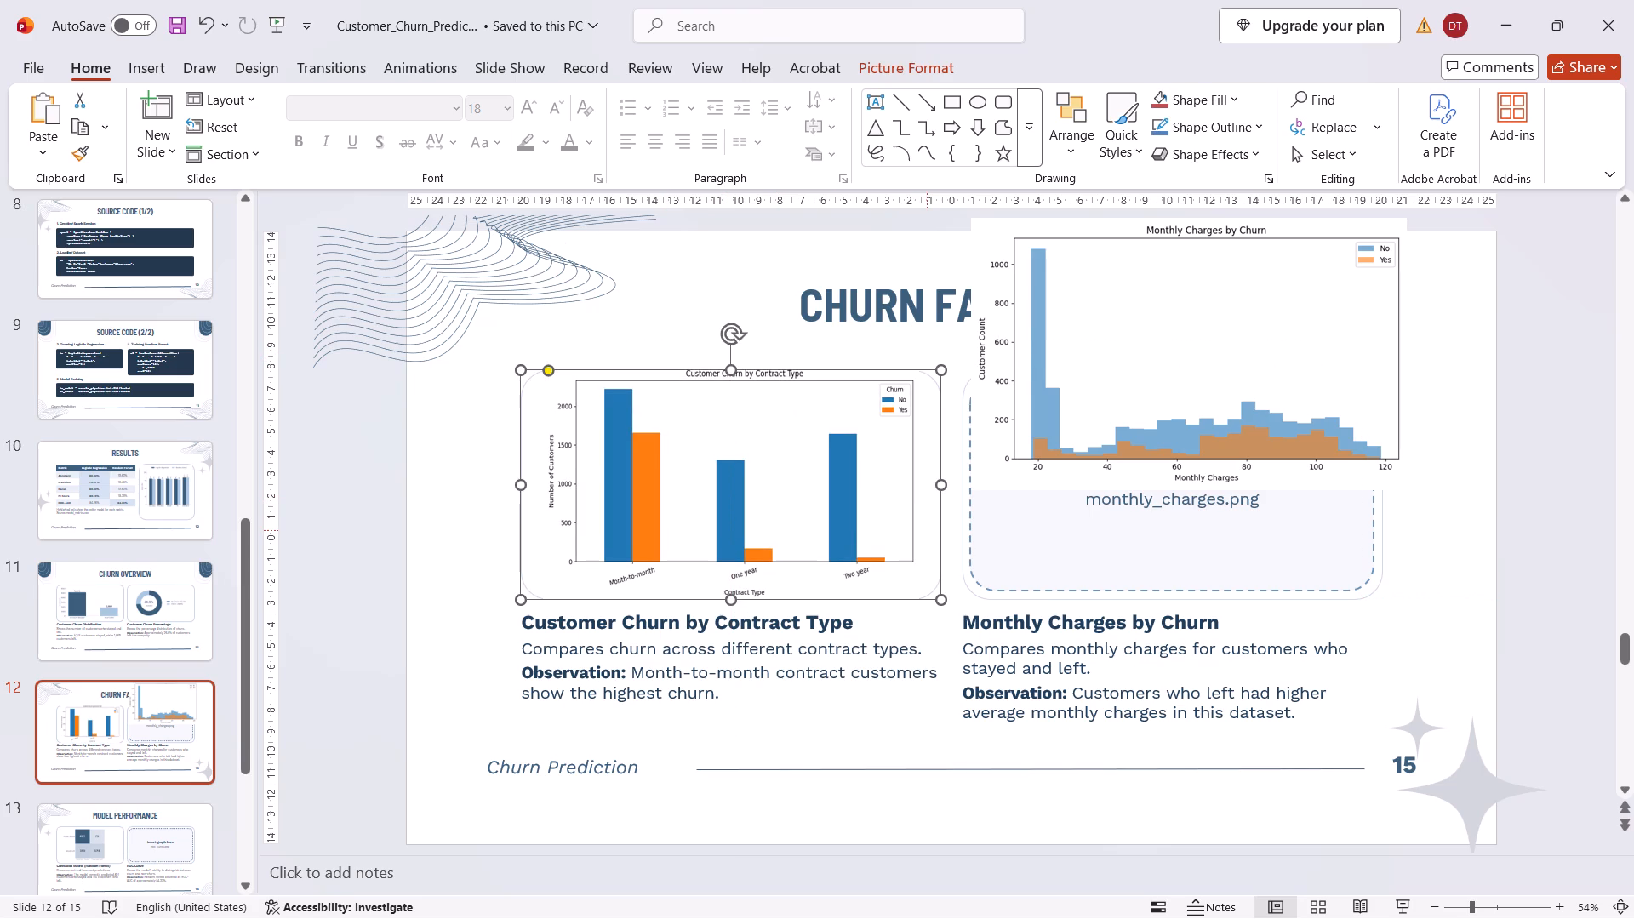
key(Delete)
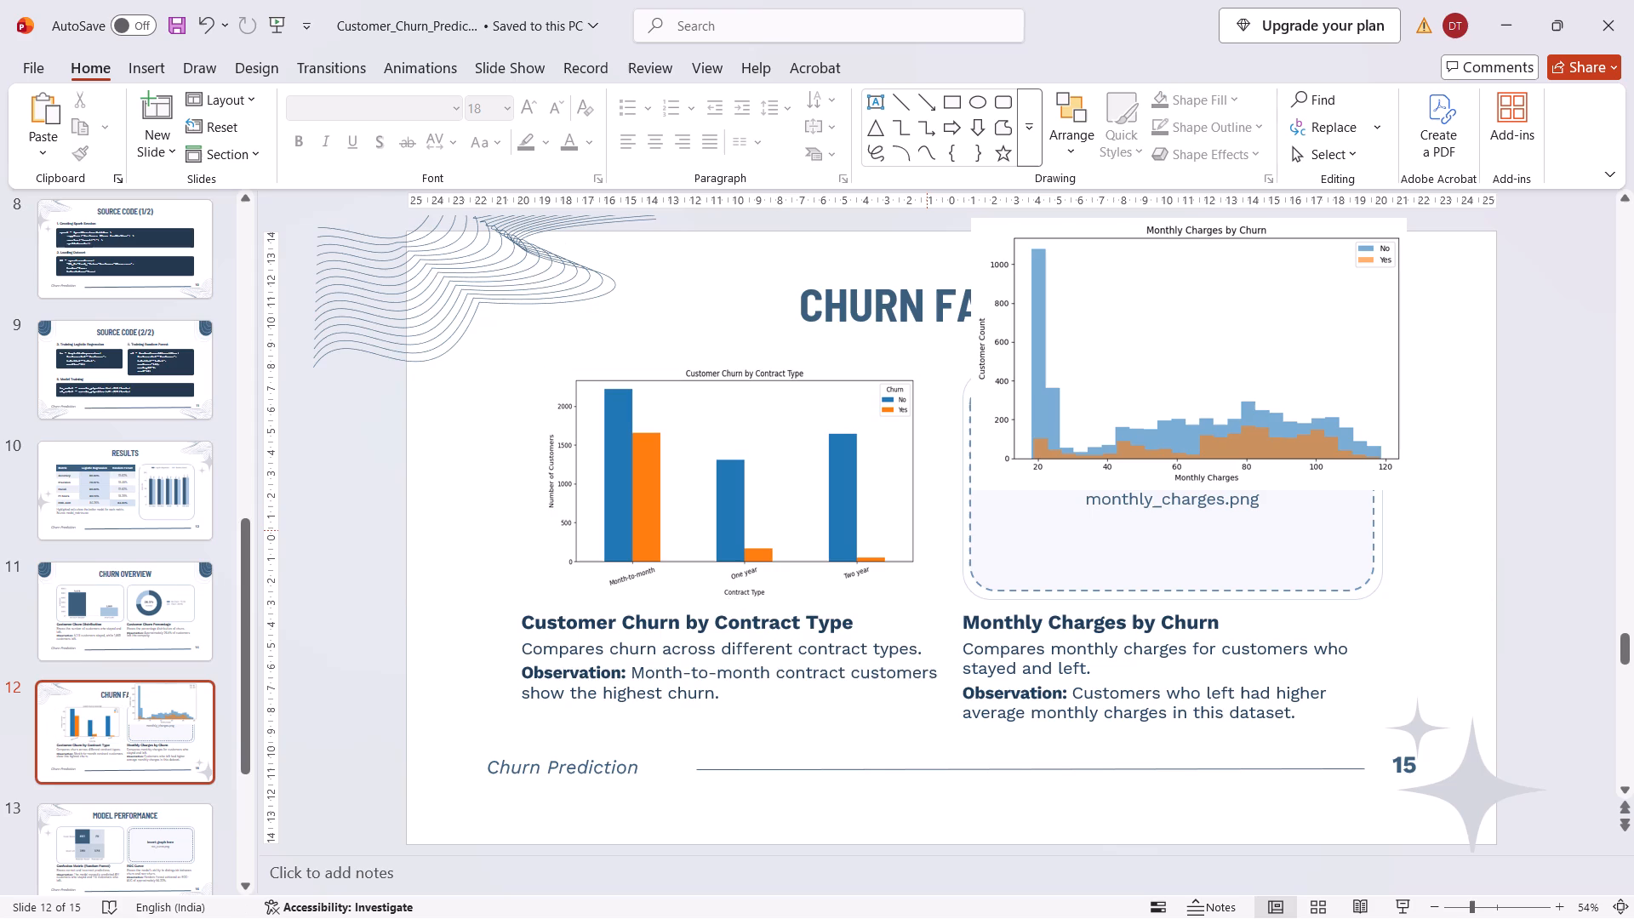
drag(851, 501, 837, 495)
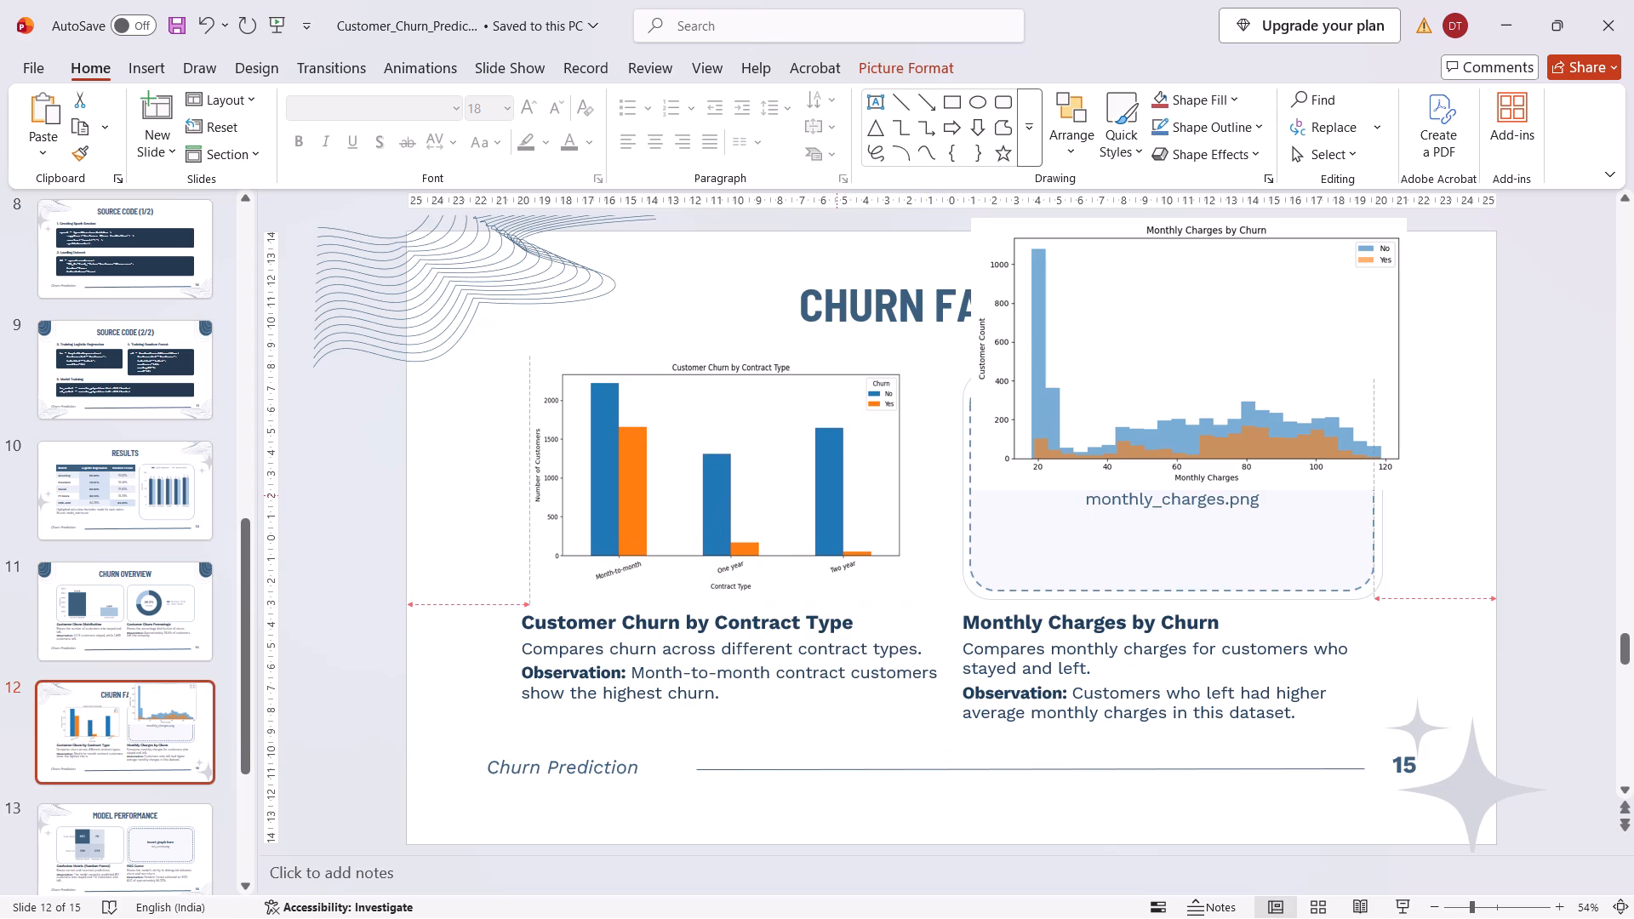
drag(837, 495, 837, 496)
Delete the monthly_charges.png placeholder label, its dashed frame and the rounded card behind them.
click(1020, 563)
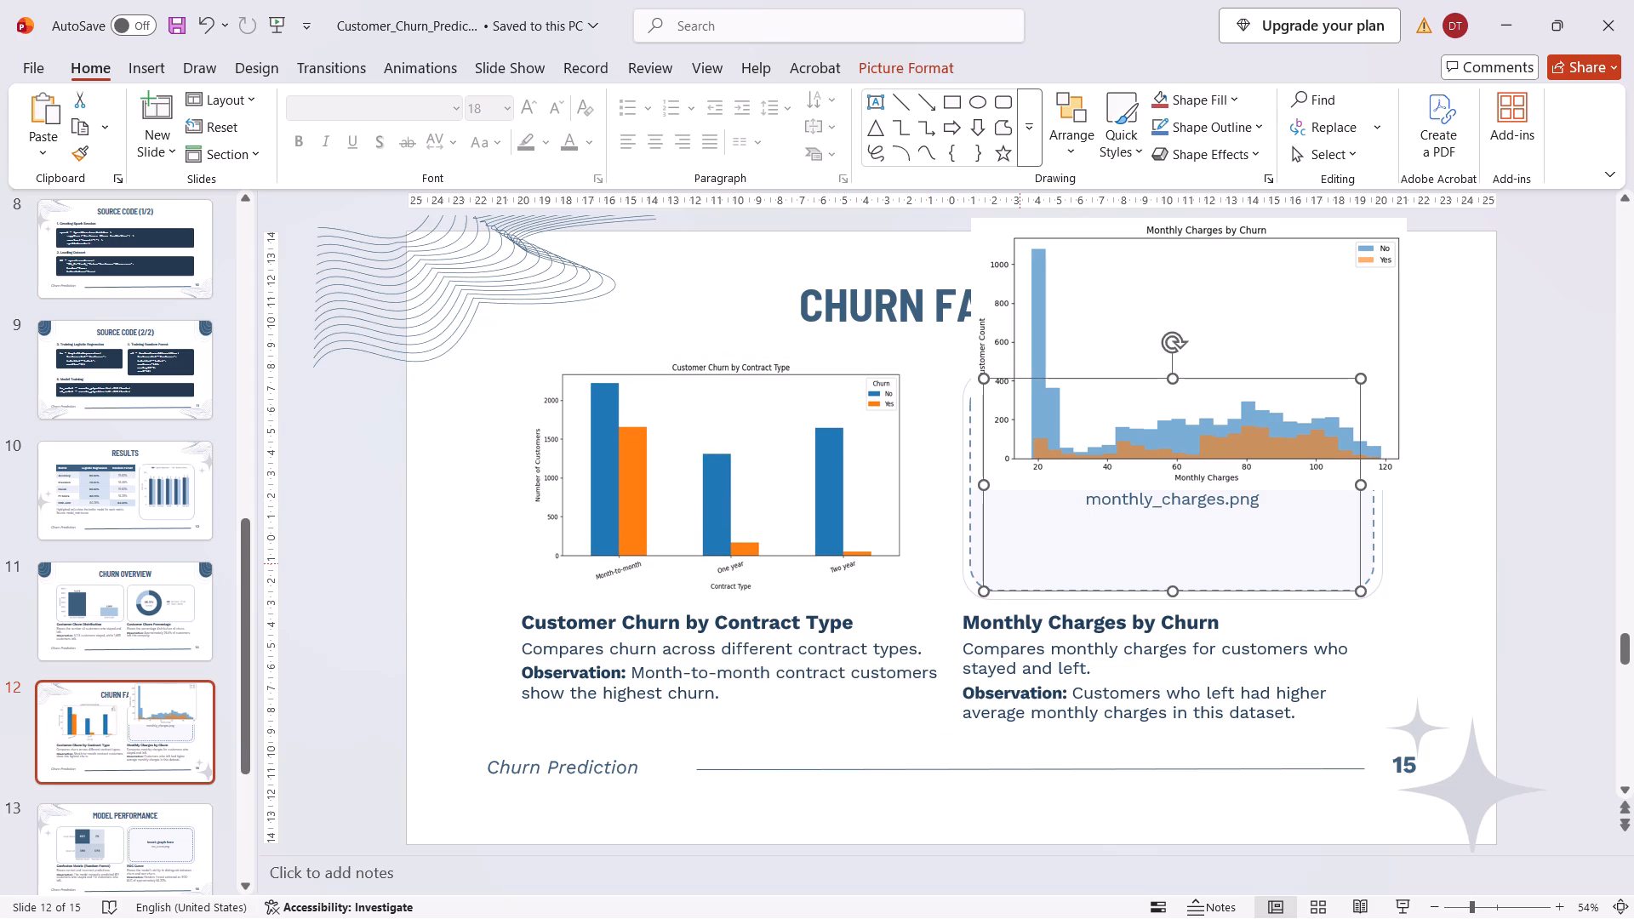
key(Delete)
click(1020, 563)
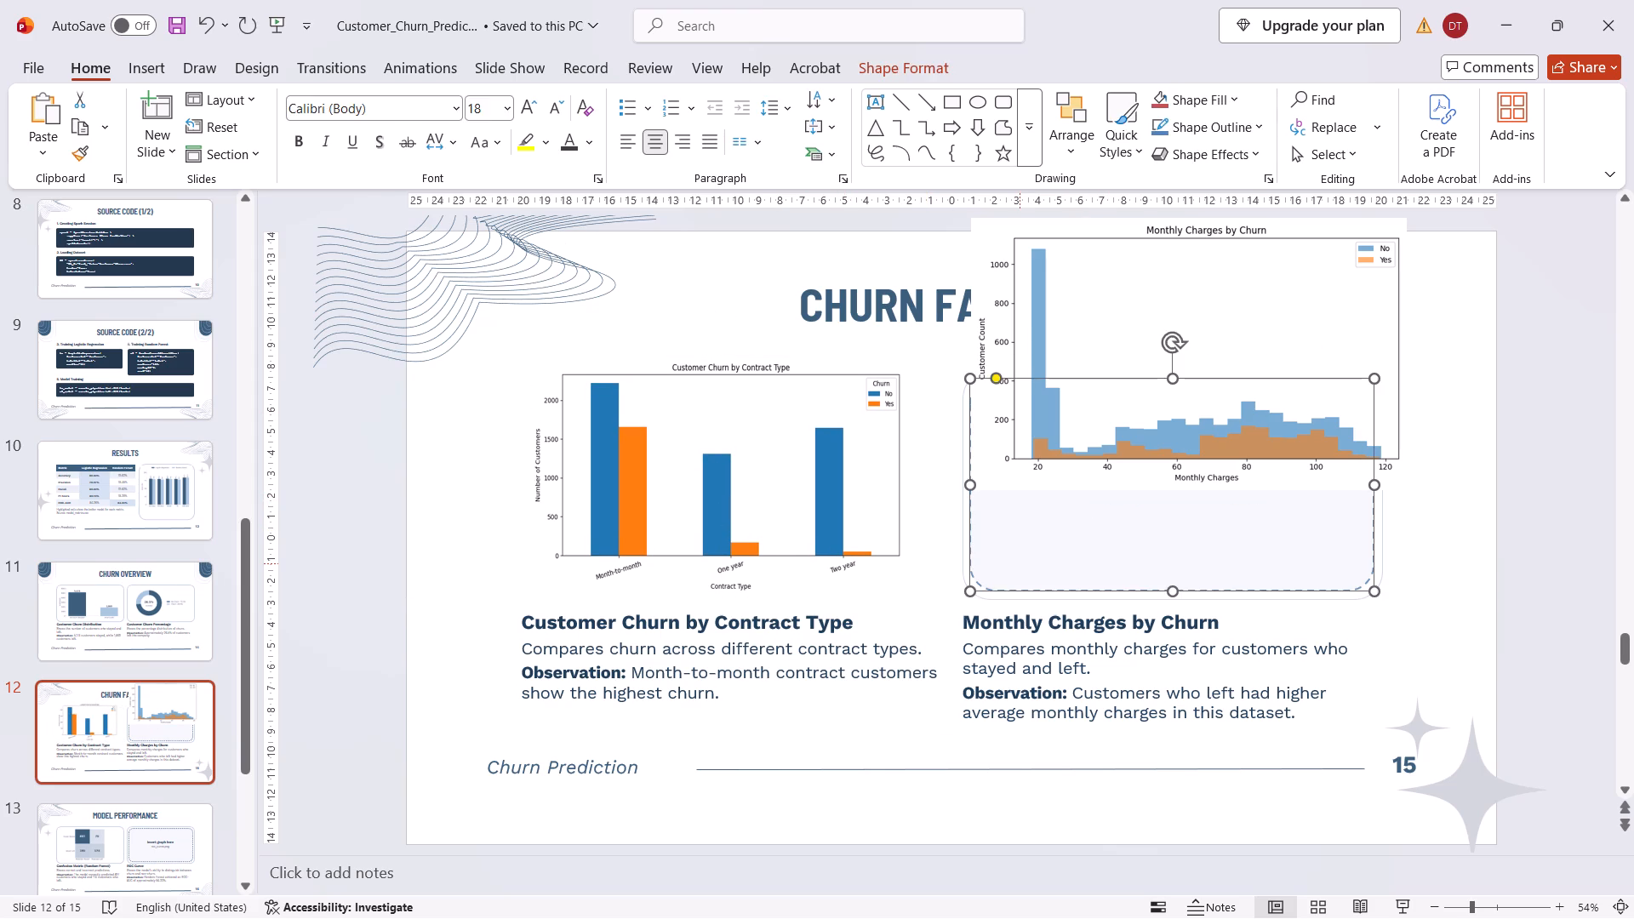
key(Delete)
click(1020, 563)
key(Delete)
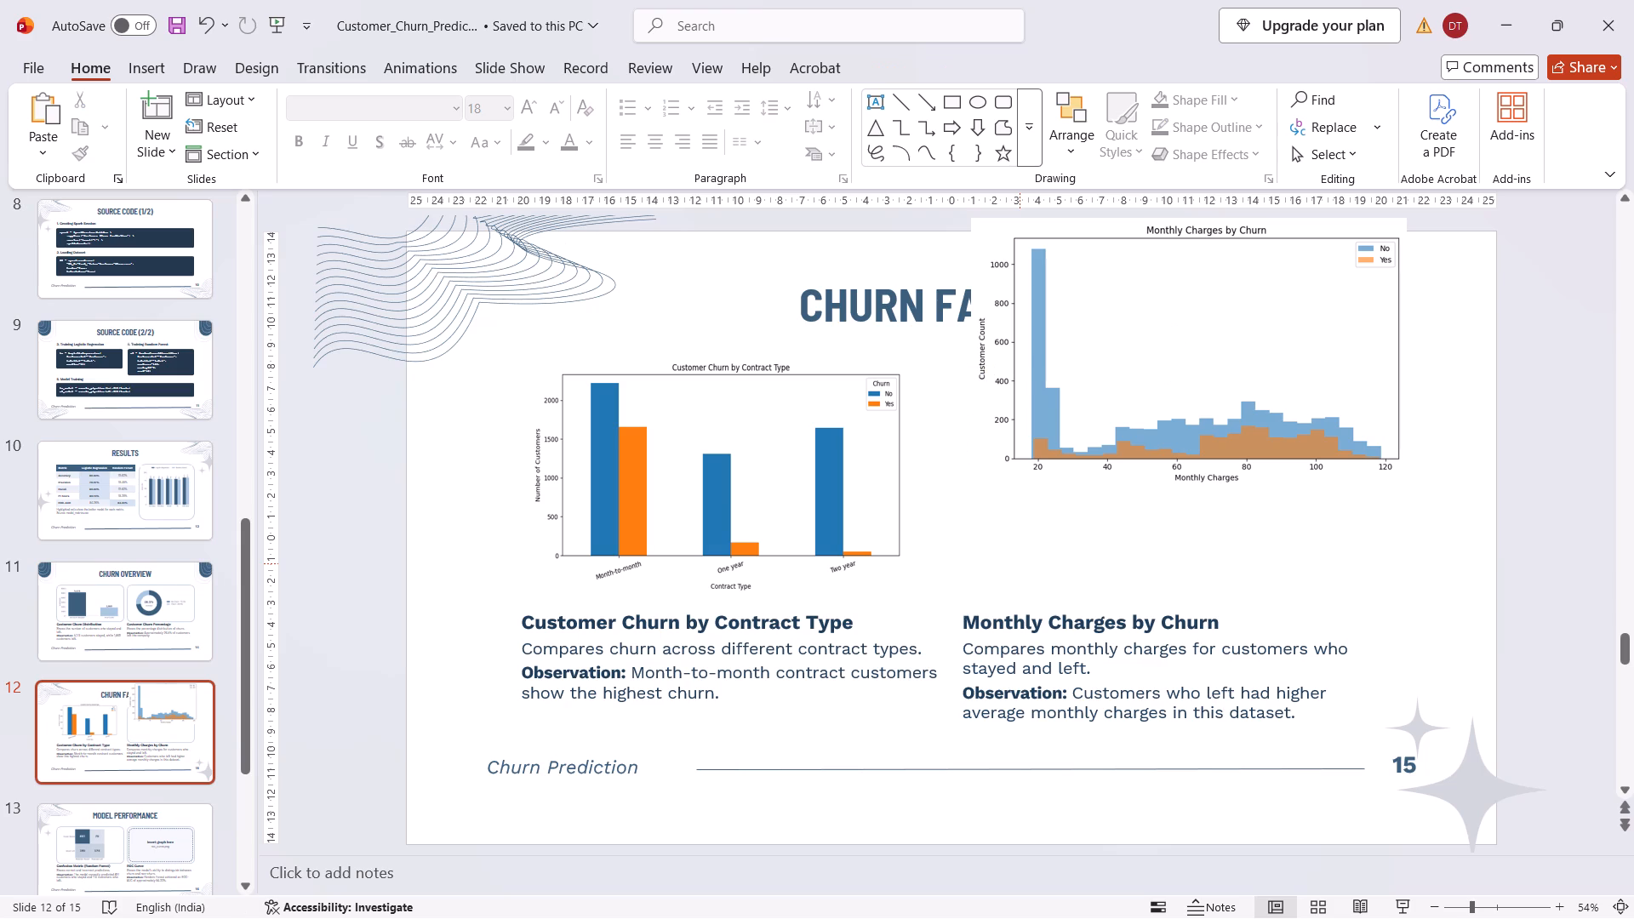
Move the Monthly Charges by Churn chart above its caption, shrink it, and align it level with the contract type chart.
drag(1179, 397, 1110, 516)
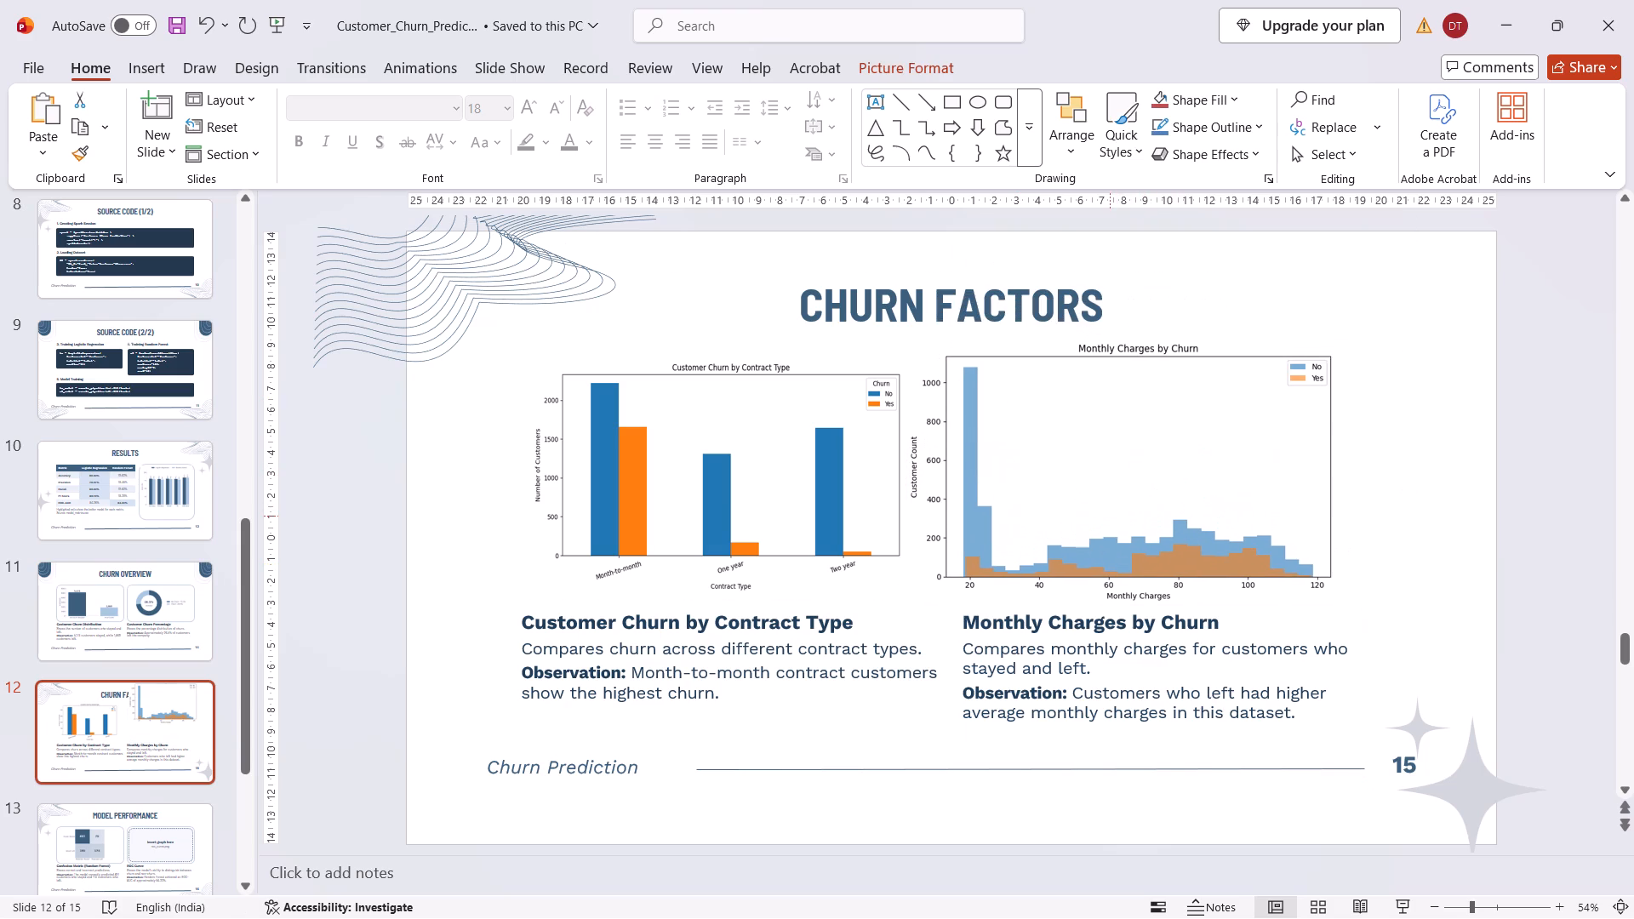
drag(1110, 516, 1132, 522)
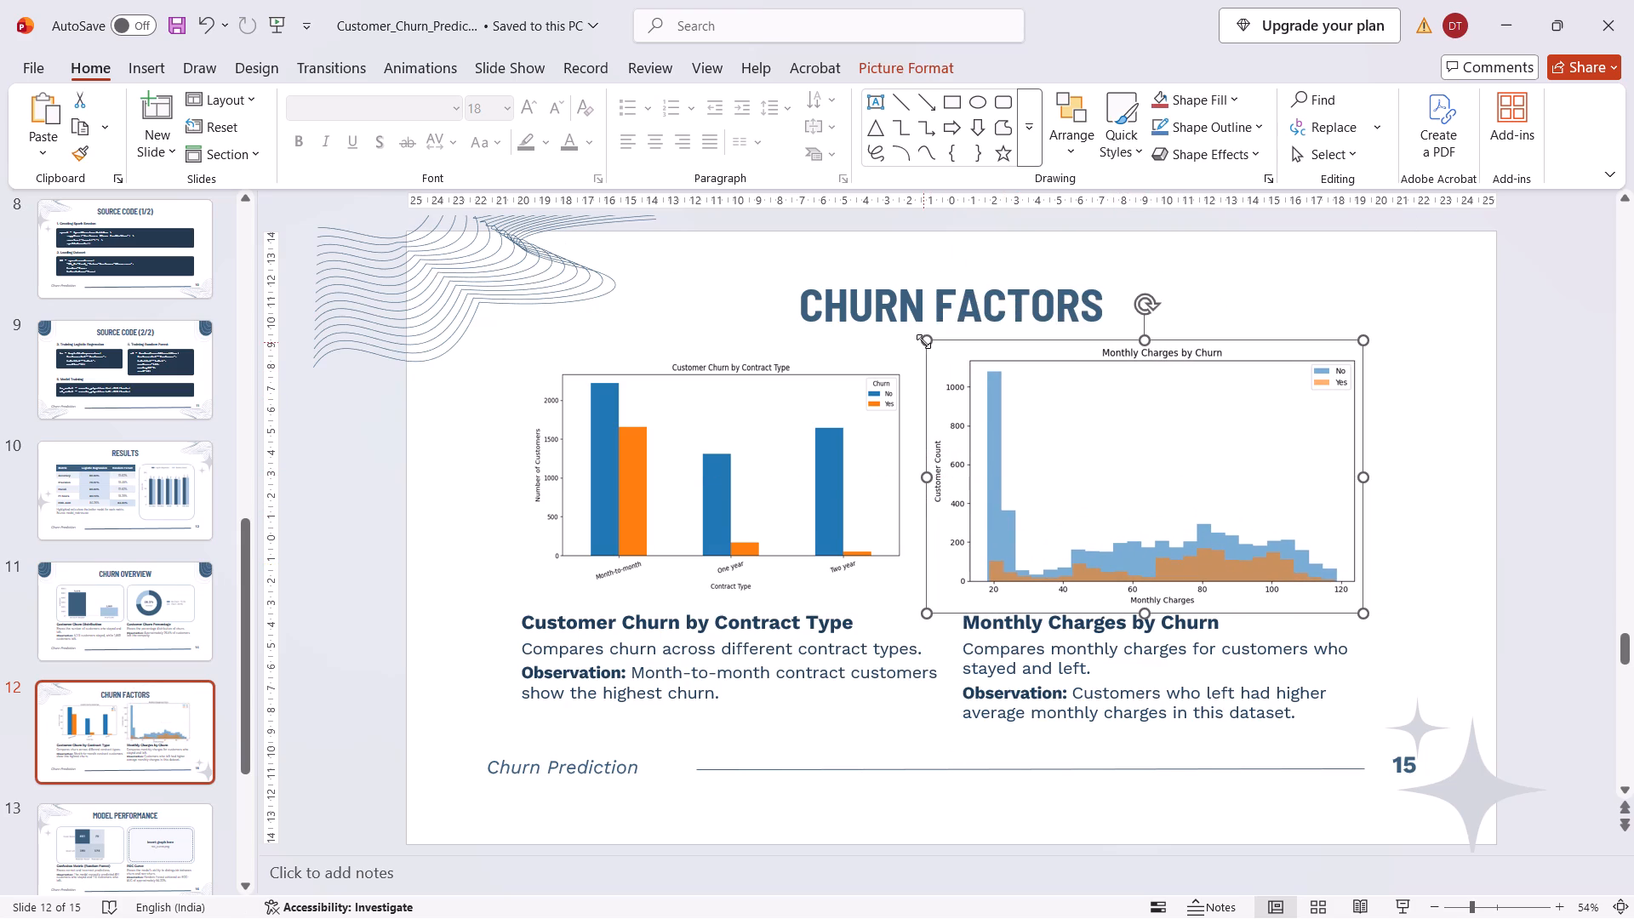
drag(923, 341, 990, 389)
drag(1127, 459, 1117, 448)
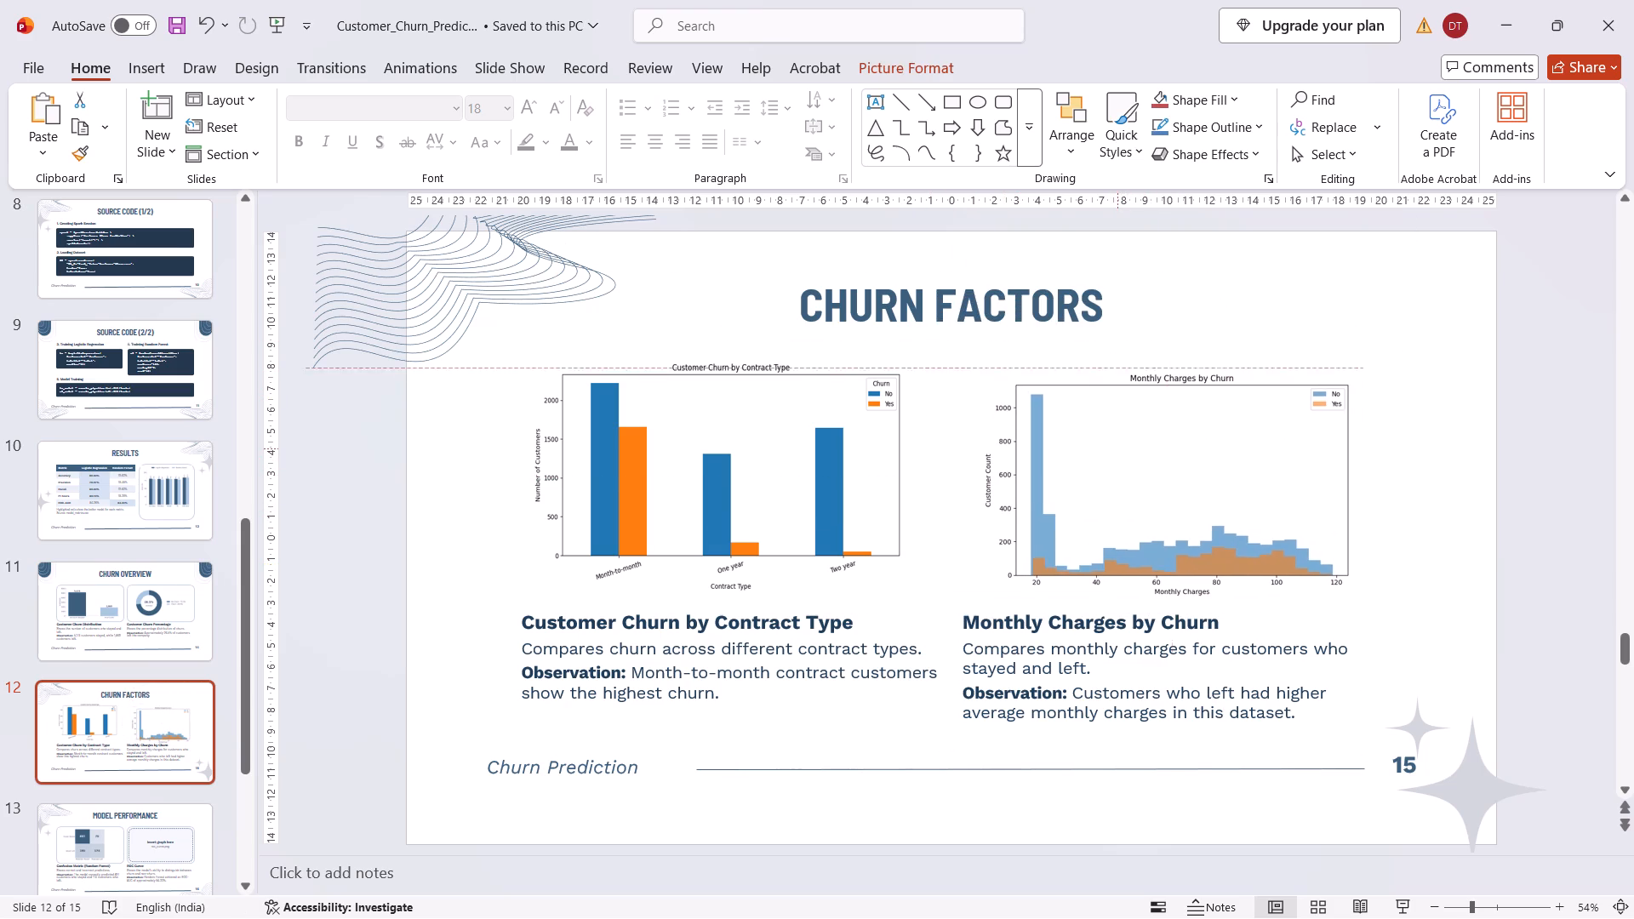
drag(1117, 448, 1081, 442)
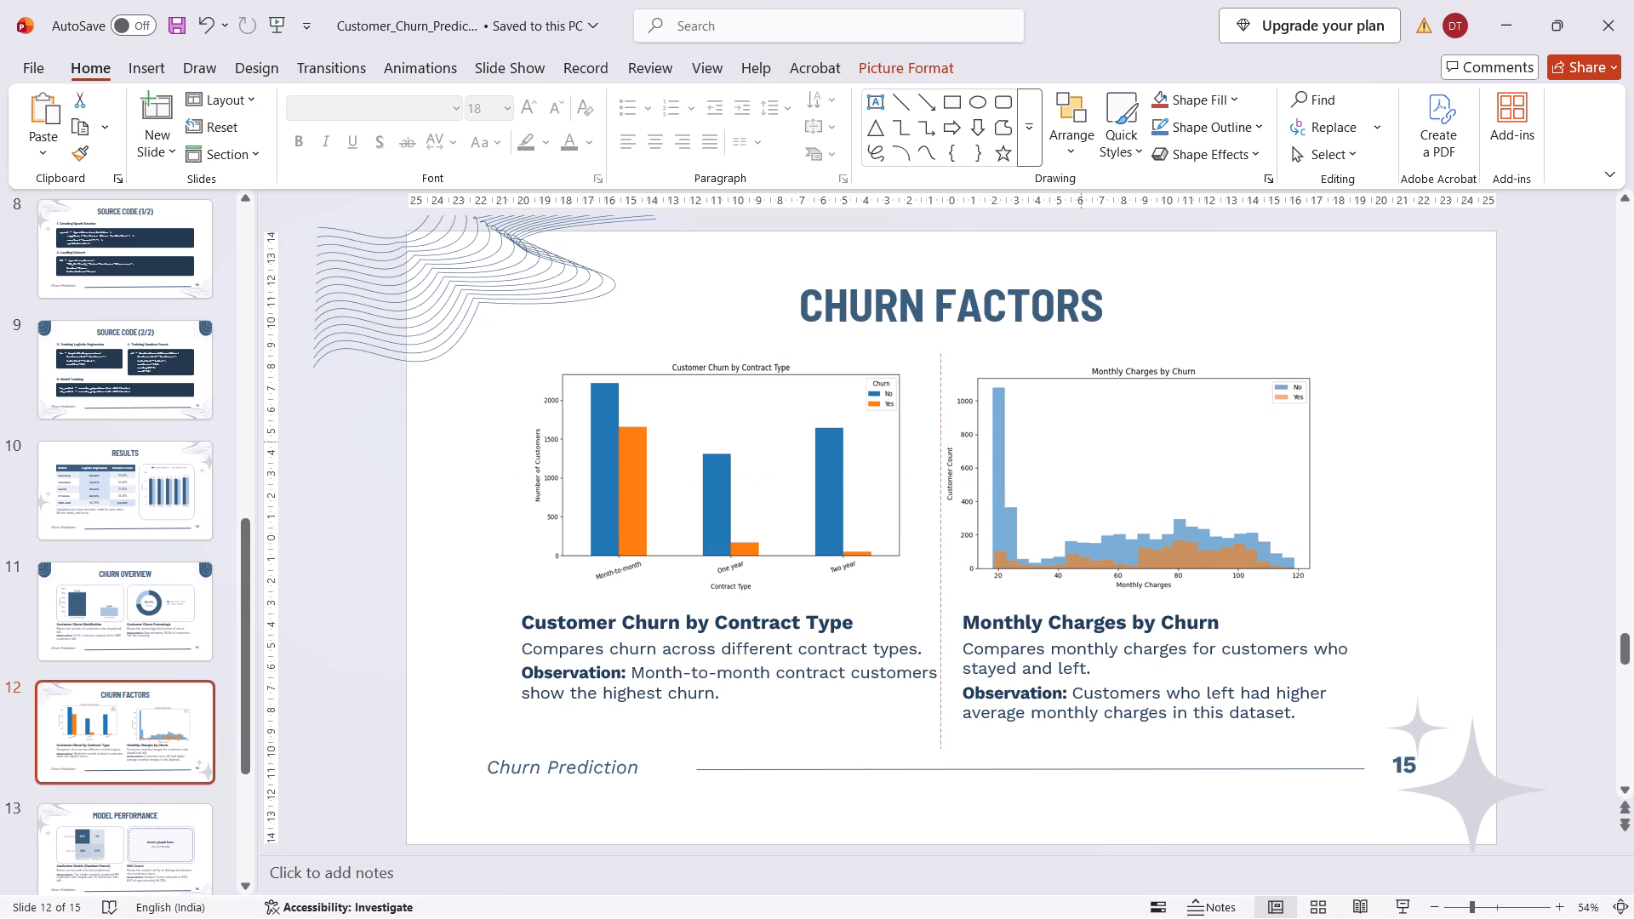
drag(1081, 442, 1081, 440)
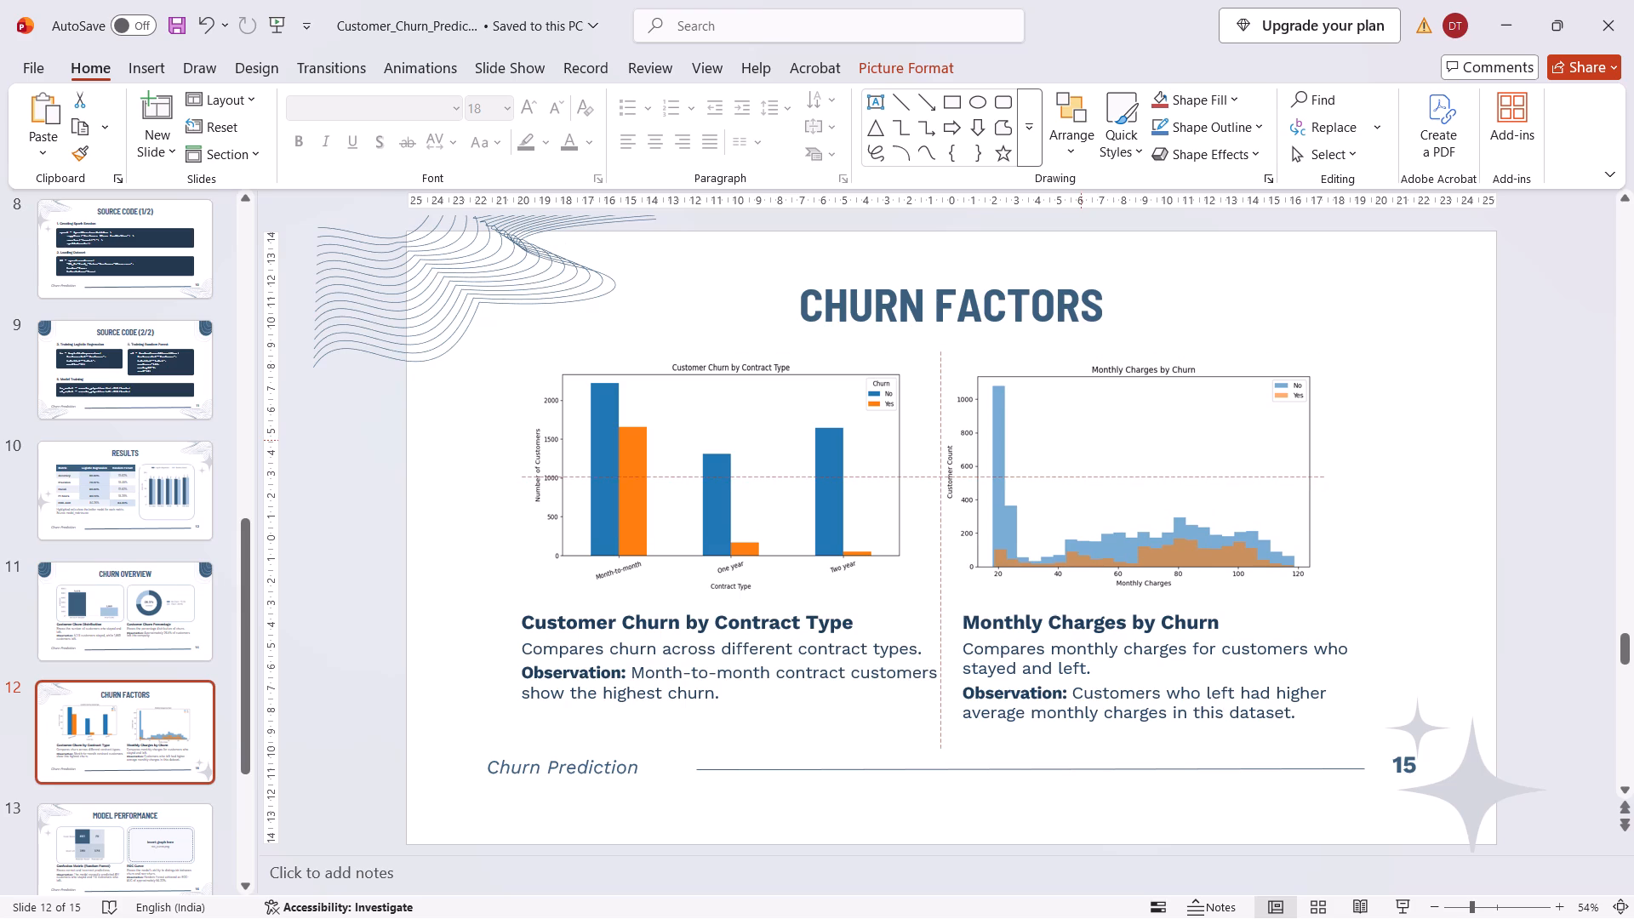
Nudge the Monthly Charges by Churn chart slightly upward above its caption on the Churn Factors slide.
drag(1081, 440, 1081, 437)
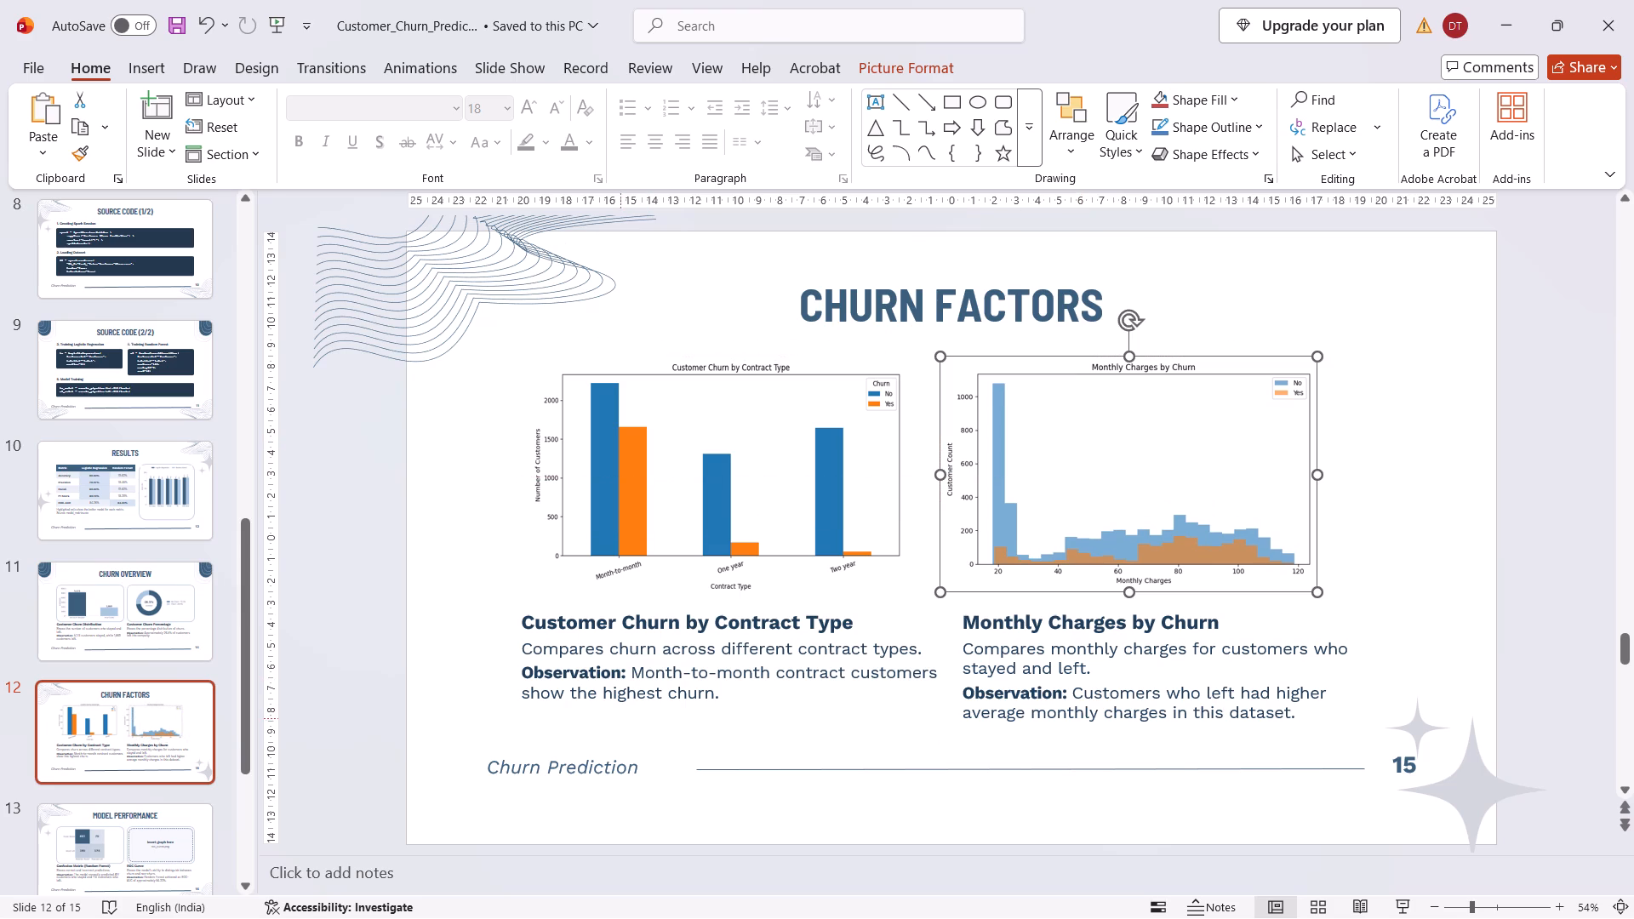
click(534, 656)
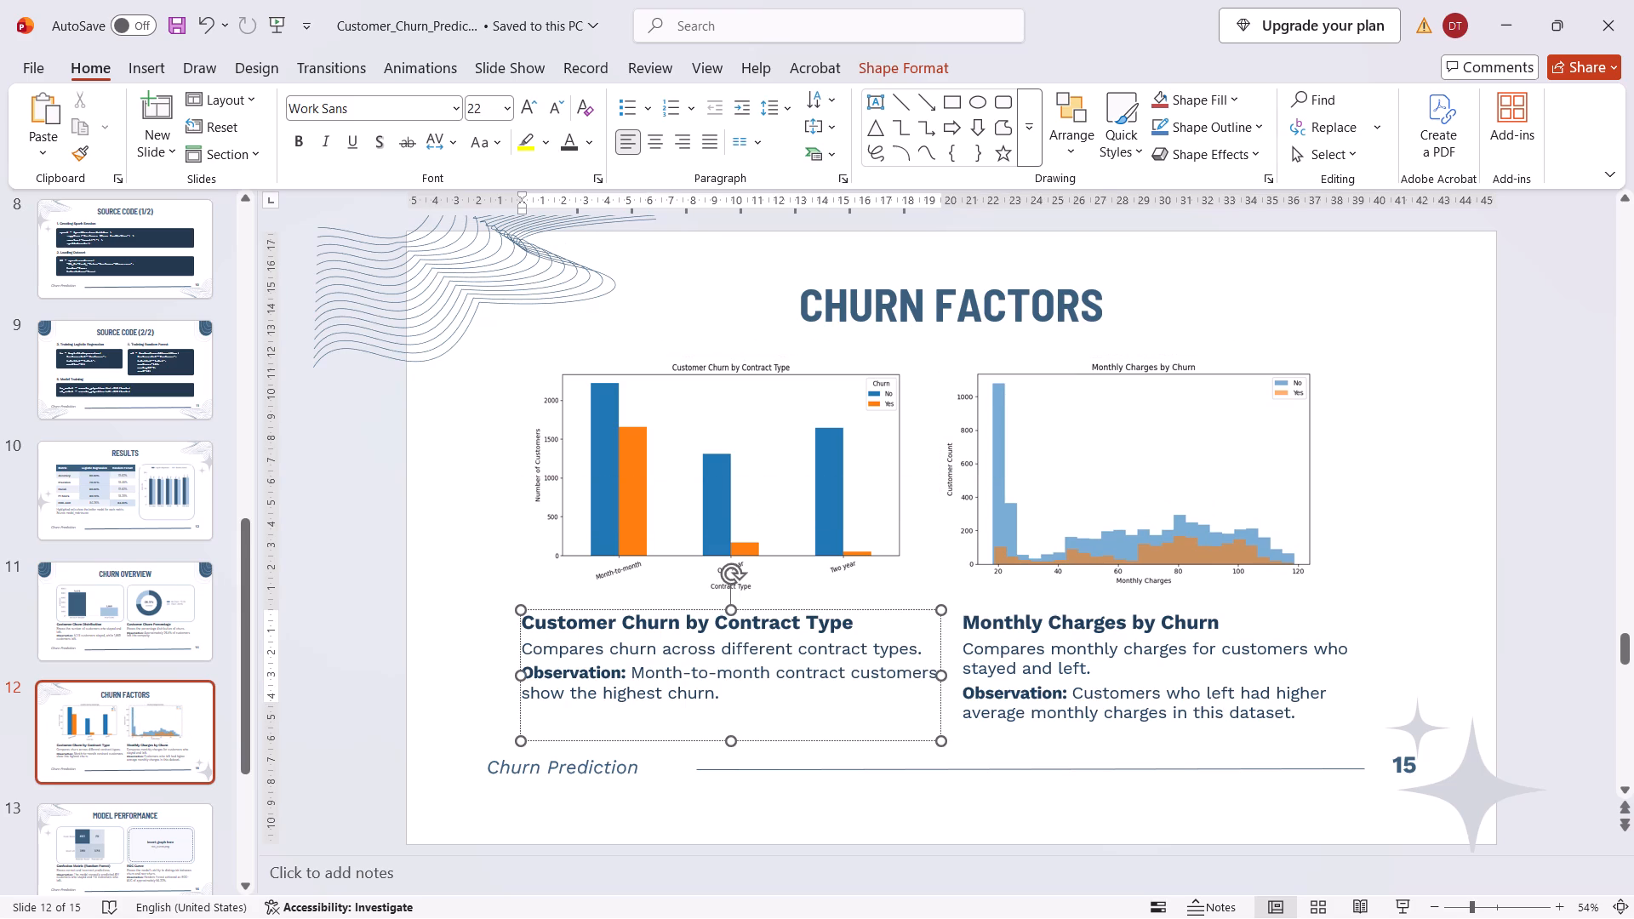
click(1072, 516)
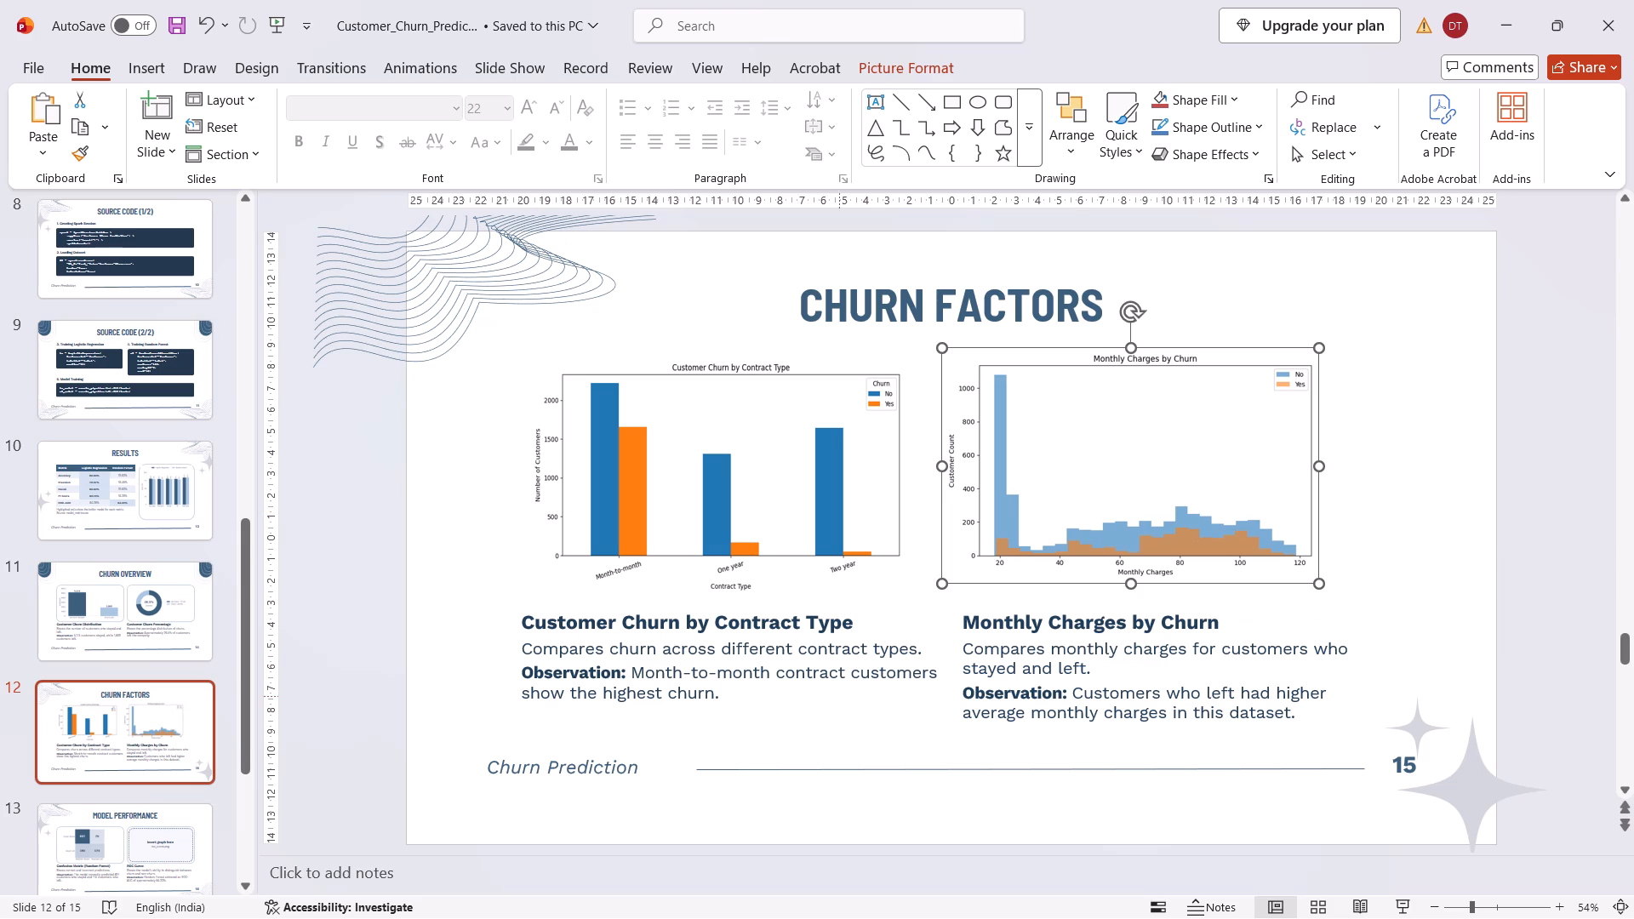
Insert the confusion_matrix and roc_curve pictures from the outputs folder onto the Model Performance slide.
click(79, 866)
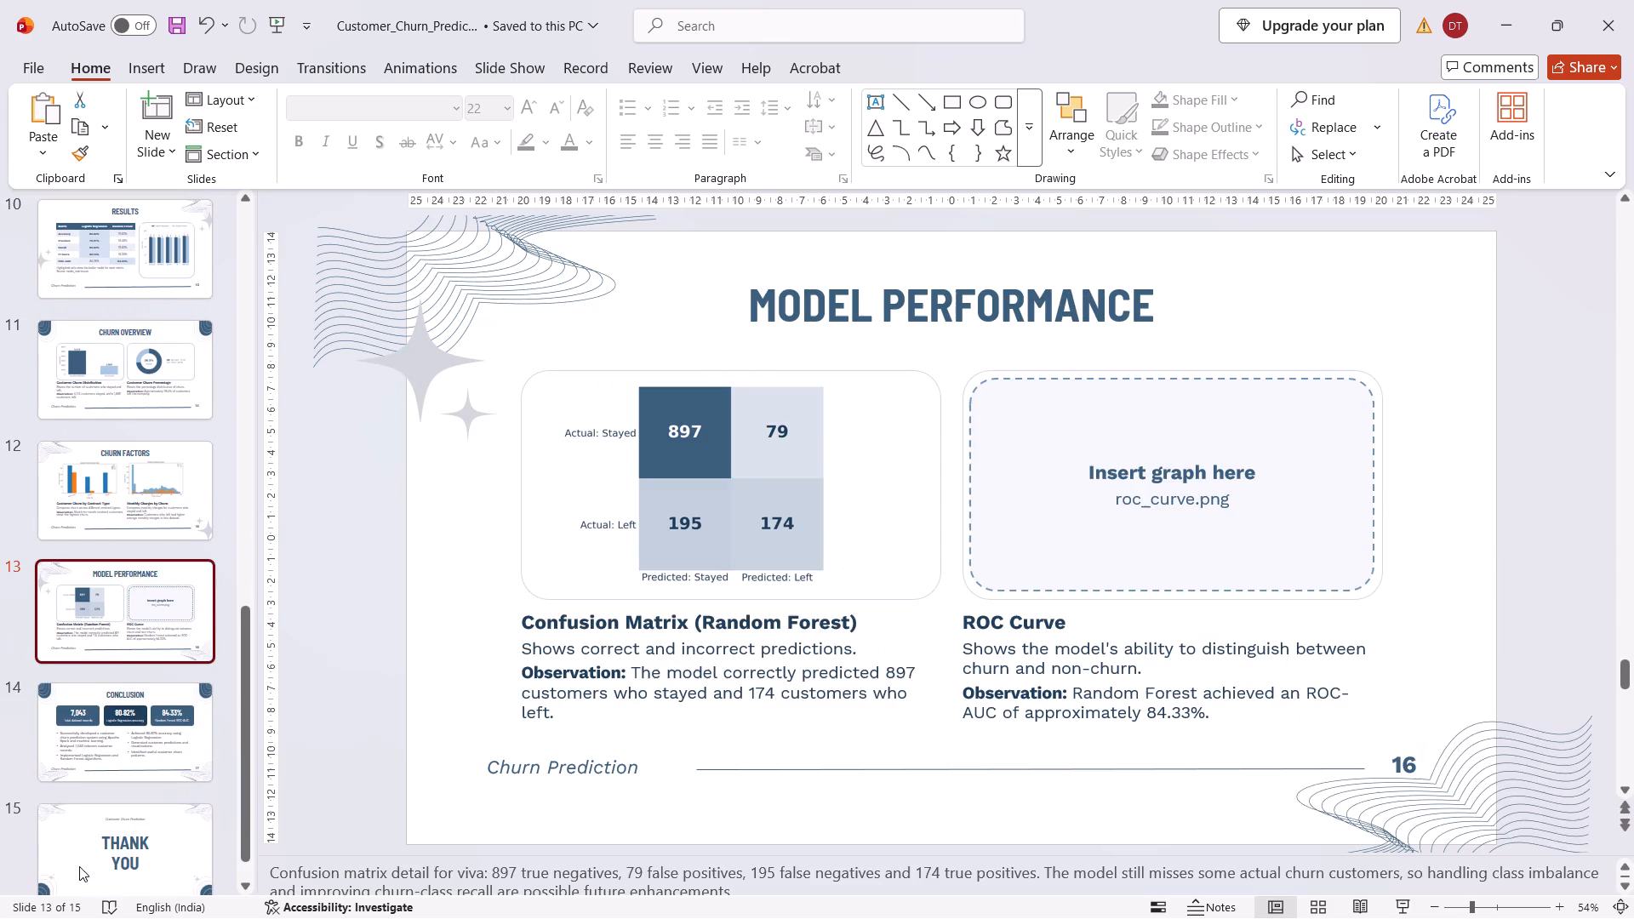
click(131, 66)
click(162, 138)
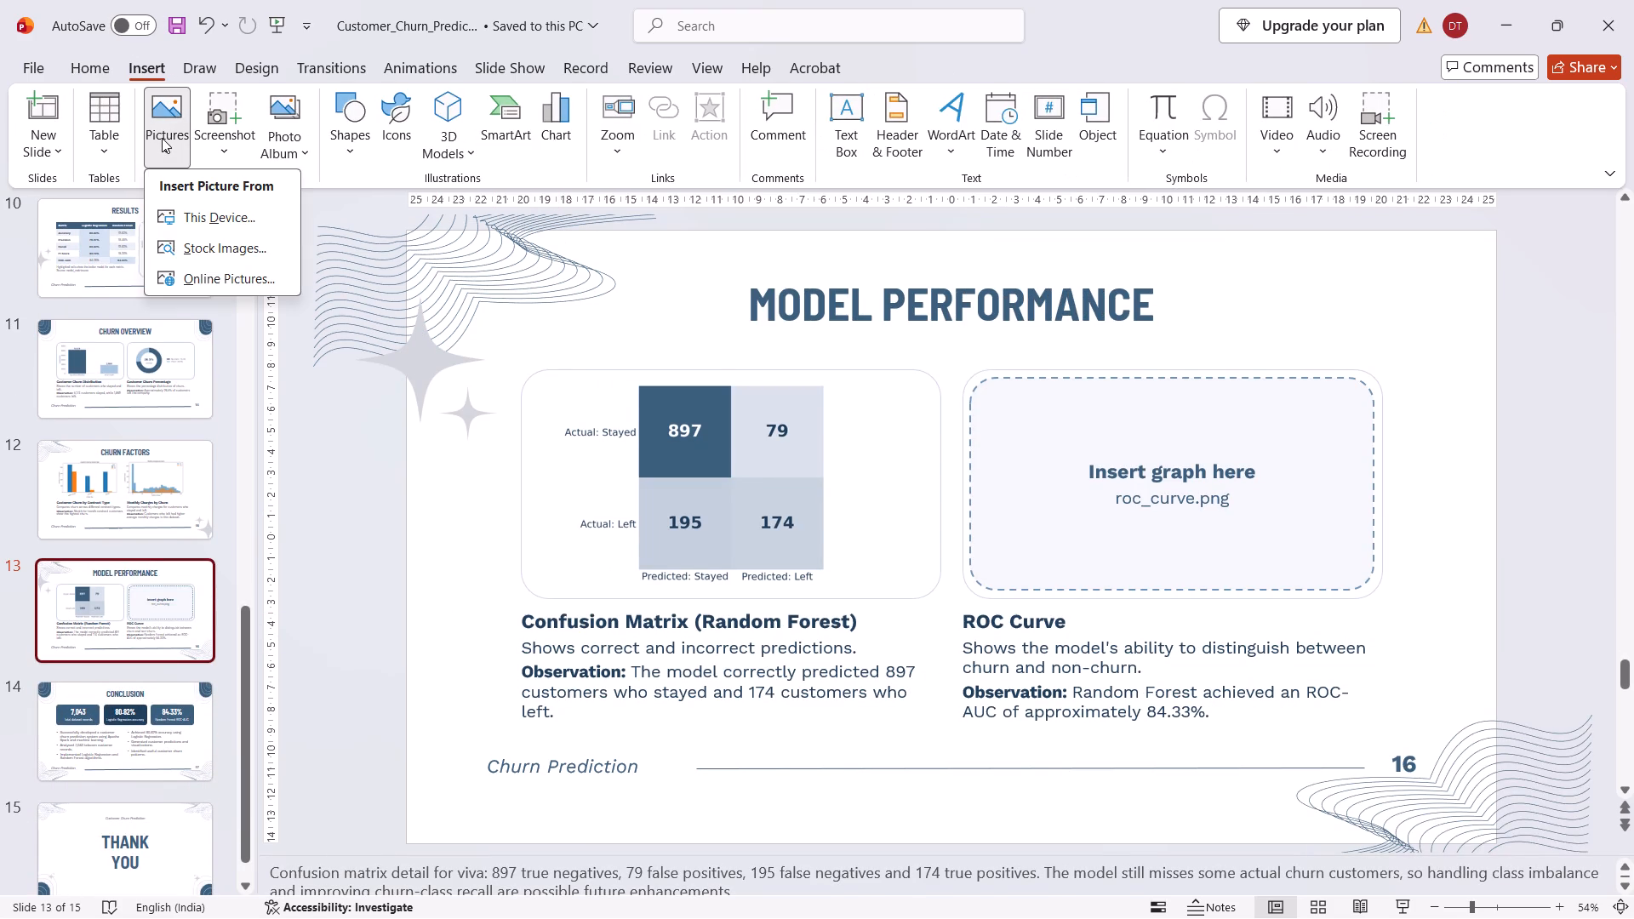
click(190, 213)
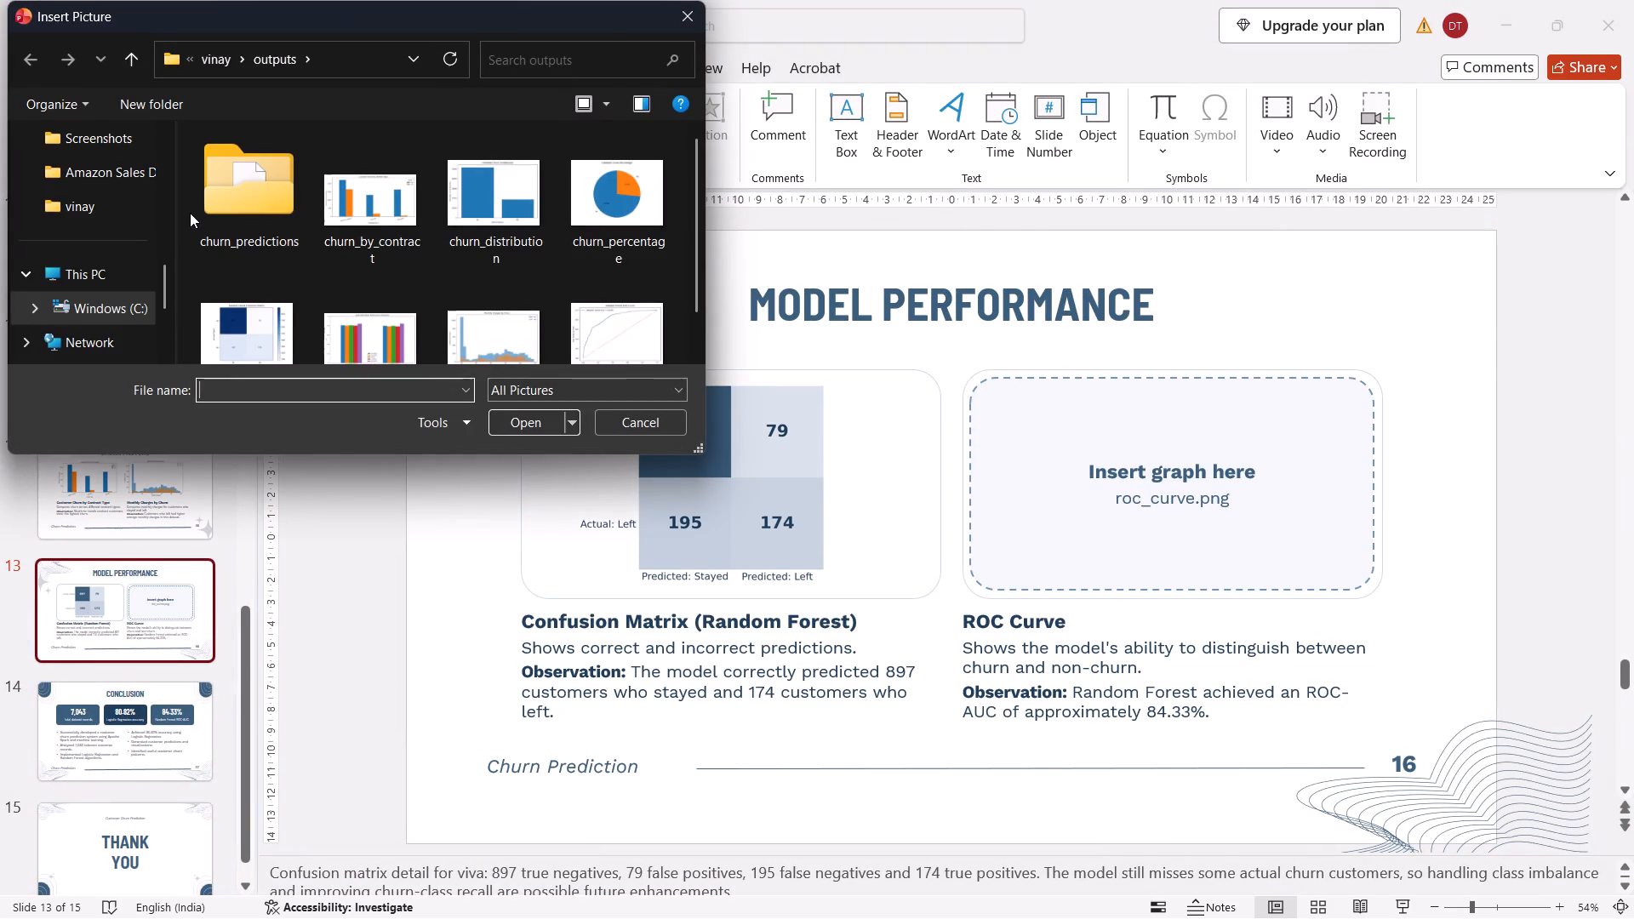
scroll(327, 208, down, 1)
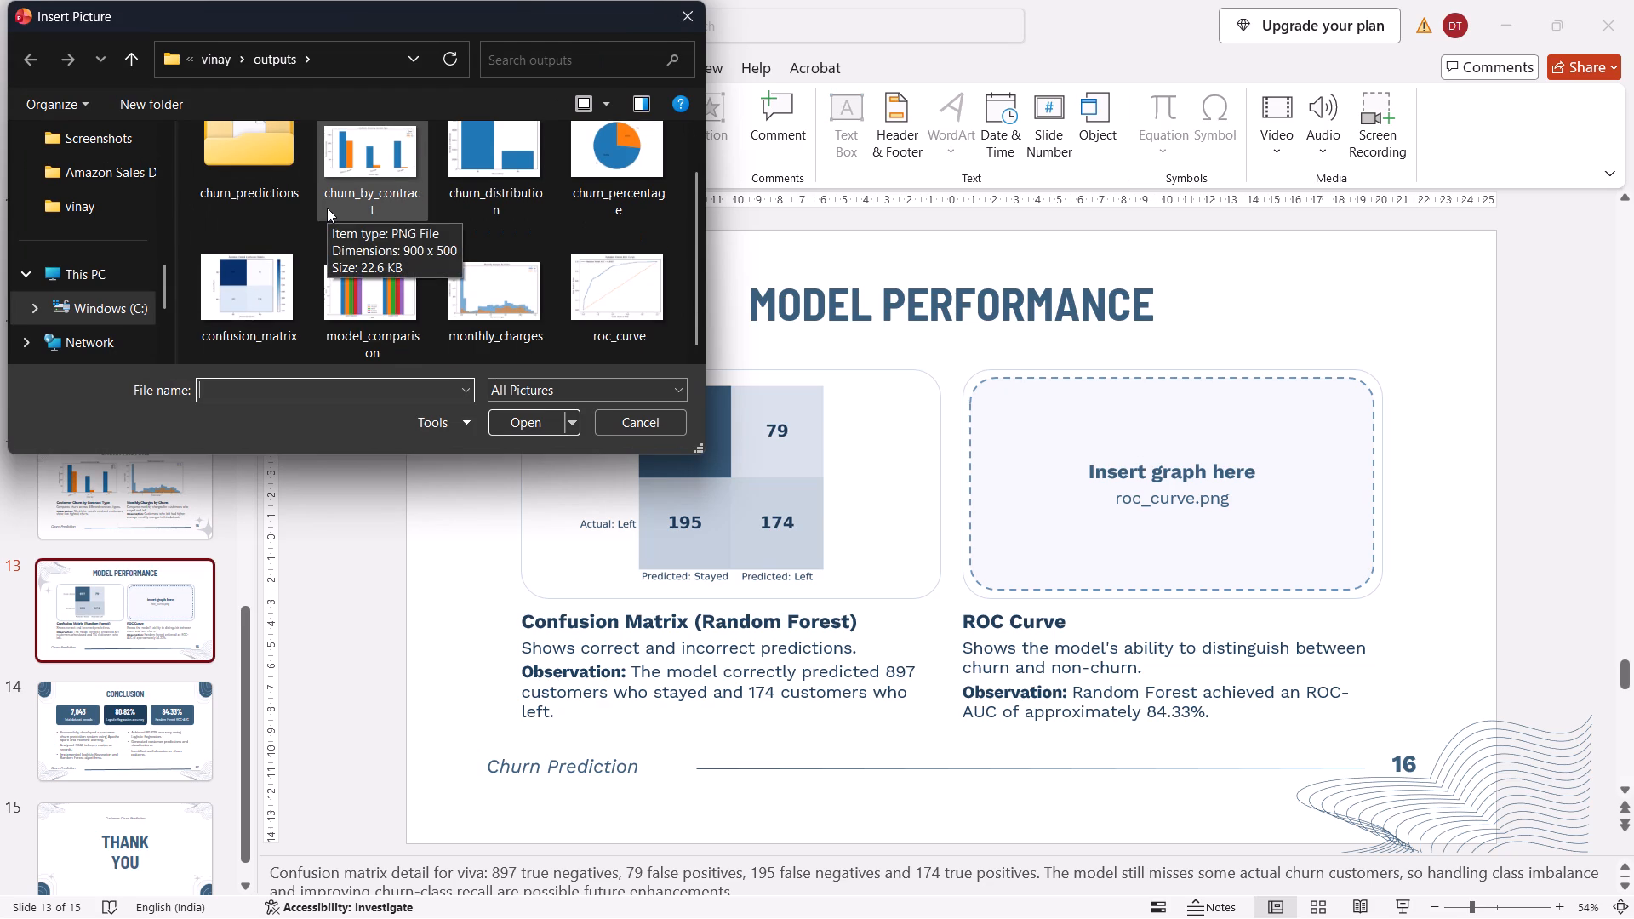
scroll(327, 208, down, 2)
click(262, 268)
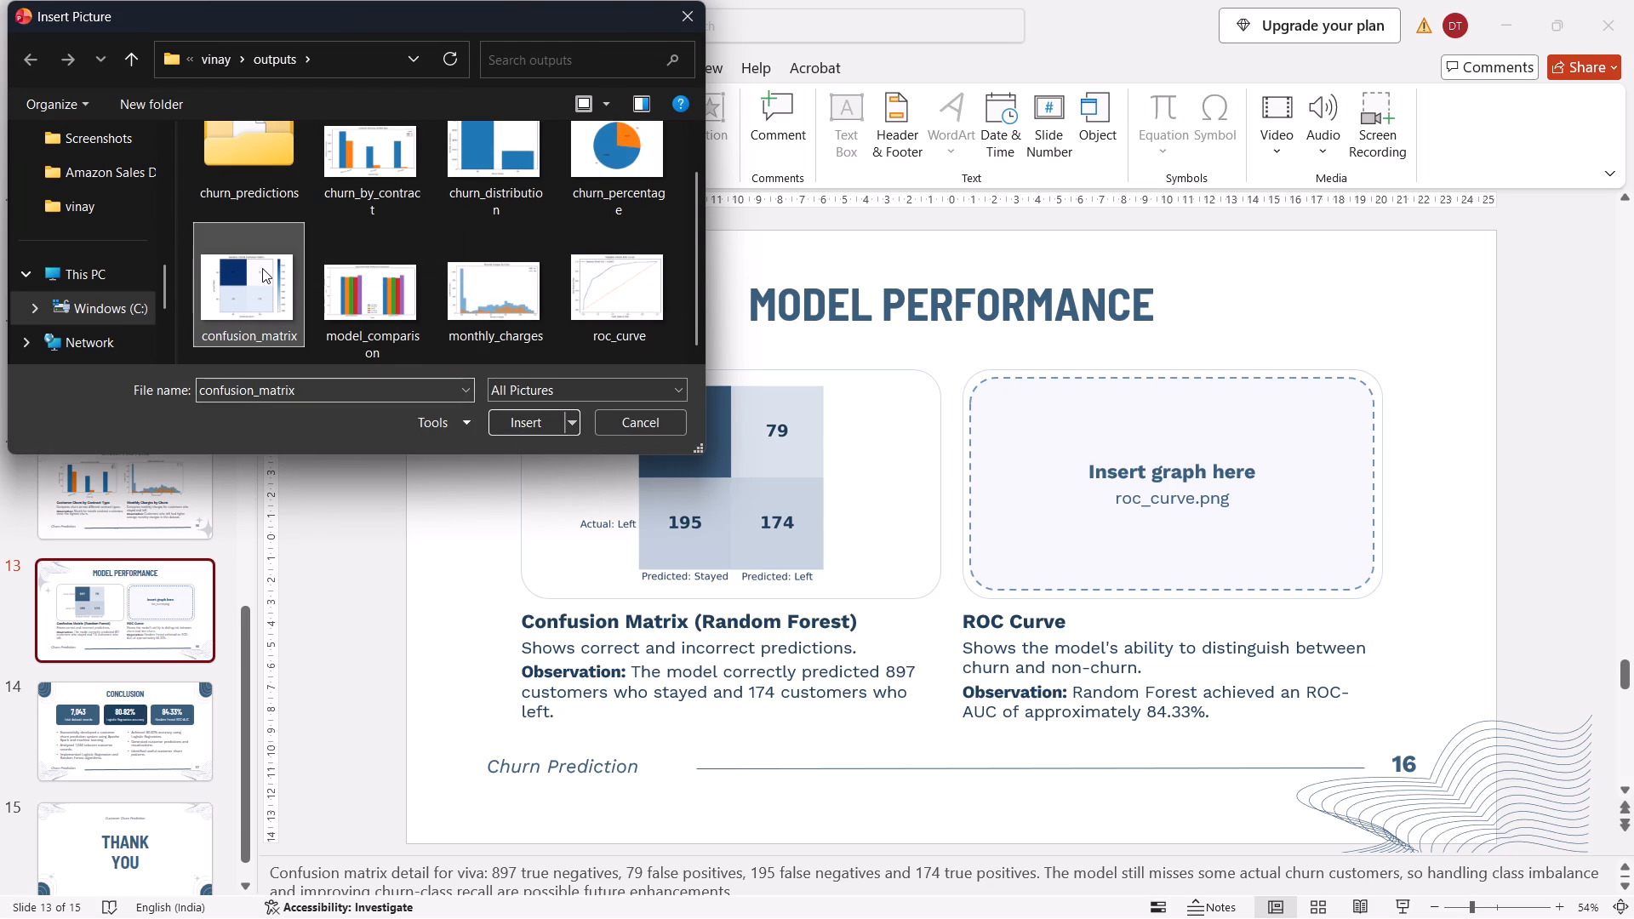
ctrl+click(627, 267)
click(540, 412)
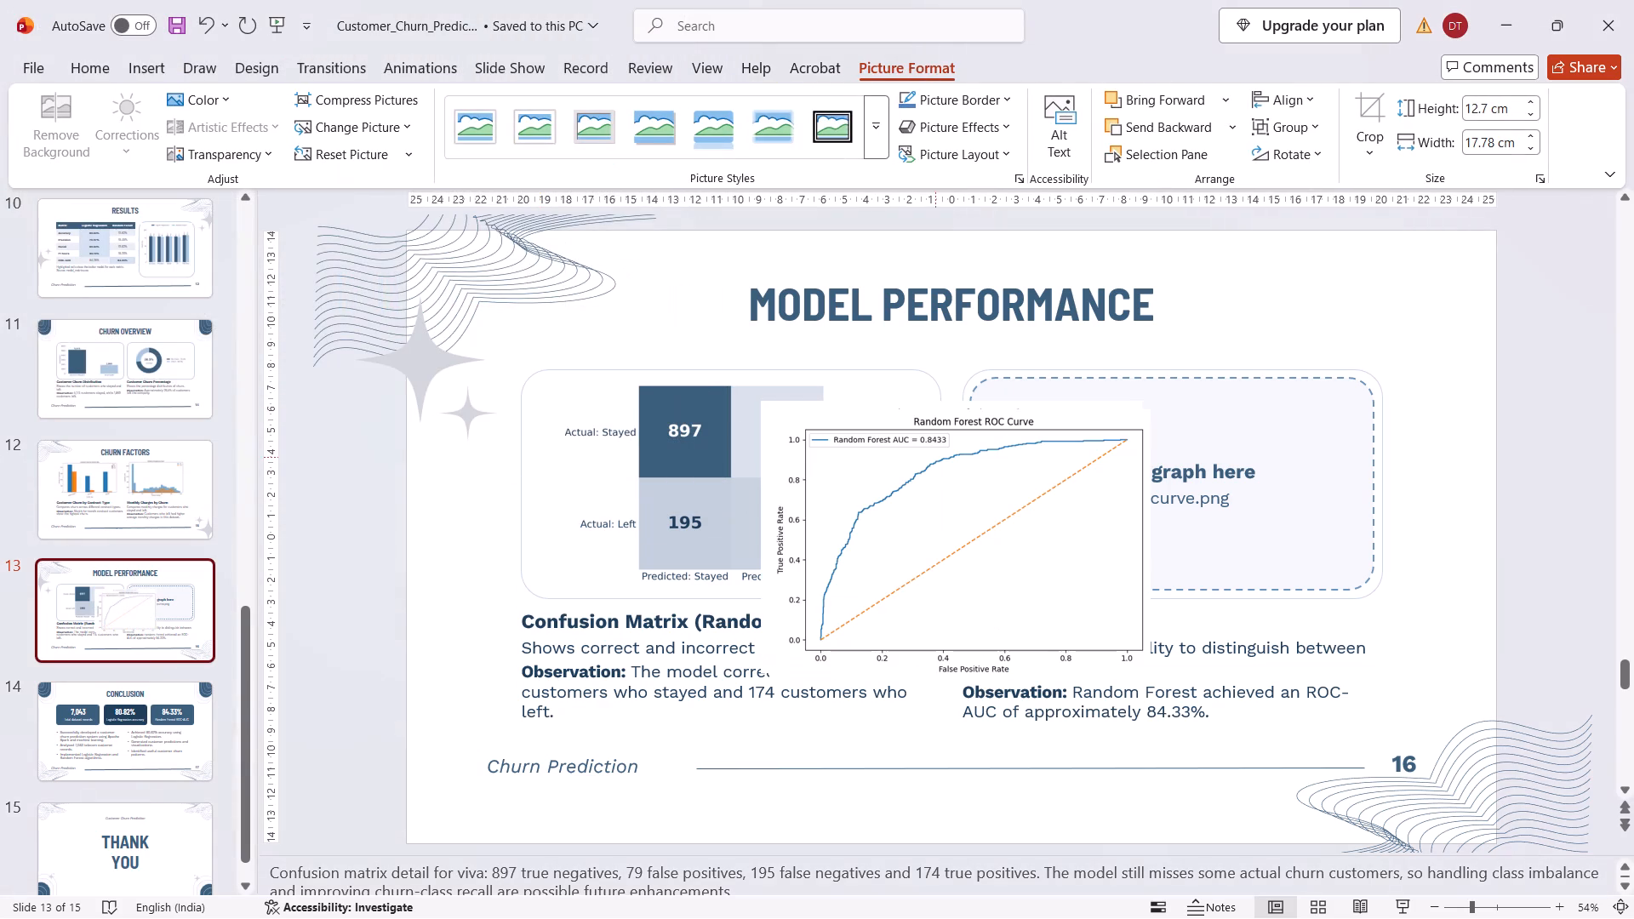
Move both inserted charts together over the confusion matrix card and narrow them to about 14.6 cm wide.
drag(976, 459, 819, 488)
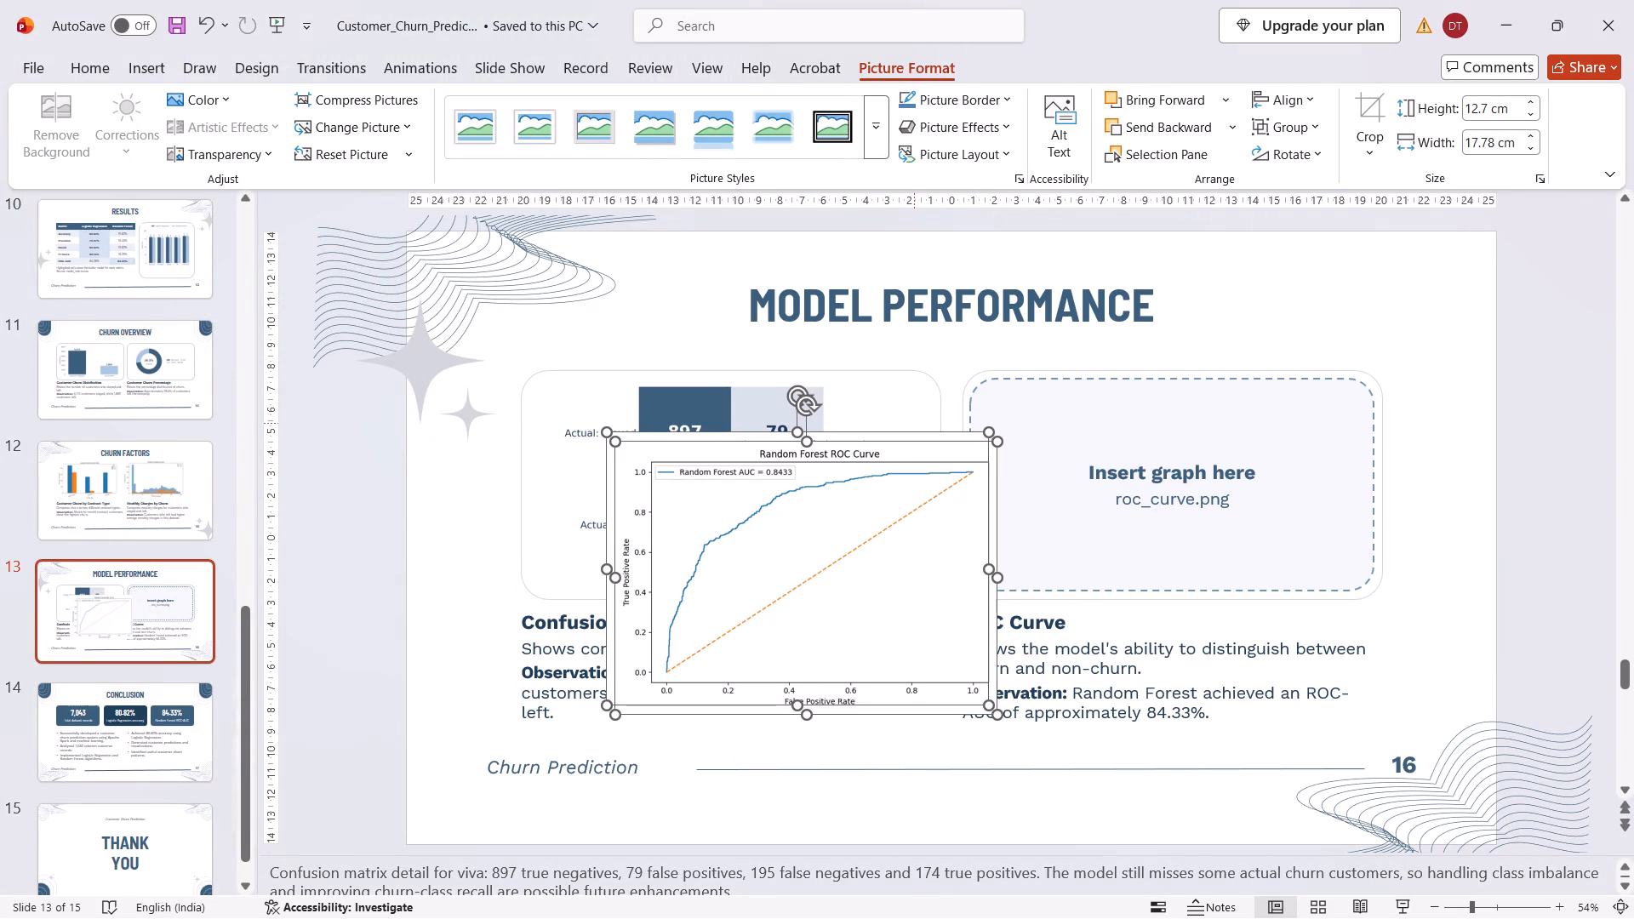
drag(914, 434, 872, 387)
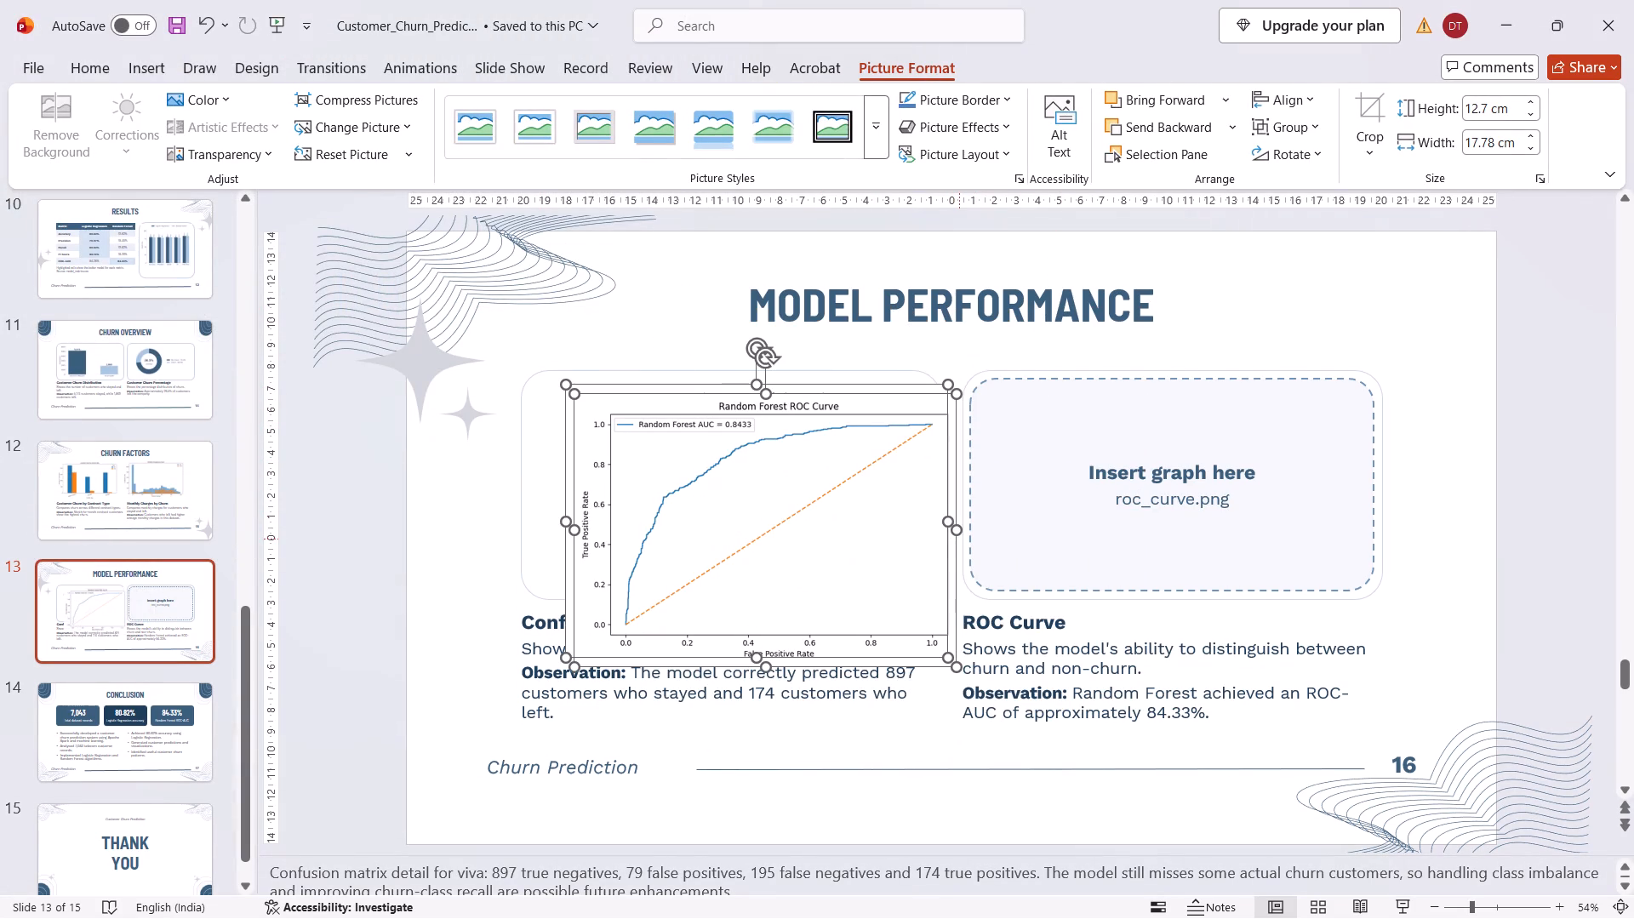
drag(959, 532, 1103, 533)
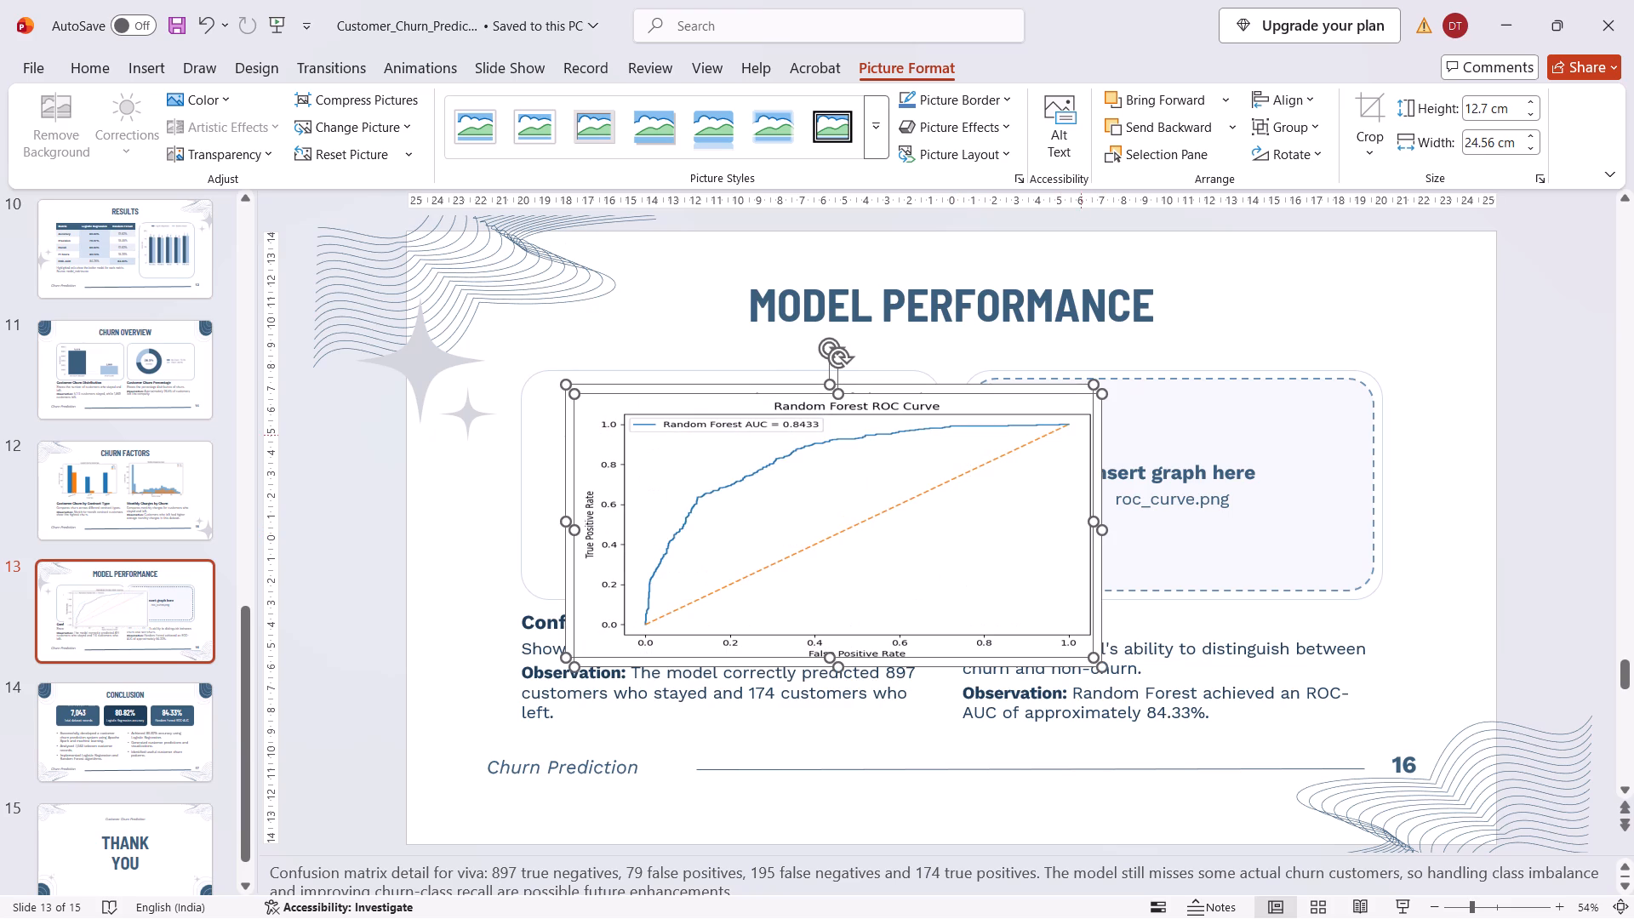
drag(1092, 519, 936, 504)
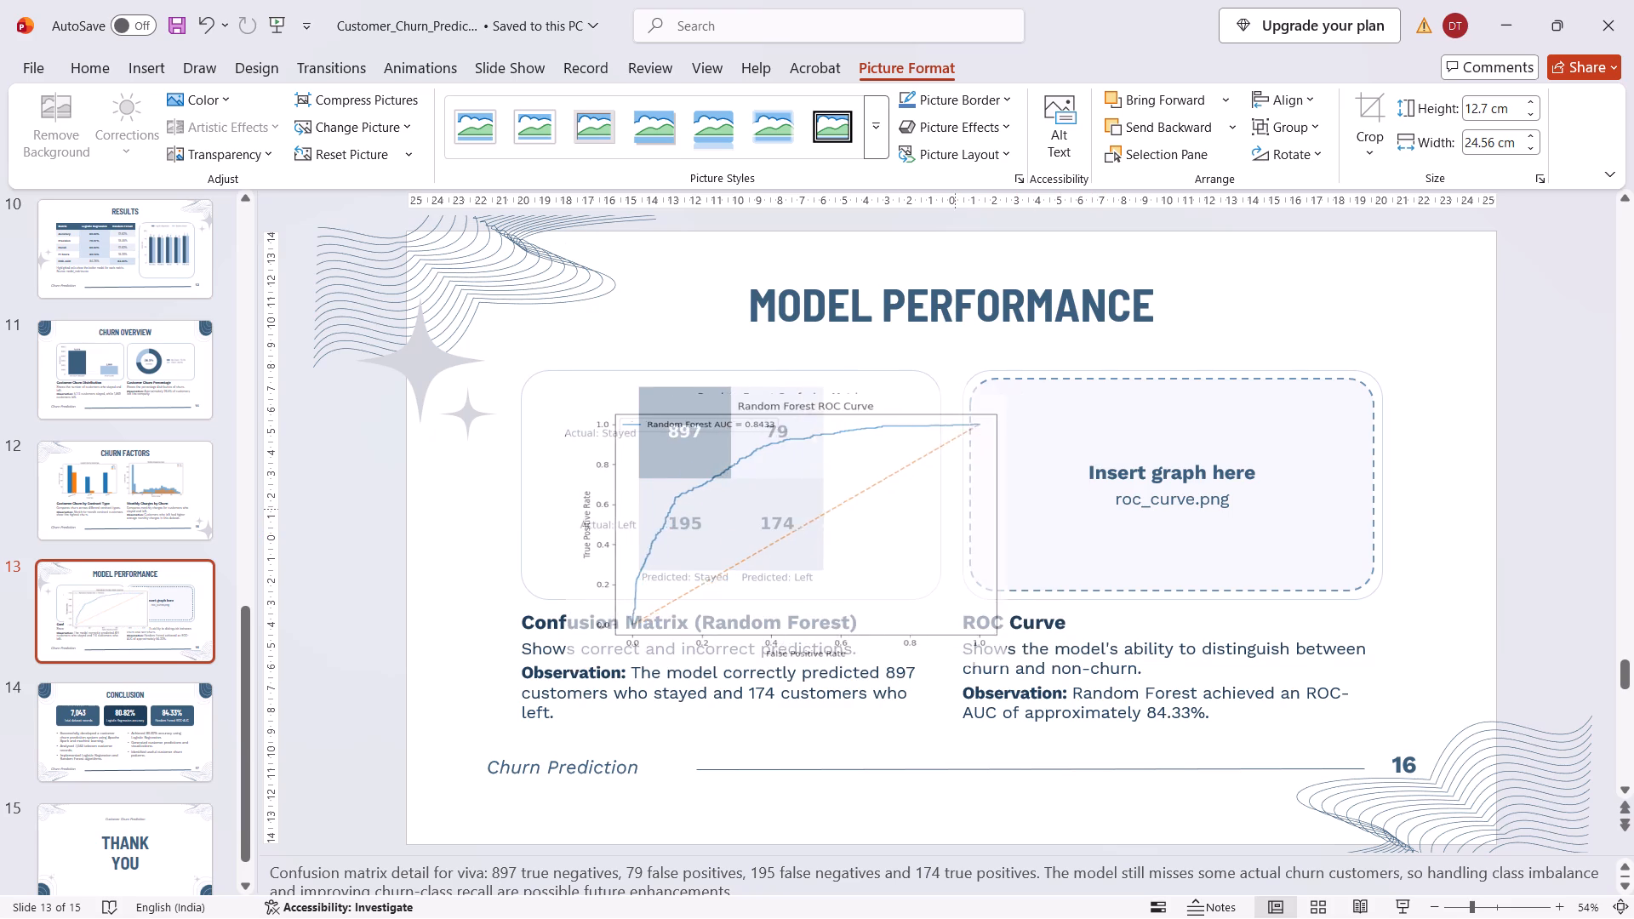
drag(936, 504, 878, 499)
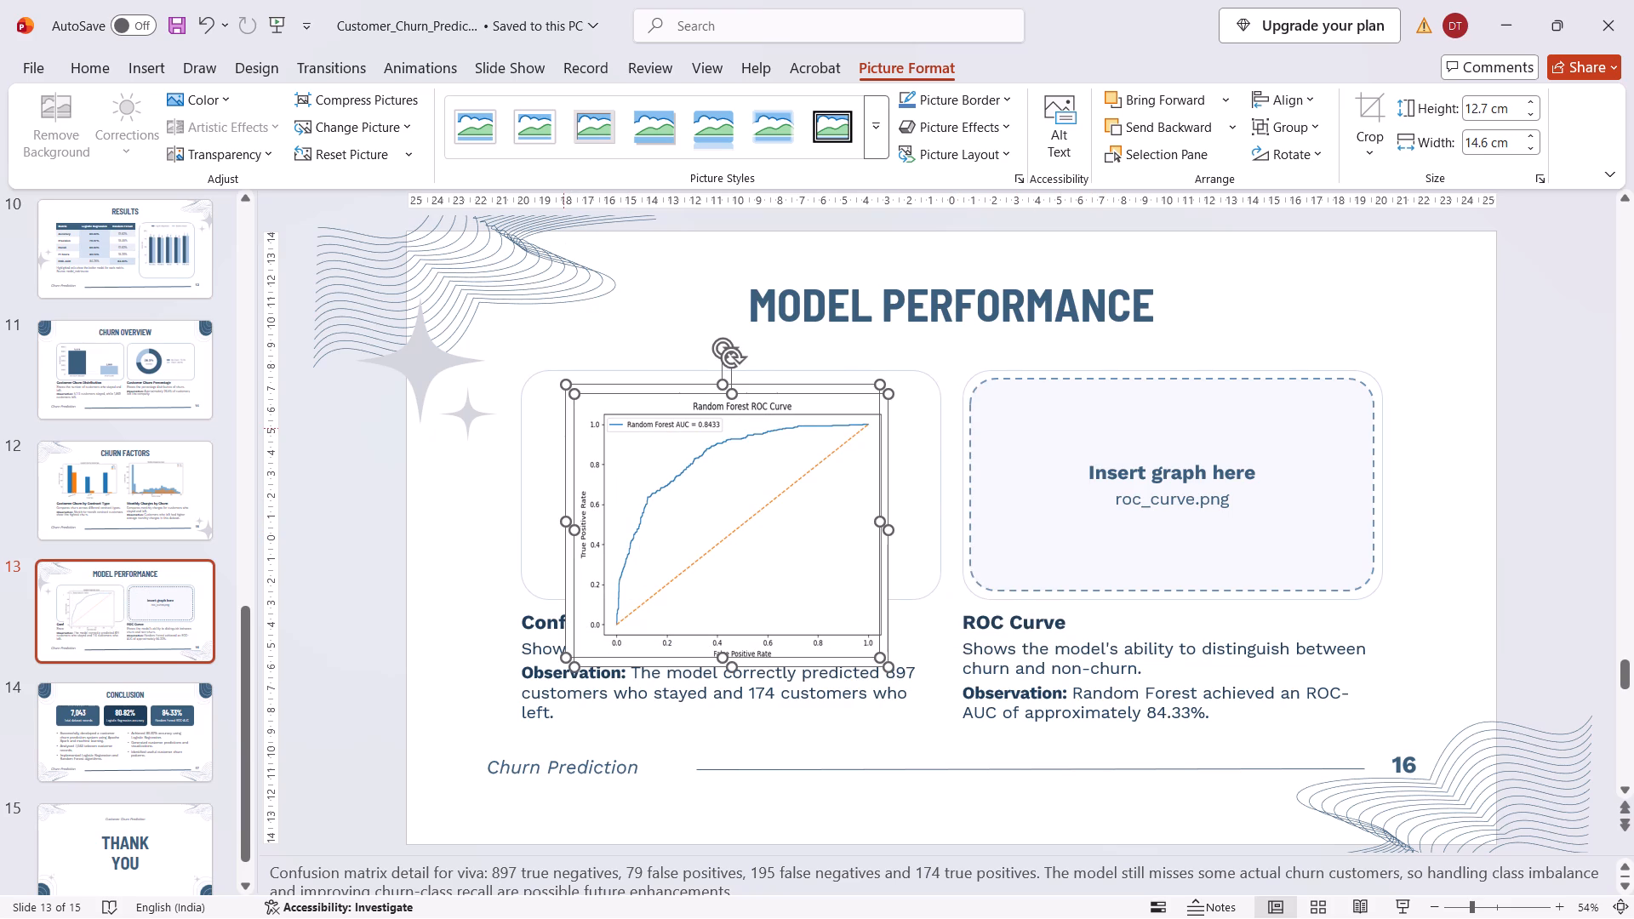
Shift the two stacked charts slightly left and up over the card and reduce their height to about 11.74 cm.
double_click(563, 428)
drag(563, 428, 541, 425)
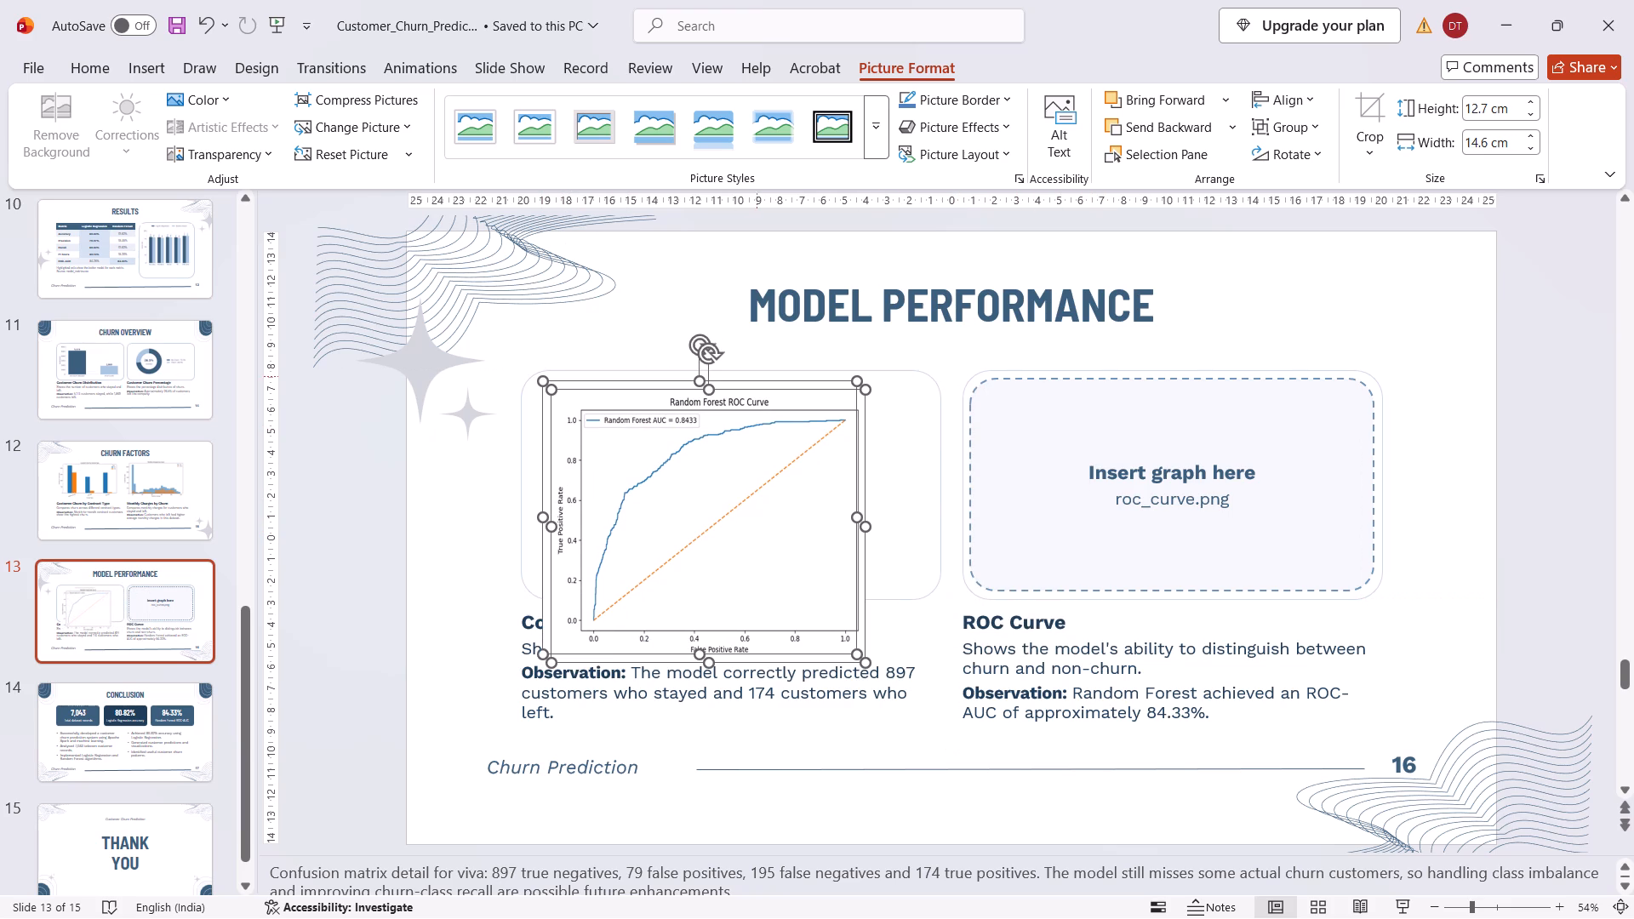
drag(710, 391, 710, 401)
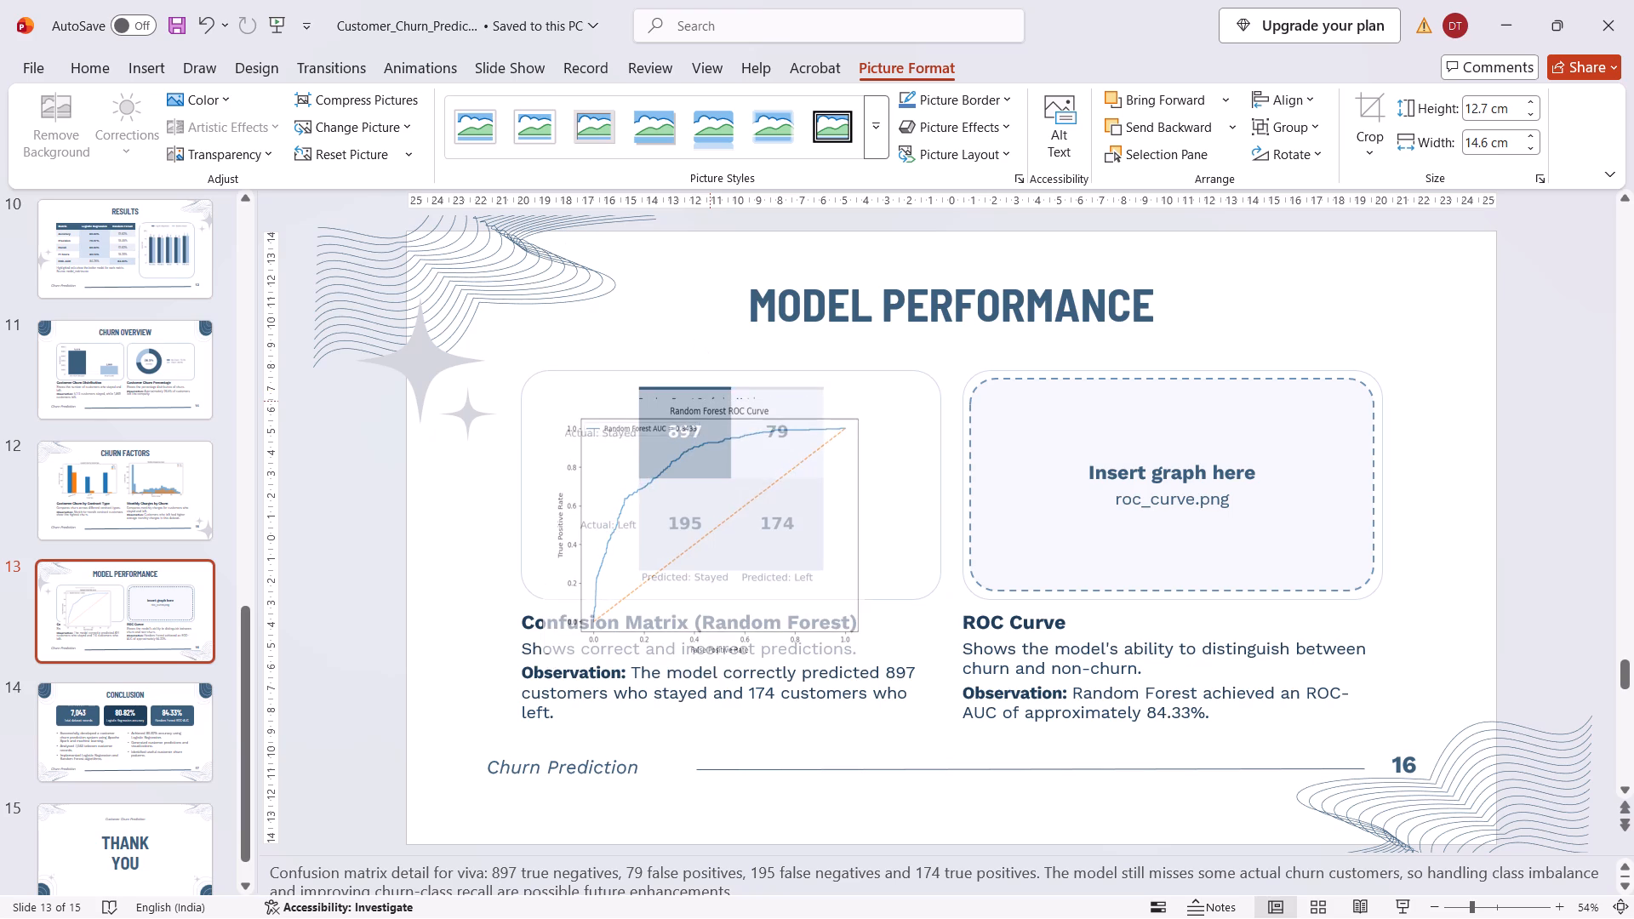
drag(710, 401, 710, 373)
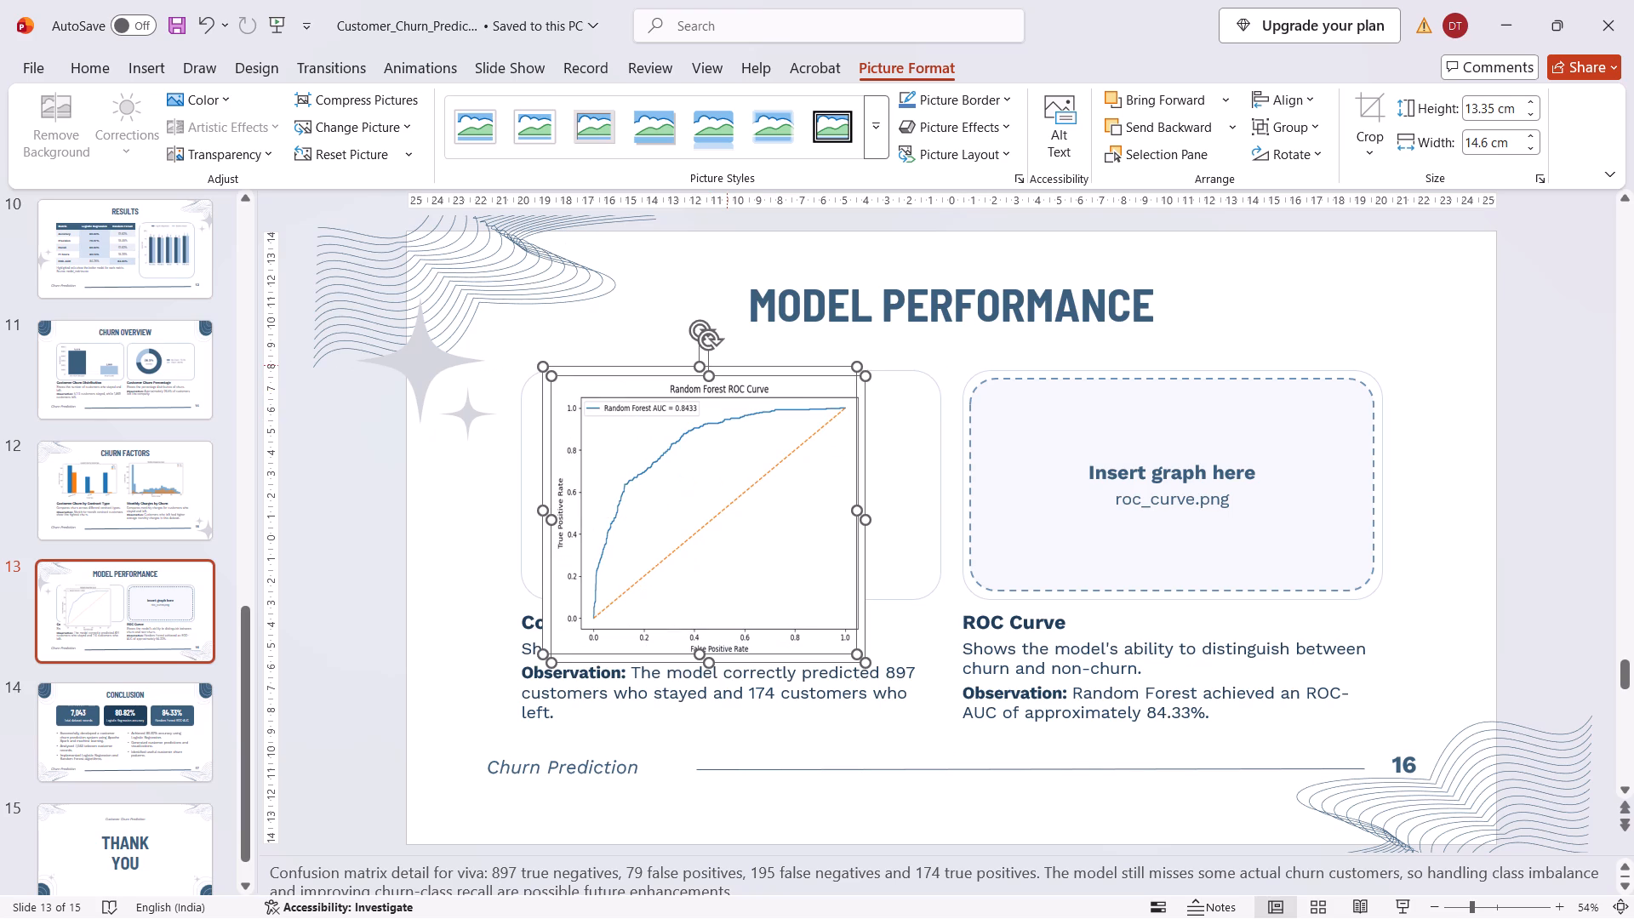
click(727, 365)
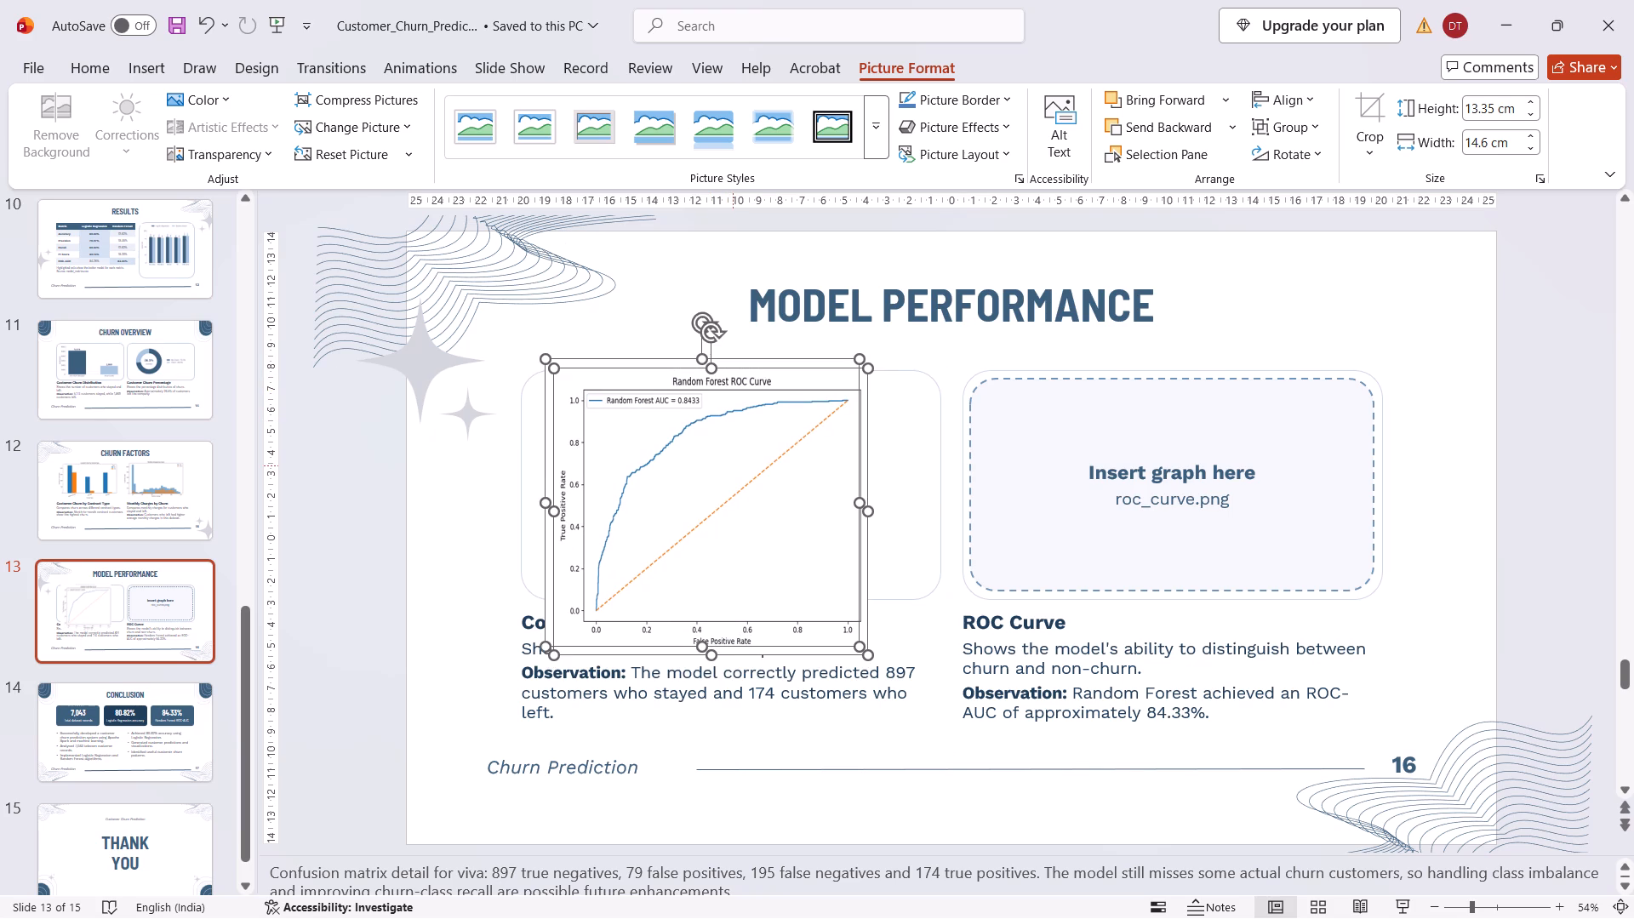
click(733, 465)
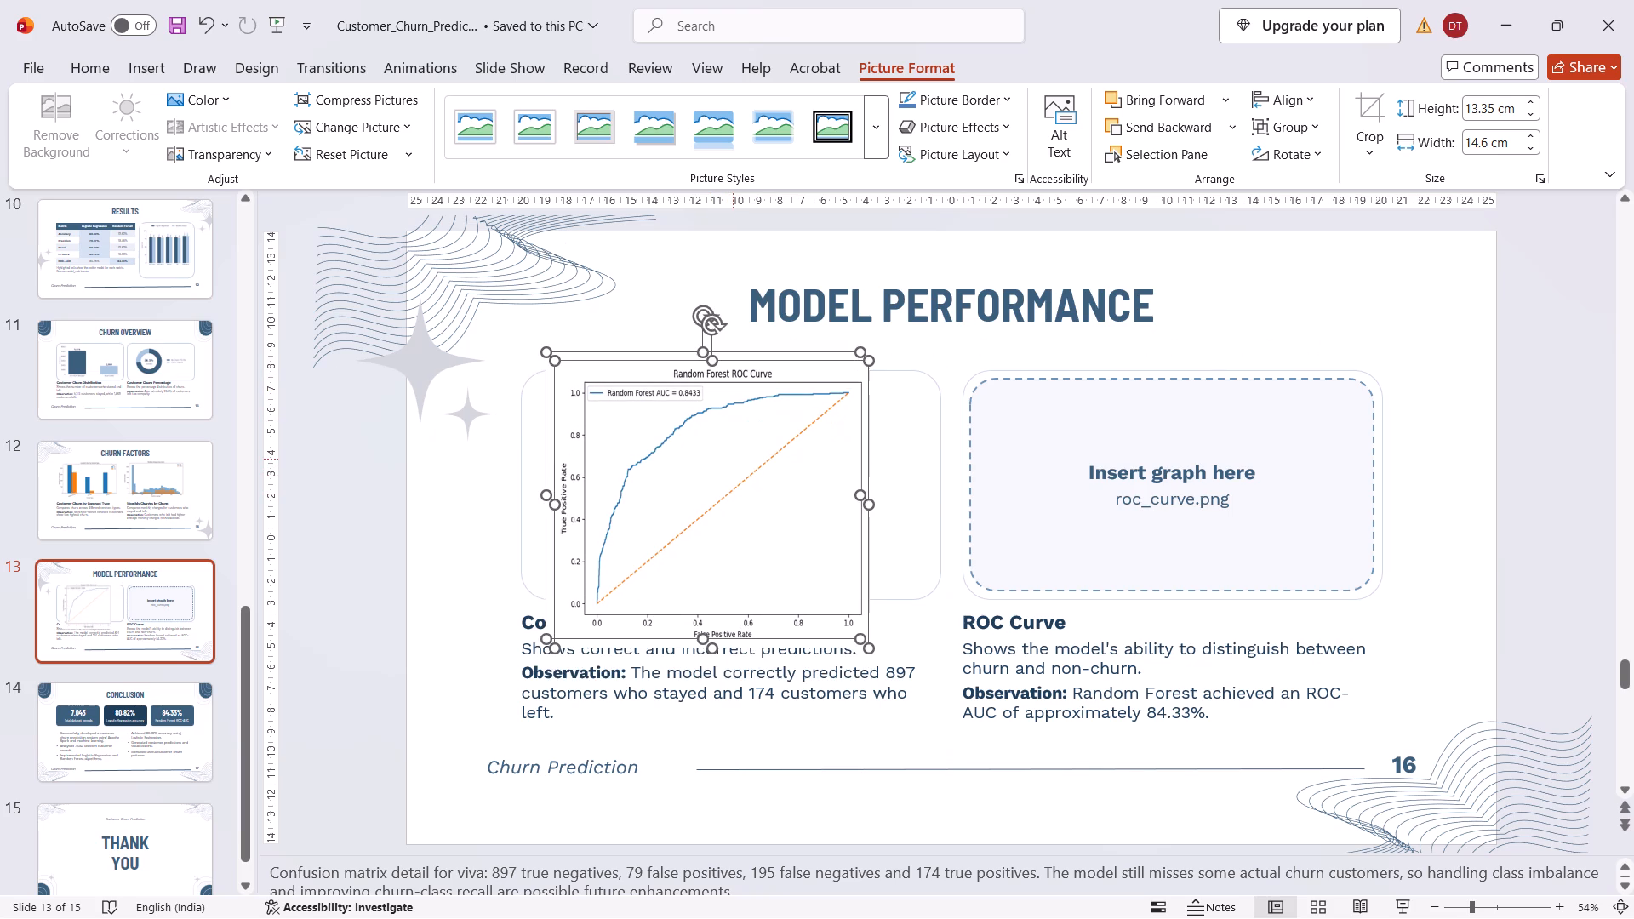
click(713, 317)
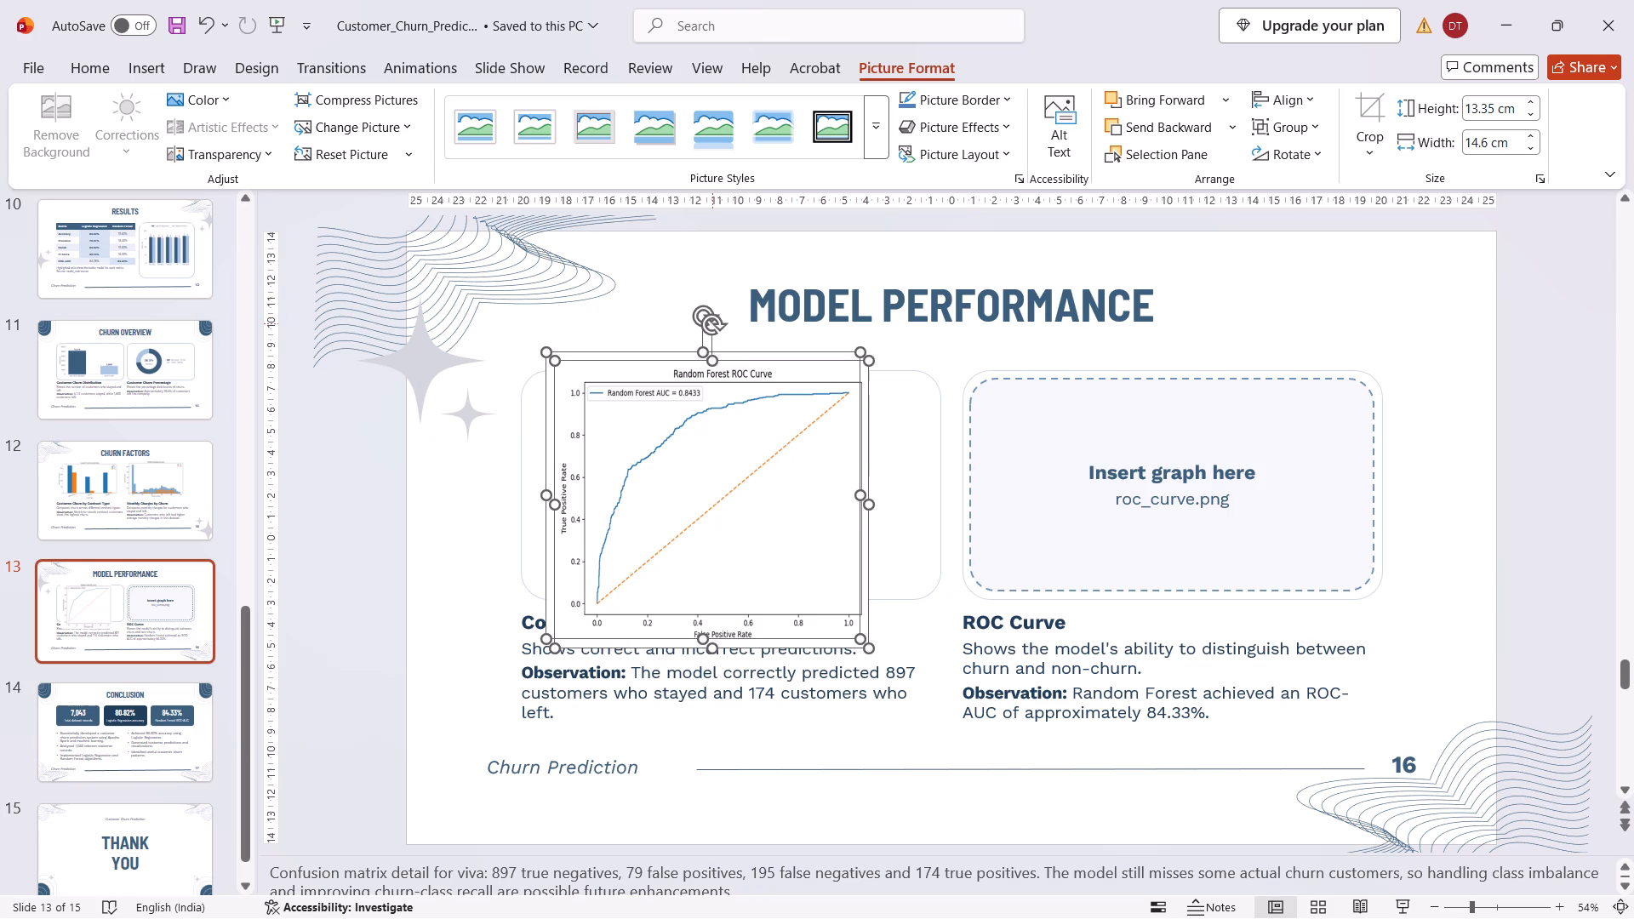
triple_click(712, 323)
triple_click(712, 323)
drag(713, 360, 715, 394)
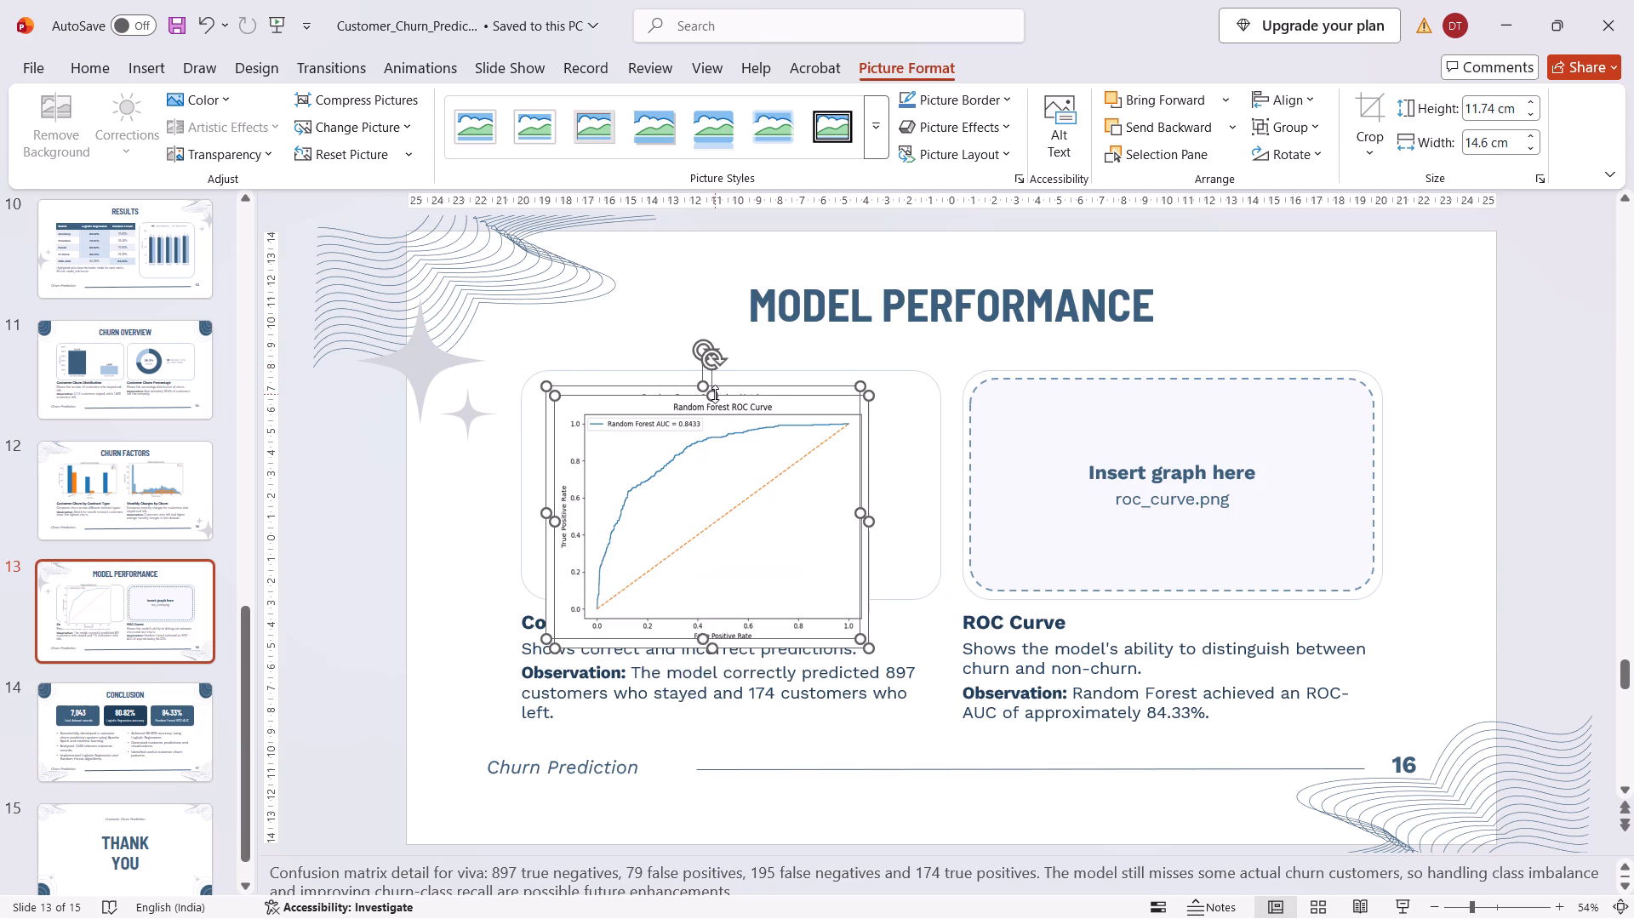
click(666, 600)
Enlarge both stacked charts proportionally to about 24.17 cm high by 30.07 cm wide and move them up the slide.
drag(551, 651, 861, 572)
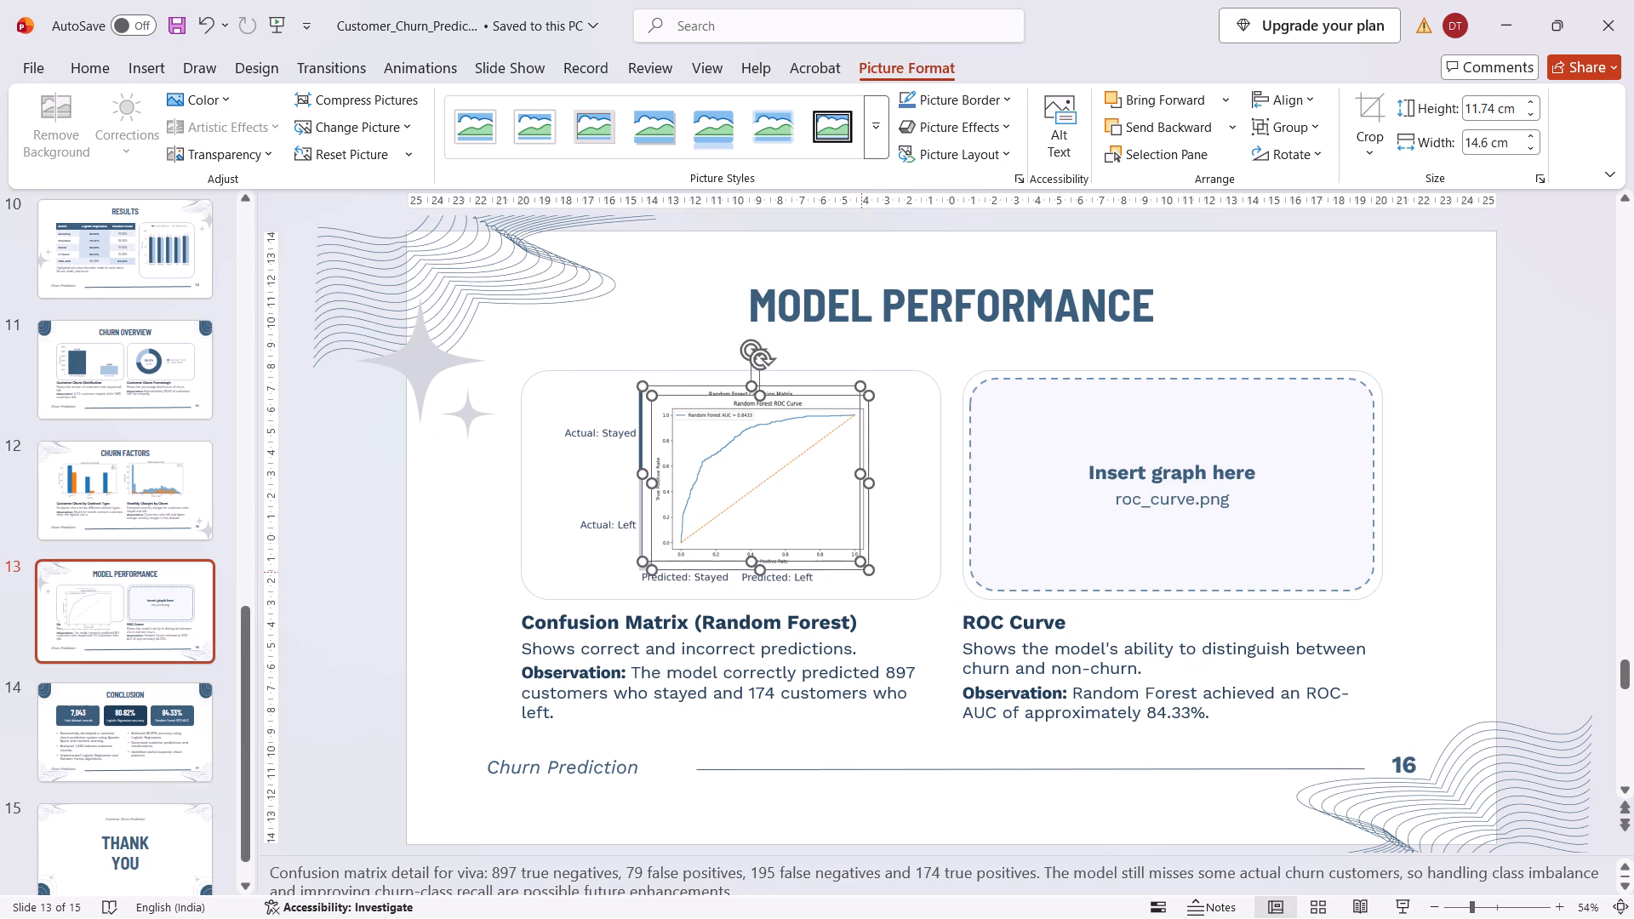
drag(868, 567, 1298, 689)
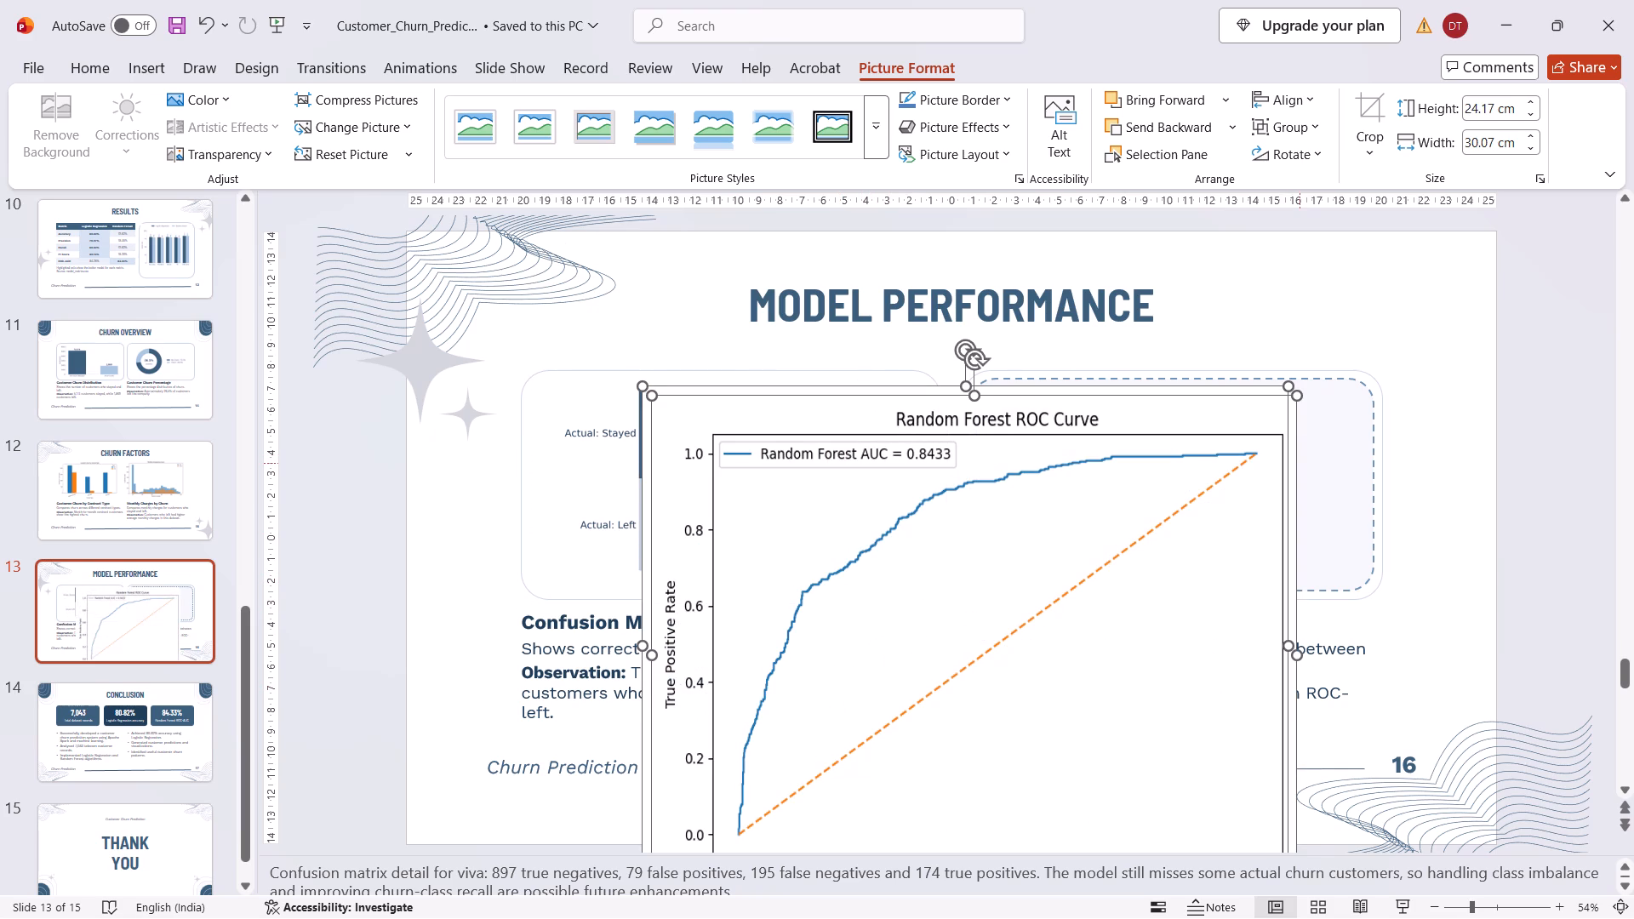
drag(1294, 459, 1333, 299)
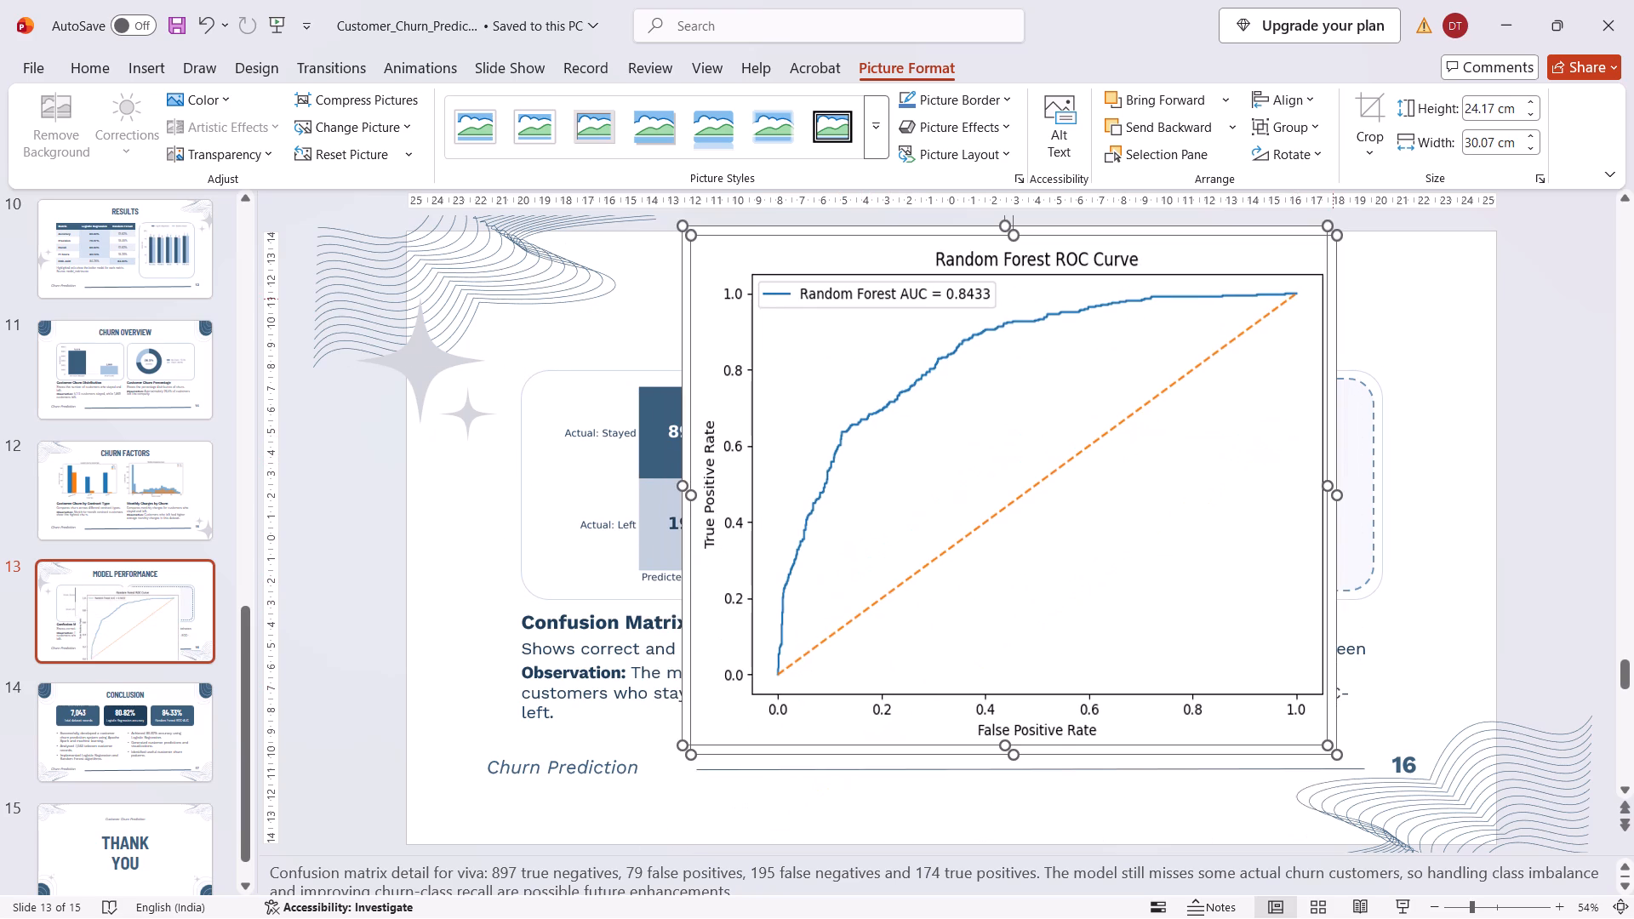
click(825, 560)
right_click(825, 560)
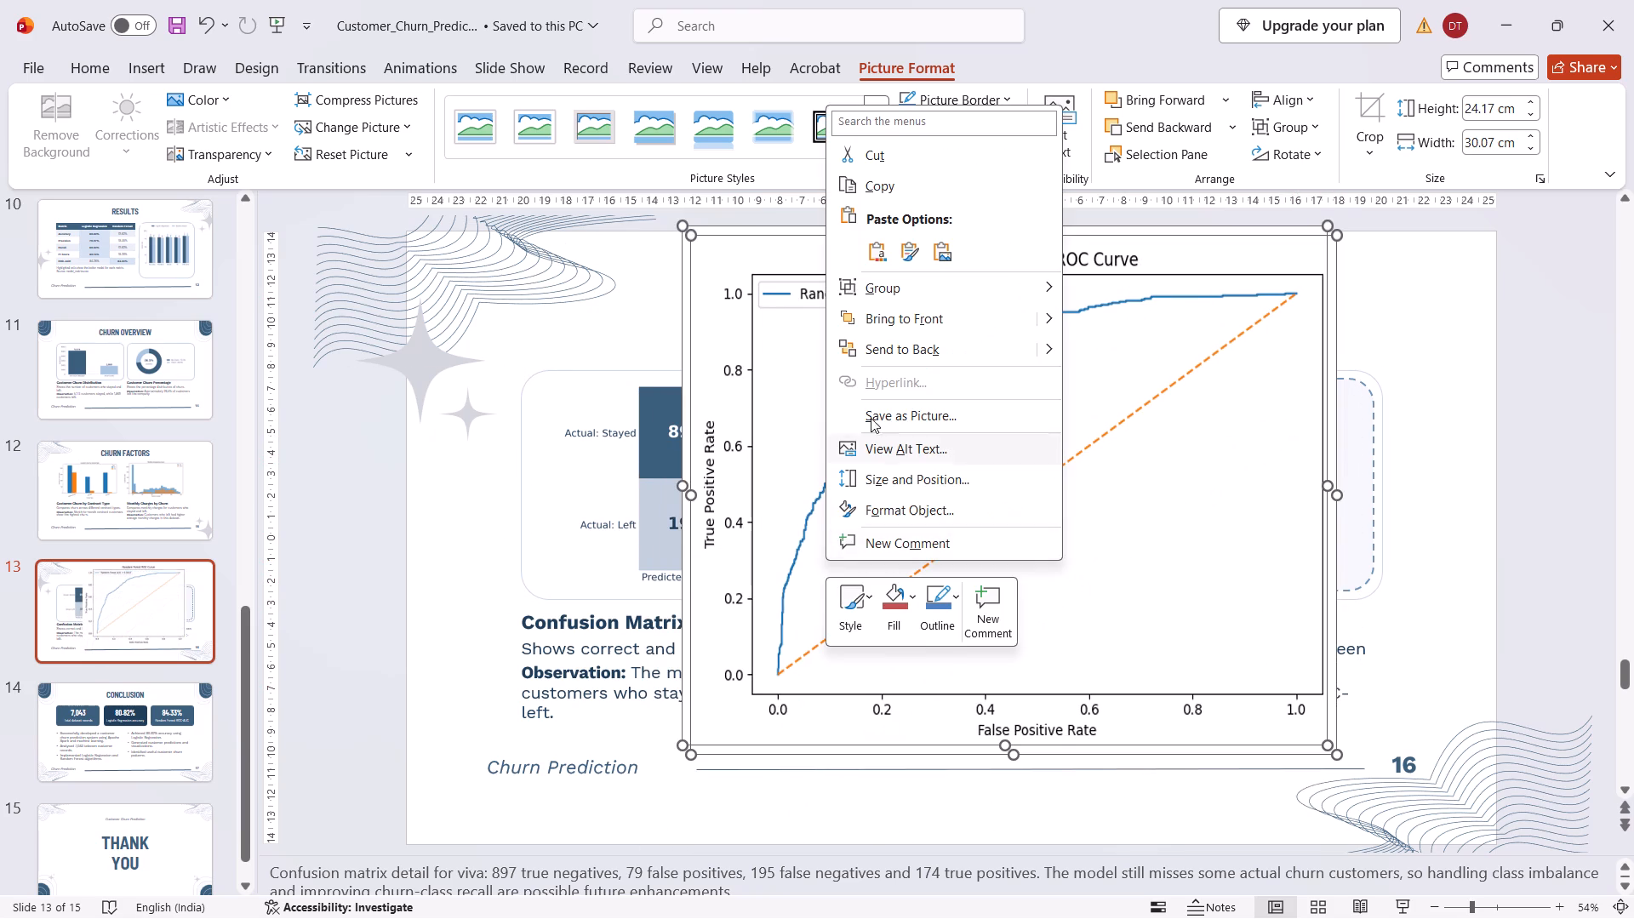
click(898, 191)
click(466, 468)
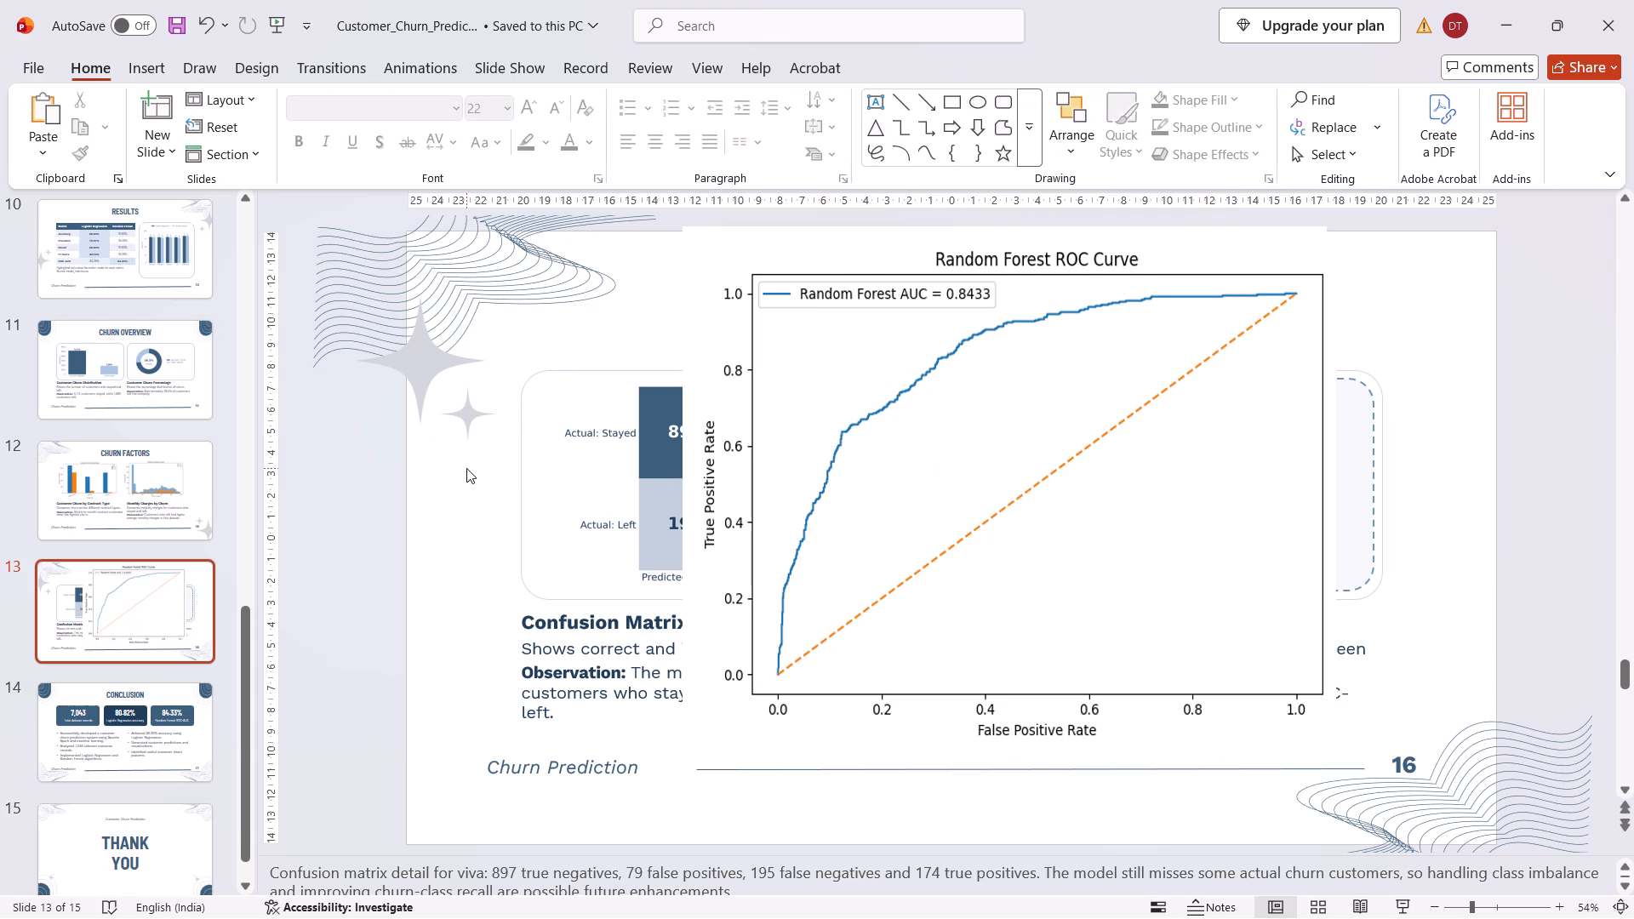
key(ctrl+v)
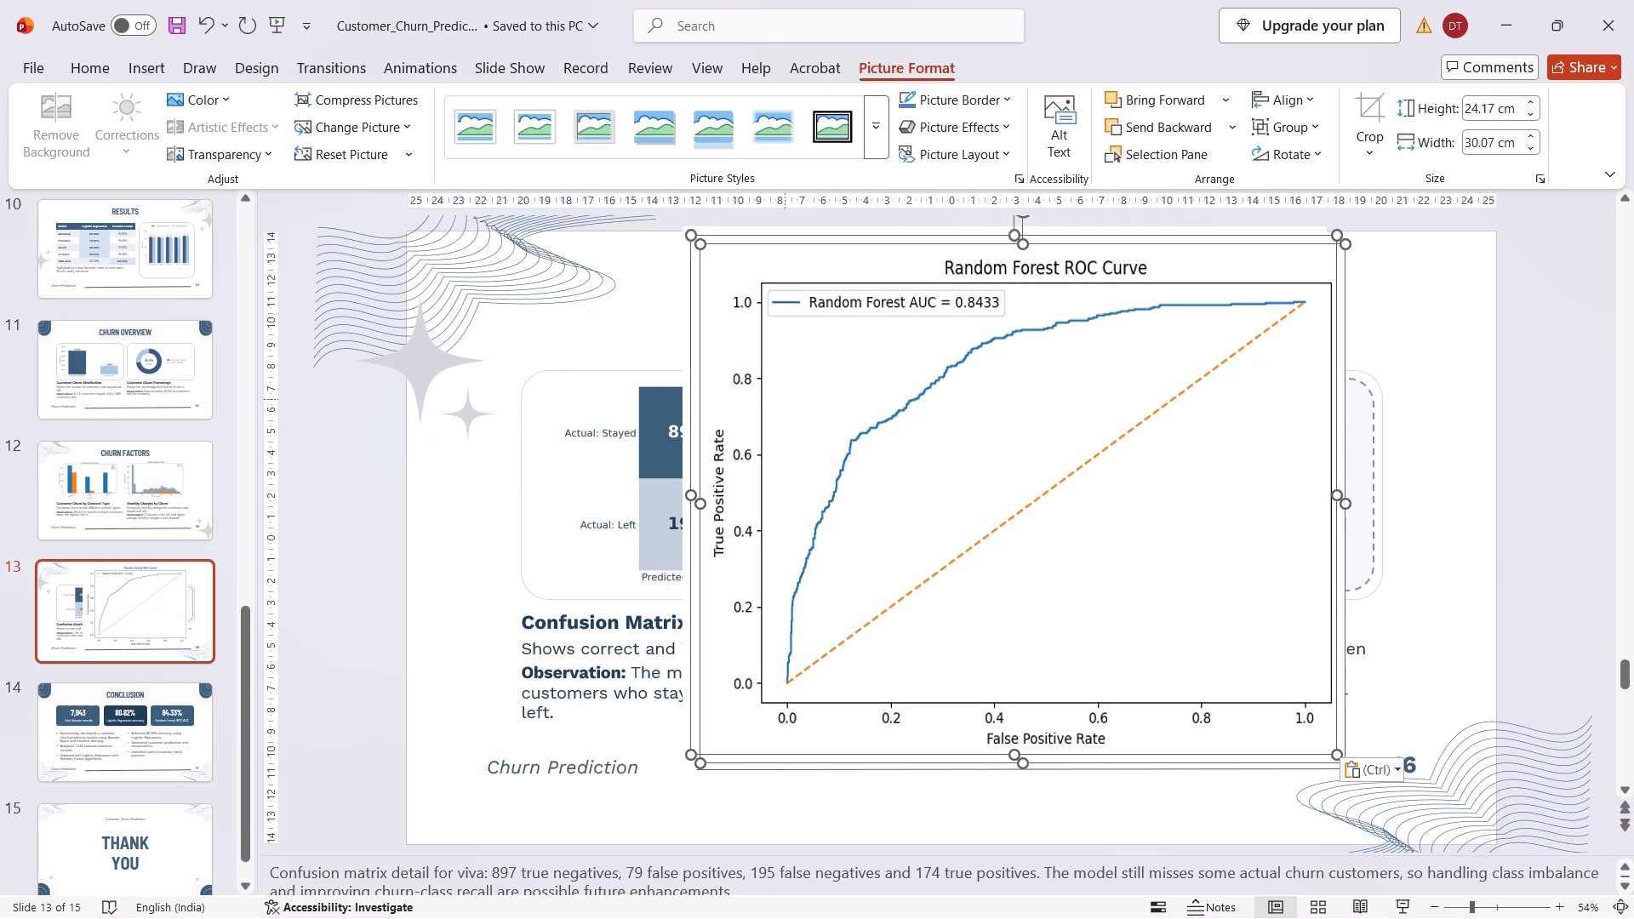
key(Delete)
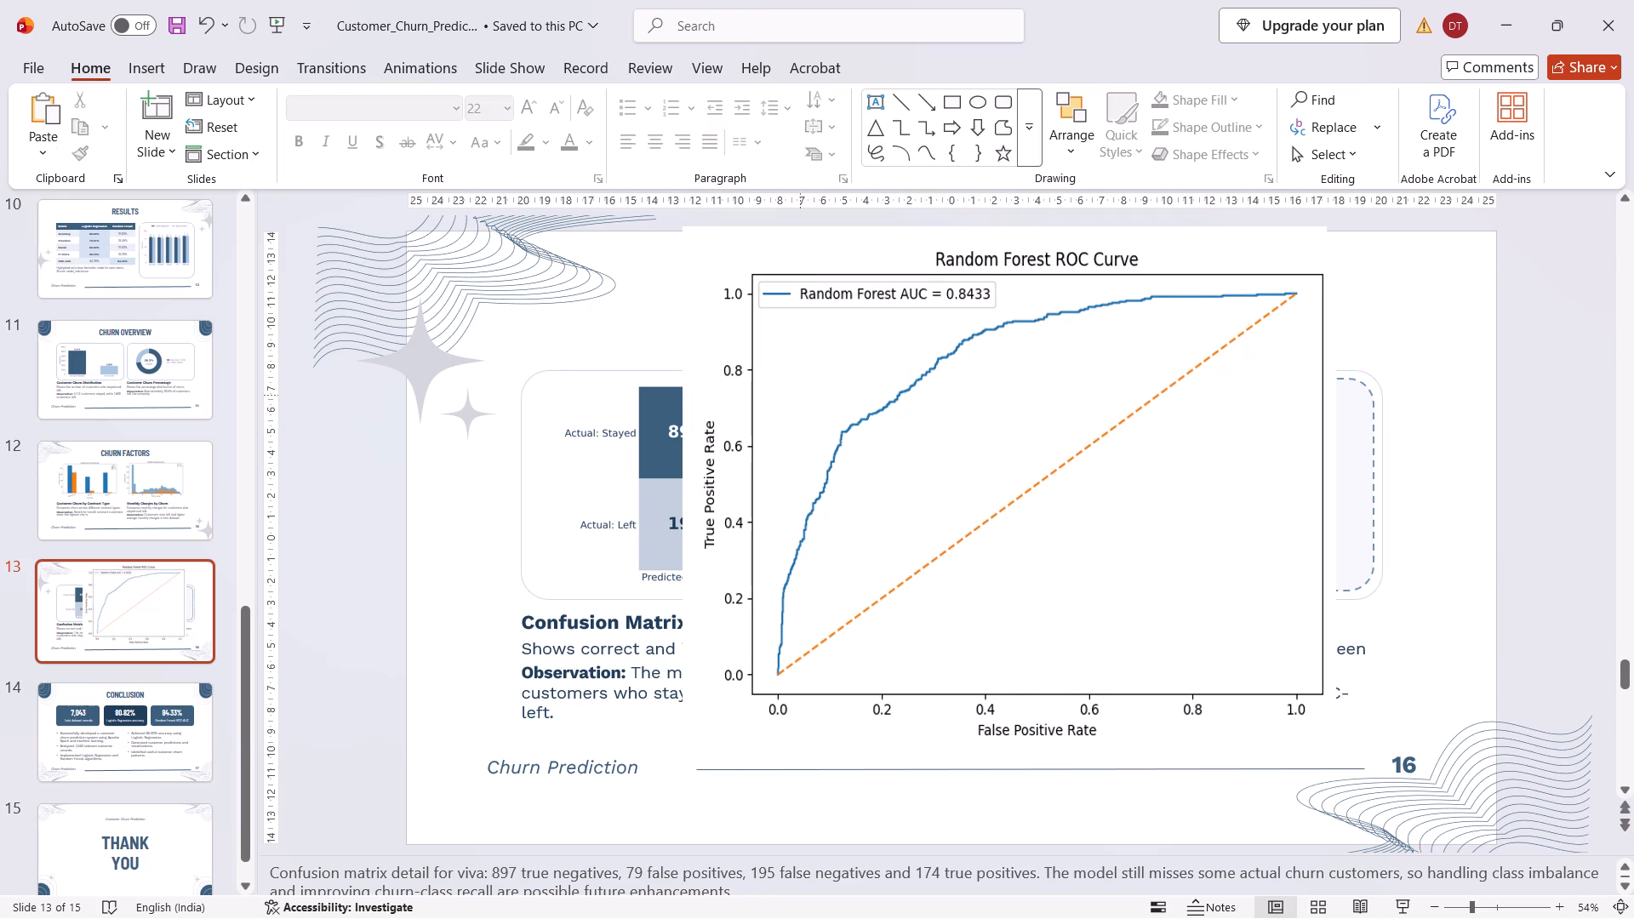
Separate the stacked charts, placing the ROC curve on the slide's left side and the confusion matrix on its right side.
click(951, 385)
drag(940, 400, 609, 467)
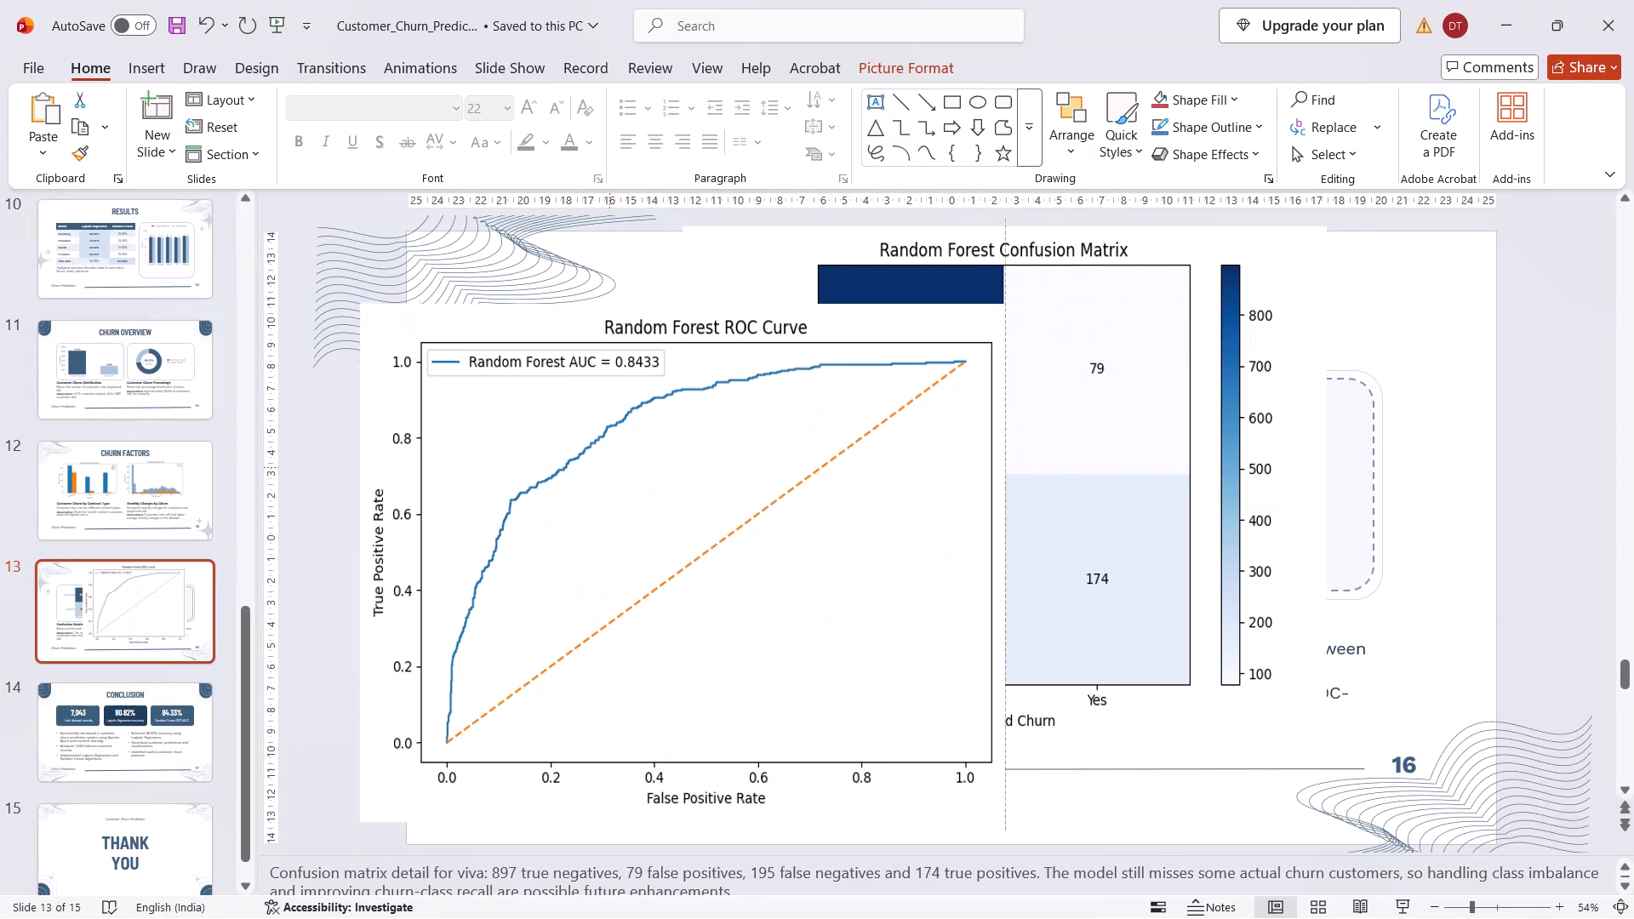
drag(609, 467, 609, 466)
drag(1149, 420, 1358, 380)
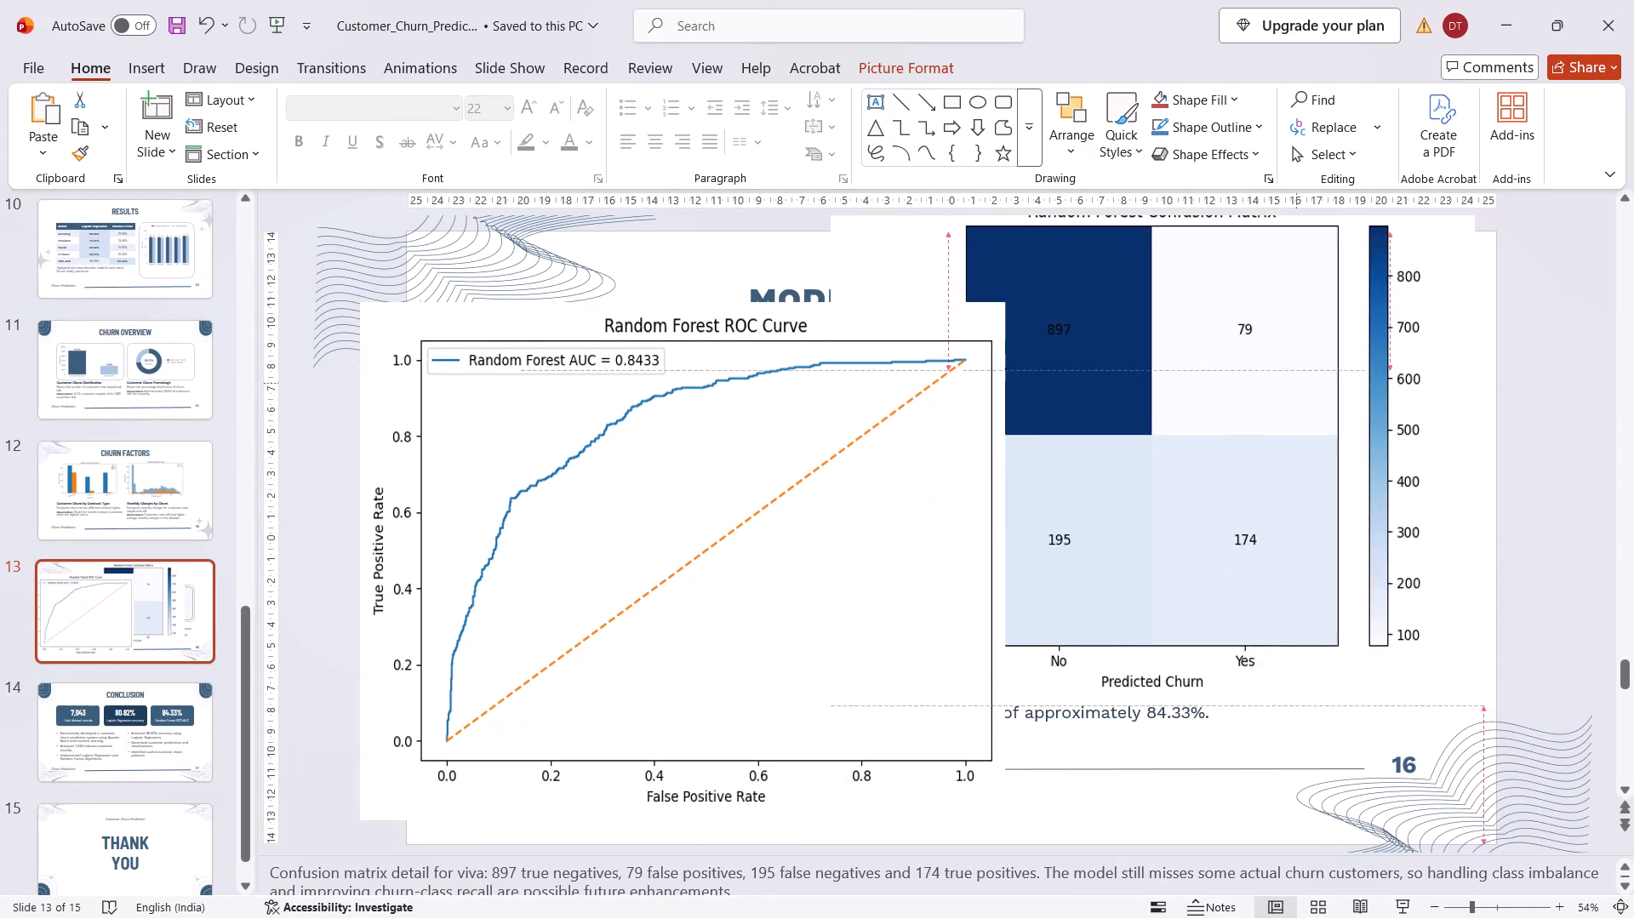
drag(1358, 380, 1285, 365)
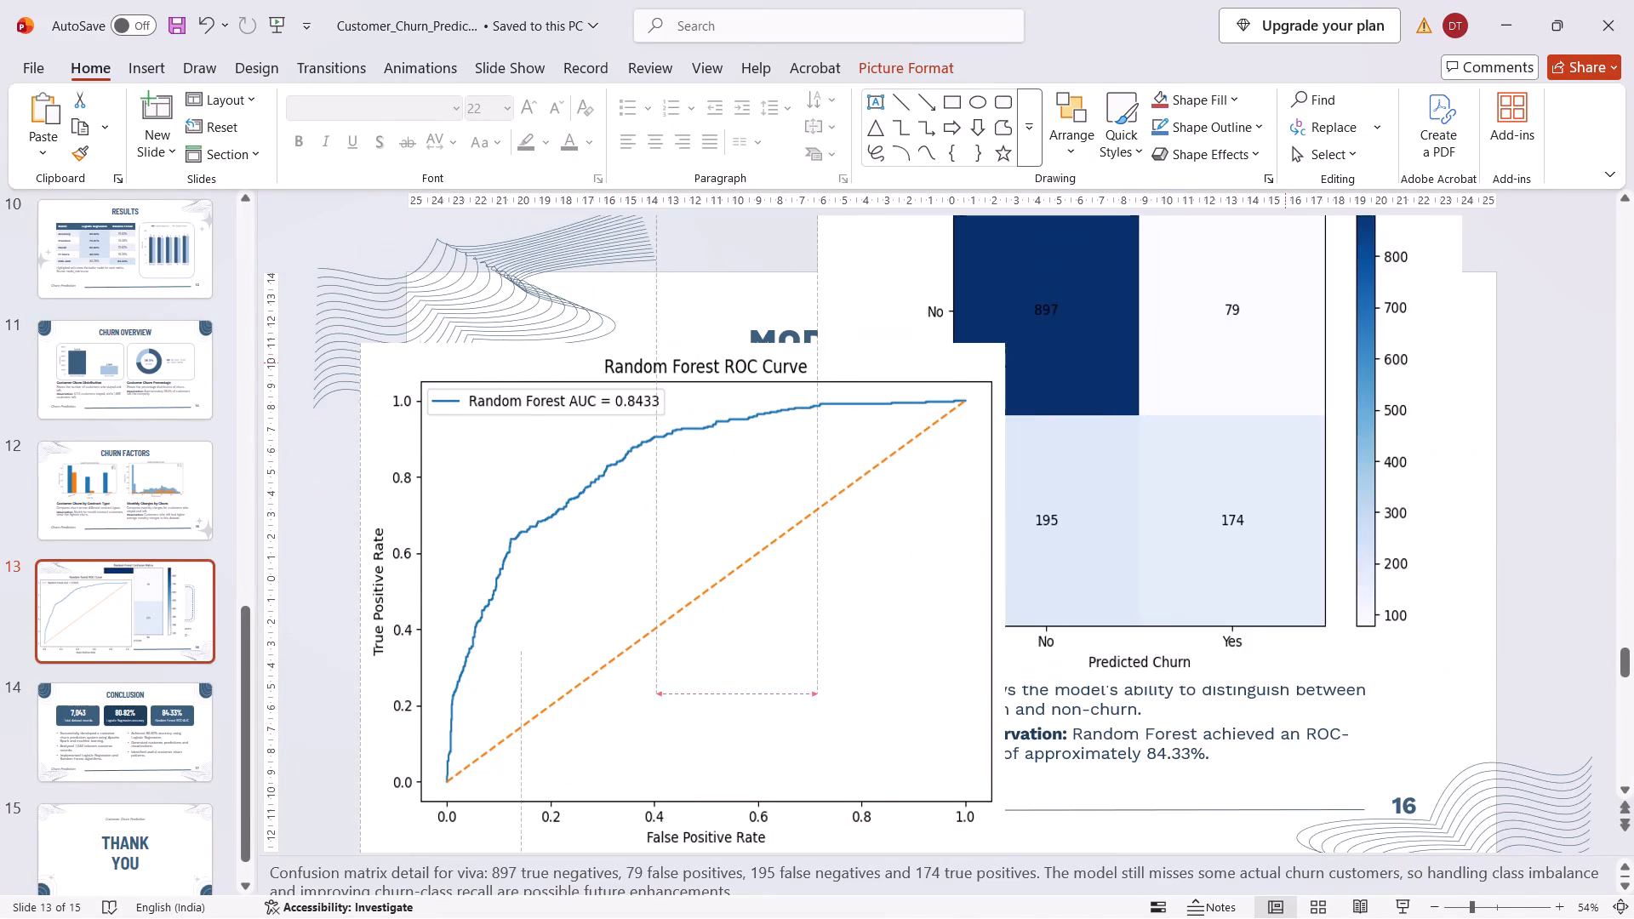
drag(1285, 365, 1400, 478)
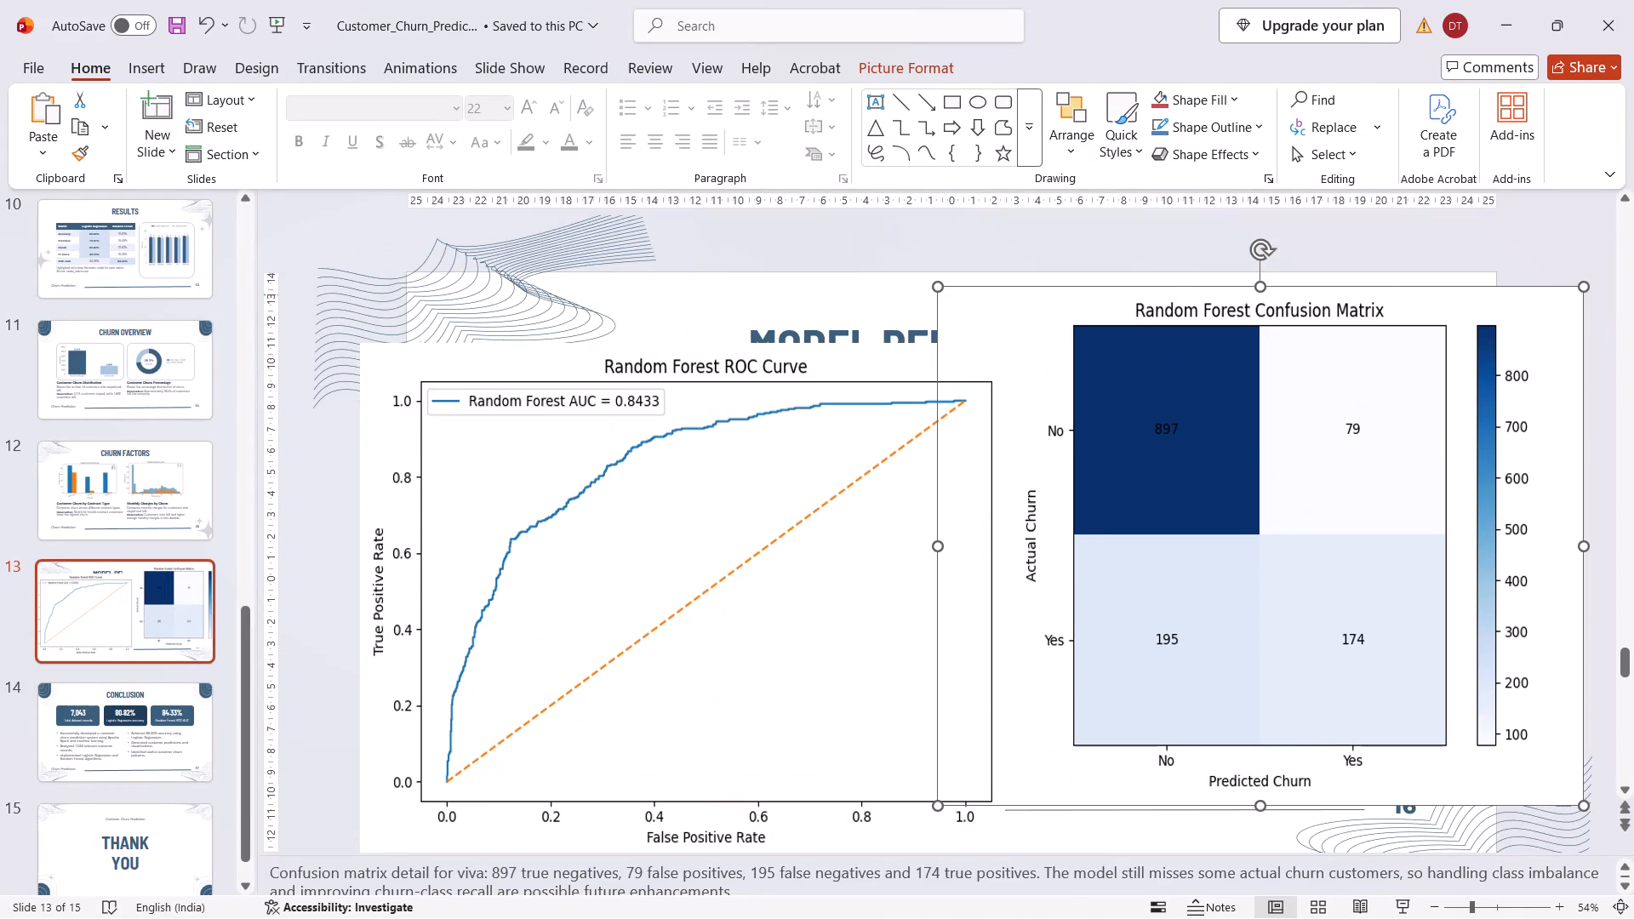
Shrink the confusion matrix image and move it over the card above the Confusion Matrix (Random Forest) text.
drag(1582, 286, 1131, 575)
drag(1088, 684, 735, 472)
Shrink the Random Forest ROC curve image and move it over the roc_curve.png placeholder card.
click(934, 395)
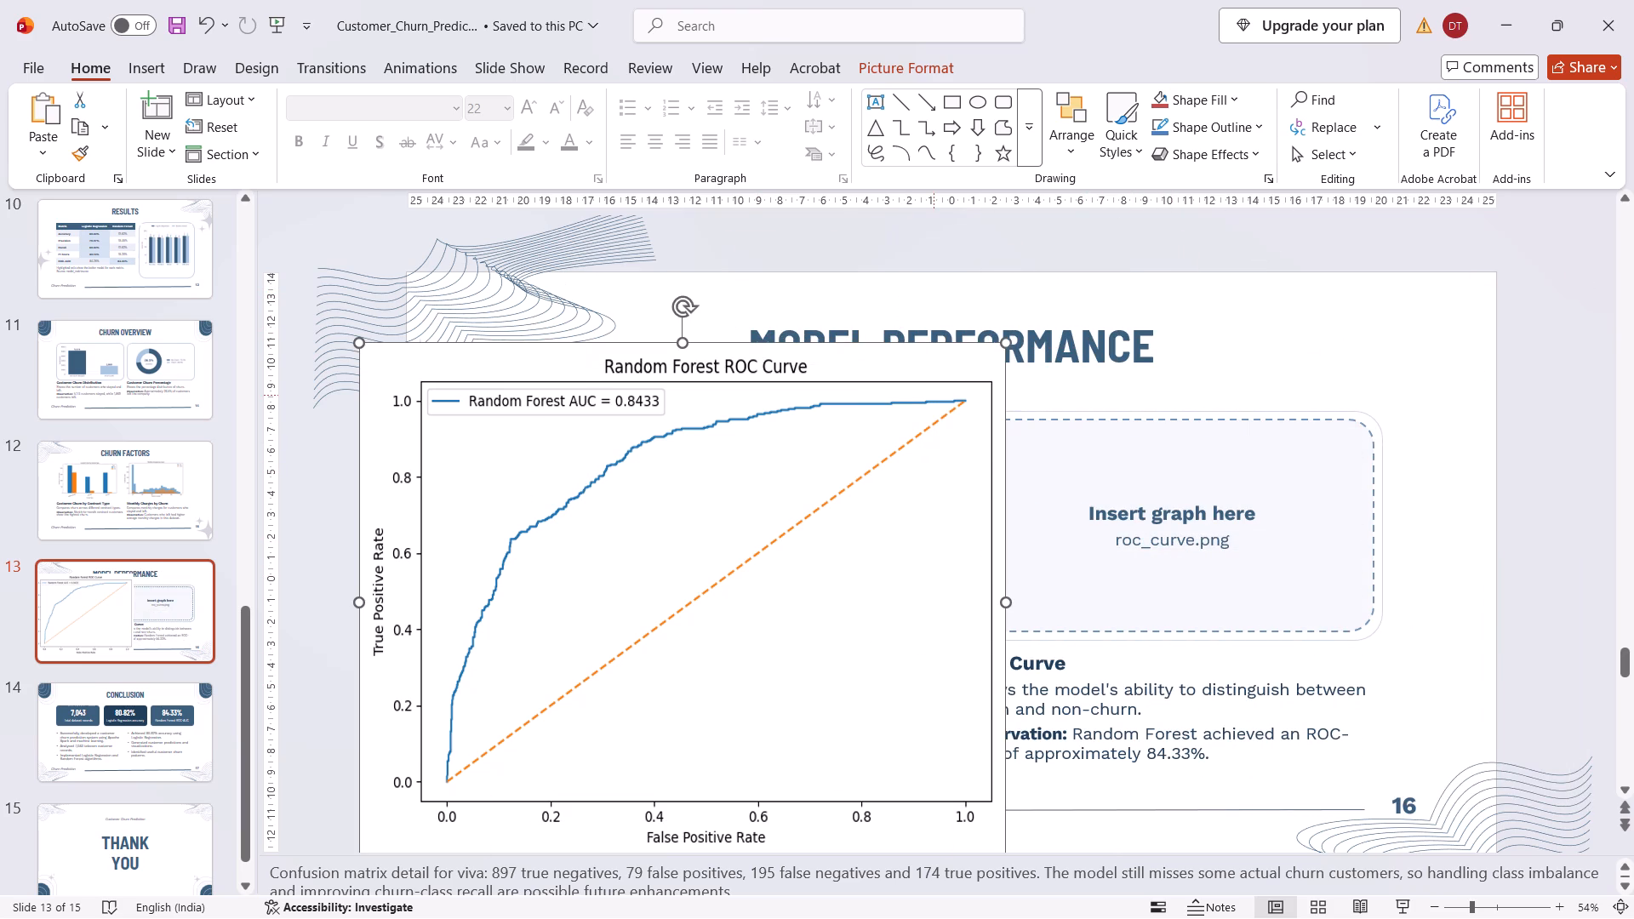
drag(1003, 345, 447, 648)
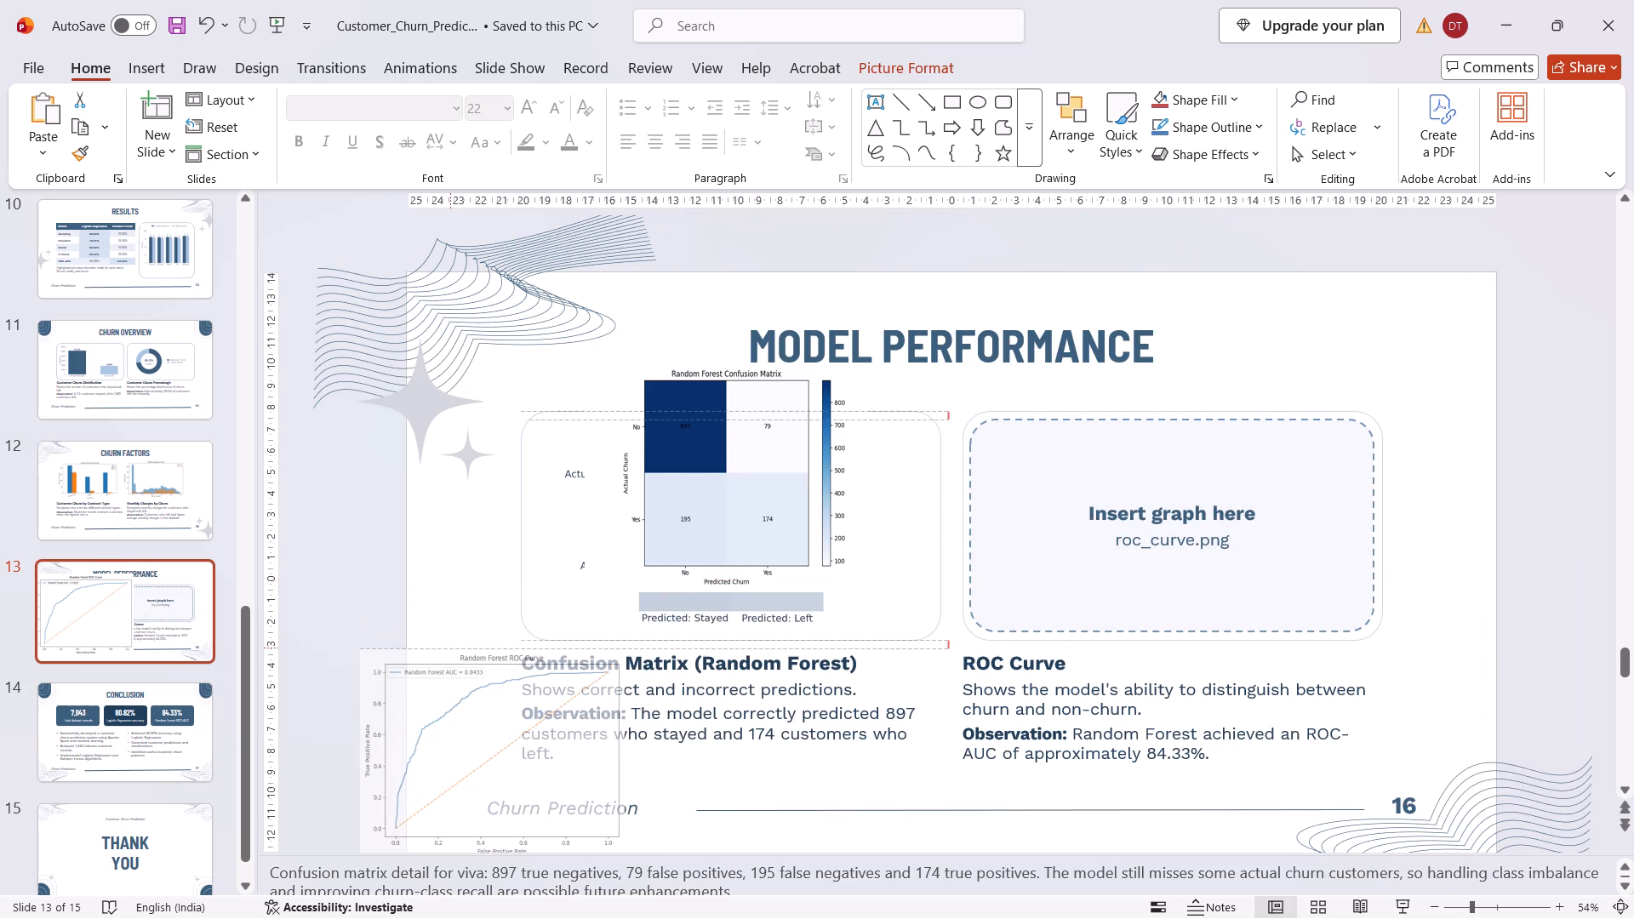
drag(447, 648, 446, 652)
drag(528, 743, 1185, 440)
Delete the roc_curve.png placeholder text, its dashed frame and the surrounding card behind the ROC curve.
click(1008, 608)
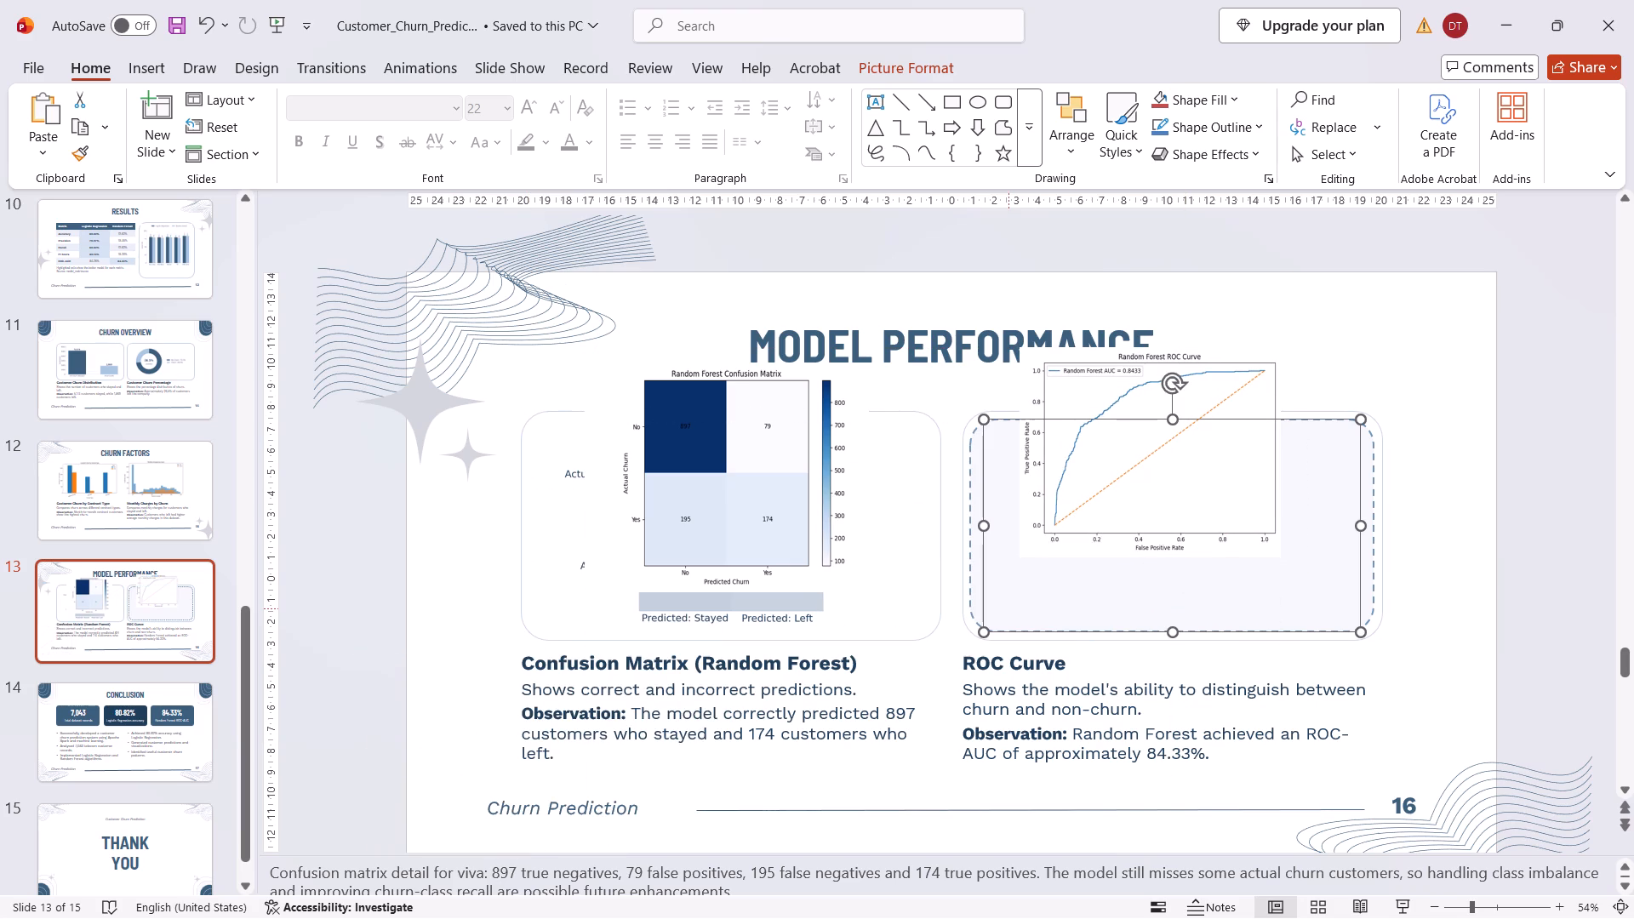
key(Delete)
click(1008, 608)
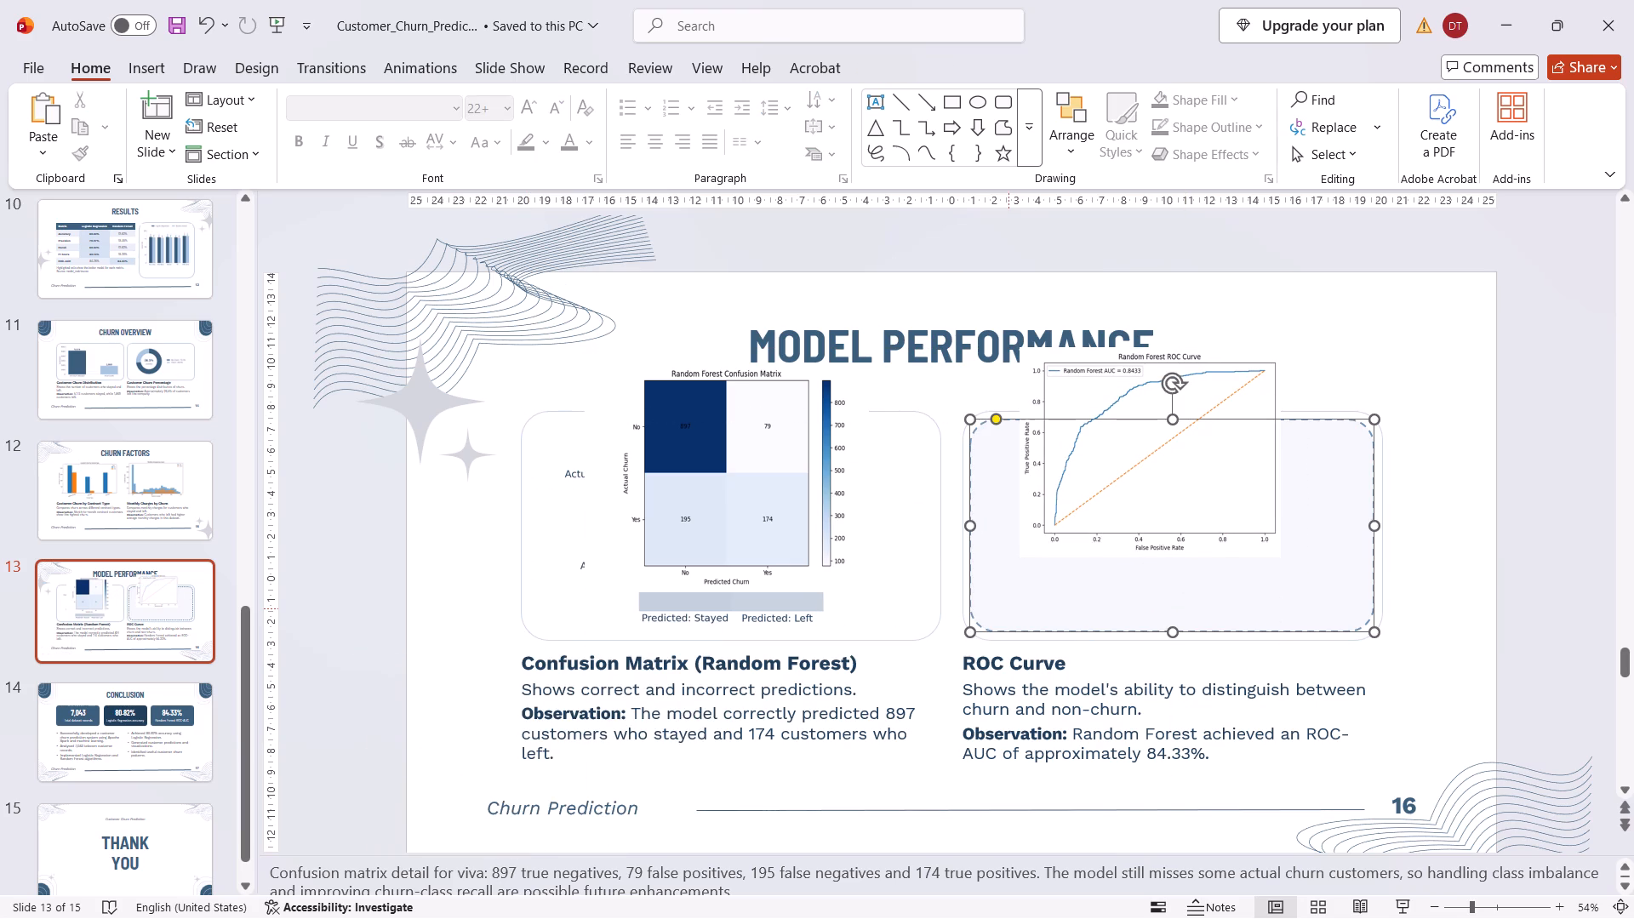
key(Delete)
click(1008, 608)
key(Delete)
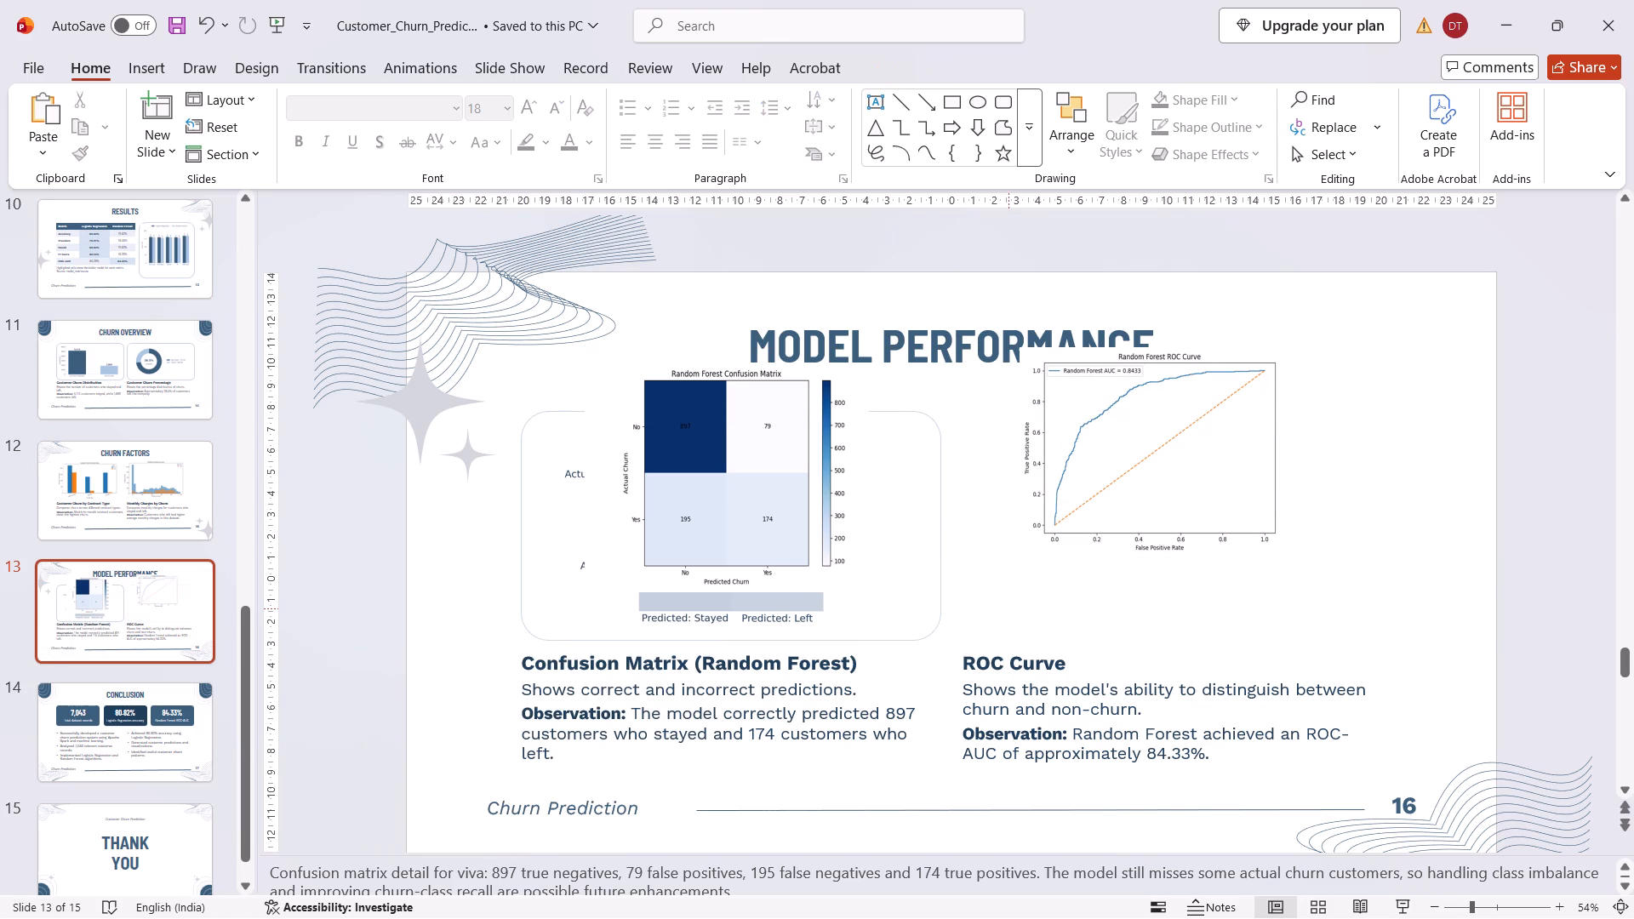
Move the ROC curve image above the ROC Curve text and enlarge it to fit below the slide title.
drag(1157, 488, 1100, 545)
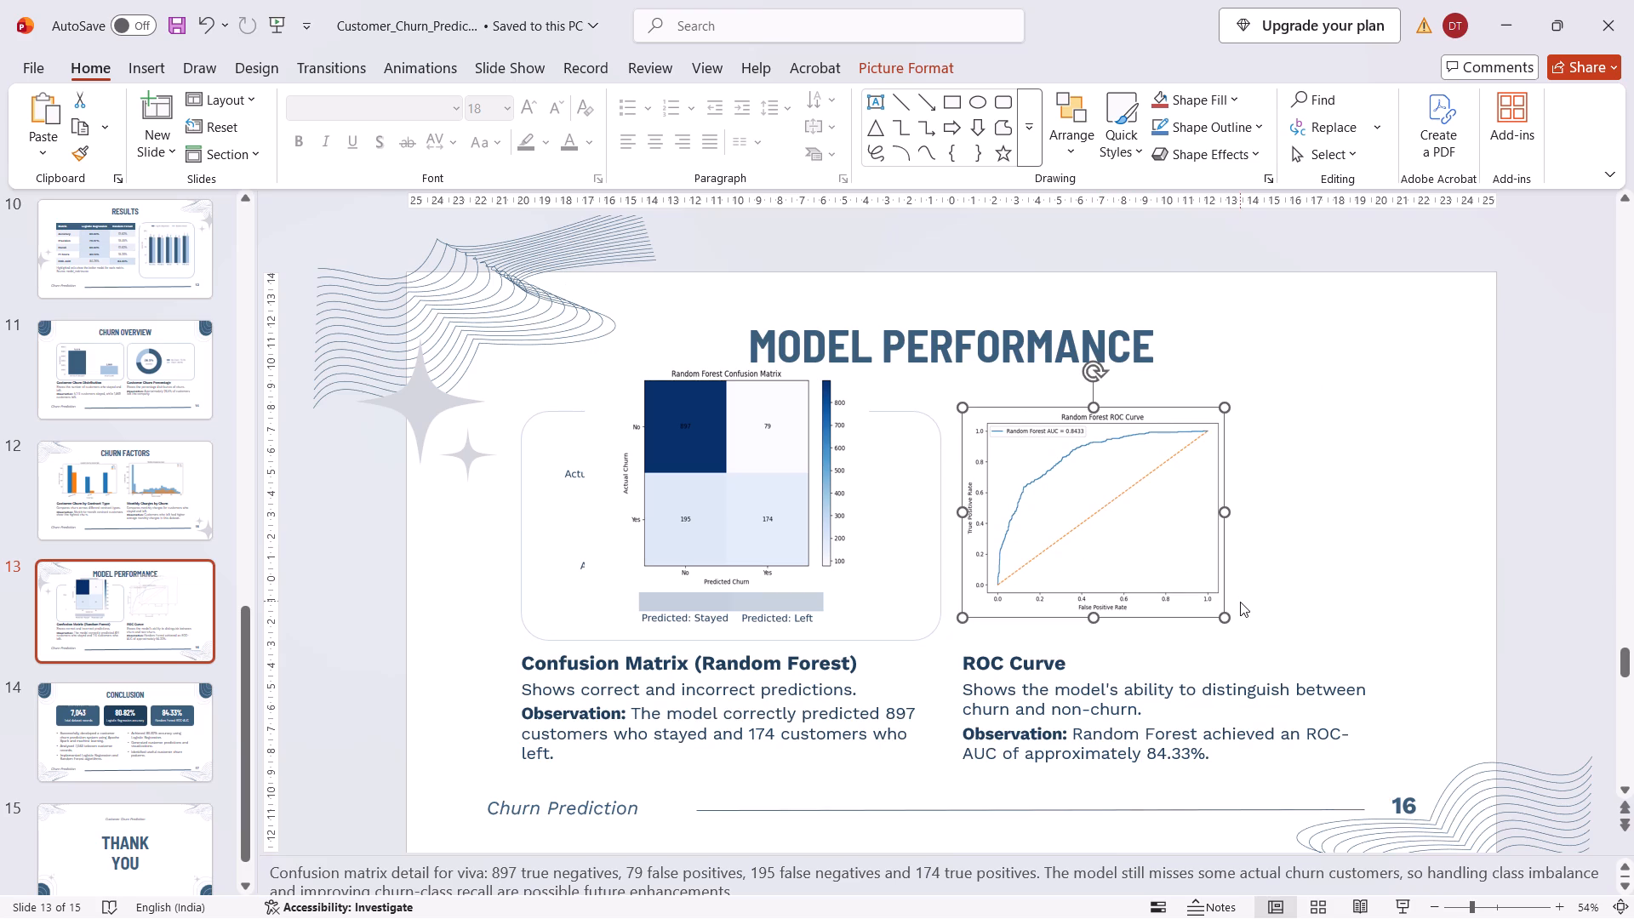
drag(1225, 614, 1303, 614)
drag(1161, 552, 1203, 509)
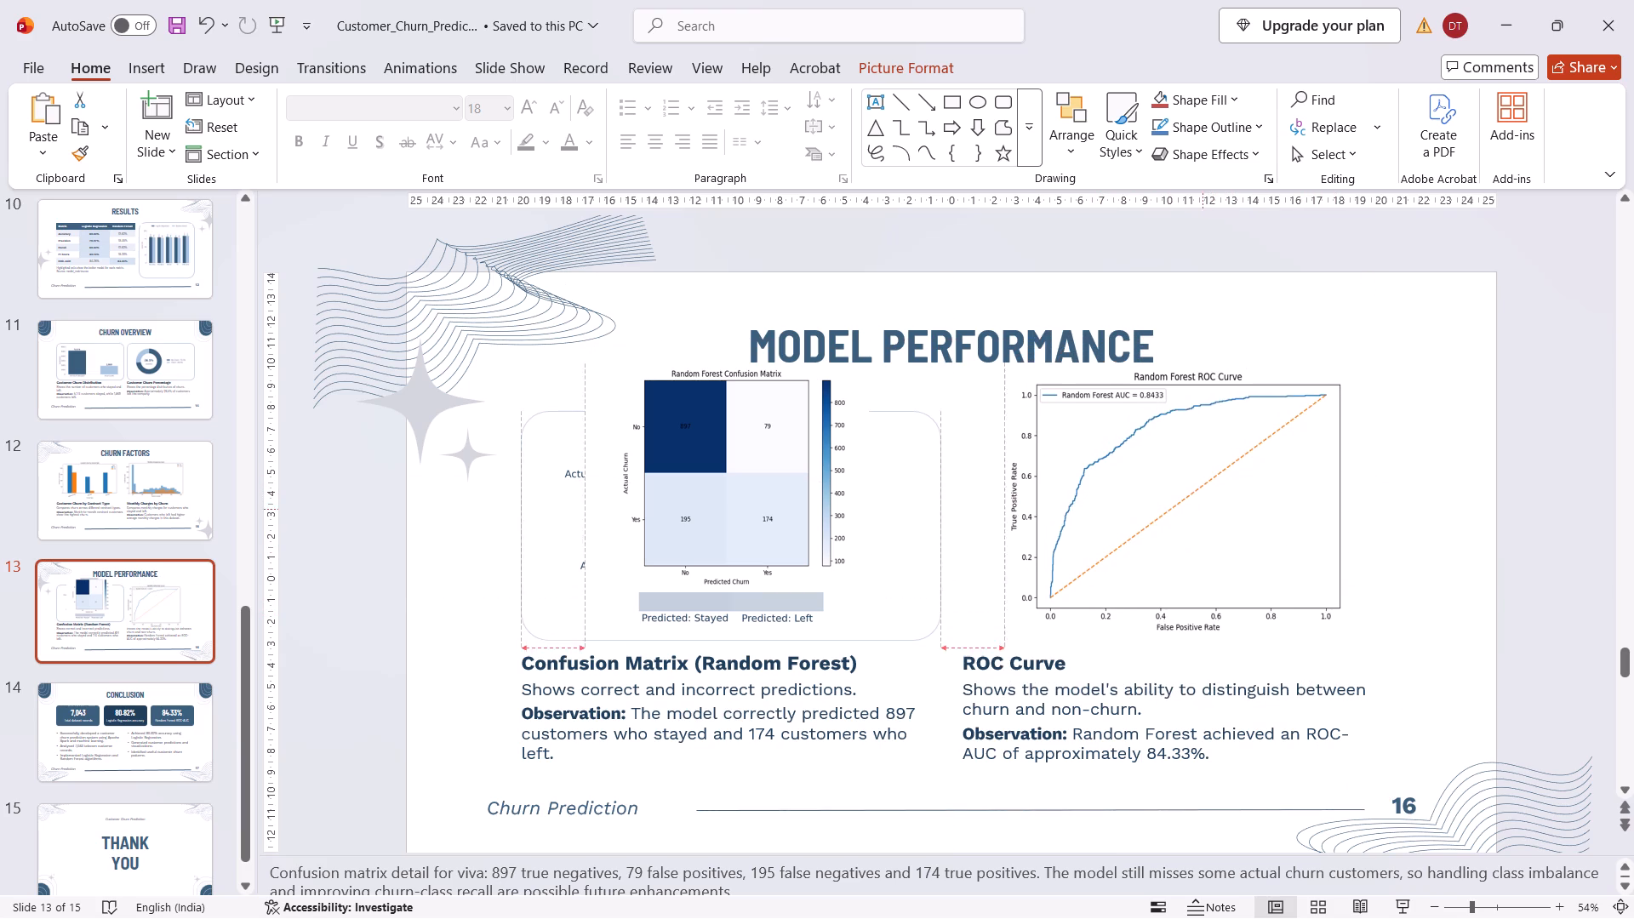
drag(1203, 509, 1192, 521)
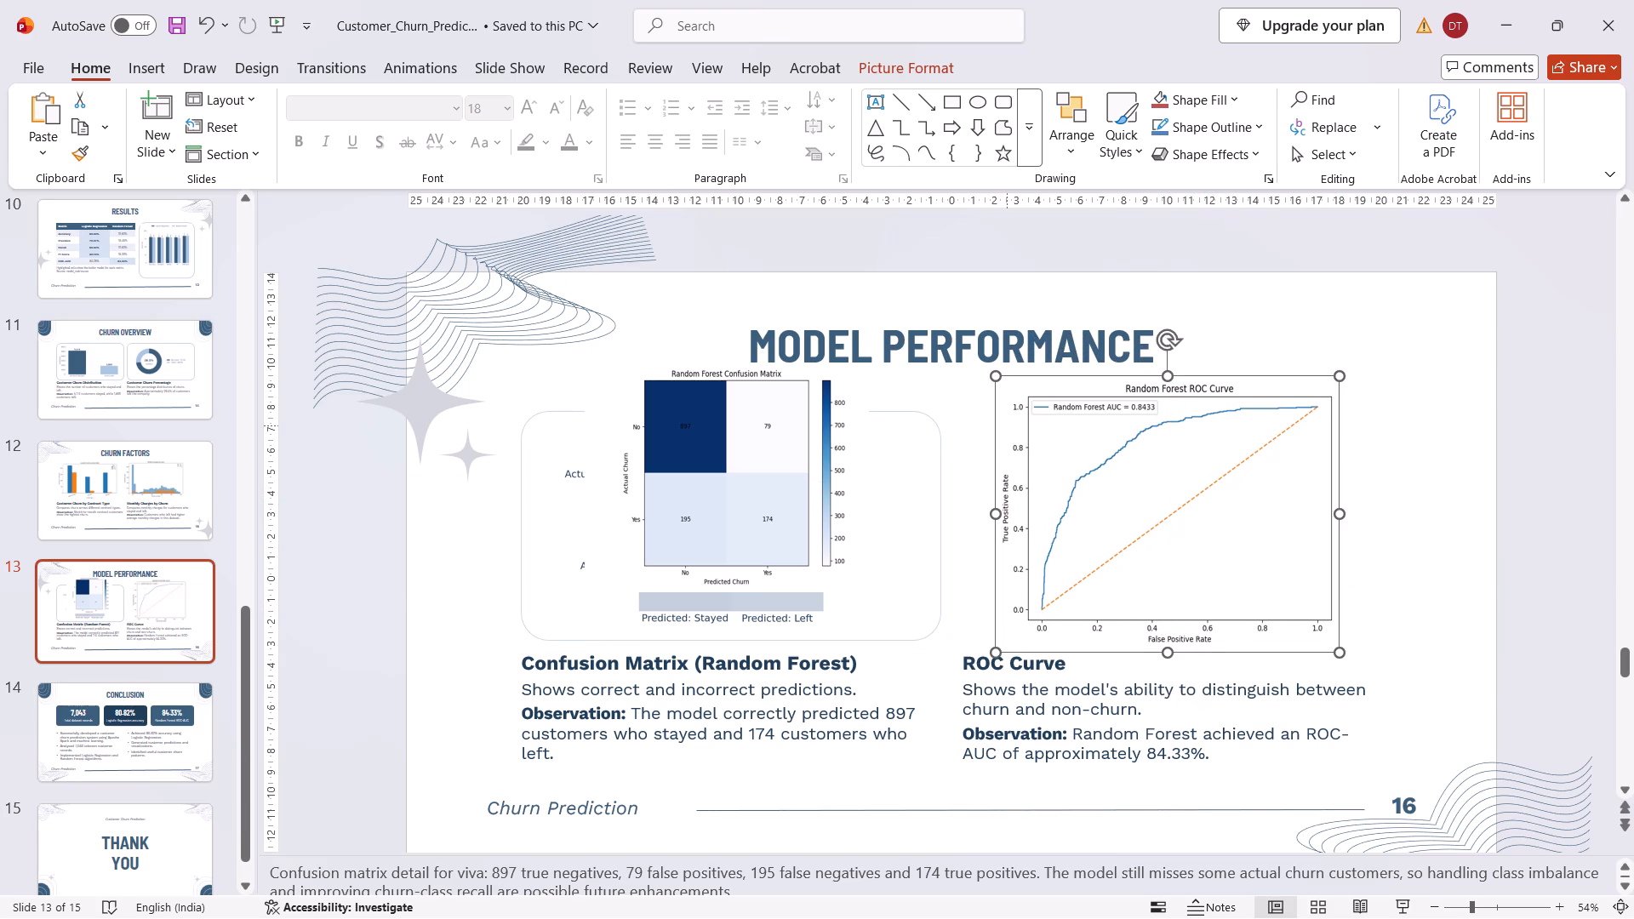
drag(991, 517, 957, 519)
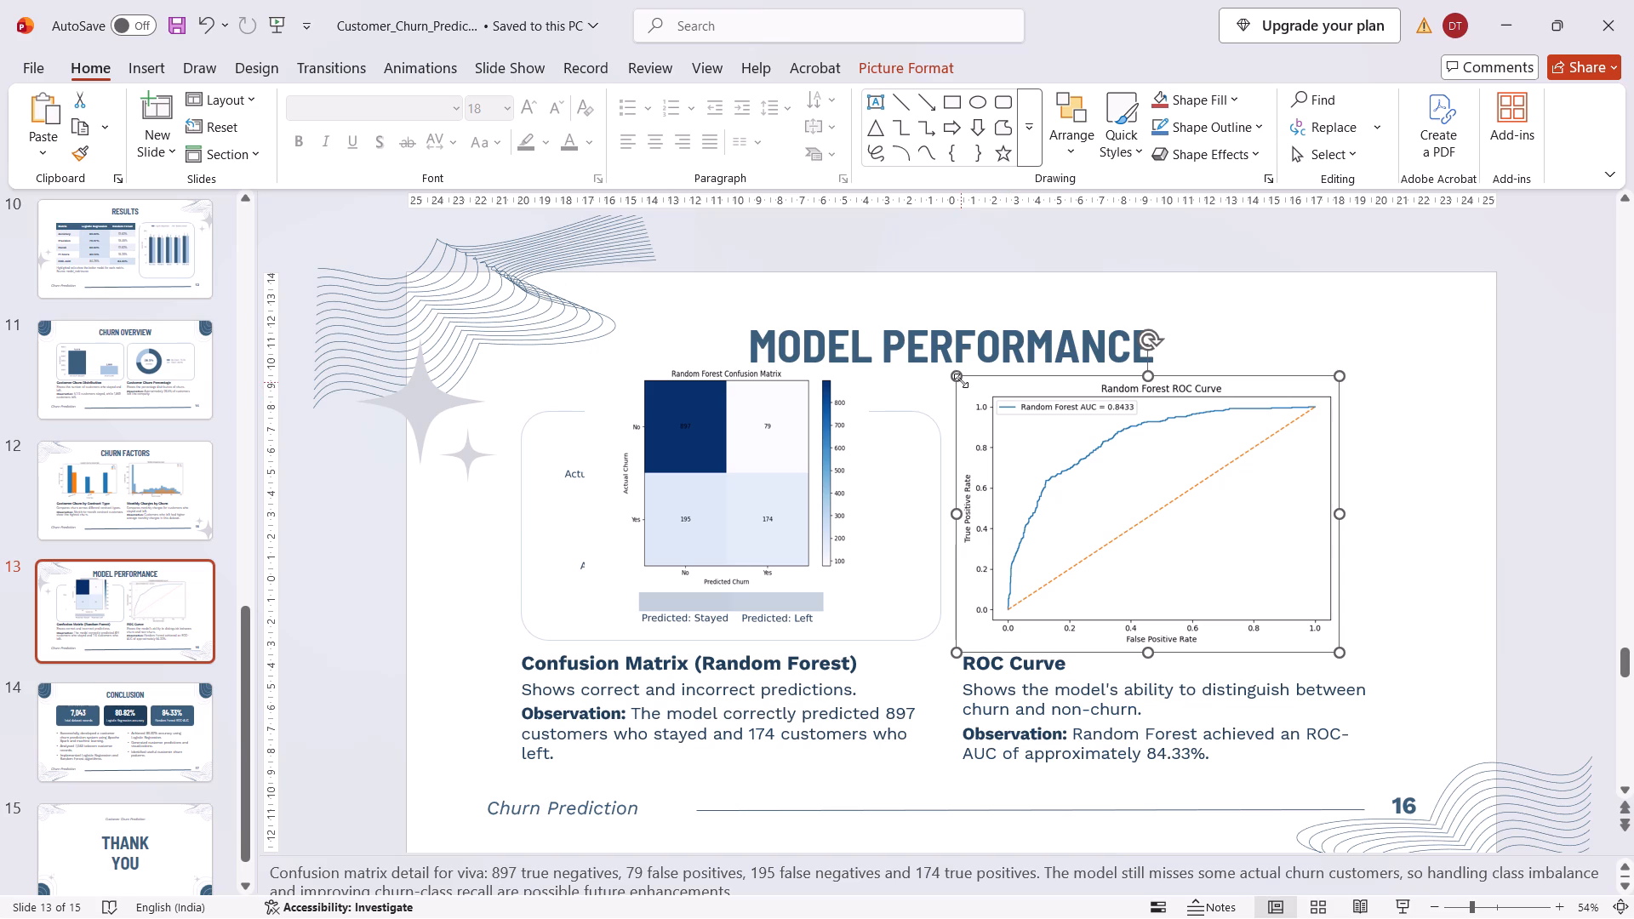
drag(958, 378, 995, 403)
Delete the old confusion matrix graphic and its card outline behind the new confusion matrix image.
click(927, 582)
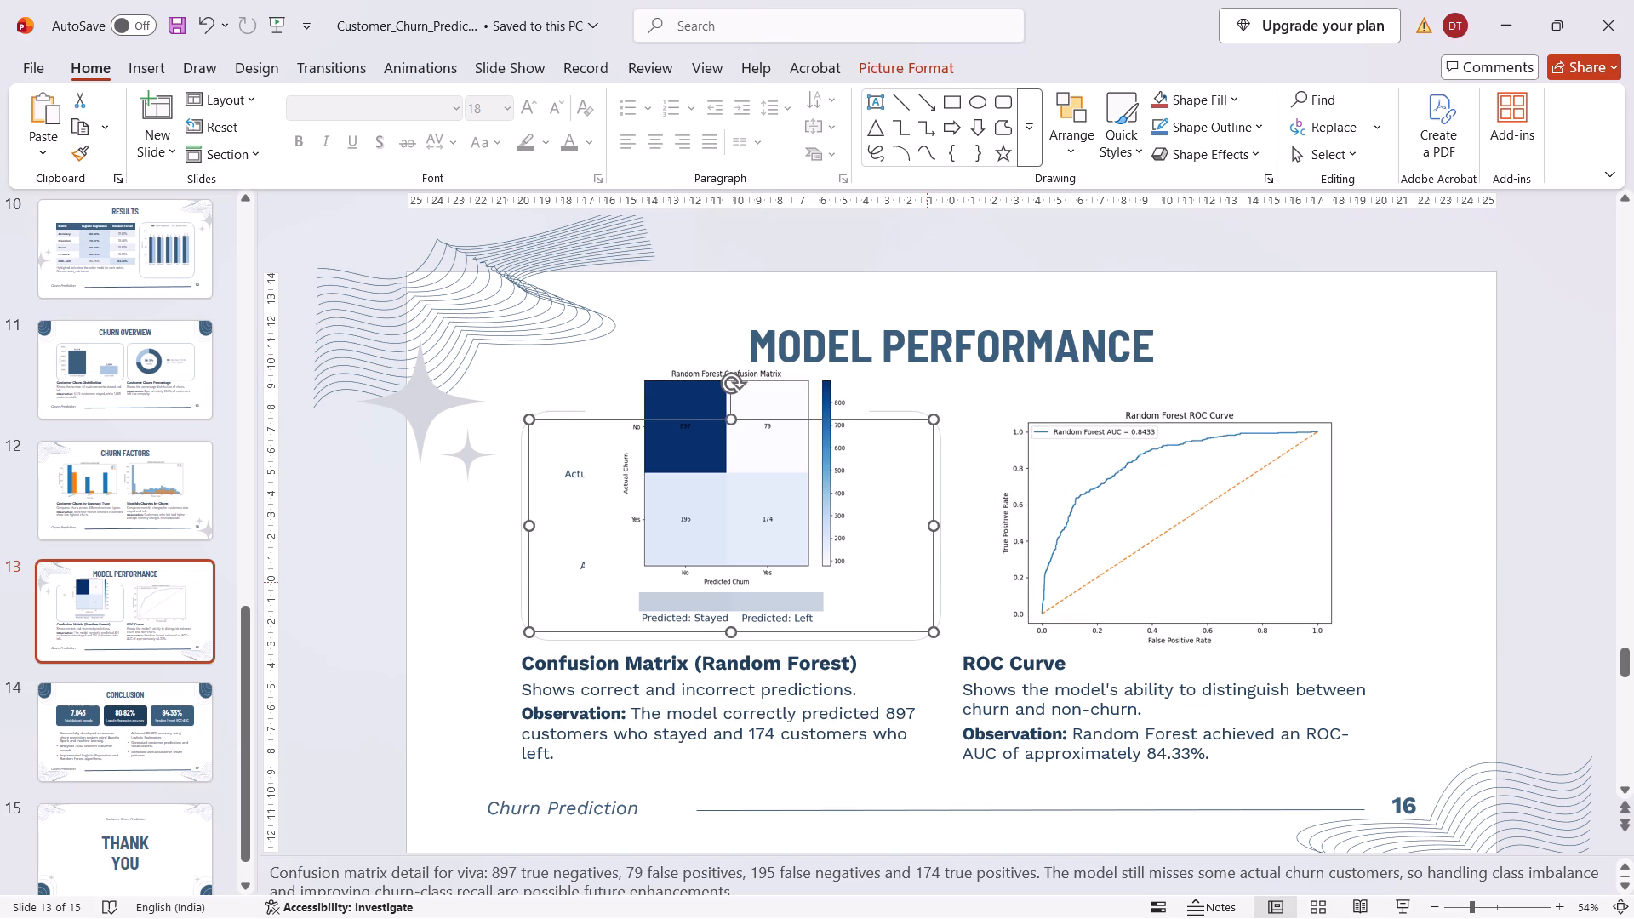
key(Delete)
click(927, 582)
key(Delete)
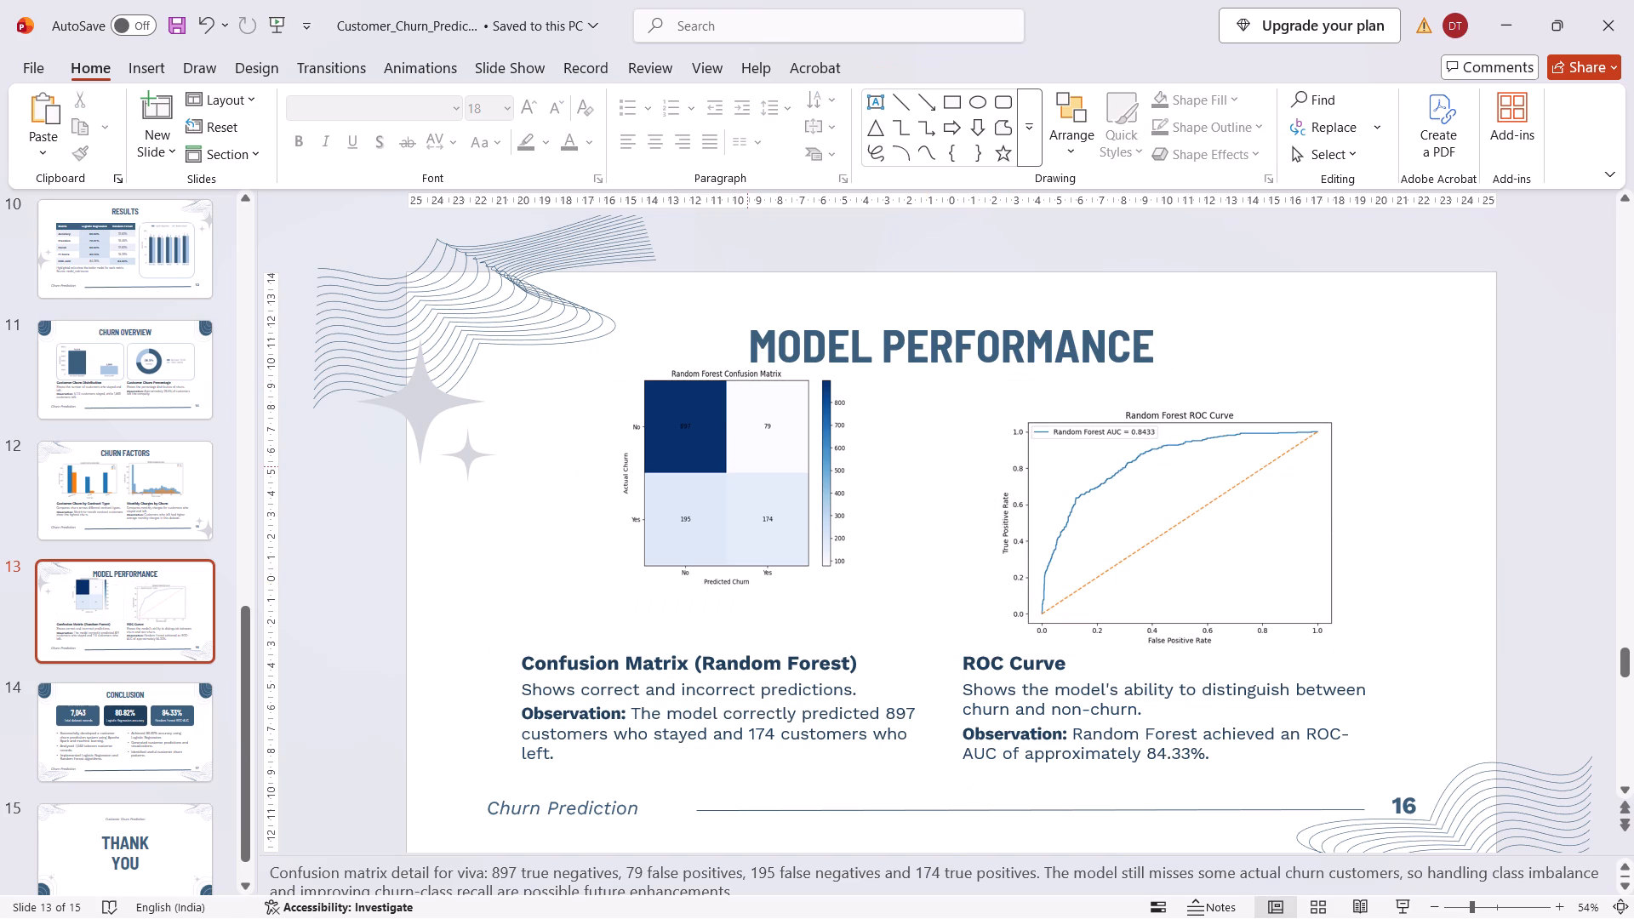
Move the confusion matrix image above its text, reduce its height slightly and widen it to nearly fill the column.
drag(734, 460, 659, 499)
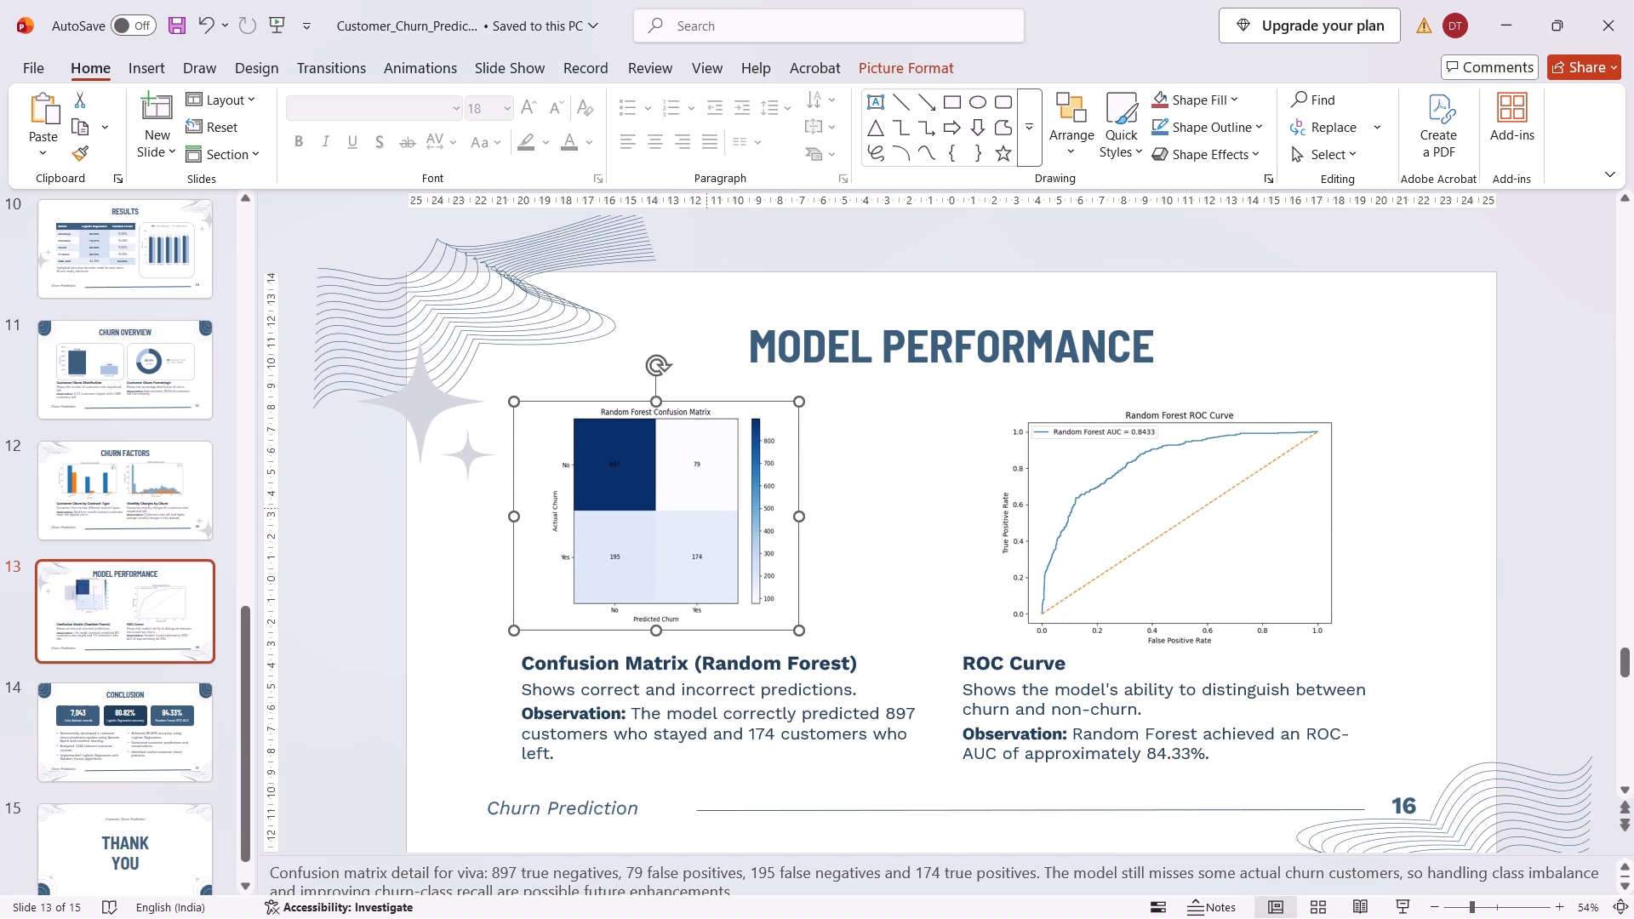
drag(796, 627, 771, 591)
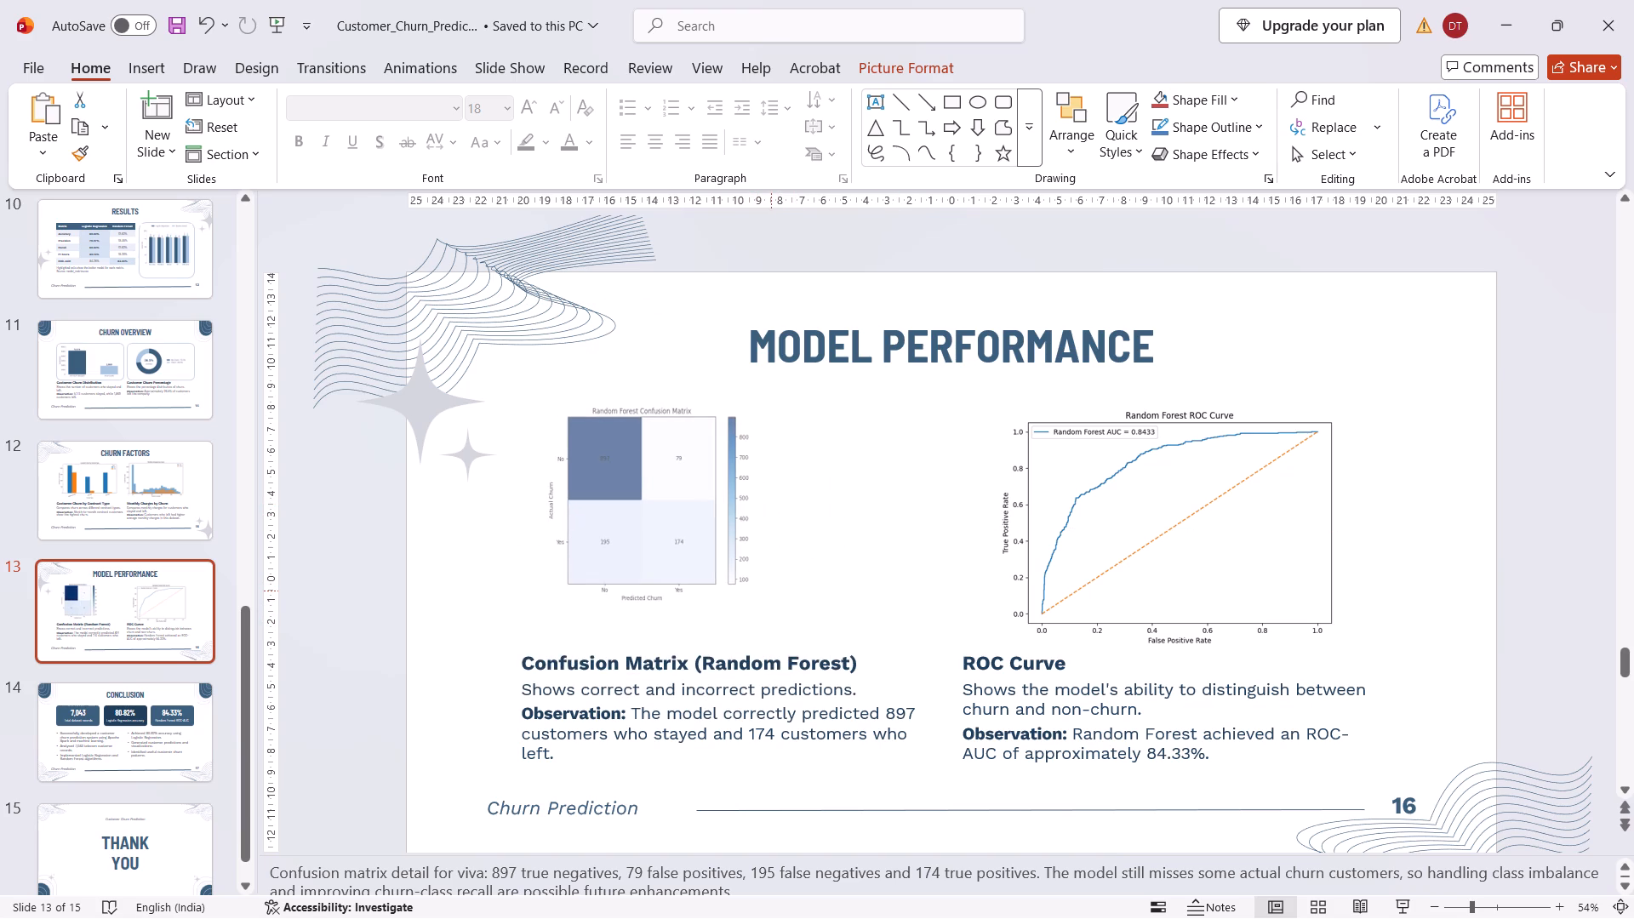
drag(771, 591, 791, 599)
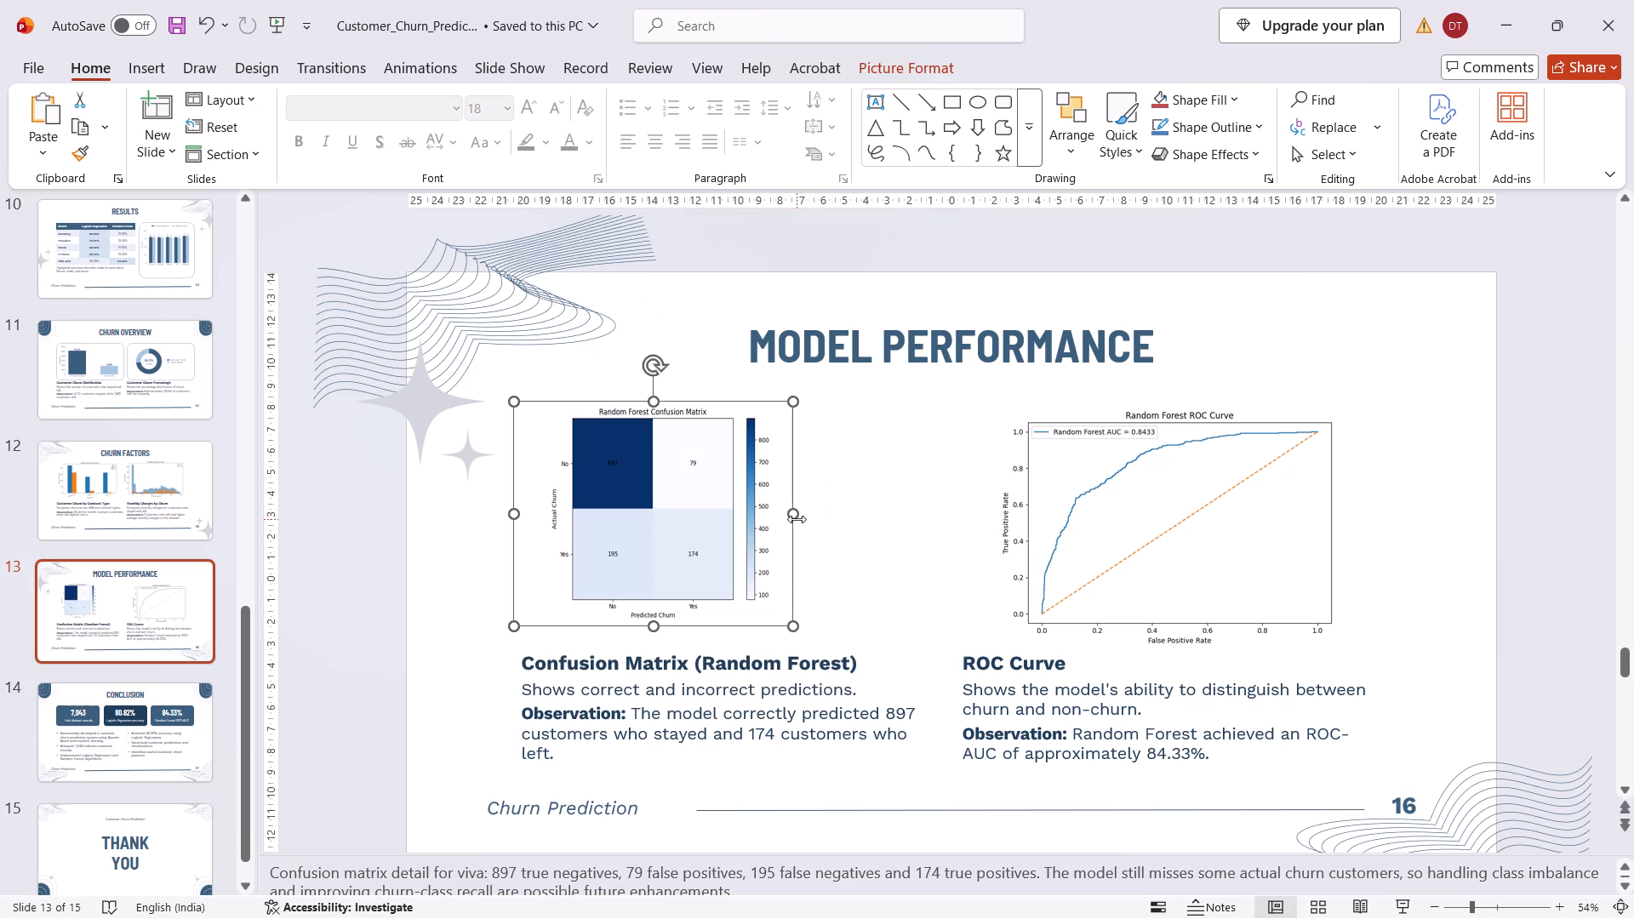
drag(797, 519, 865, 532)
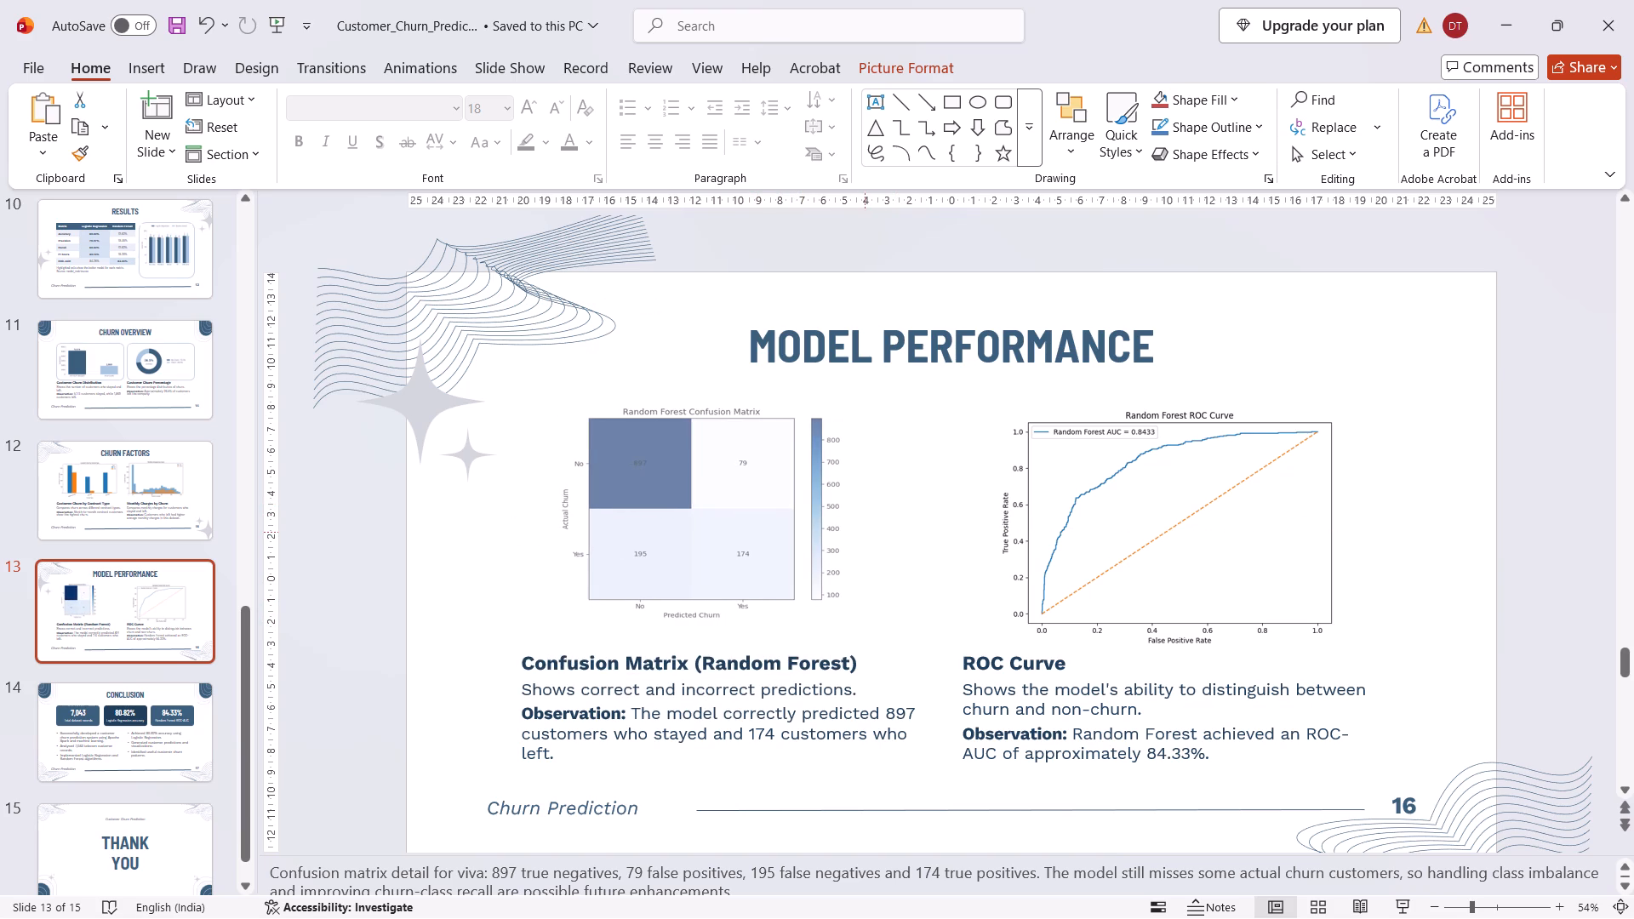
drag(865, 532, 874, 537)
click(718, 517)
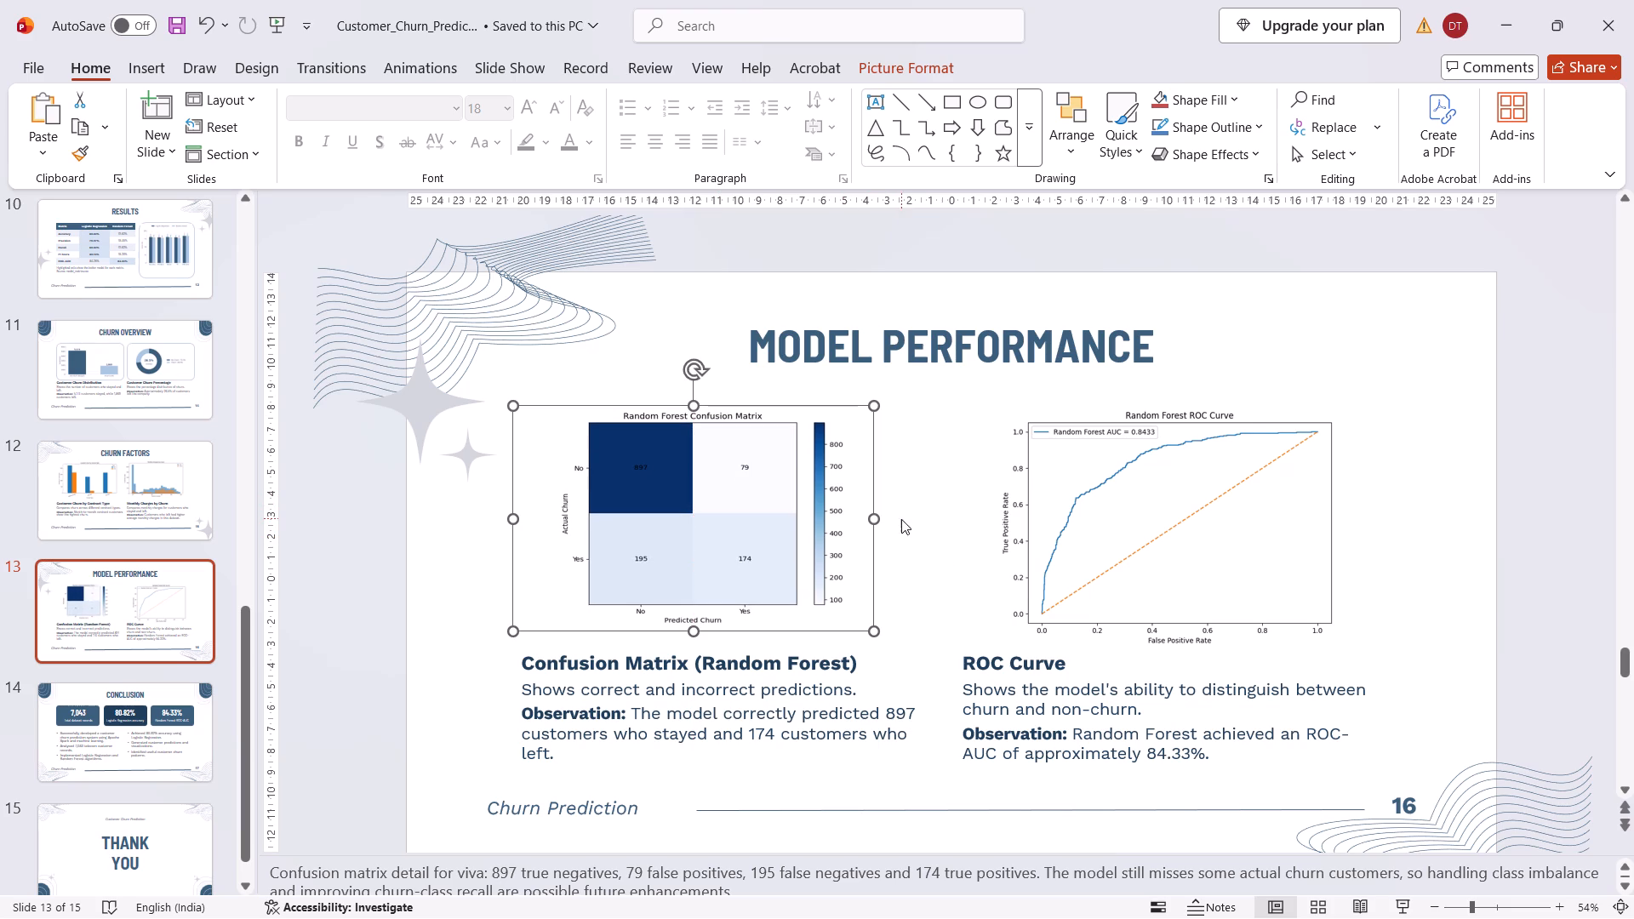
Shift the ROC curve image slightly up and left so it lines up vertically with the confusion matrix.
click(916, 519)
drag(1070, 523, 1070, 514)
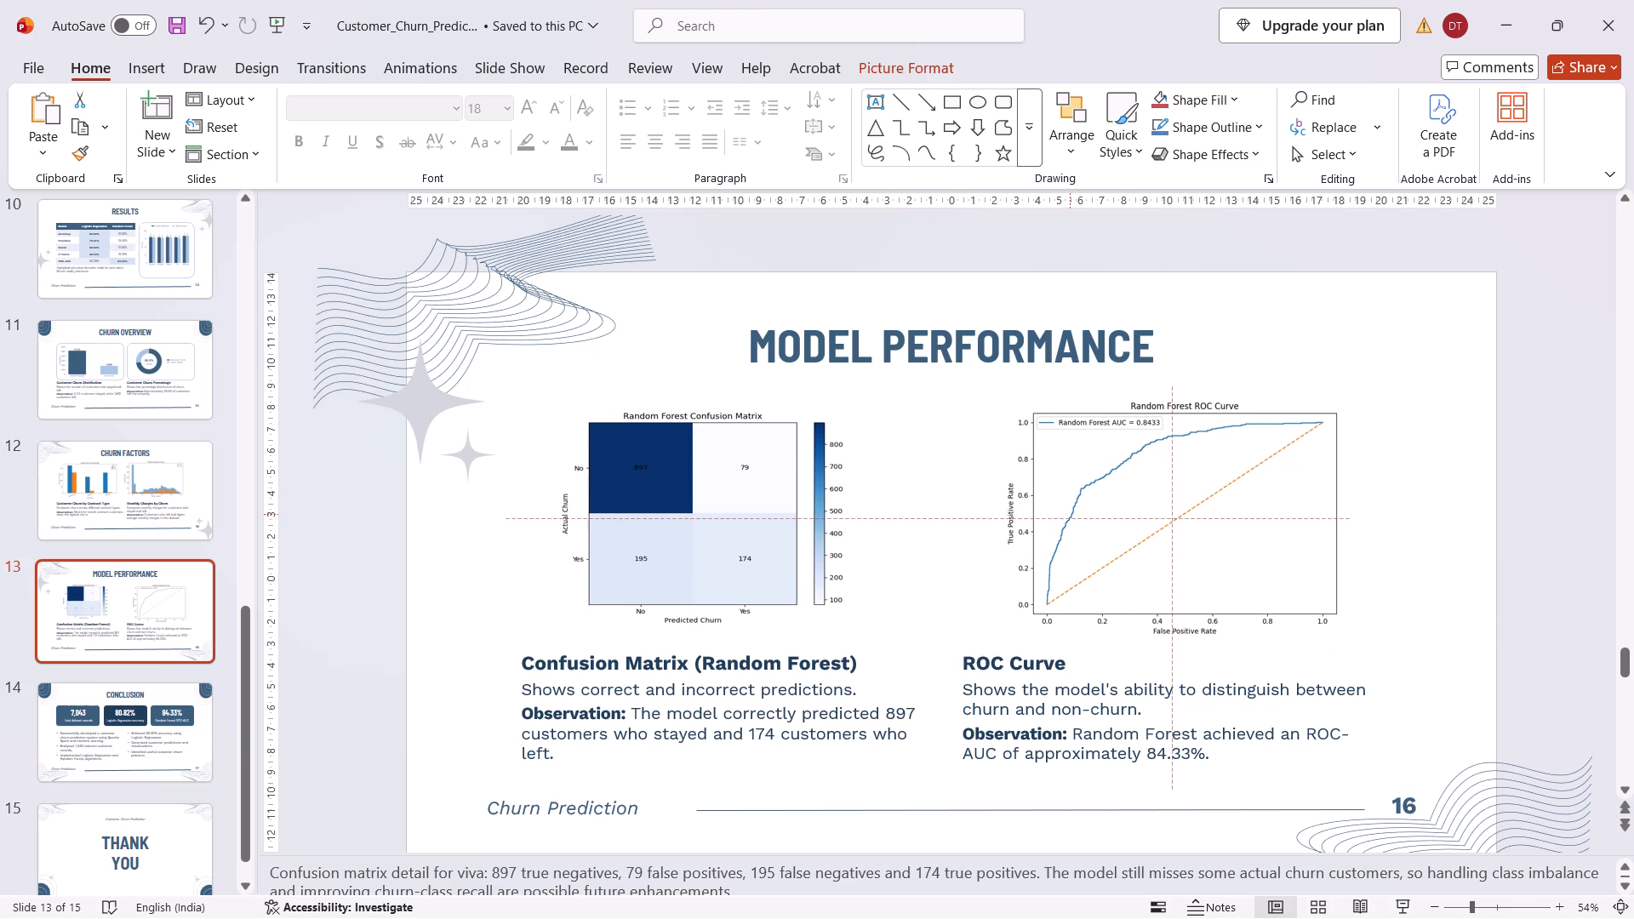
drag(1070, 514, 1060, 515)
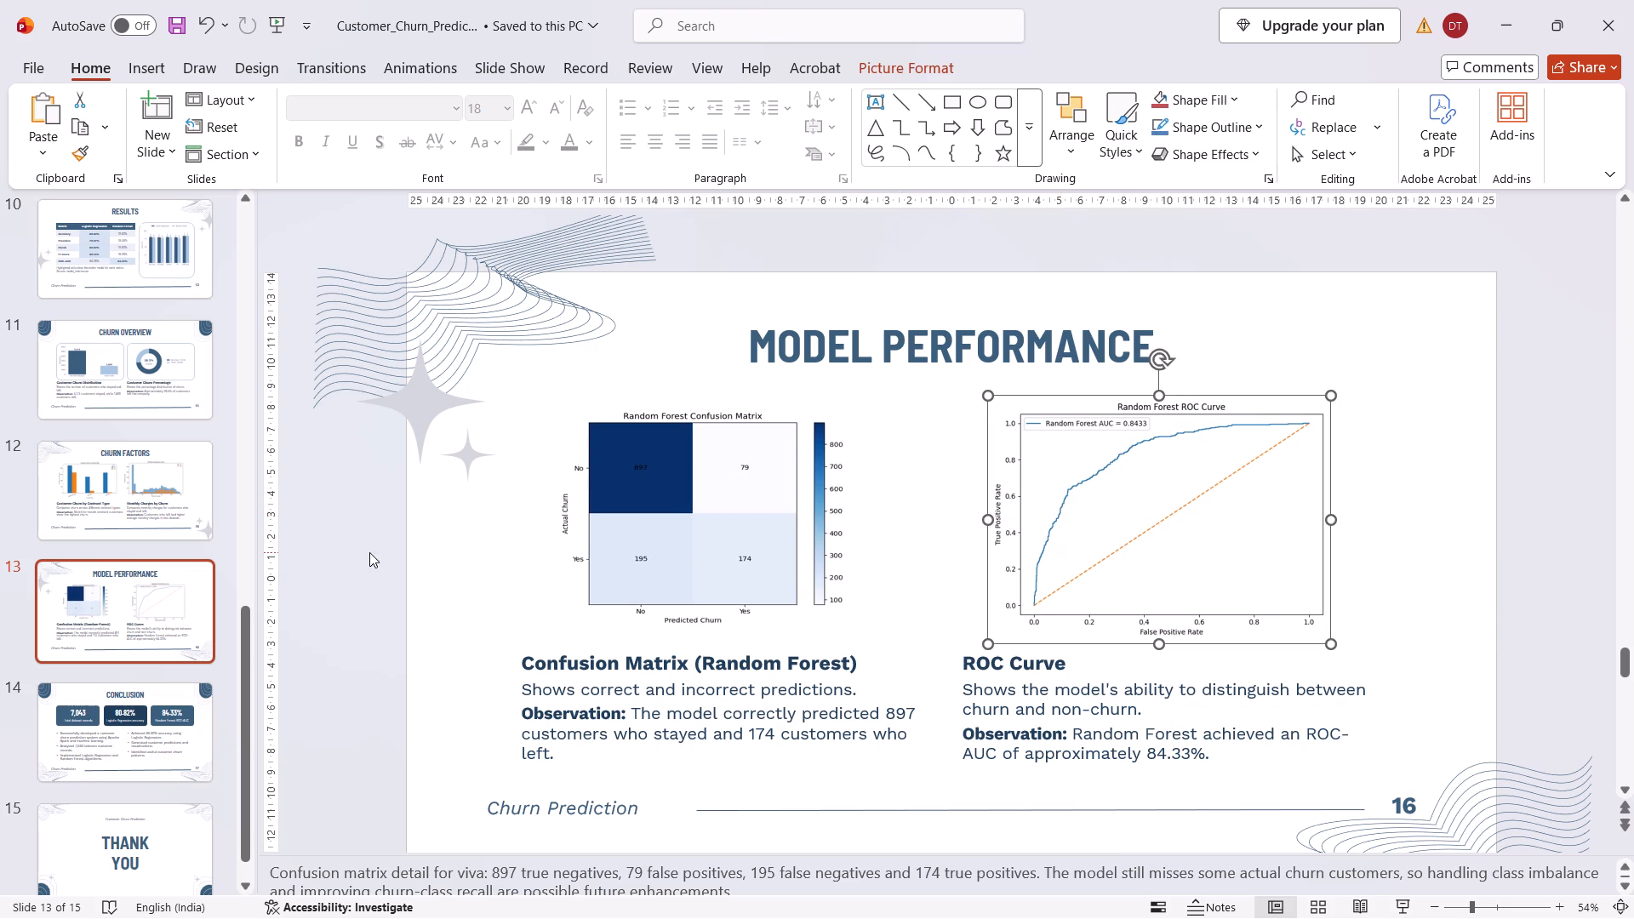
Review the Conclusion, Model Performance, Churn Factors and Churn Overview slides.
click(72, 707)
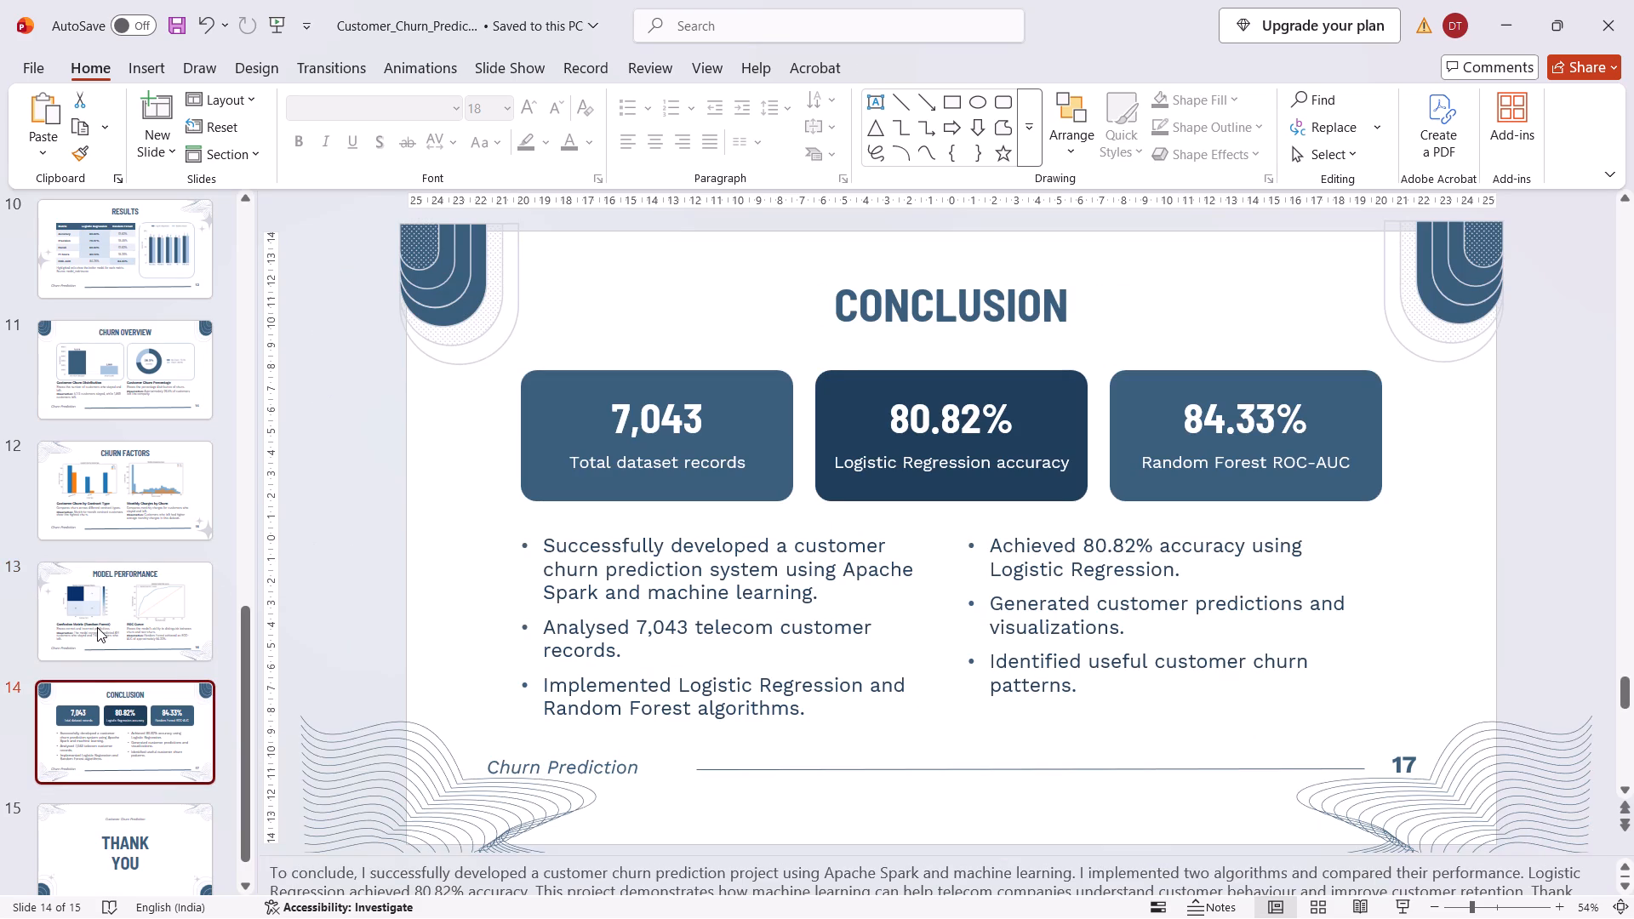
click(97, 627)
scroll(183, 724, down, 2)
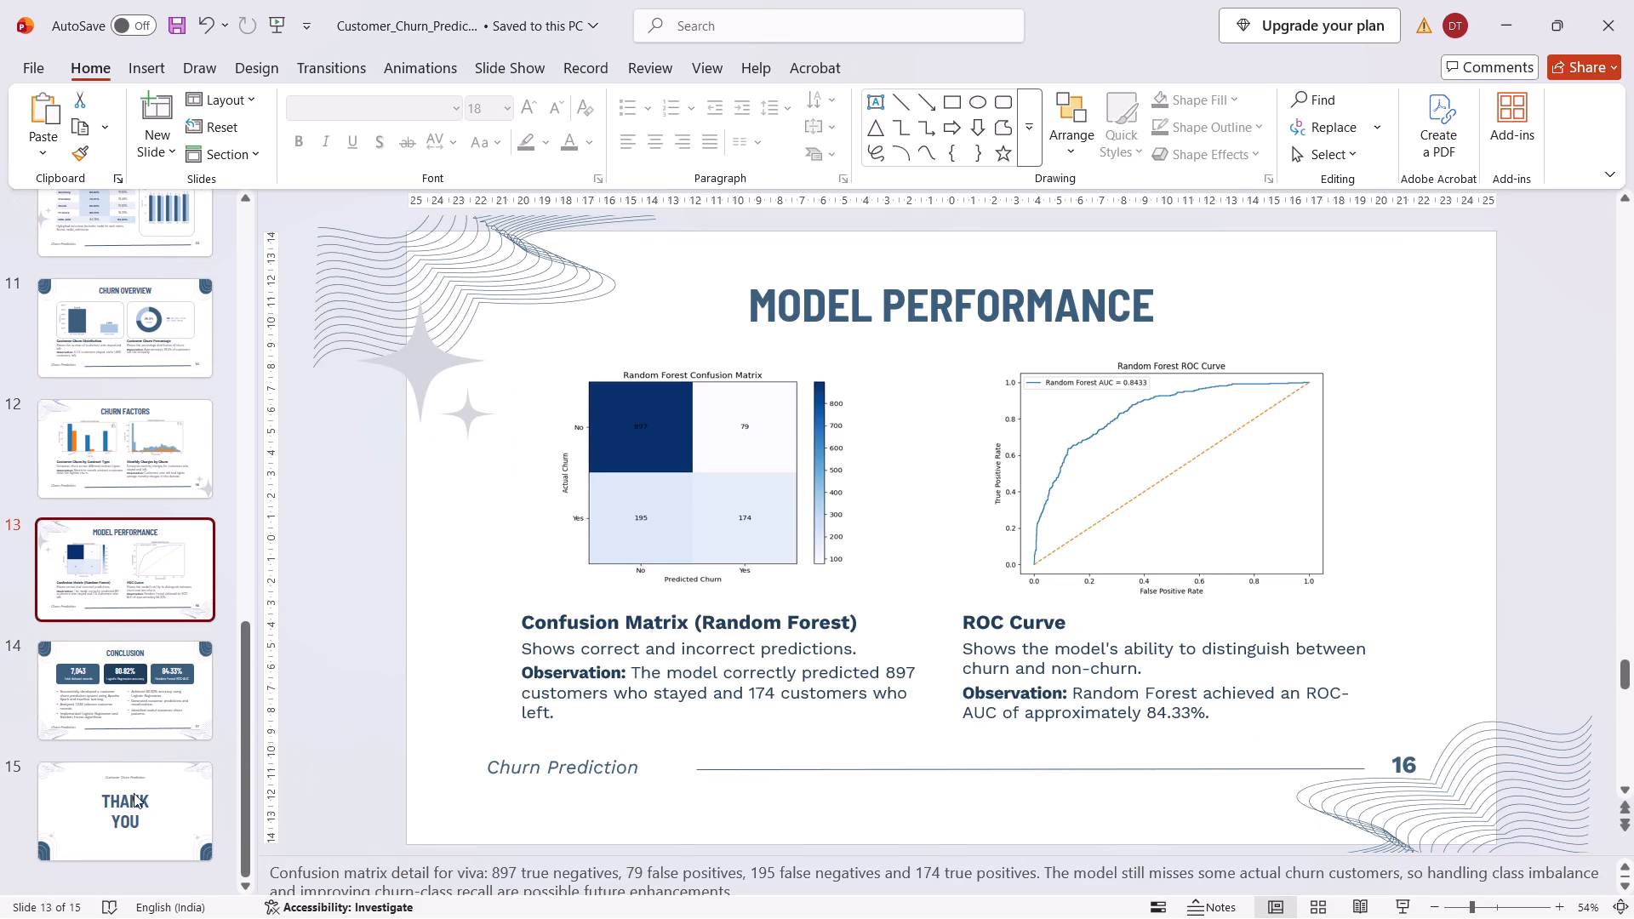
click(143, 699)
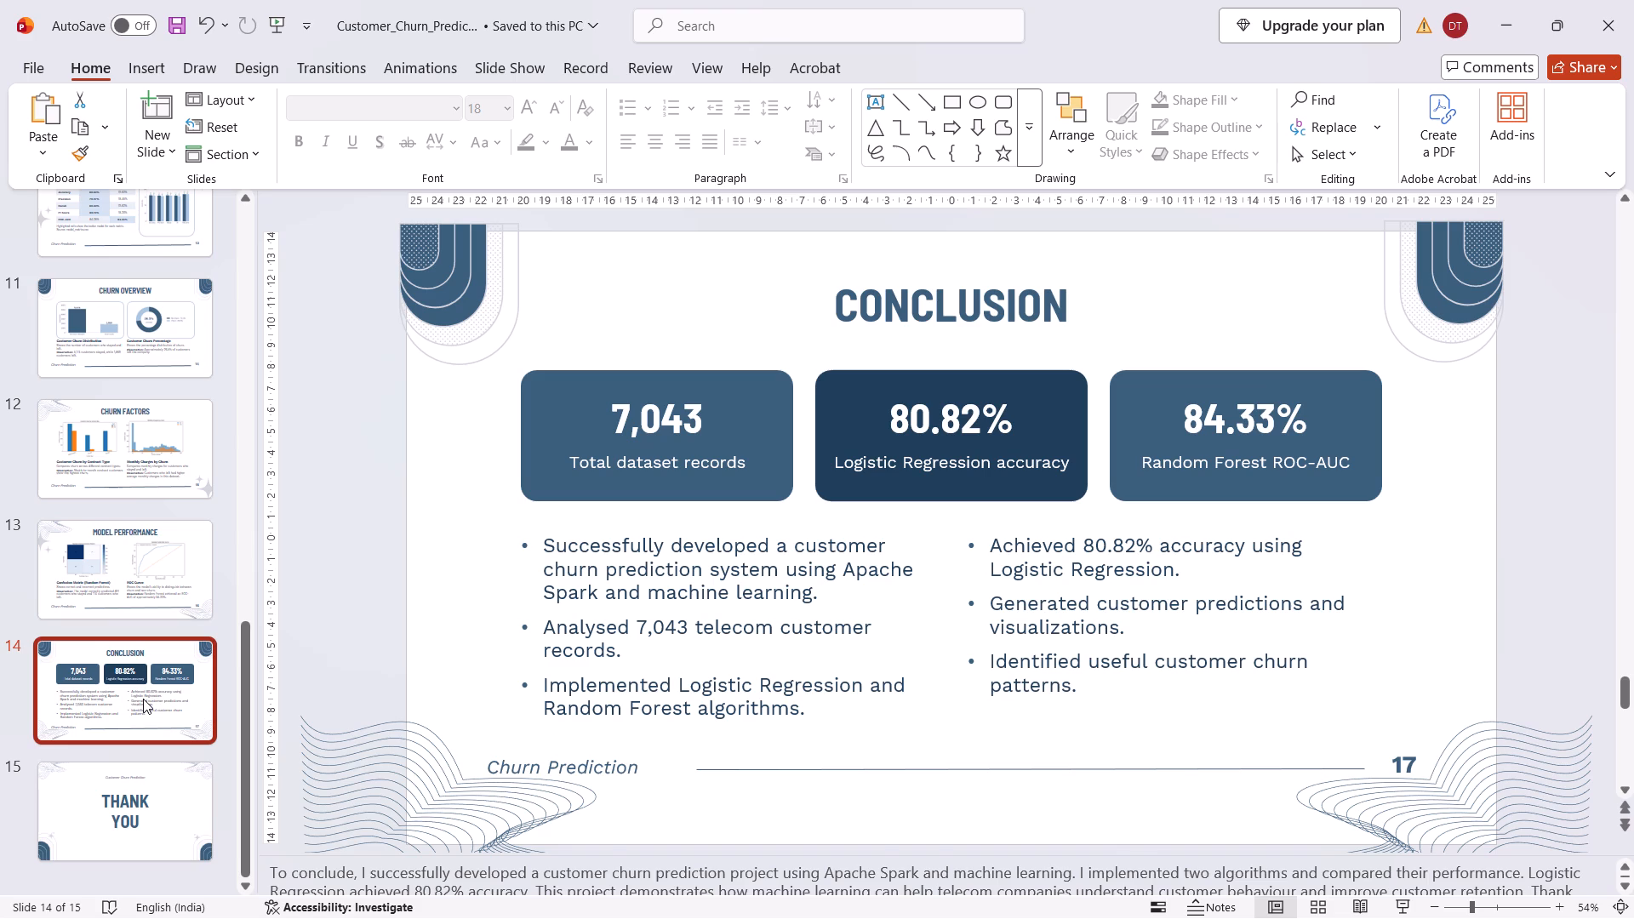
key(Up)
key(Up)
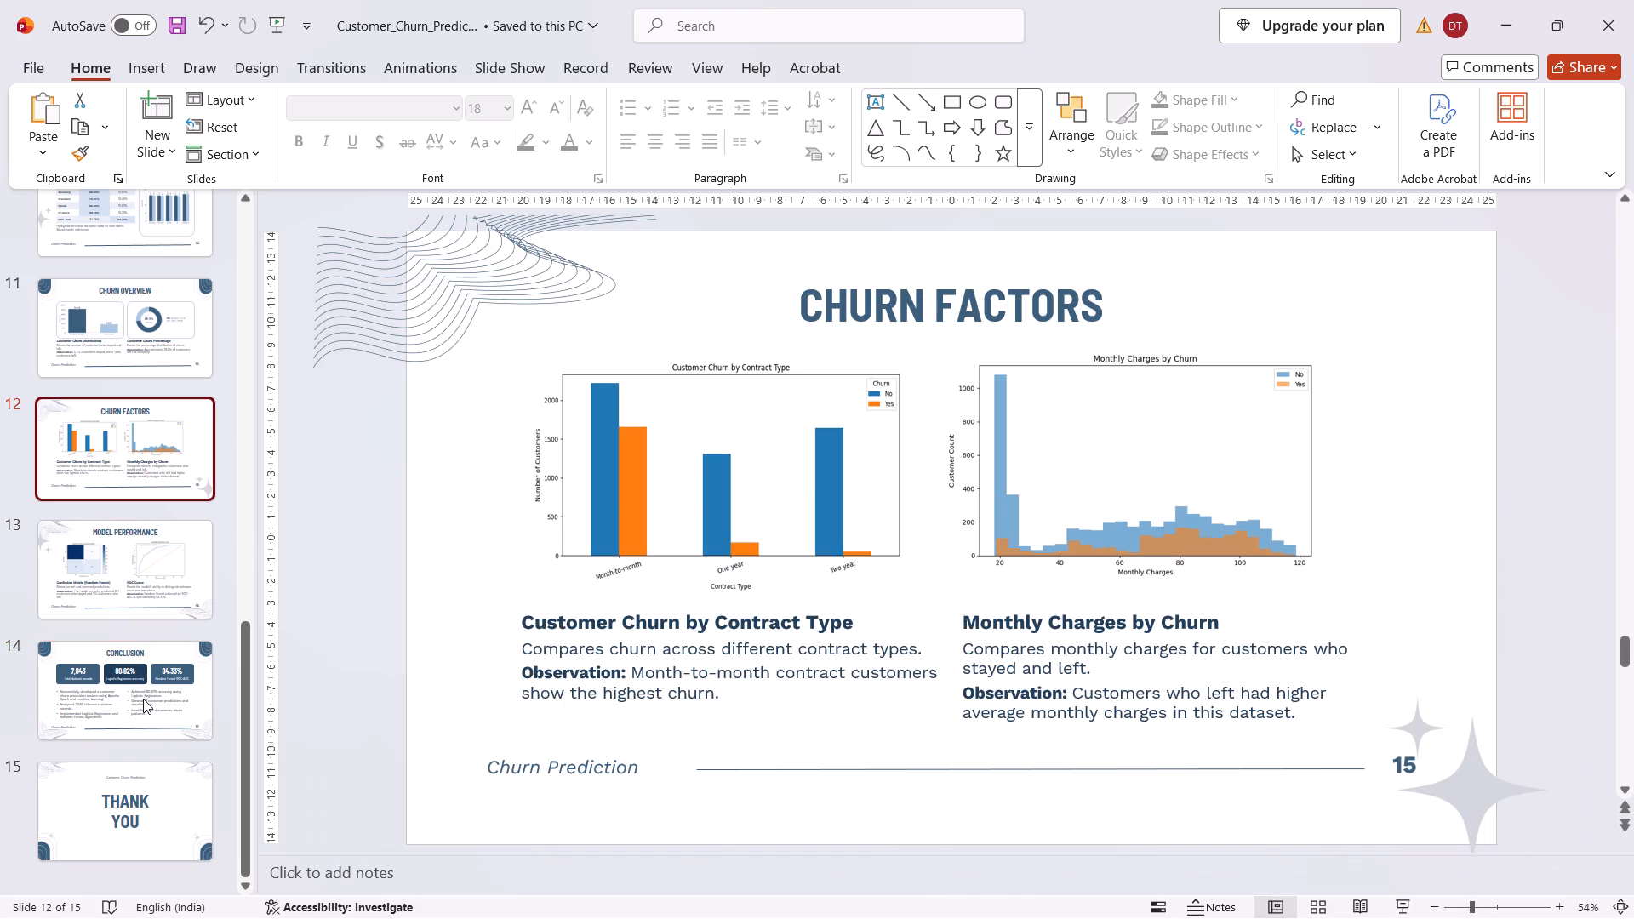
key(Up)
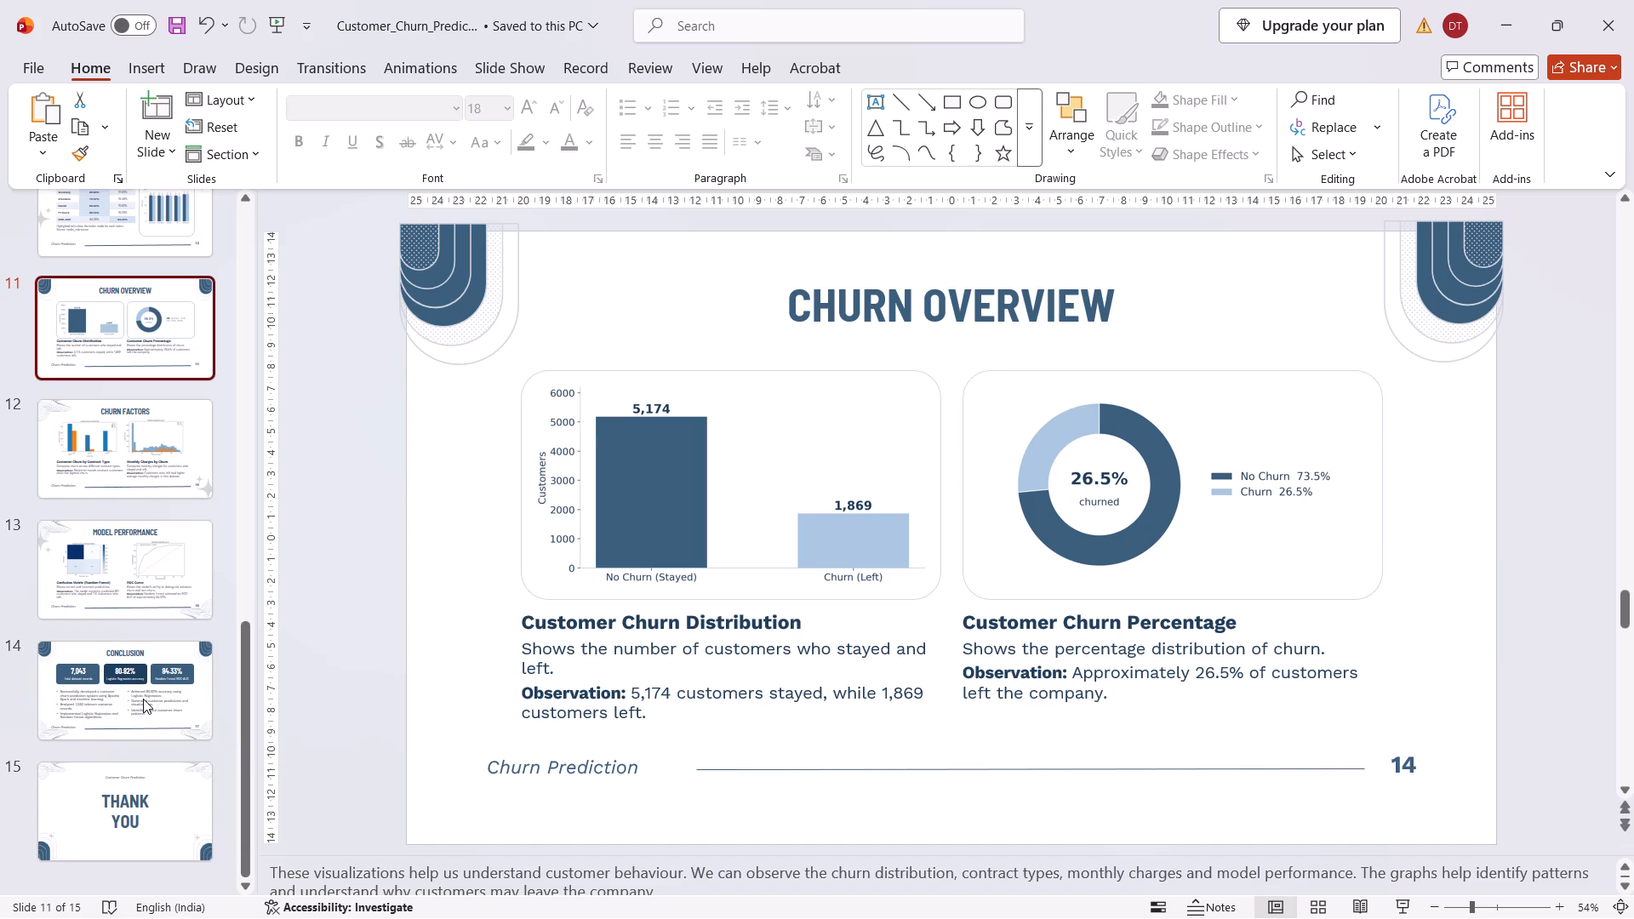
Insert the churn_distribution and churn_percentage pictures from the outputs folder onto the Churn Overview slide.
click(654, 529)
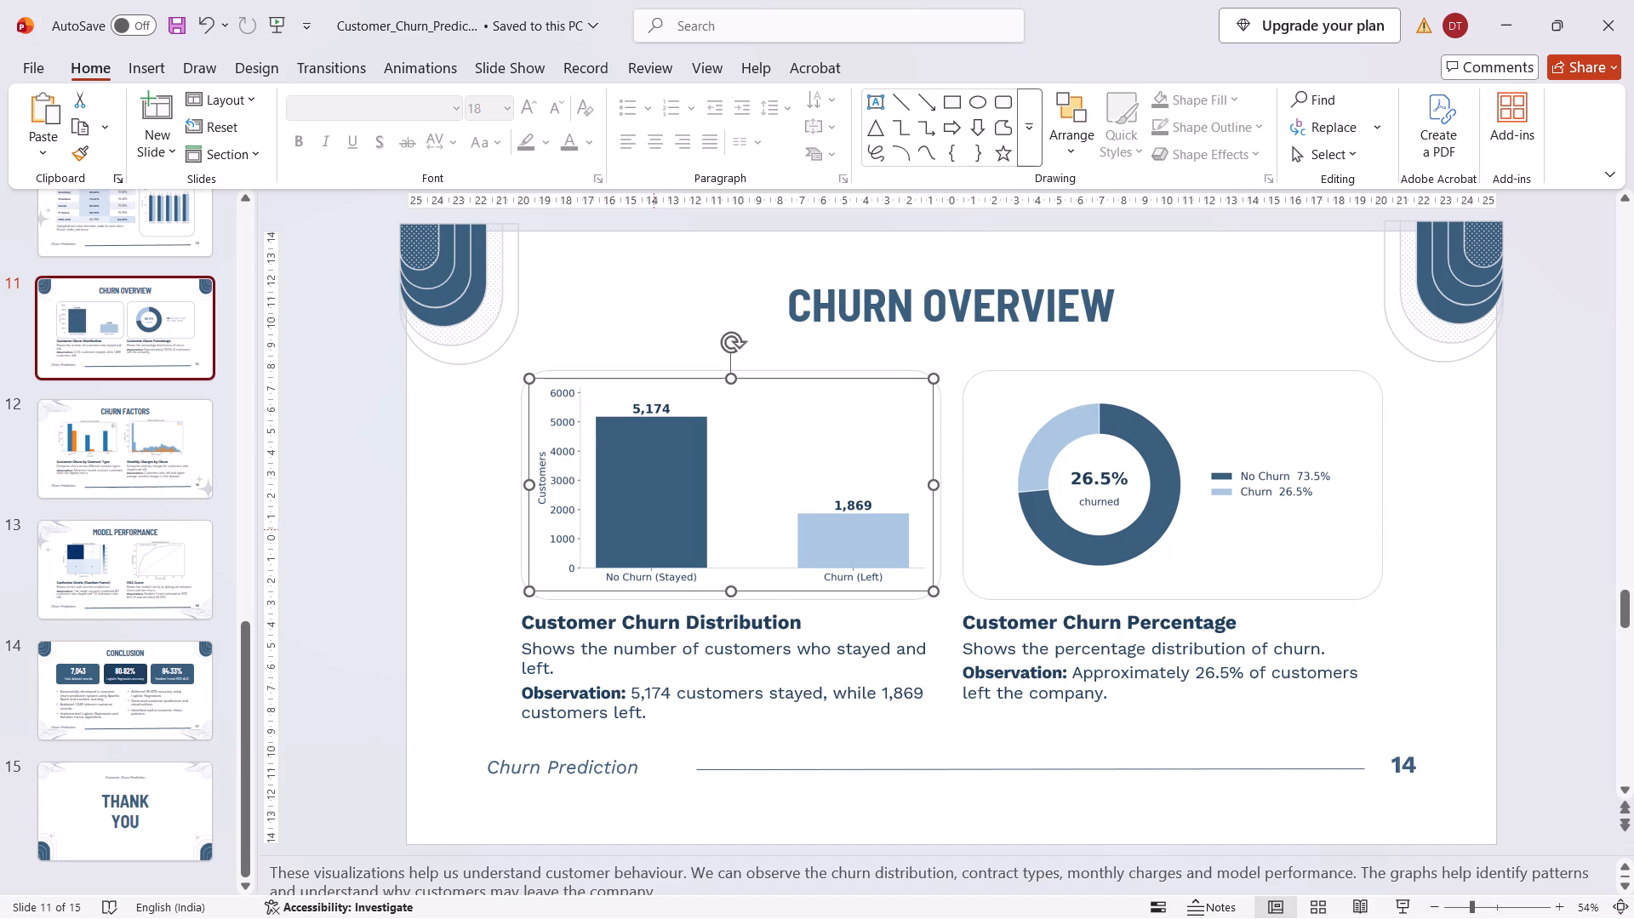
click(153, 82)
click(182, 143)
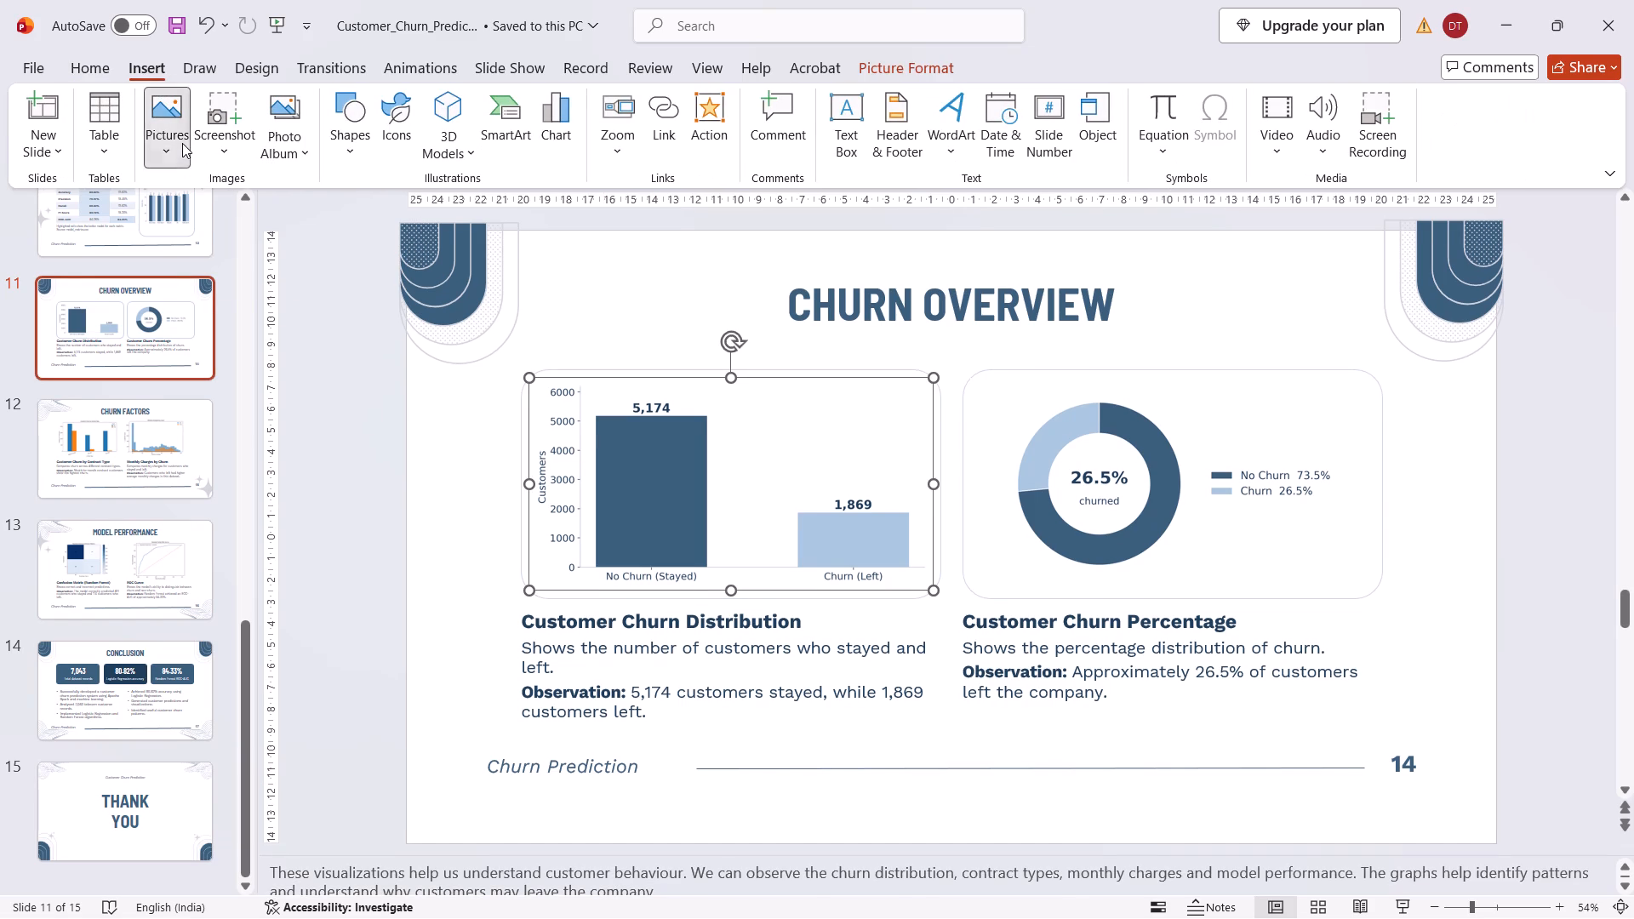
click(191, 215)
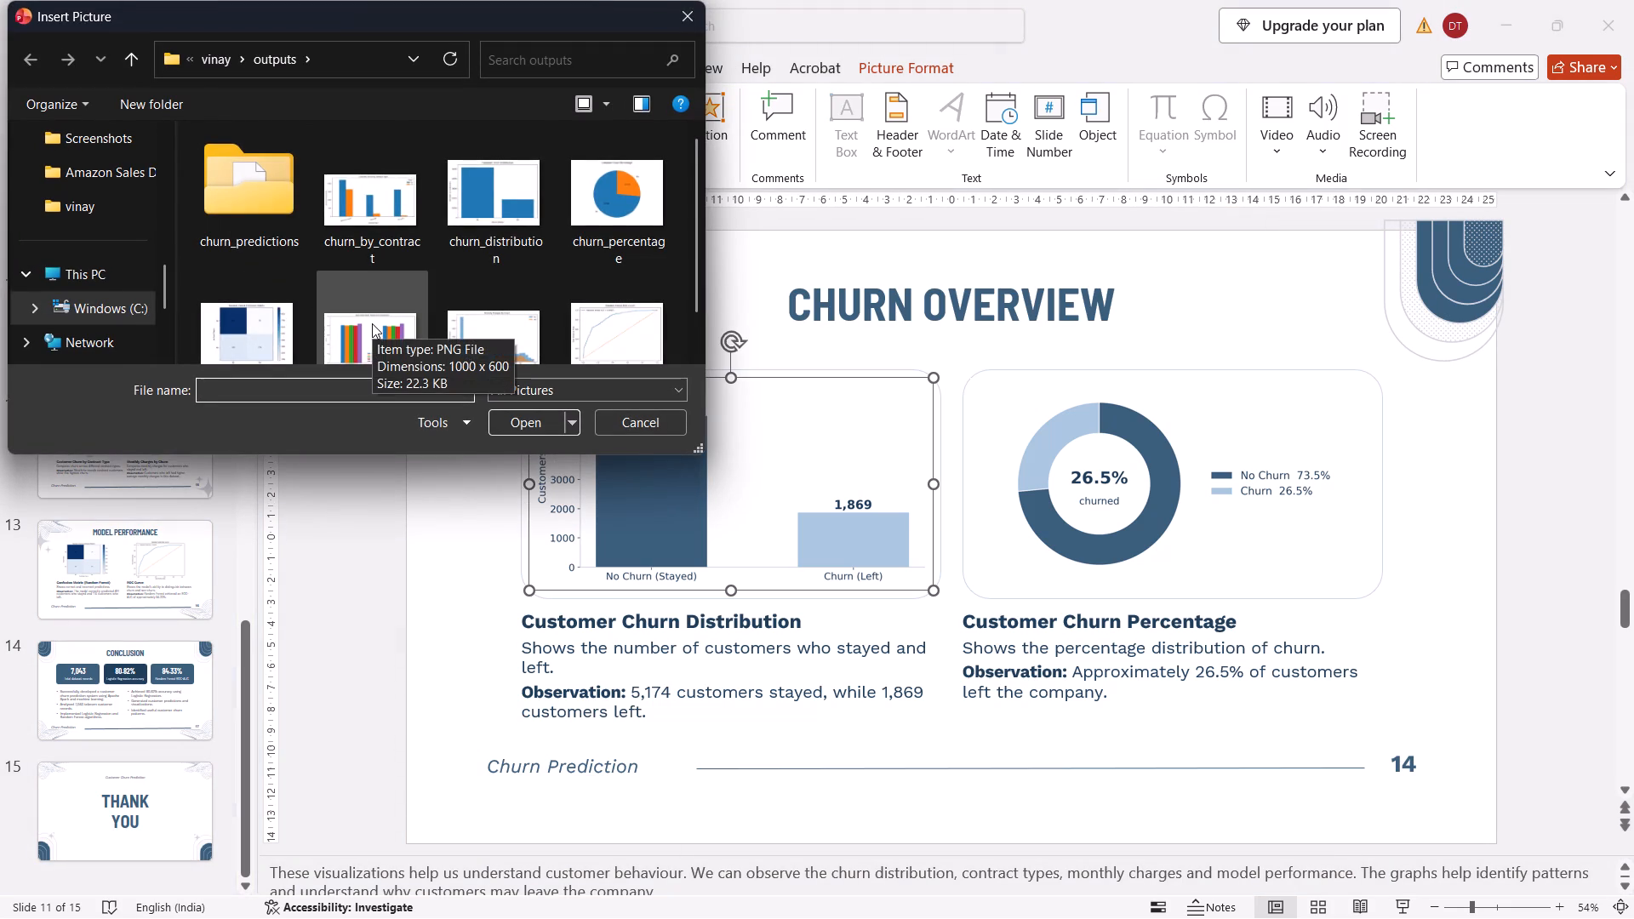
click(476, 237)
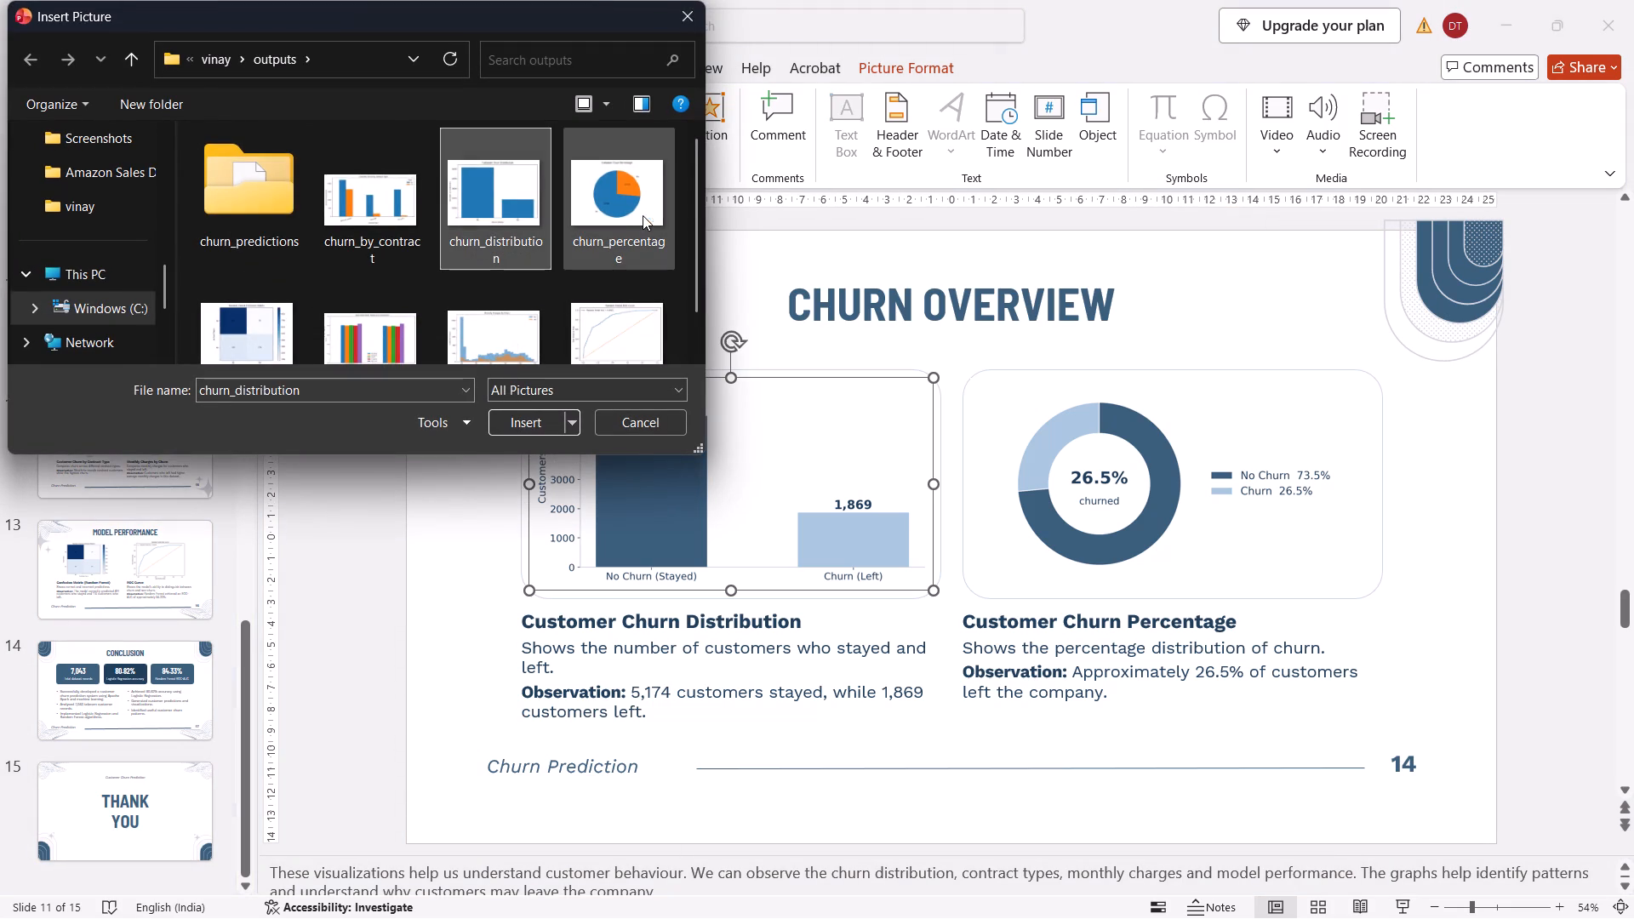
ctrl+click(643, 215)
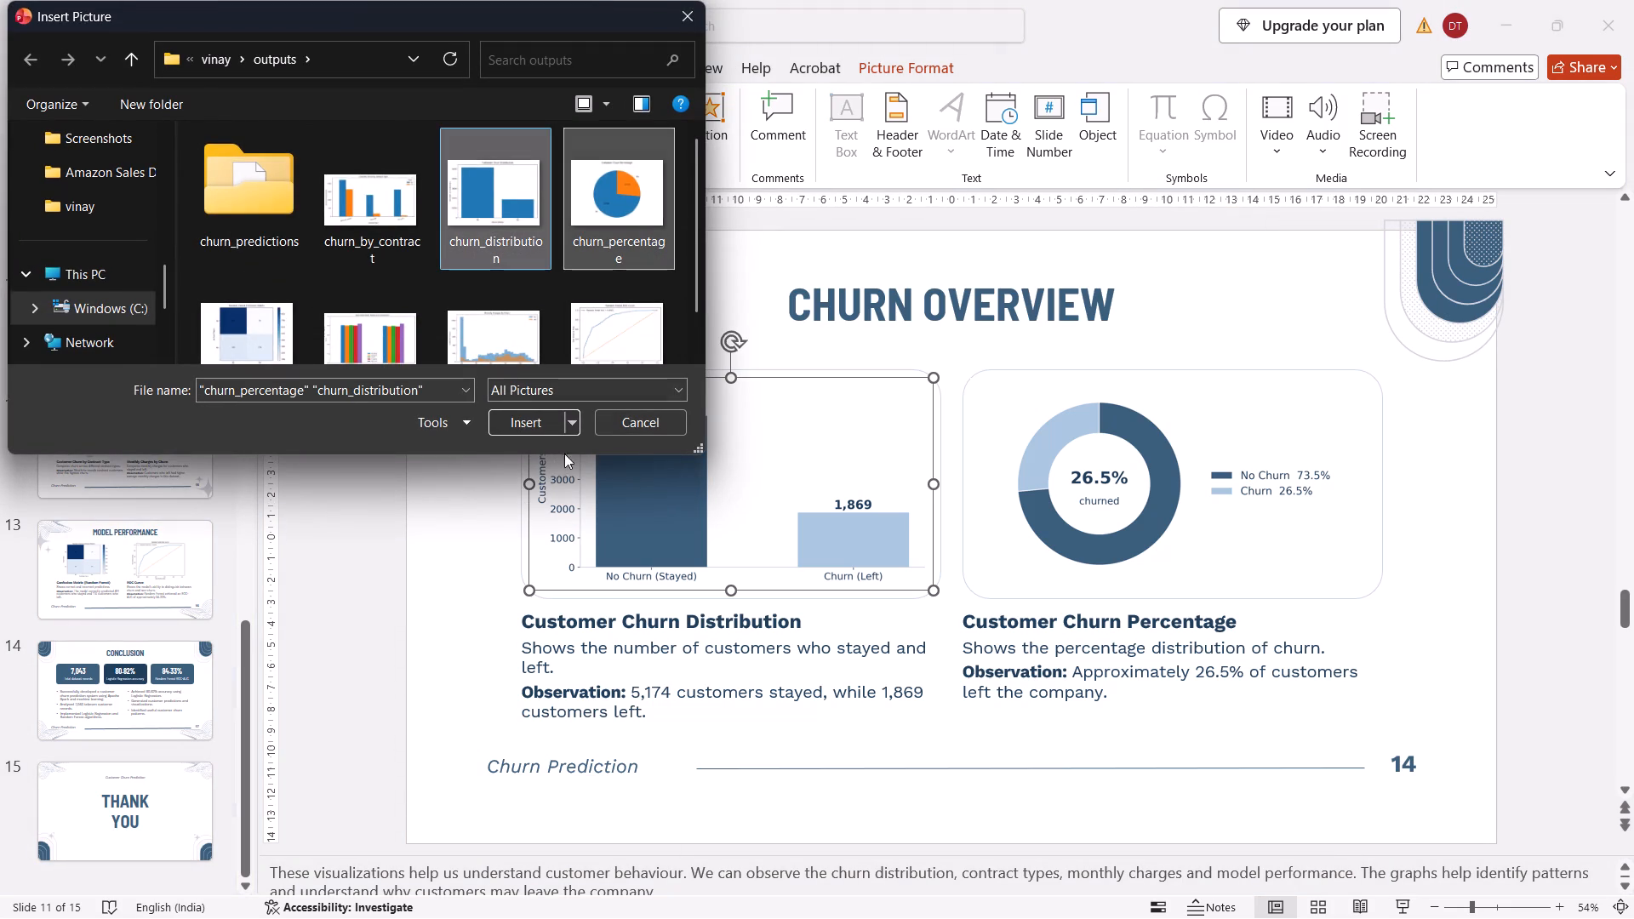
click(522, 420)
Move both inserted churn charts together to the middle of the slide, between the two existing chart cards.
drag(886, 438, 680, 431)
drag(923, 393, 943, 378)
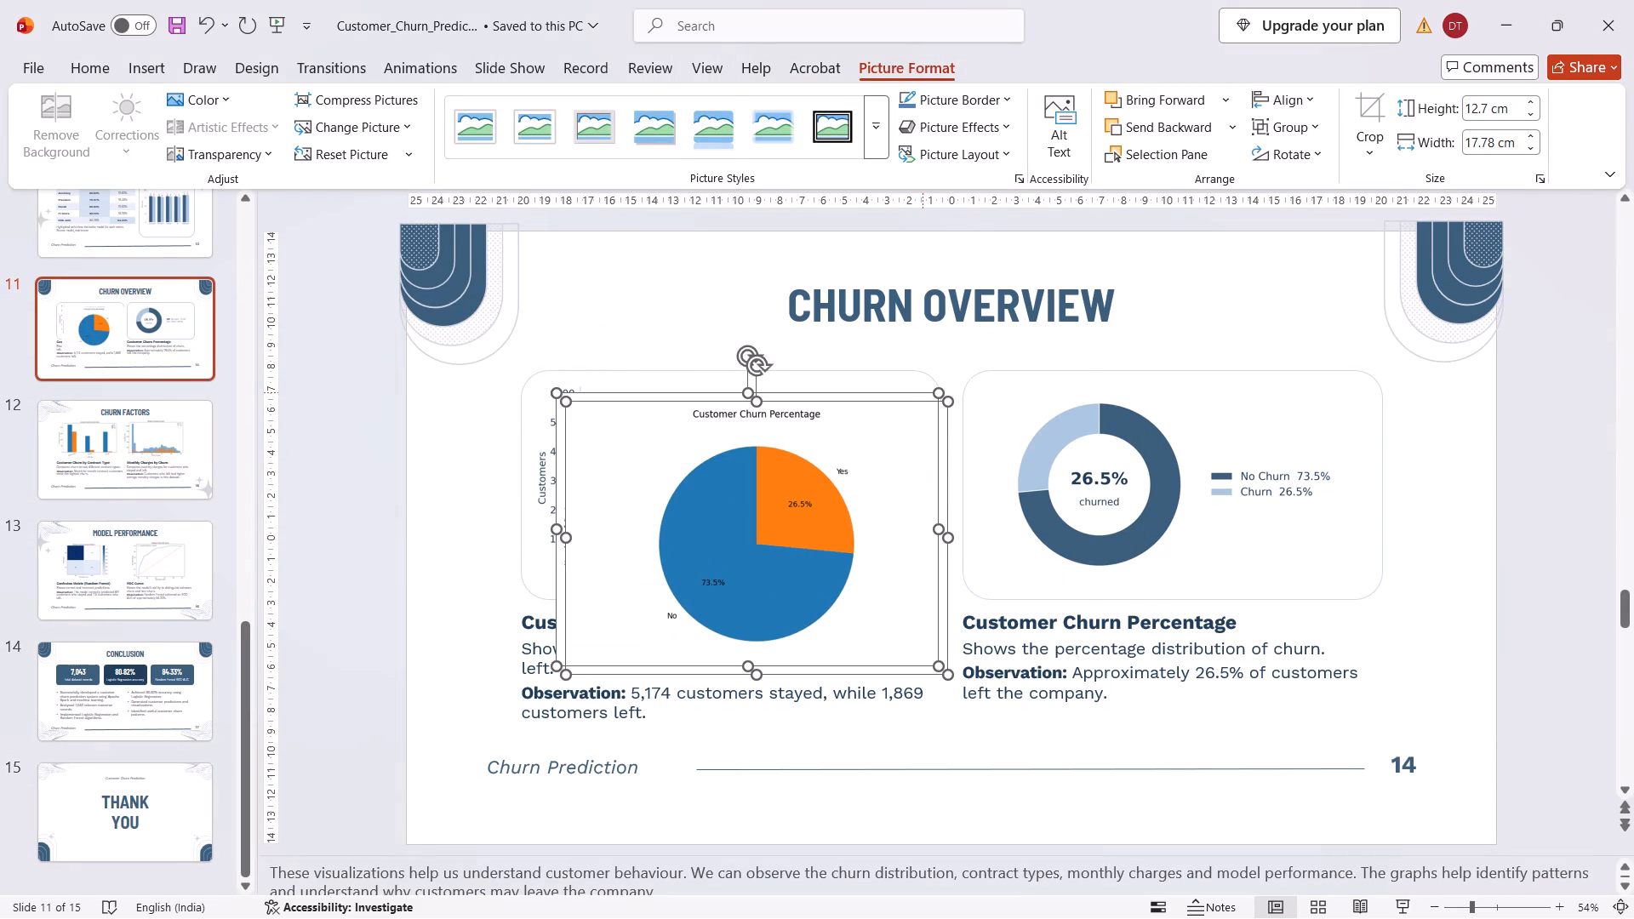
drag(943, 378, 1069, 326)
drag(917, 441, 867, 471)
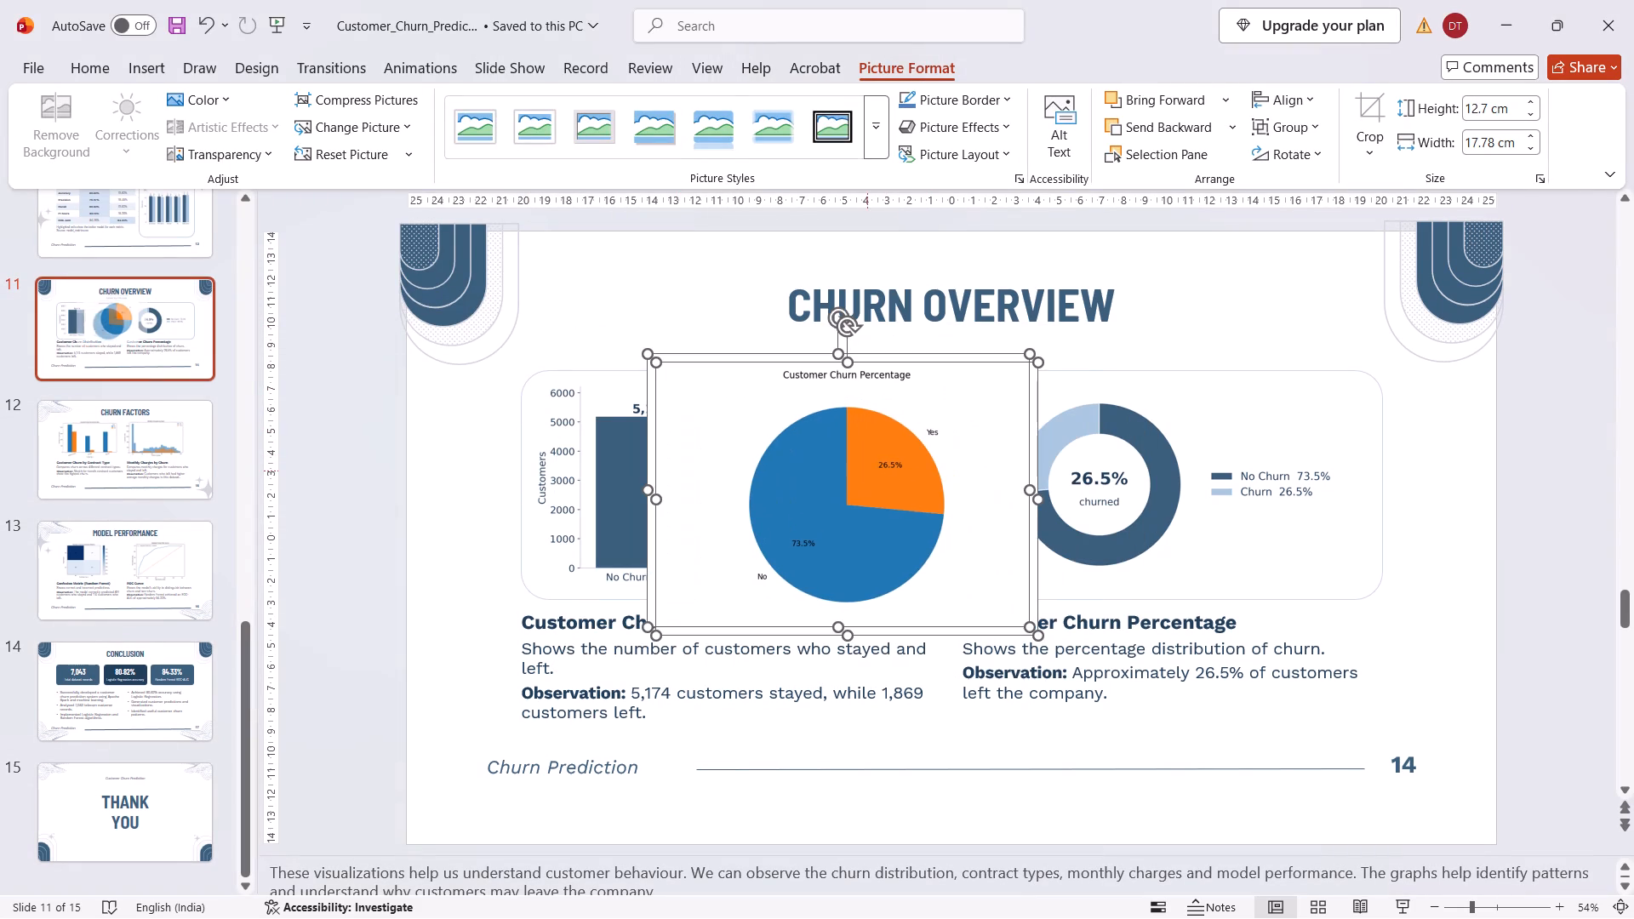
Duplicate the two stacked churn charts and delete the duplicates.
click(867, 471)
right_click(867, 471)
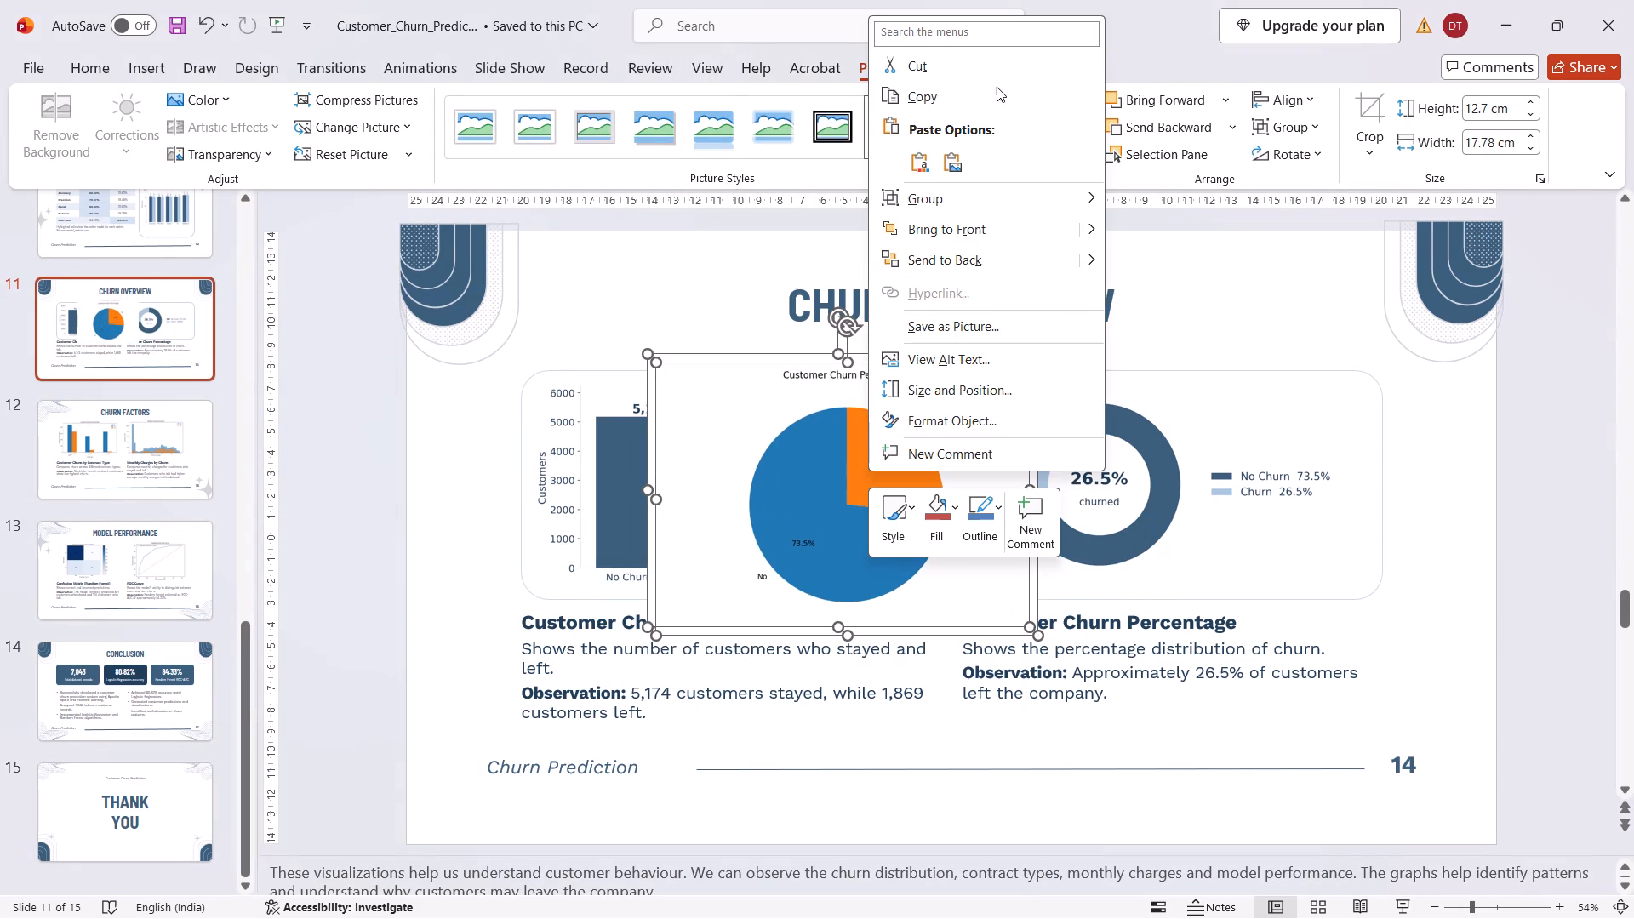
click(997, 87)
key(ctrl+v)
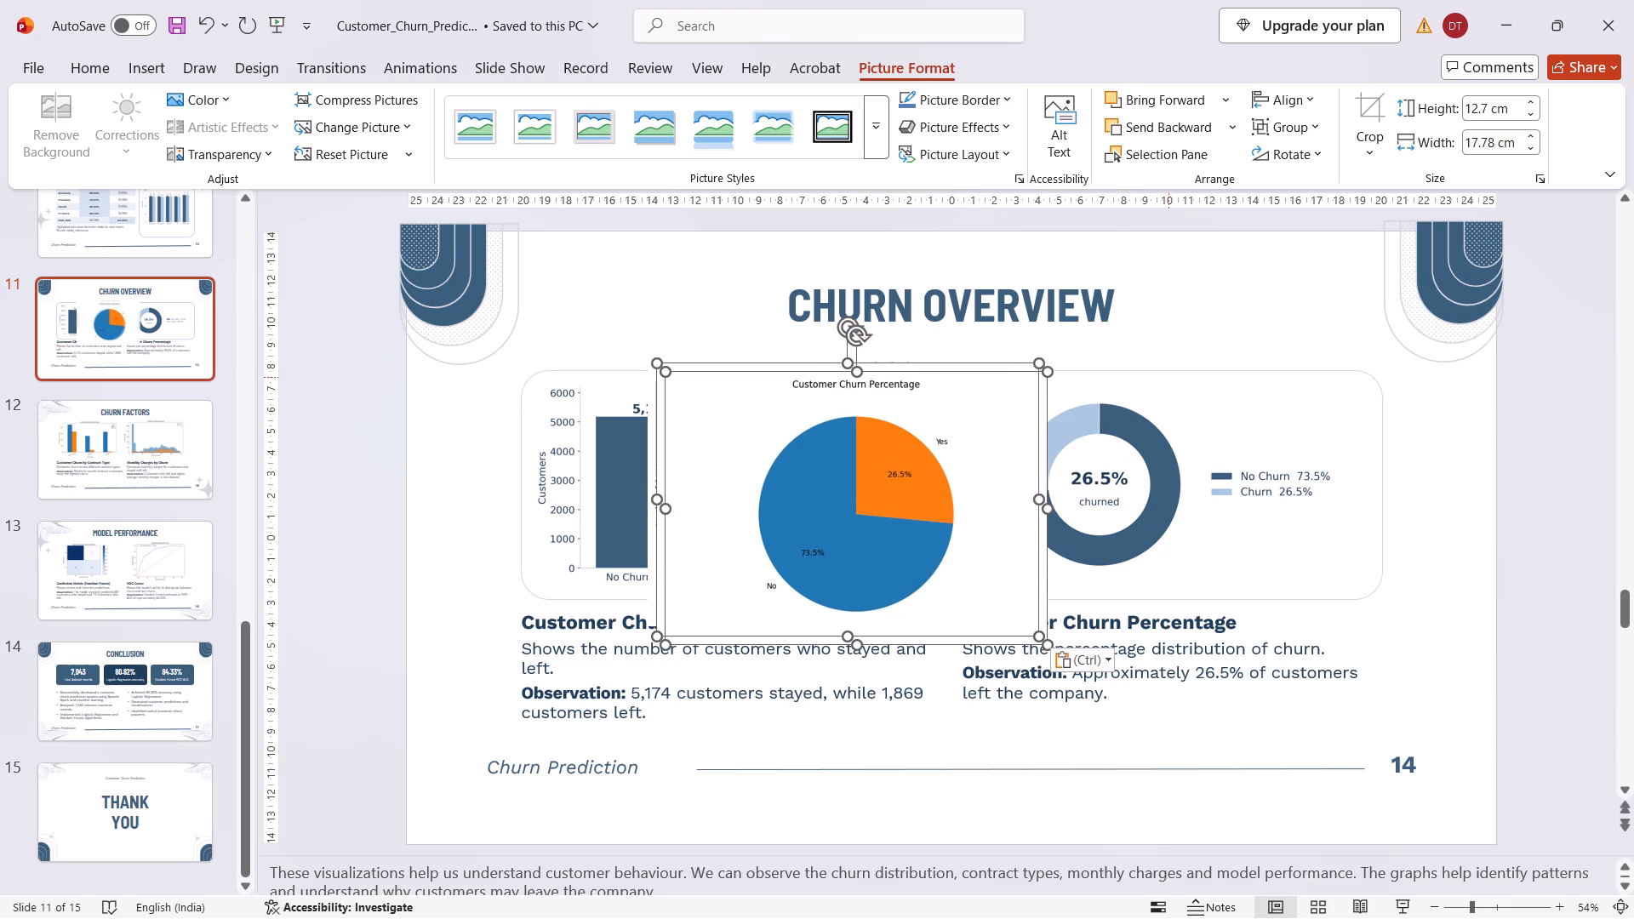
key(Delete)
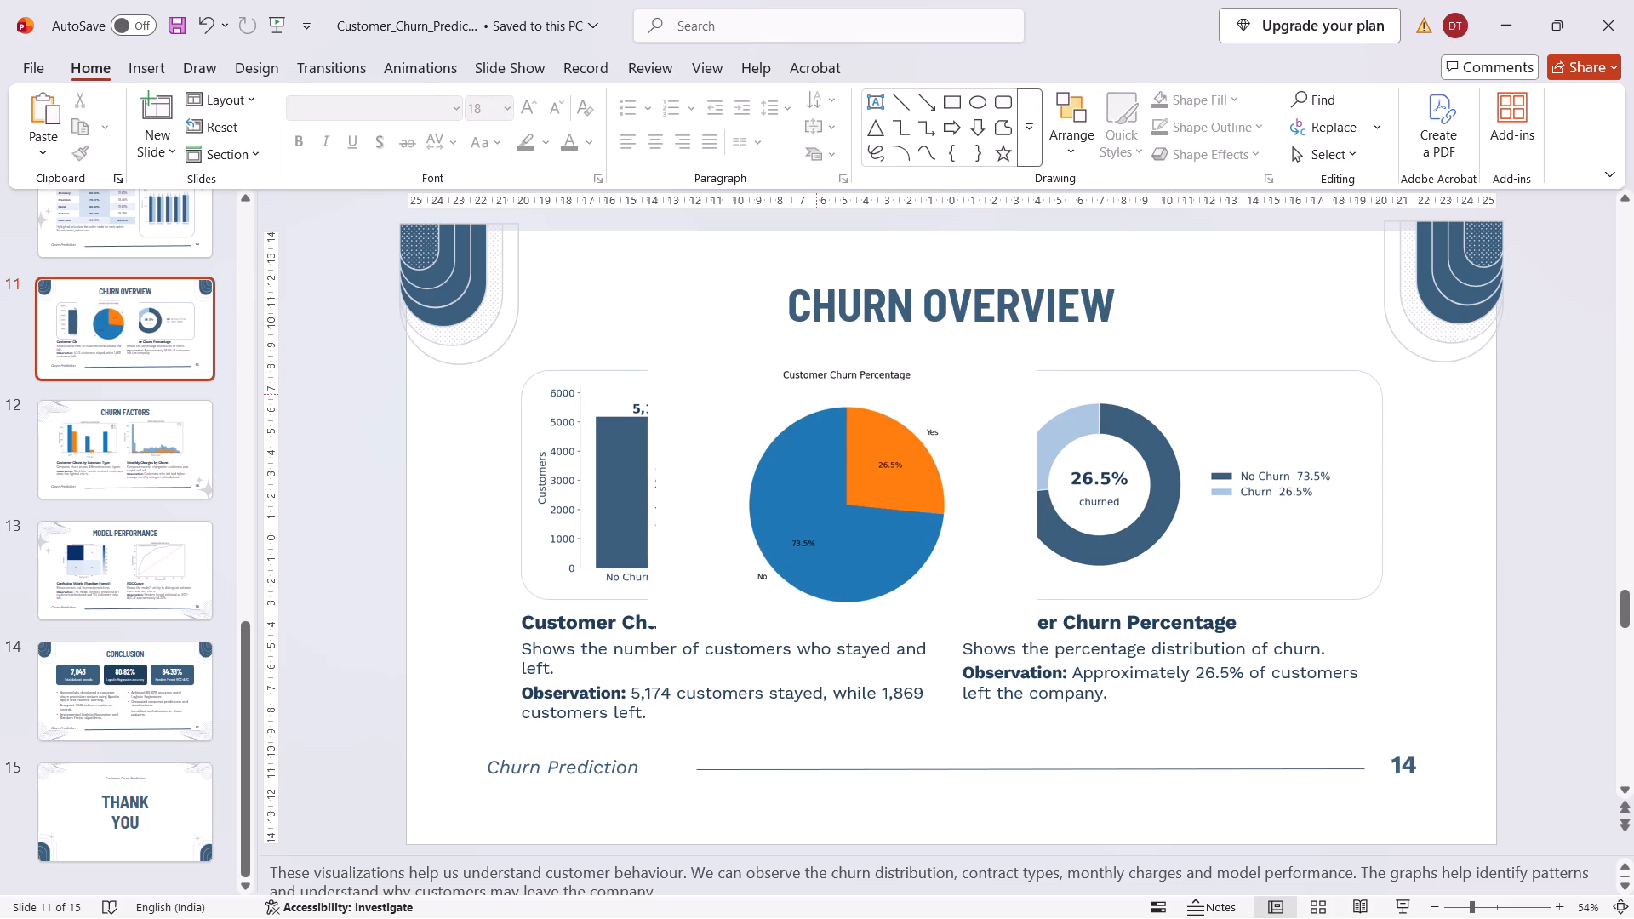
Separate the stacked charts by moving the Customer Churn Percentage pie chart to the slide's lower left area.
drag(816, 394, 641, 646)
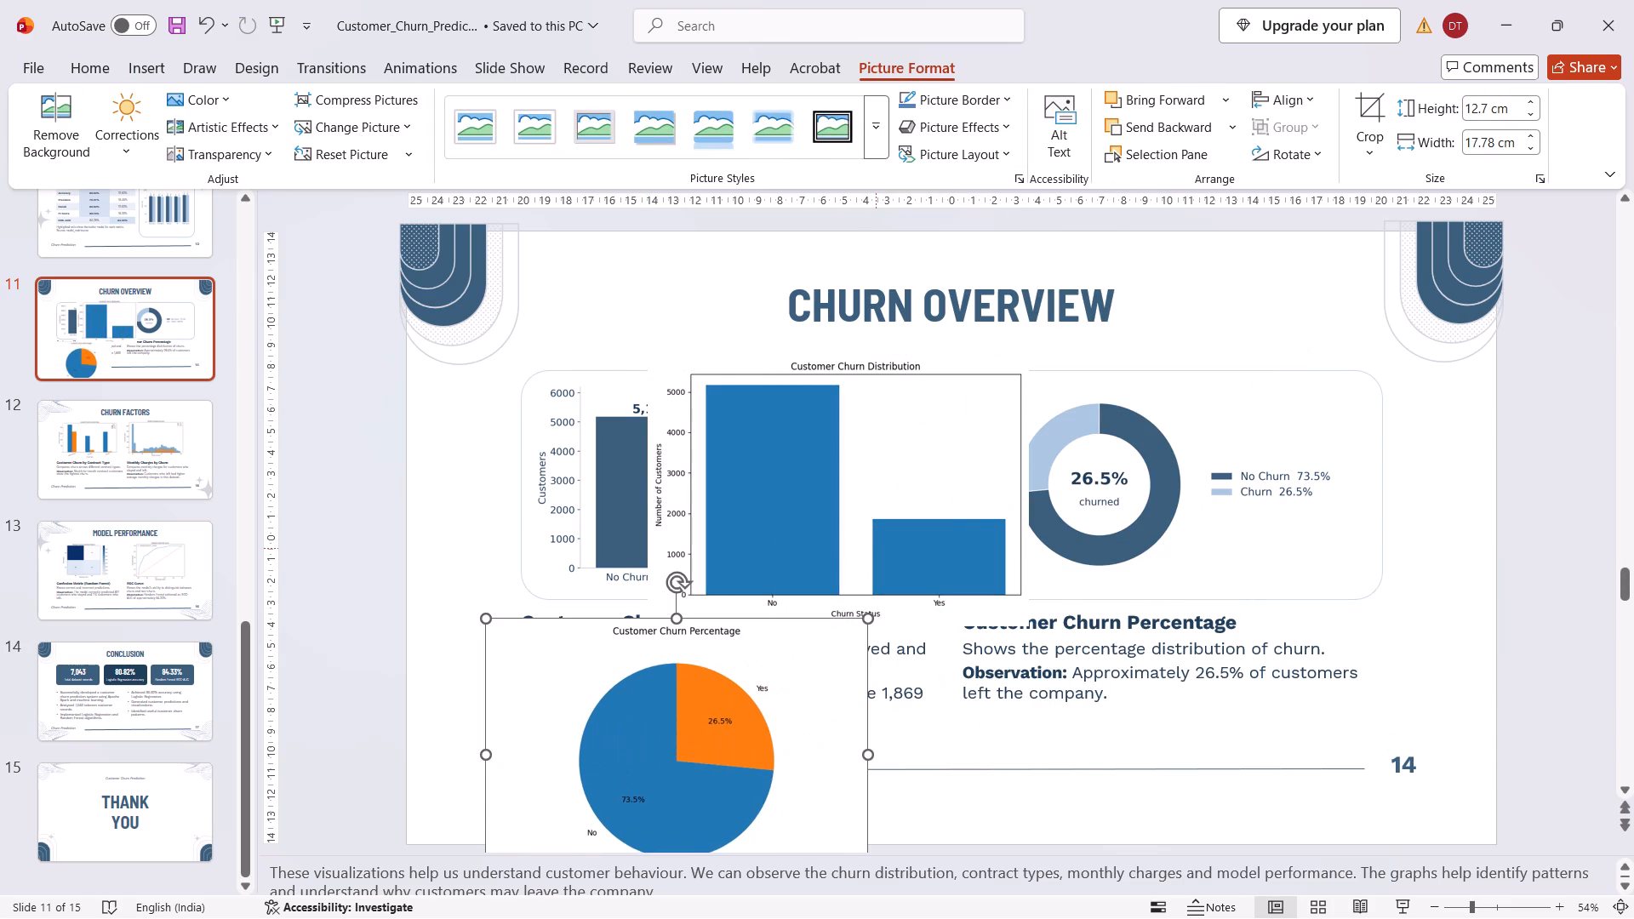
click(876, 548)
Delete the old donut chart from the Customer Churn Percentage card.
click(1169, 523)
key(Delete)
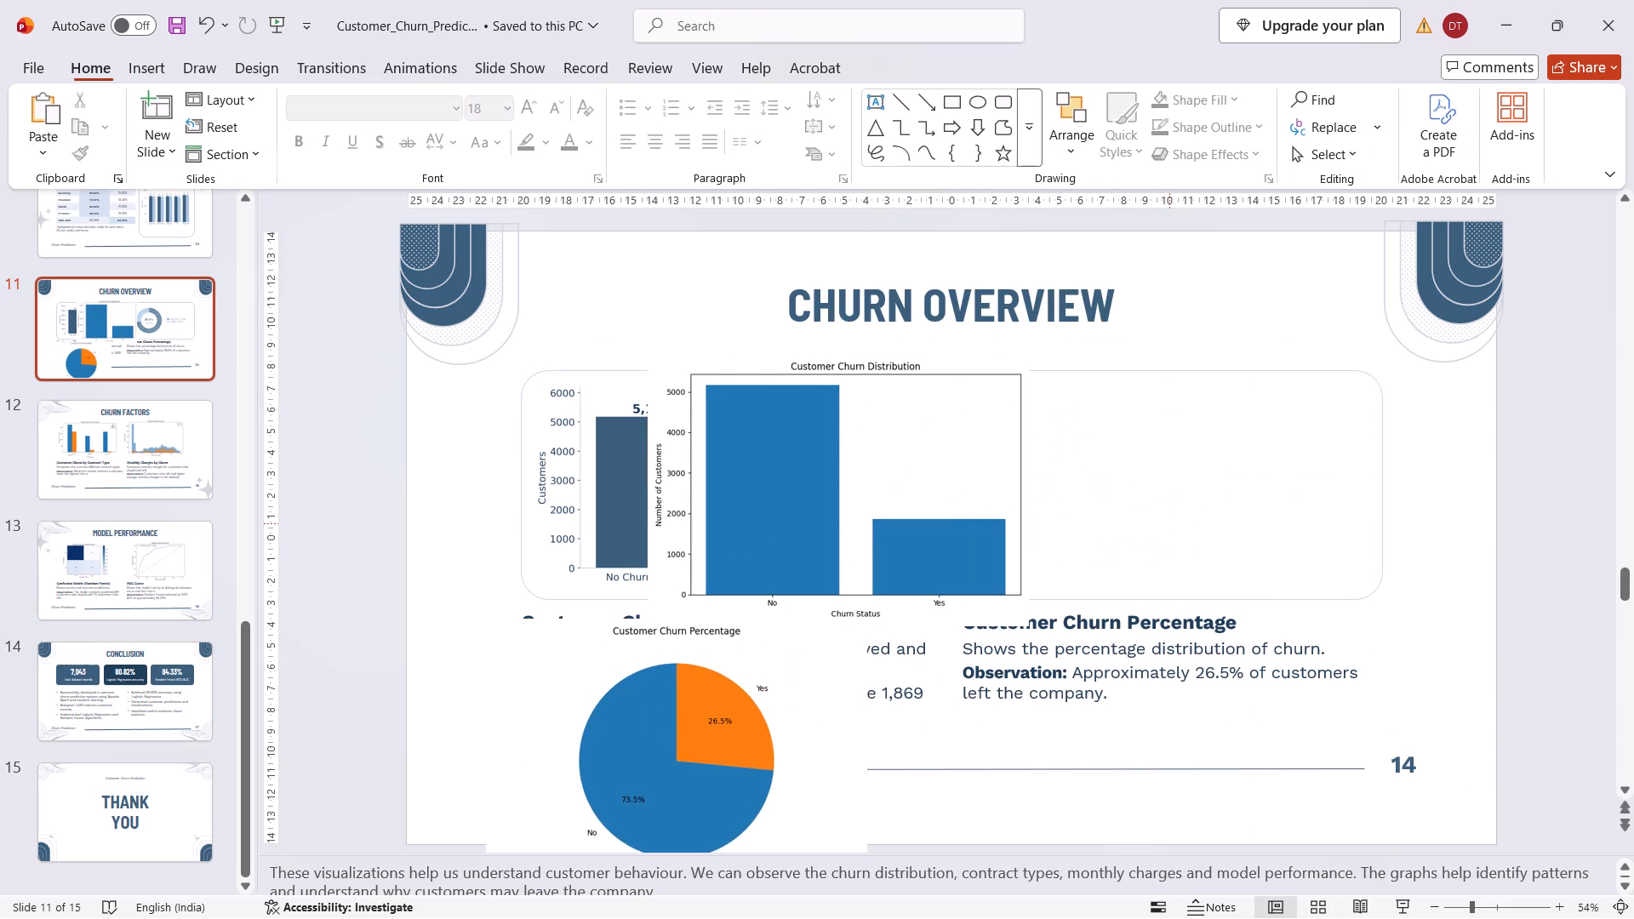
Delete the empty rounded card frame above the Customer Churn Percentage caption.
click(1169, 523)
key(Delete)
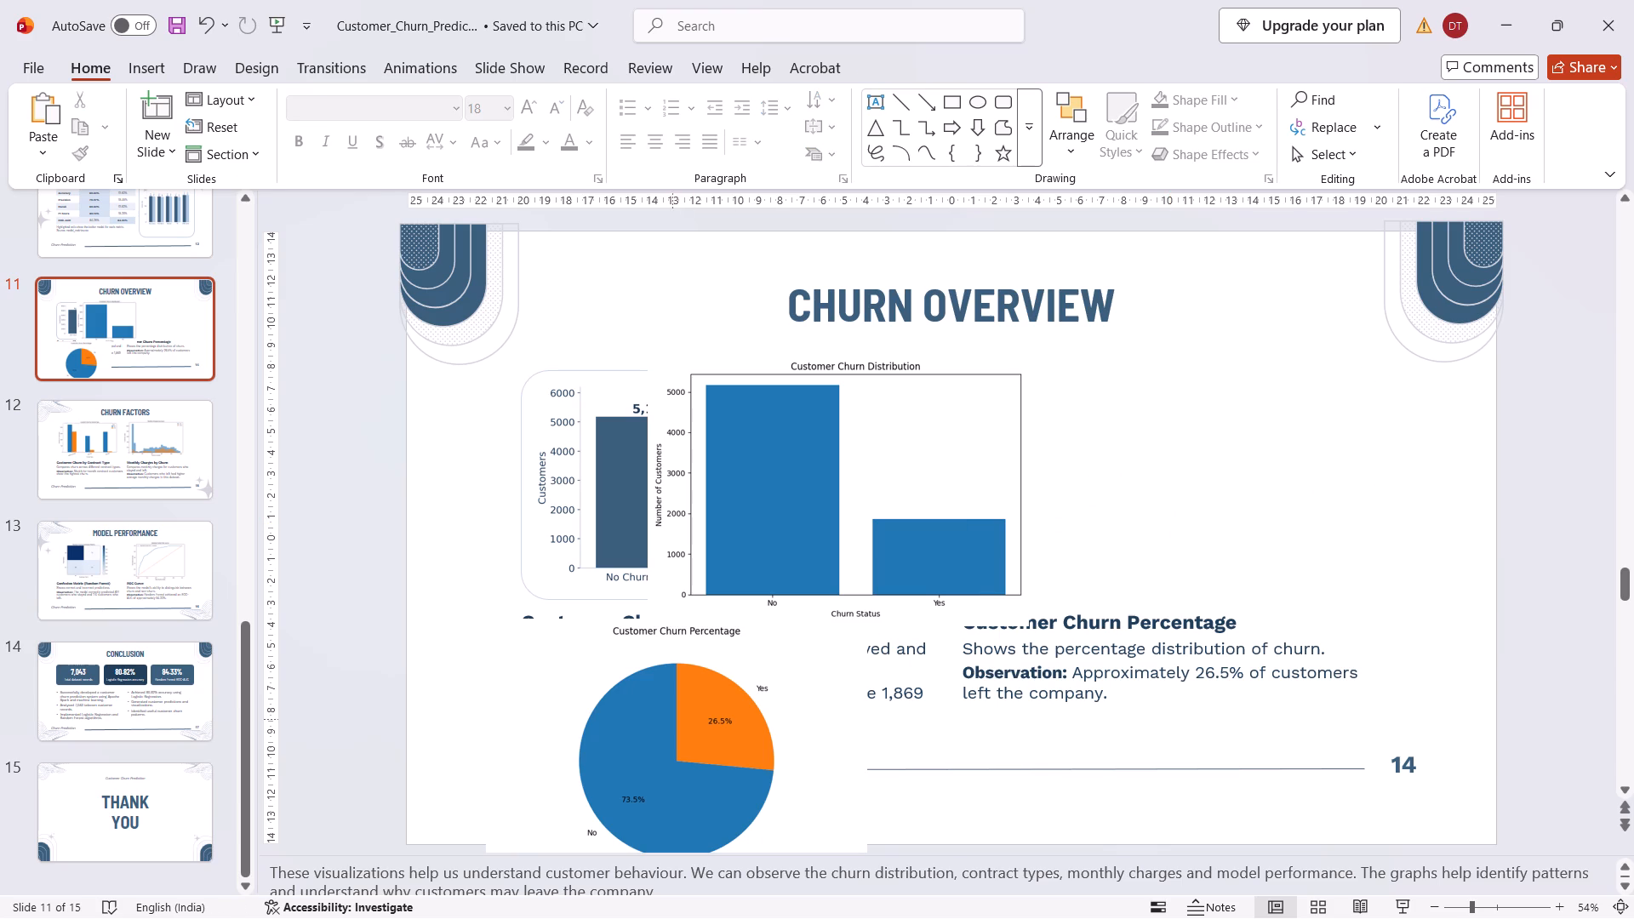
Move the Customer Churn Percentage pie chart above its caption and shrink it to fit the space.
drag(660, 747, 1148, 446)
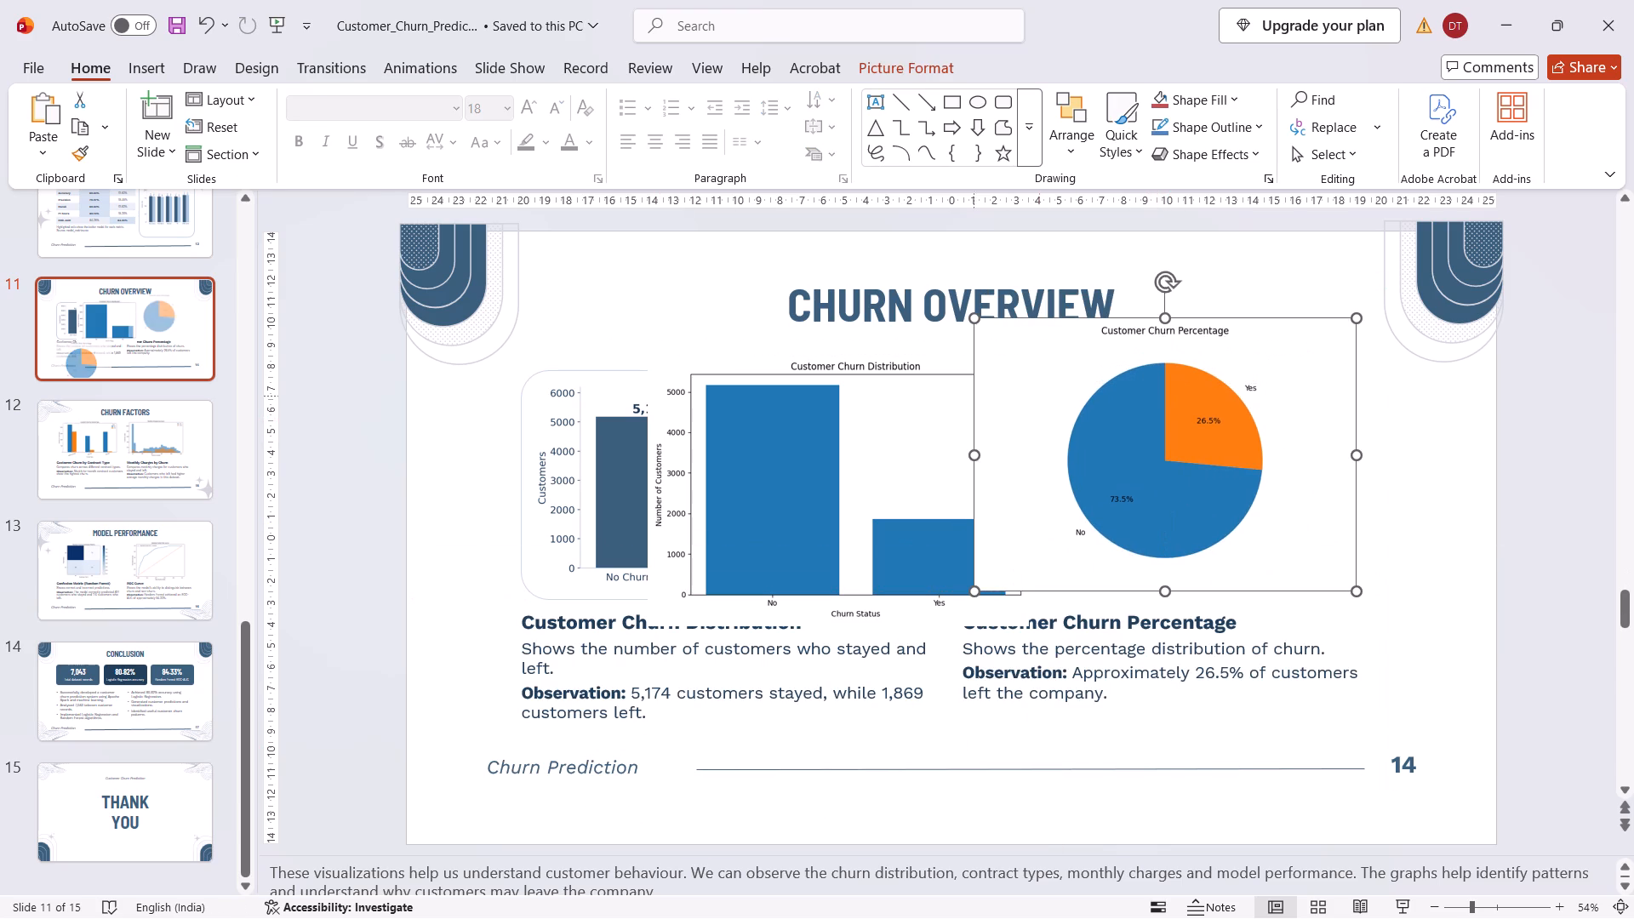
drag(971, 319, 1080, 407)
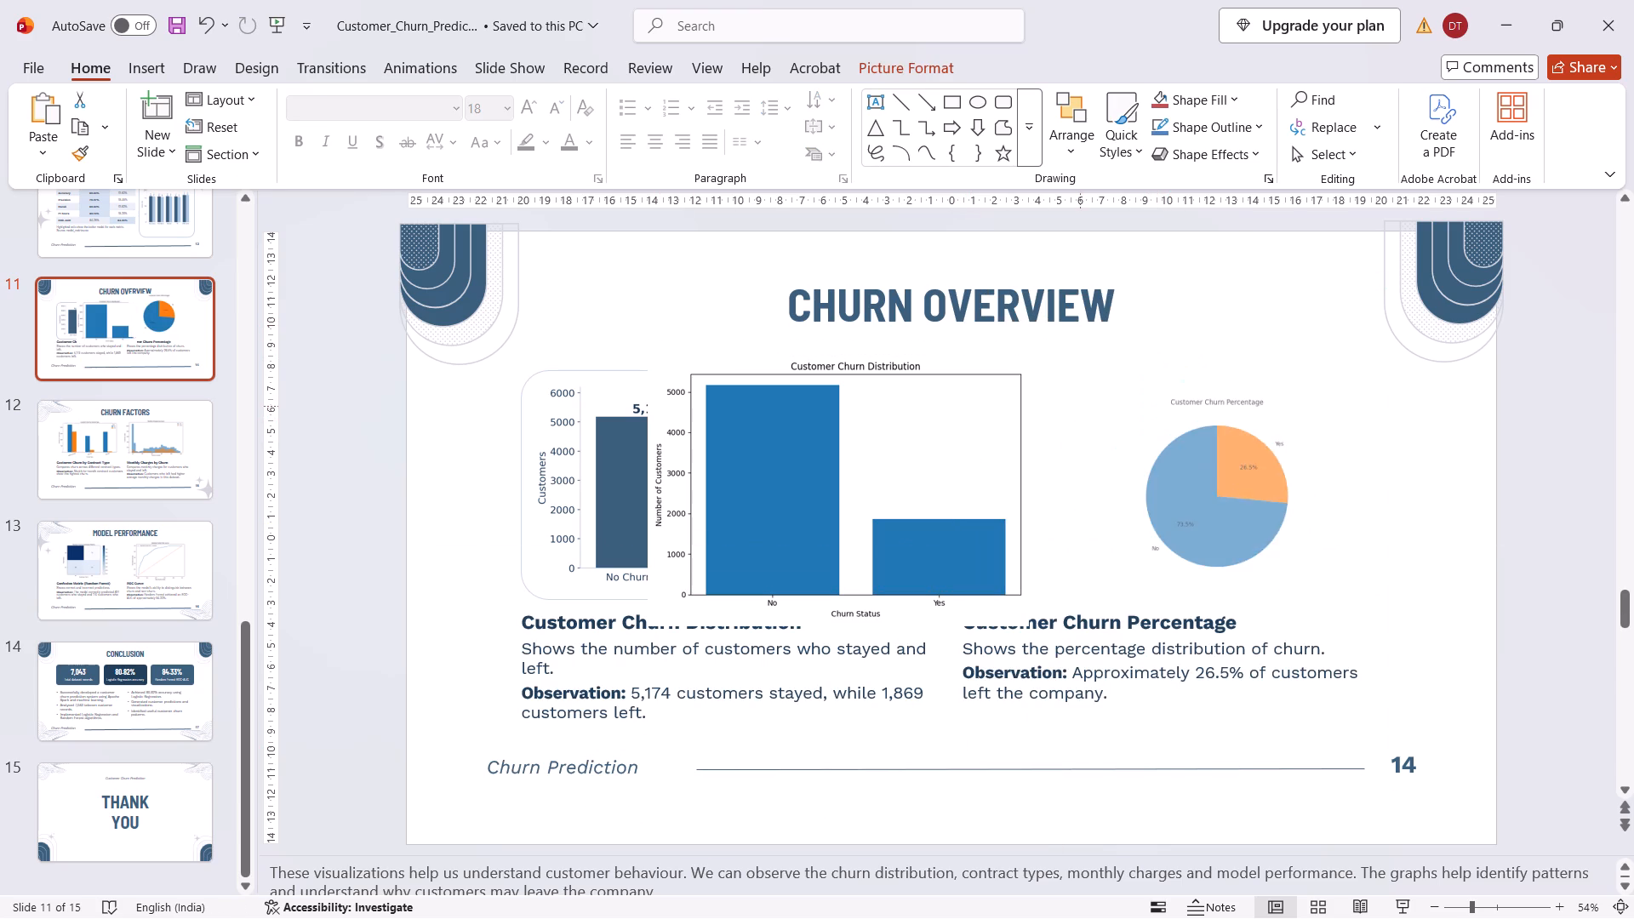
drag(1080, 407, 1079, 412)
drag(1231, 471, 1161, 467)
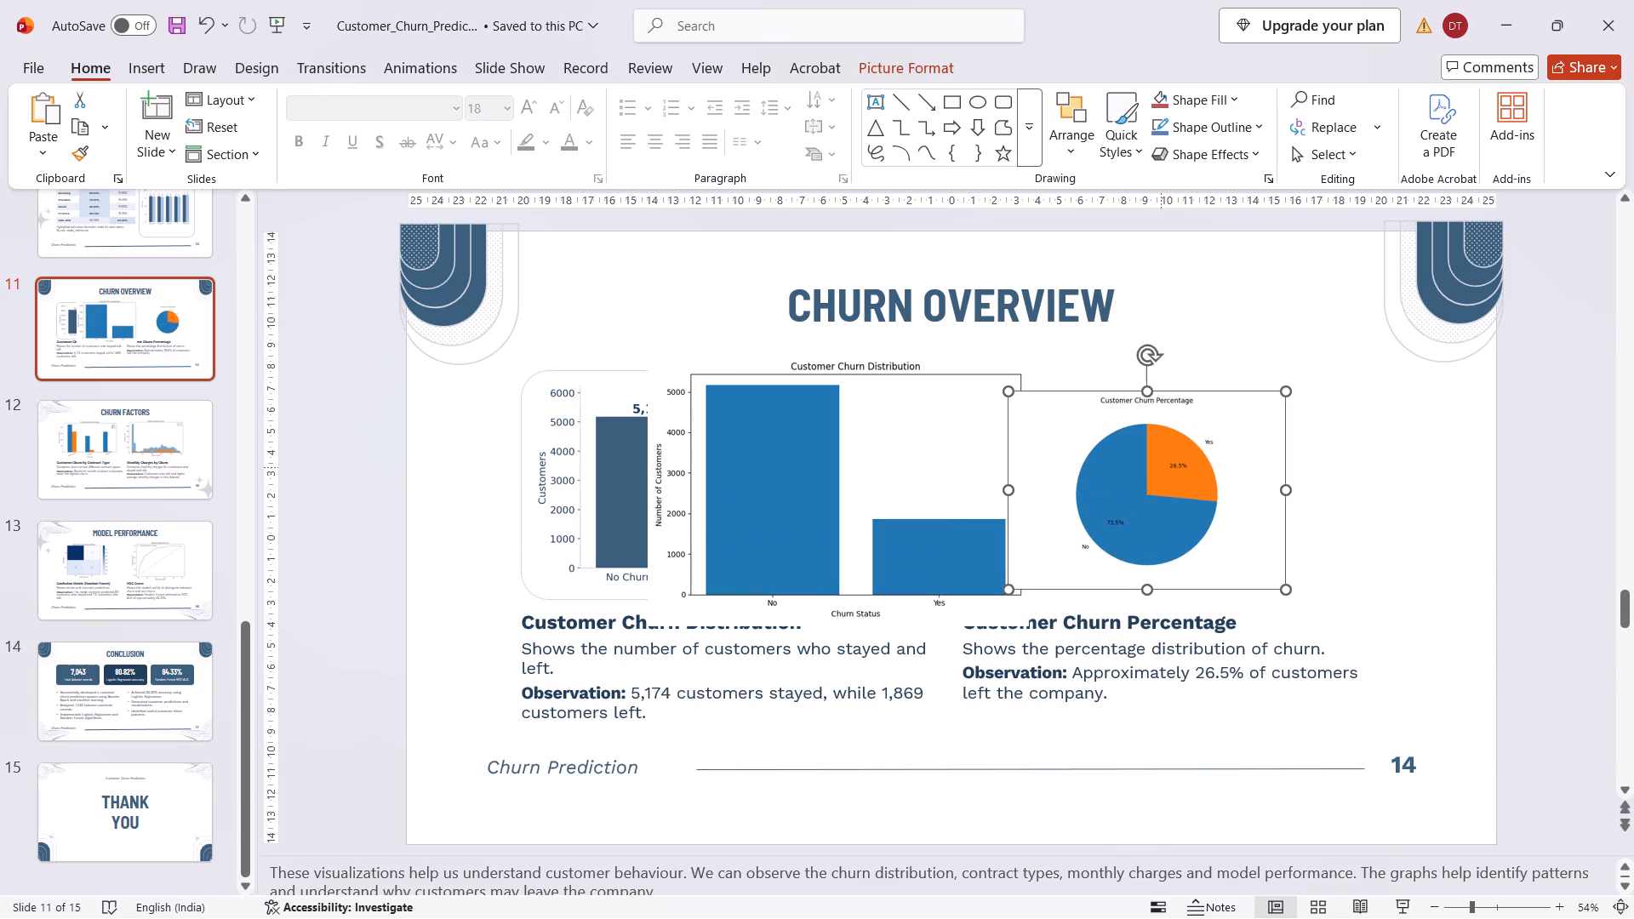
Delete the old churn bar chart and its rounded card frame above the Customer Churn Distribution caption.
click(599, 436)
key(Delete)
click(599, 436)
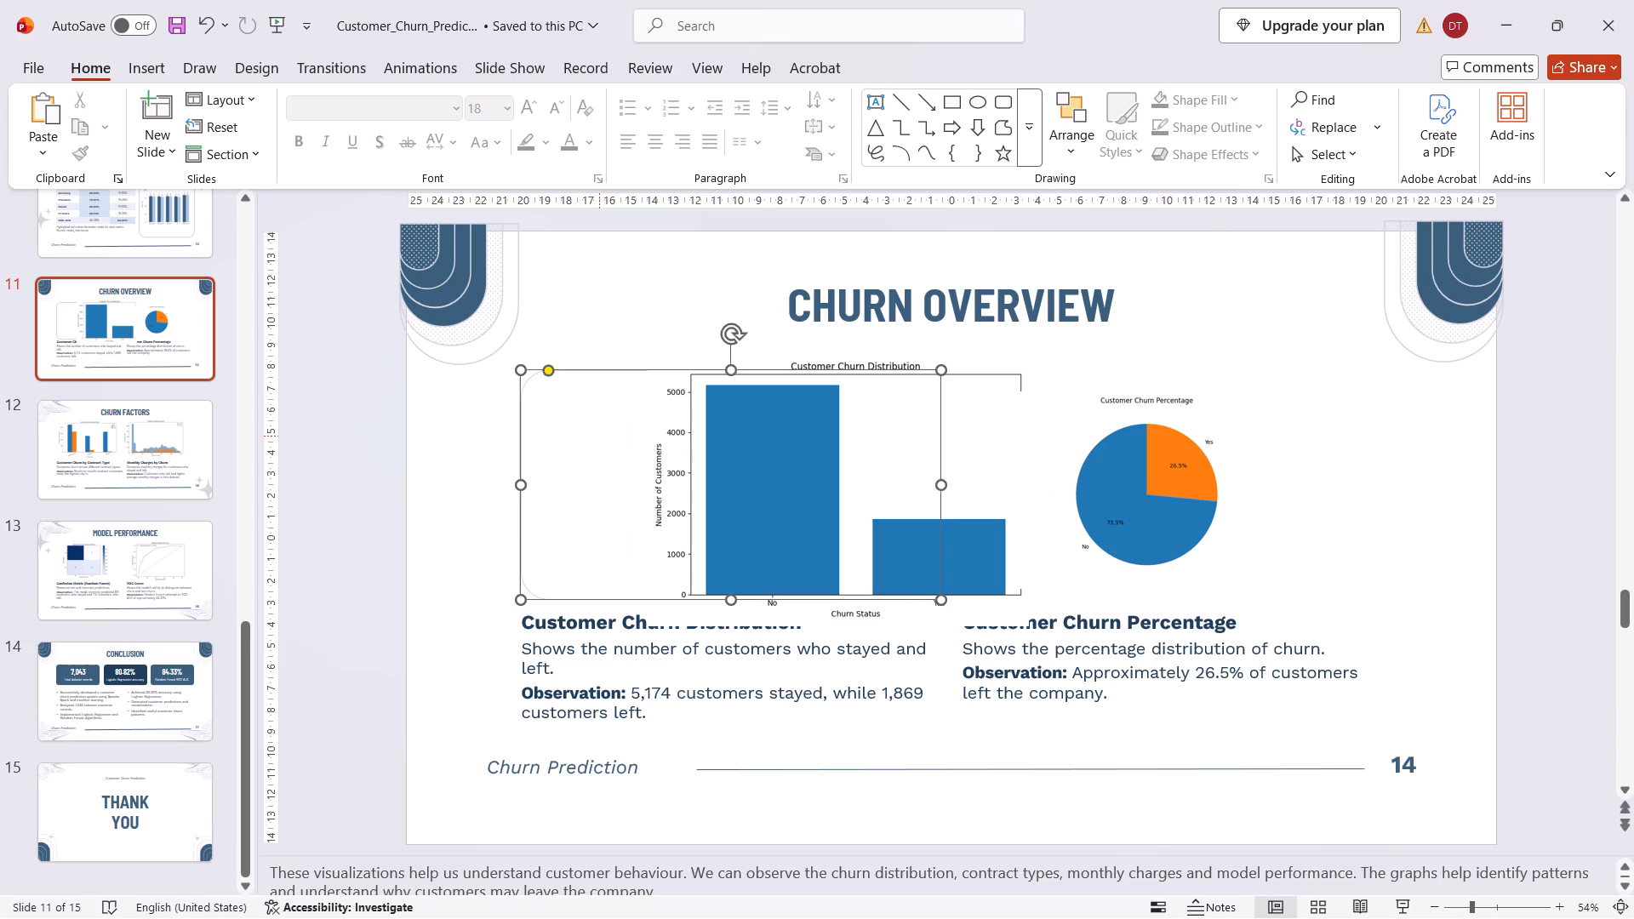
key(Delete)
Move the new Customer Churn Distribution bar chart above its caption and resize it to fit between the title and the text.
drag(838, 480, 674, 399)
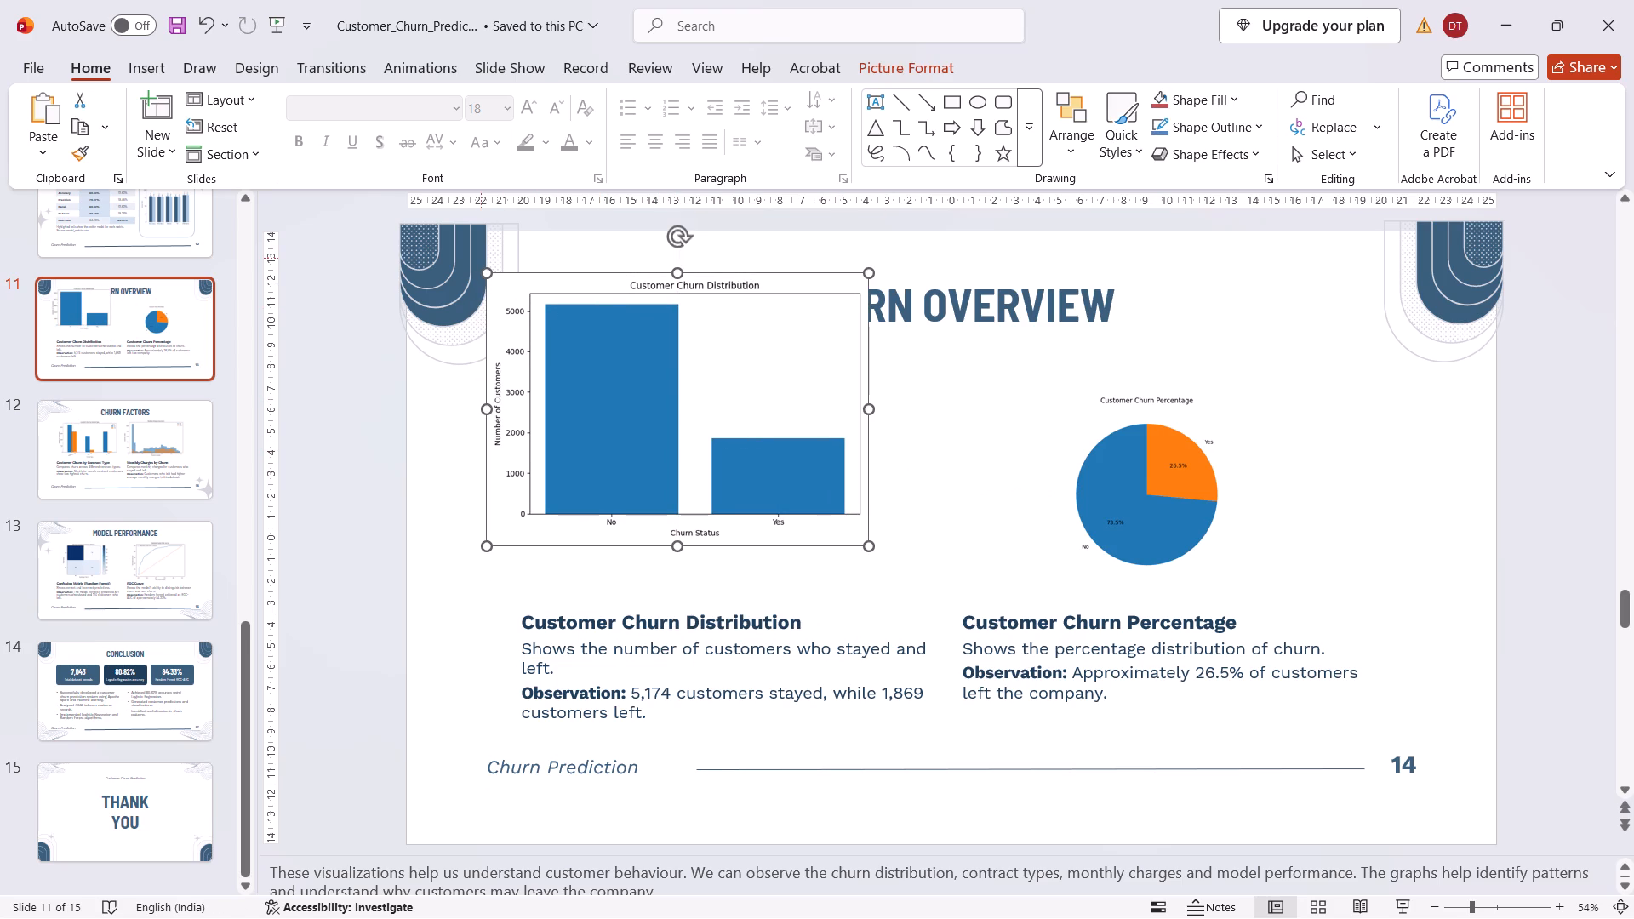
drag(483, 271, 631, 392)
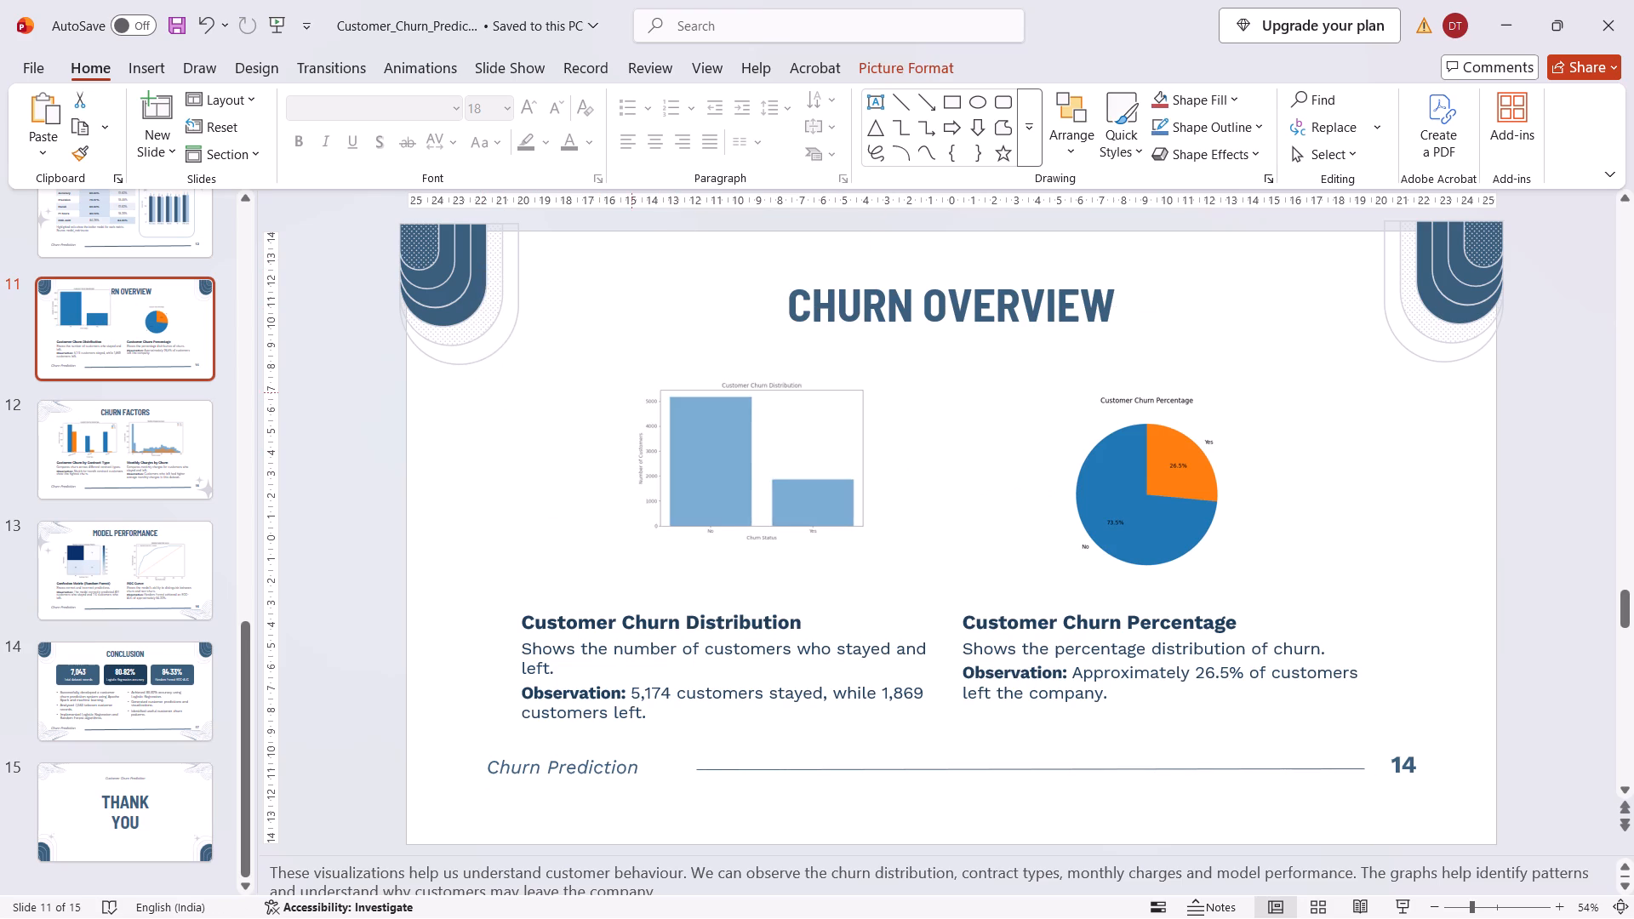
drag(631, 392, 594, 386)
drag(705, 421, 652, 462)
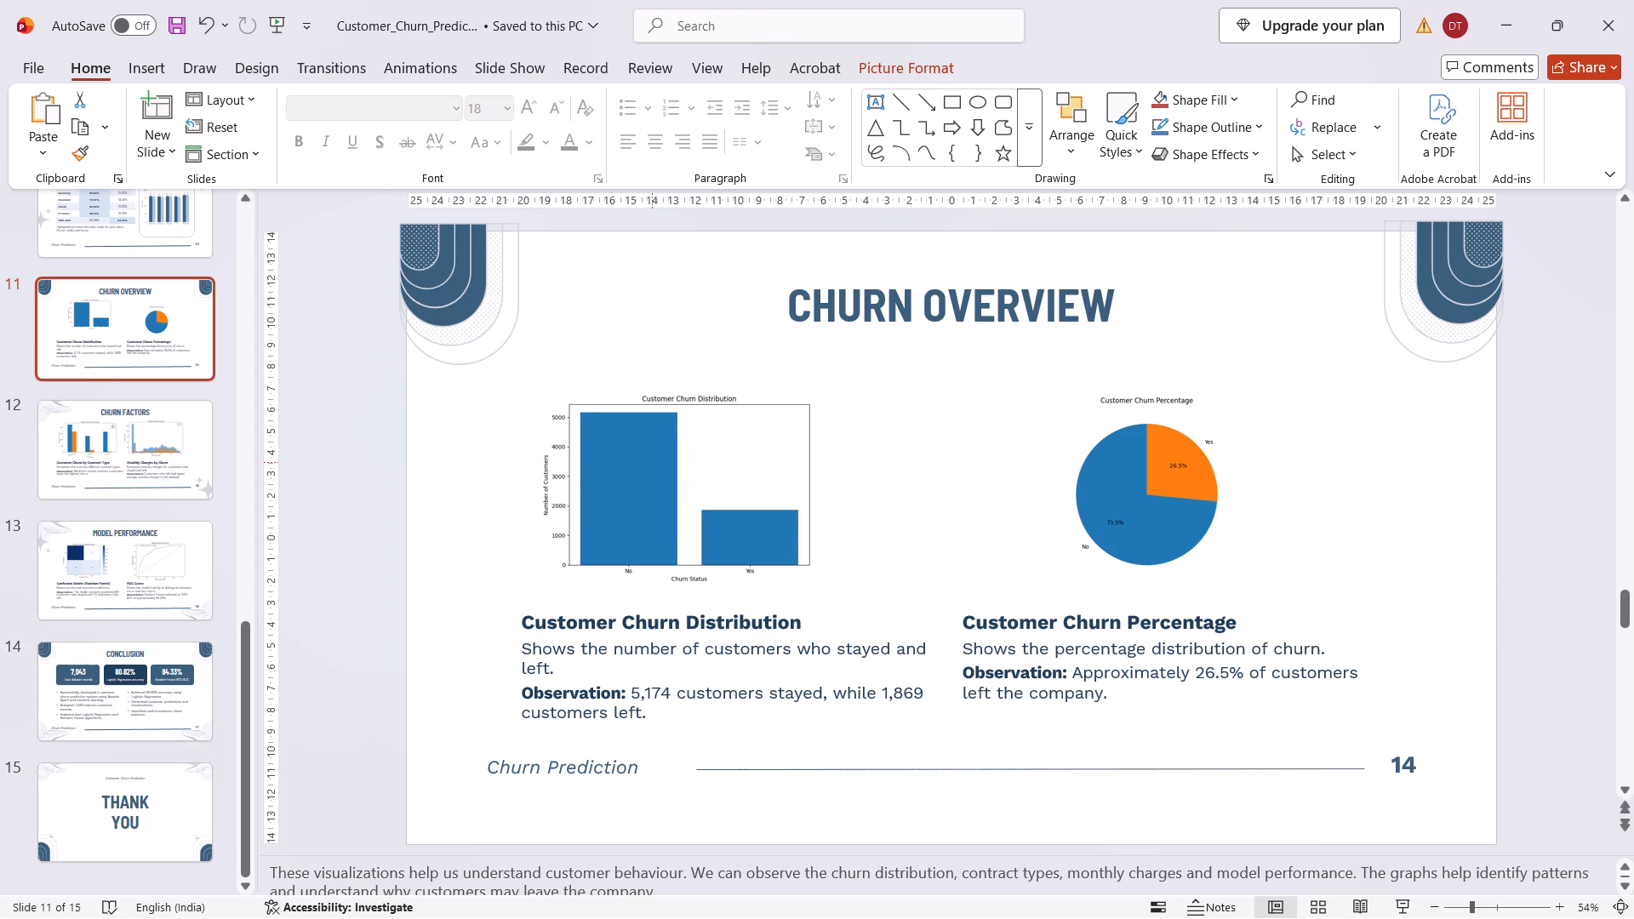
drag(652, 462, 659, 462)
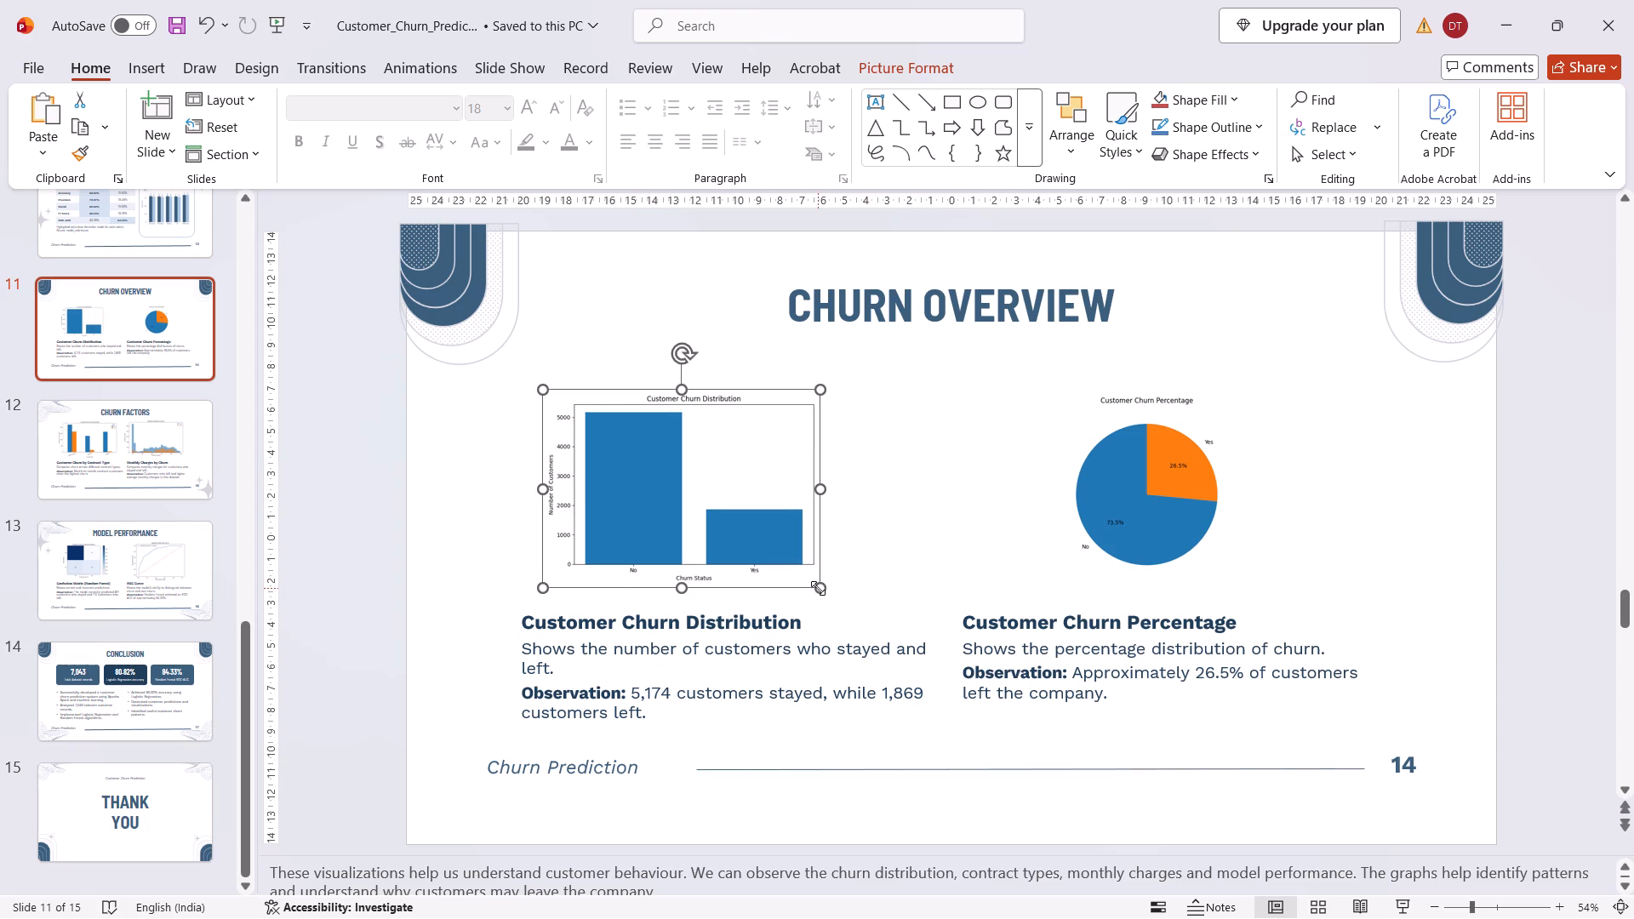
drag(818, 588, 854, 593)
drag(665, 499, 665, 487)
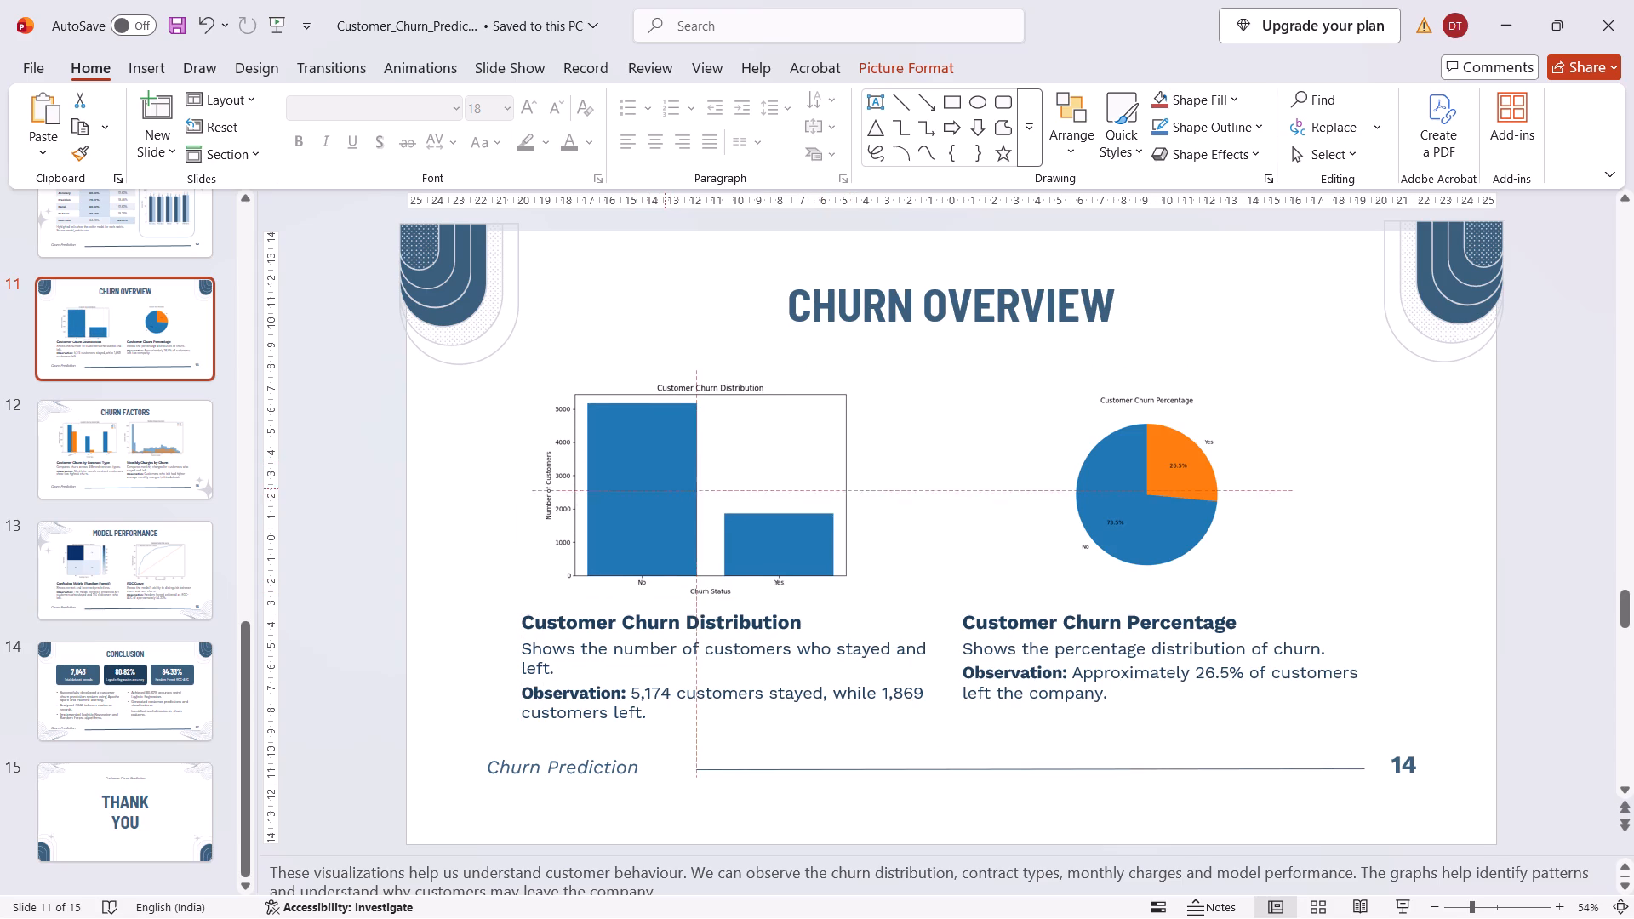
drag(665, 487, 666, 486)
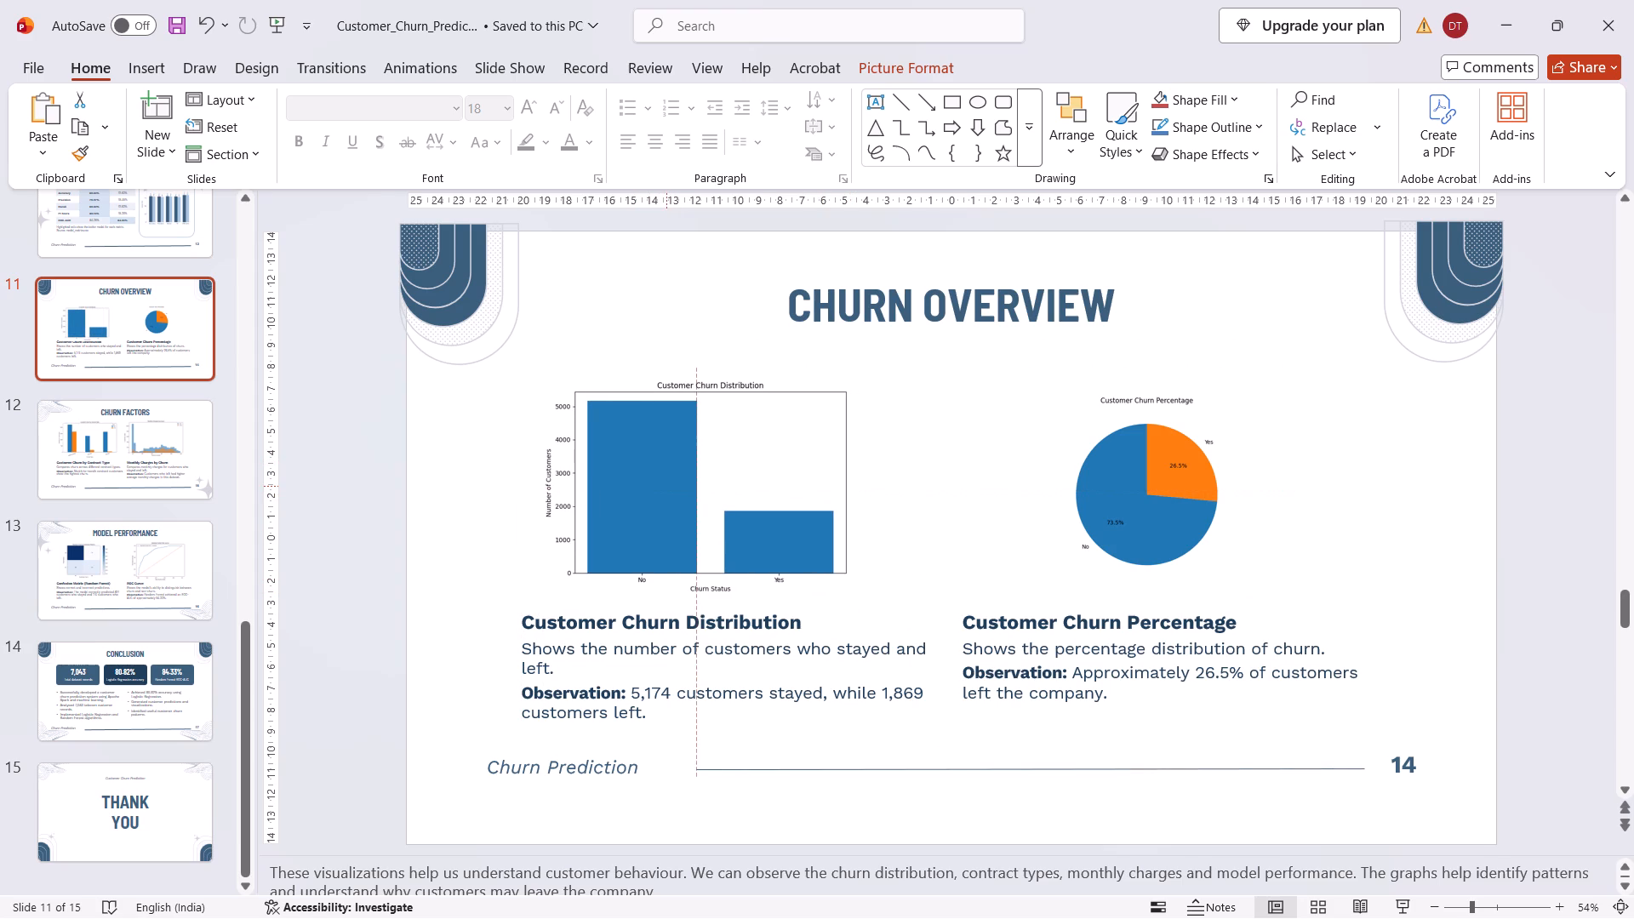
drag(666, 486, 674, 486)
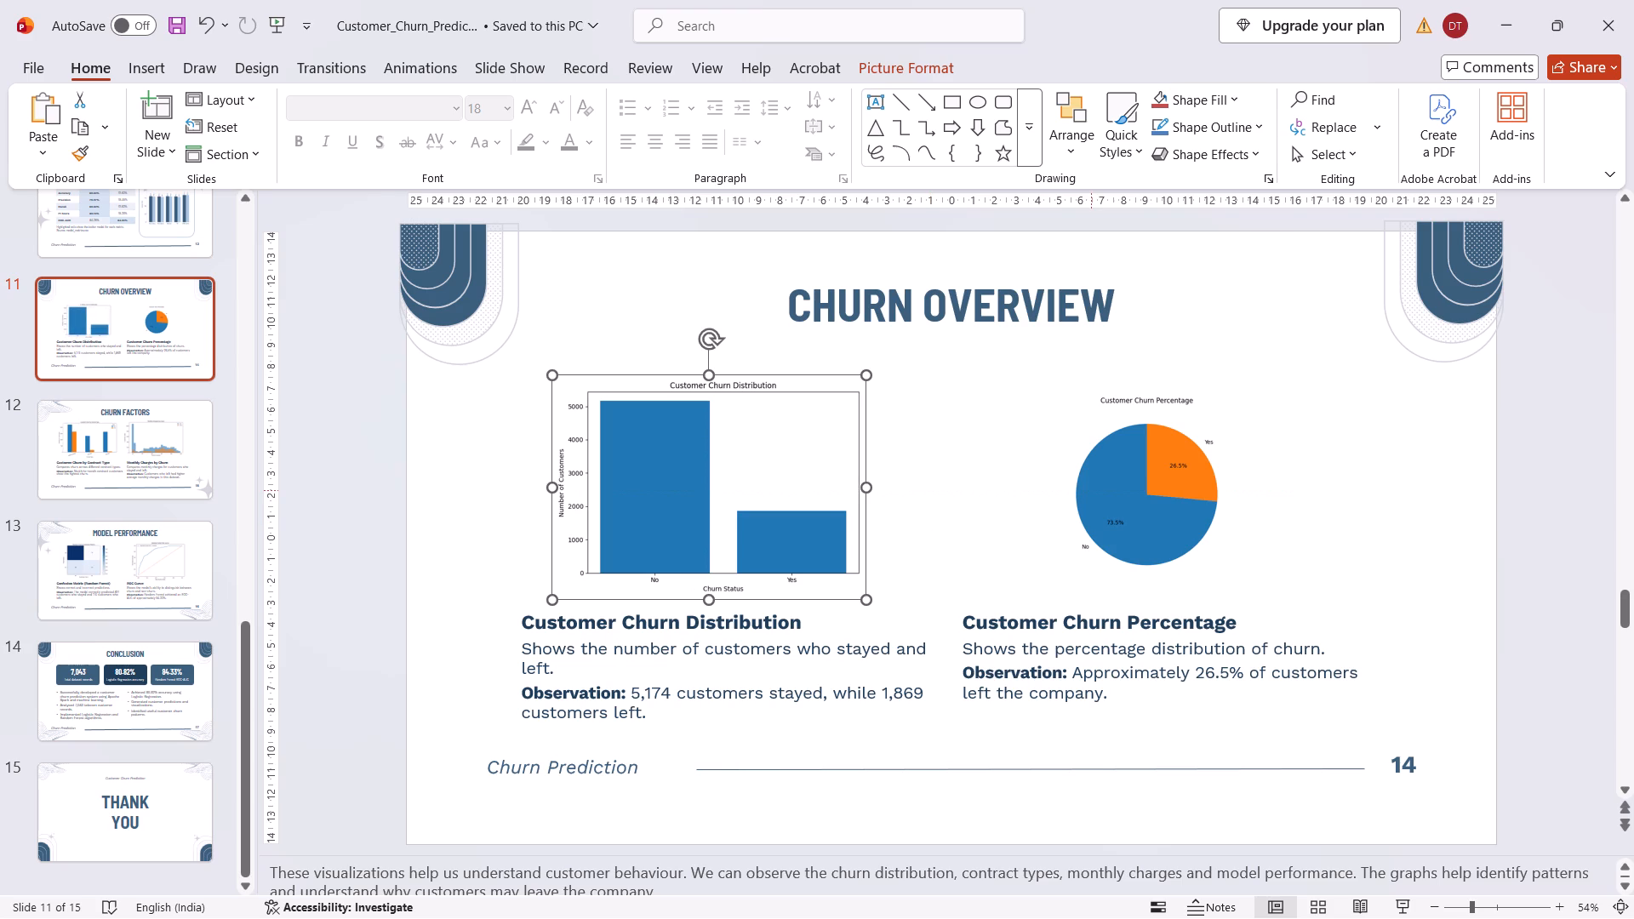
Slightly enlarge the Customer Churn Percentage pie chart.
click(1091, 490)
drag(1009, 395, 995, 385)
click(1130, 476)
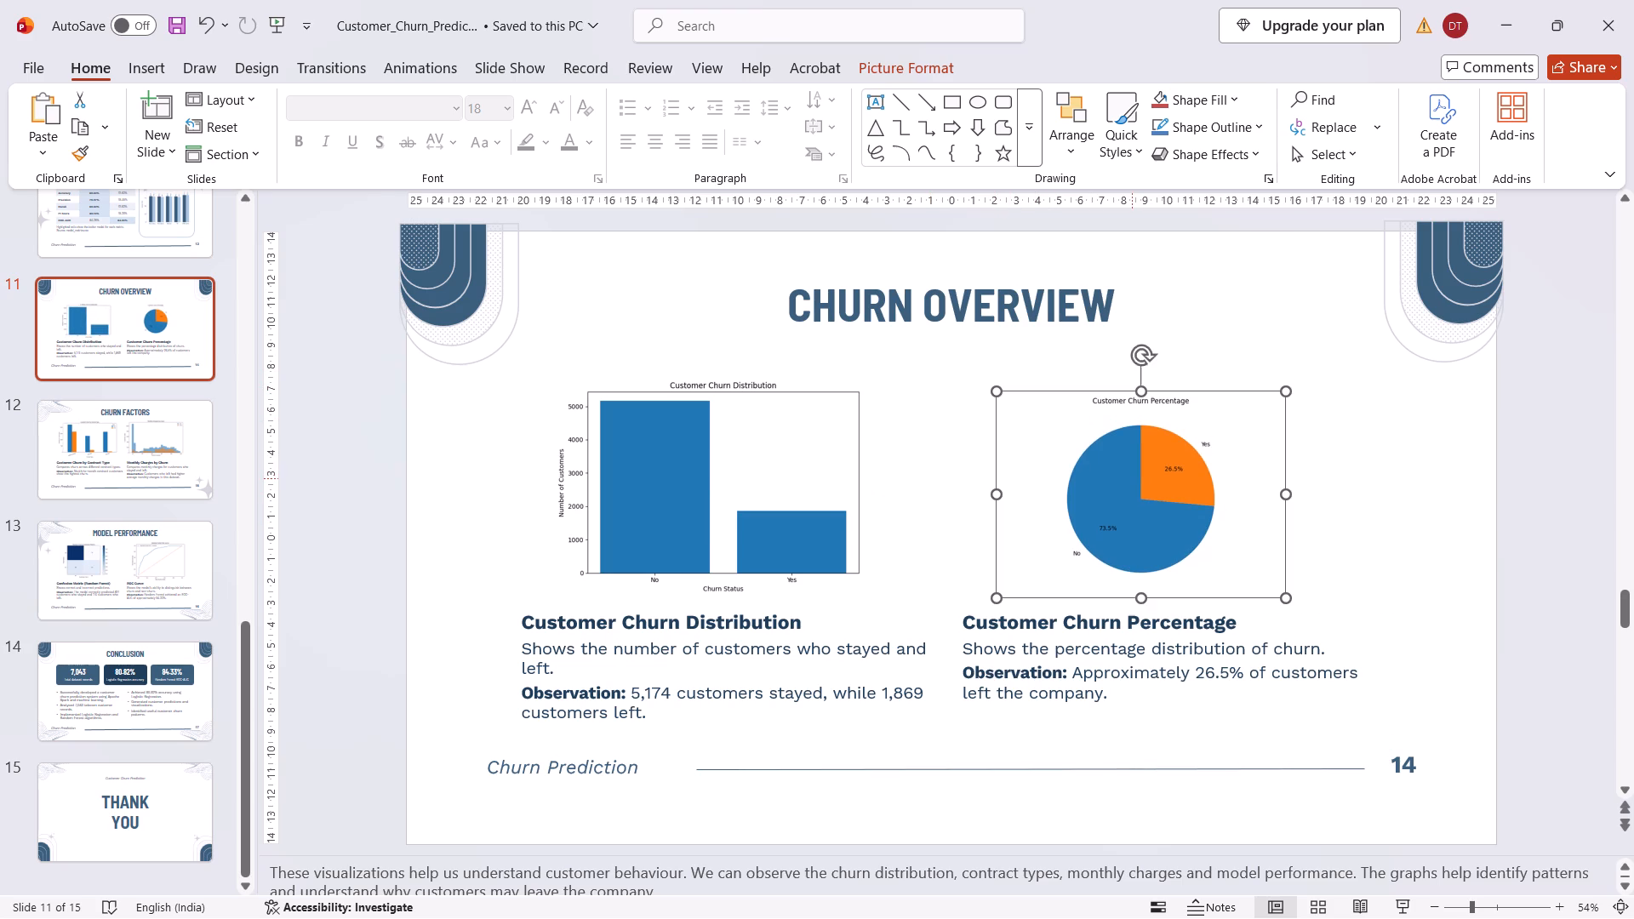
click(1420, 572)
click(1185, 463)
Try to remove the tiny empty text box between the two churn charts.
click(991, 382)
drag(991, 382, 1087, 449)
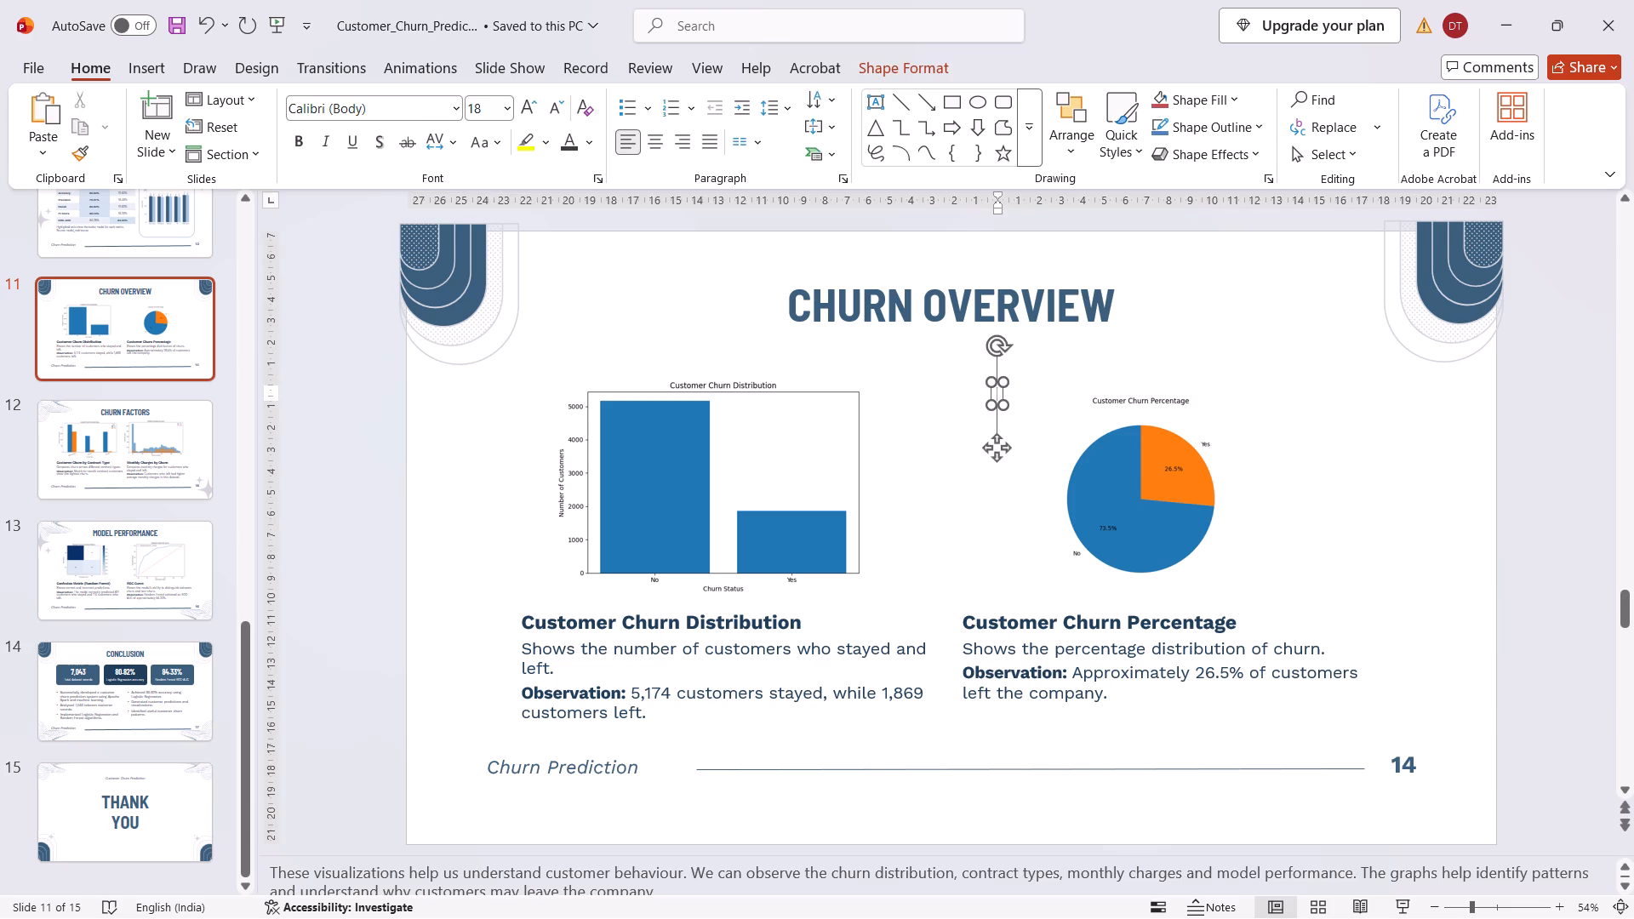
click(1087, 449)
click(993, 397)
click(934, 373)
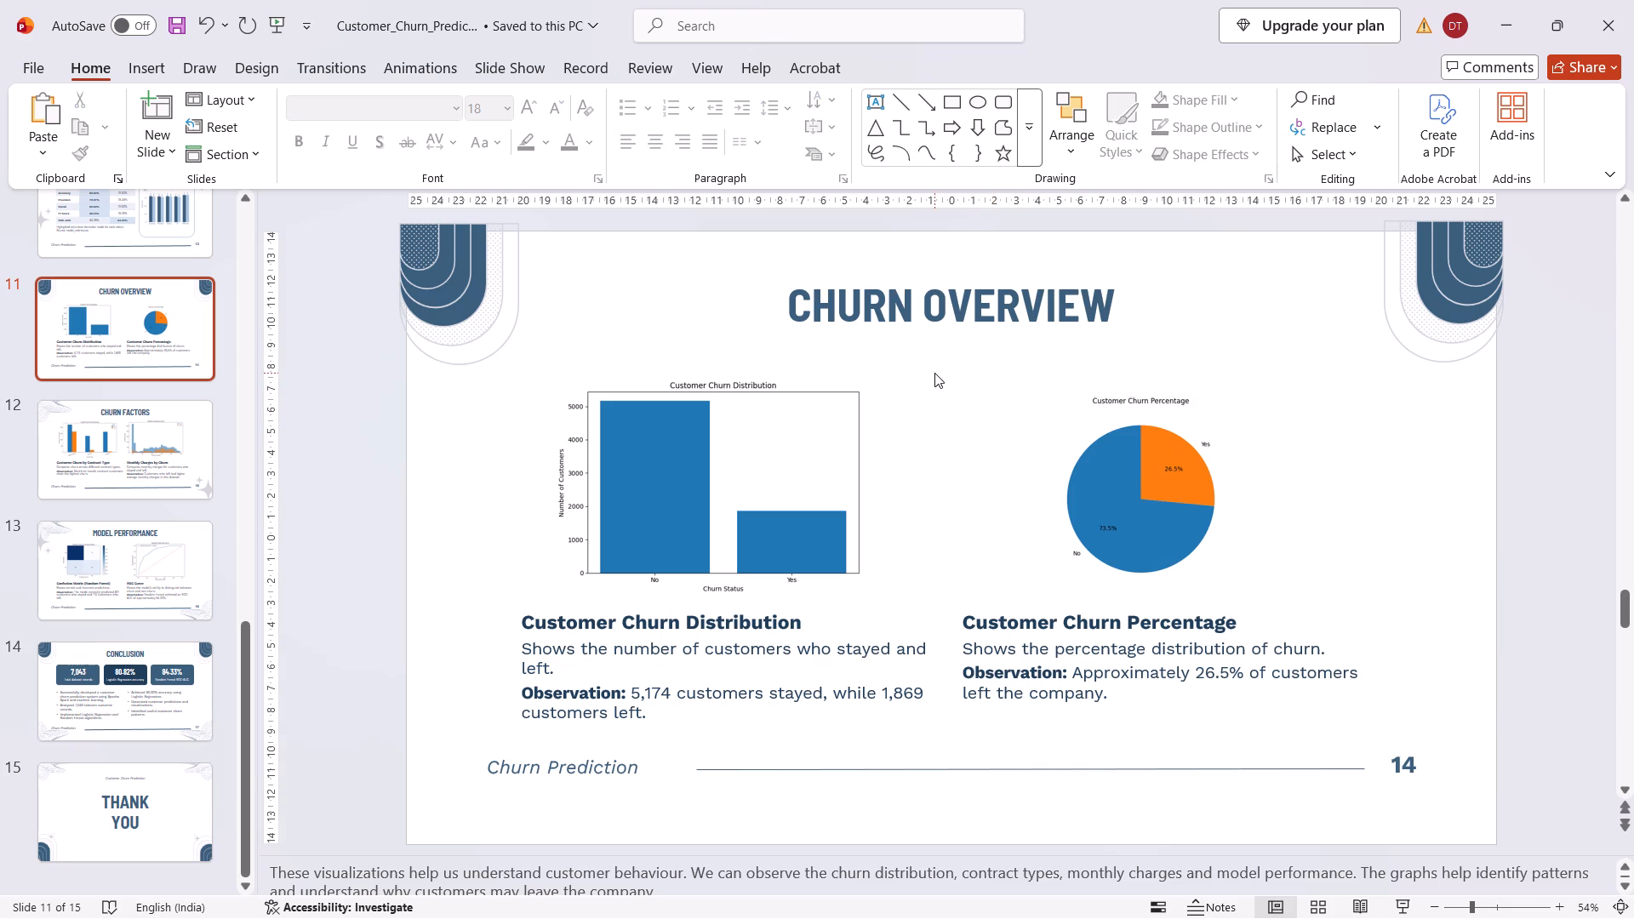
click(967, 405)
drag(958, 434, 966, 339)
click(966, 339)
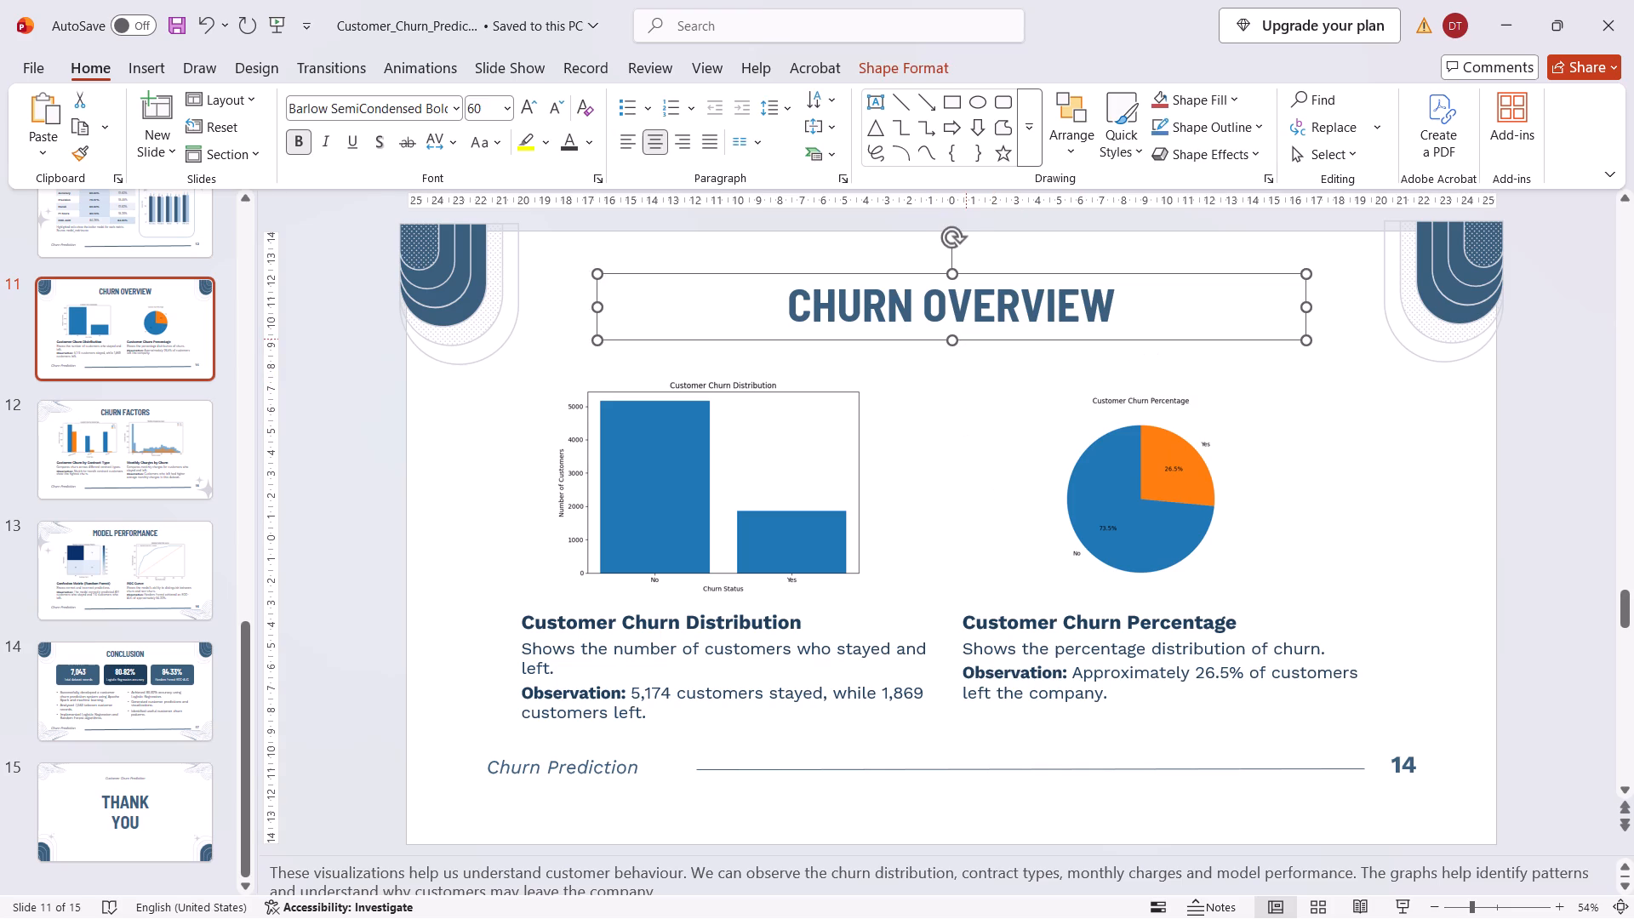
drag(968, 371, 961, 399)
double_click(961, 399)
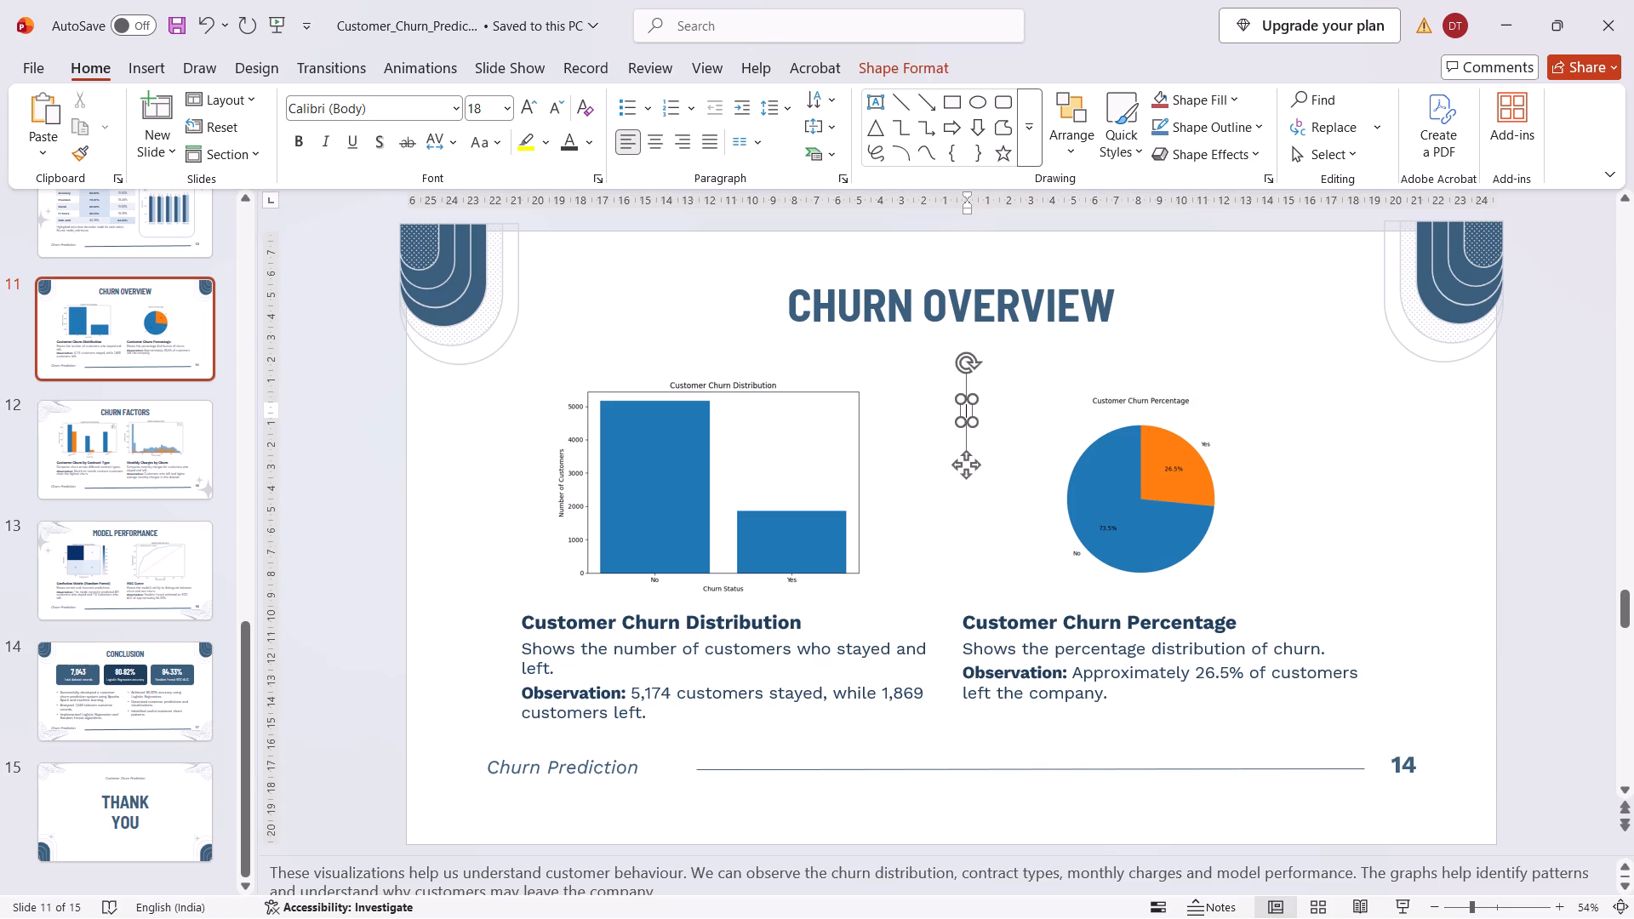
key(Delete)
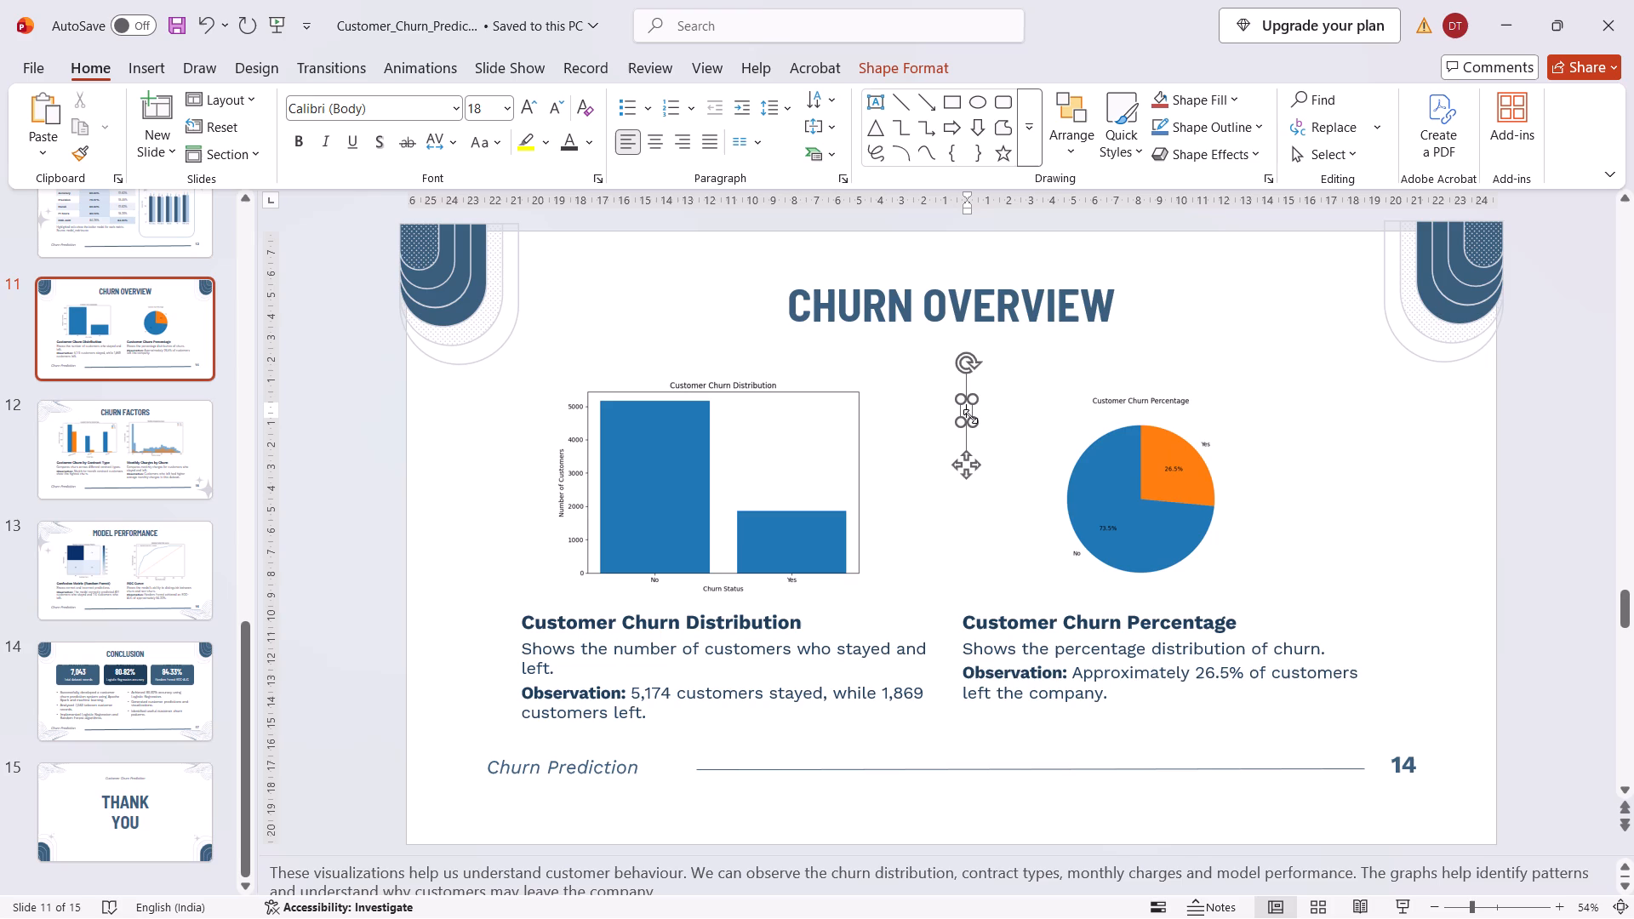
right_click(970, 416)
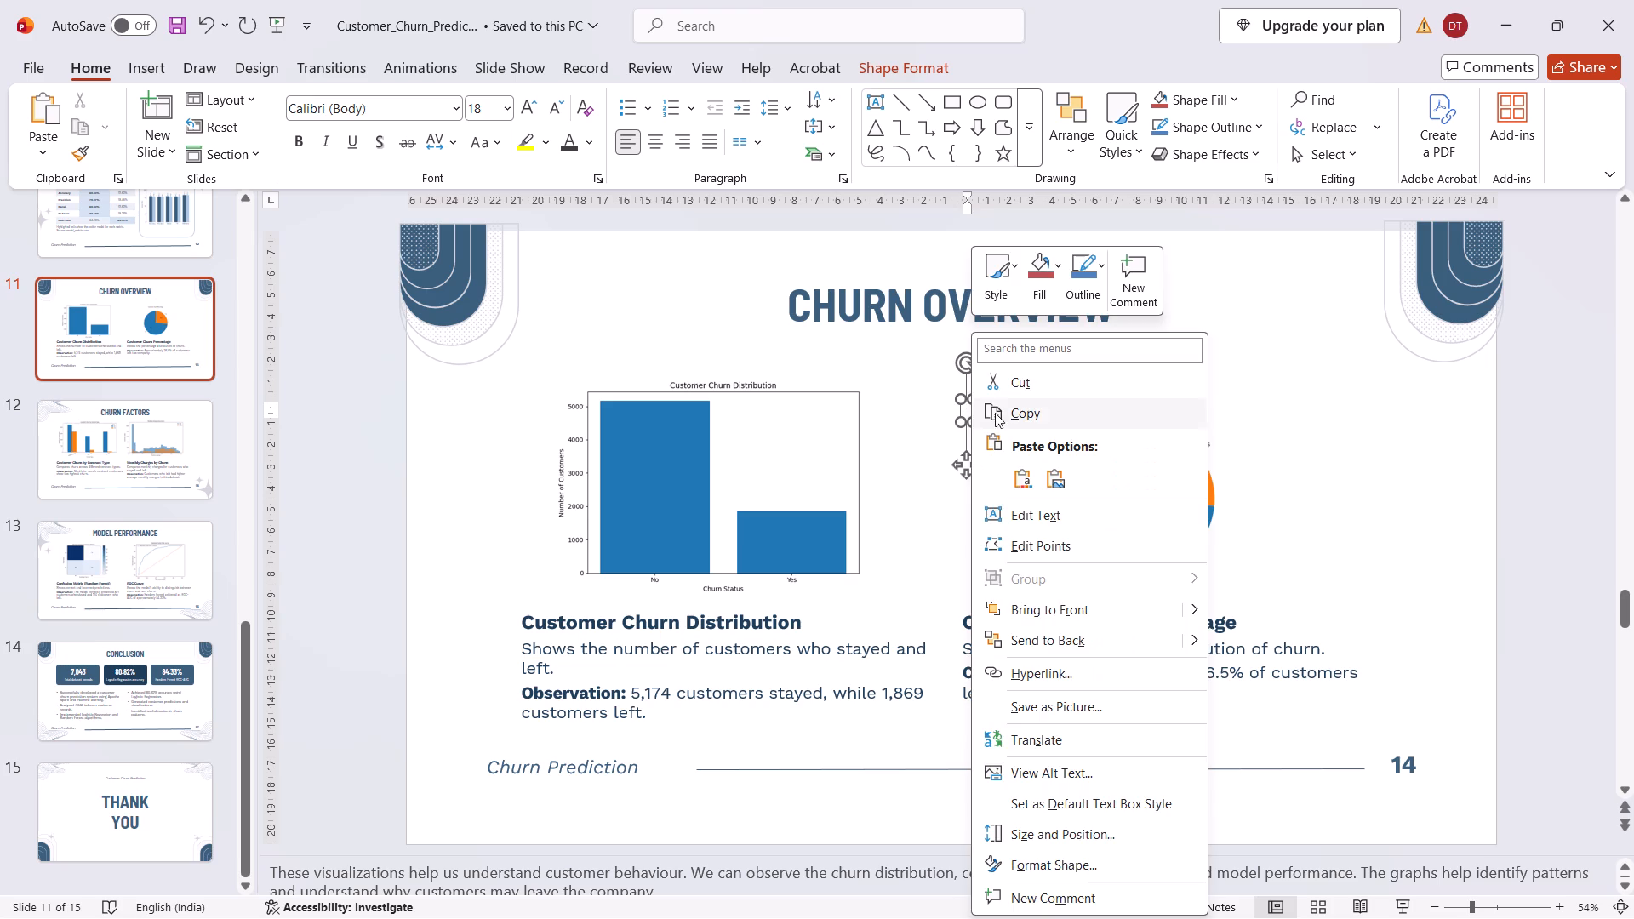
click(1030, 397)
Enlarge the pie chart to about 10.43 cm high by 14.61 cm wide and align it level with the bar chart.
click(1042, 471)
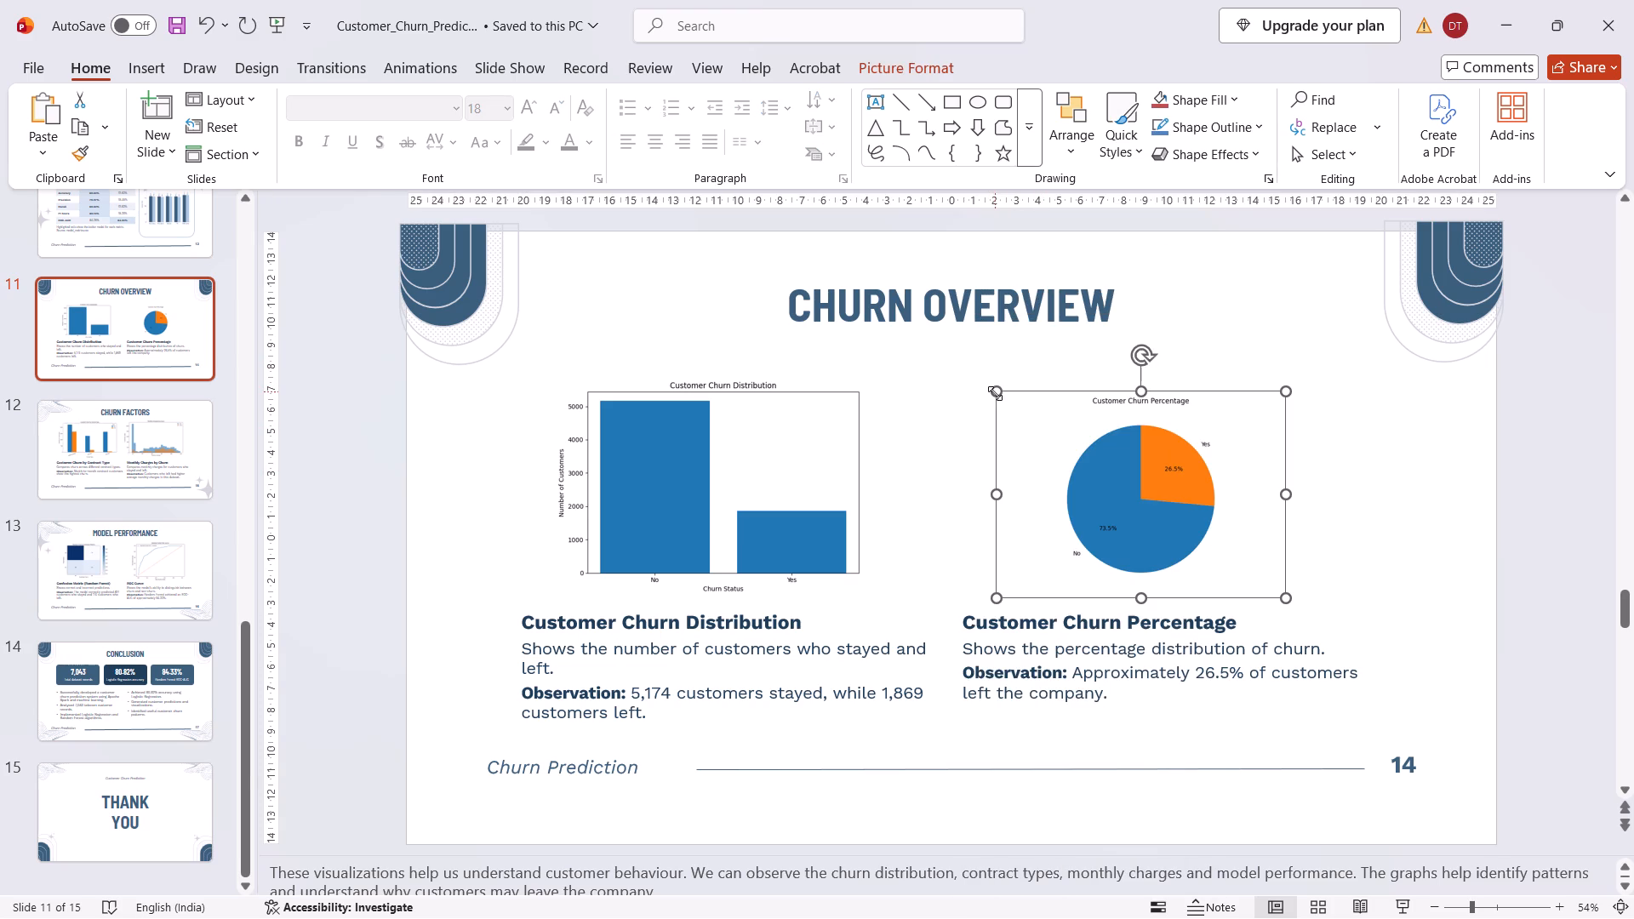
drag(997, 393, 975, 391)
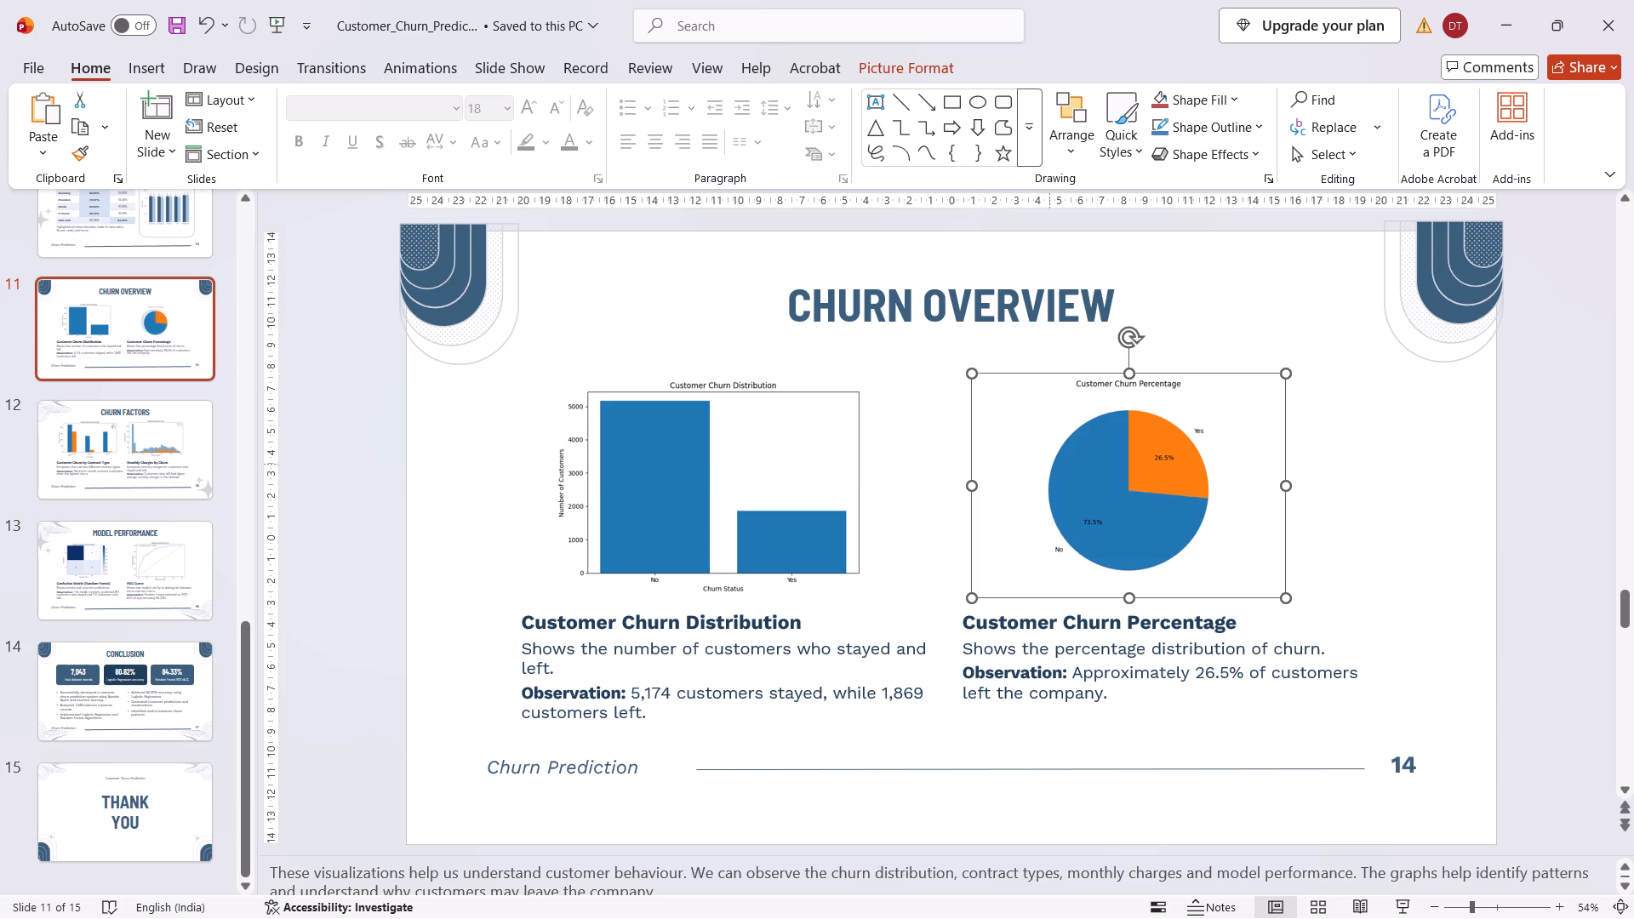
double_click(1063, 478)
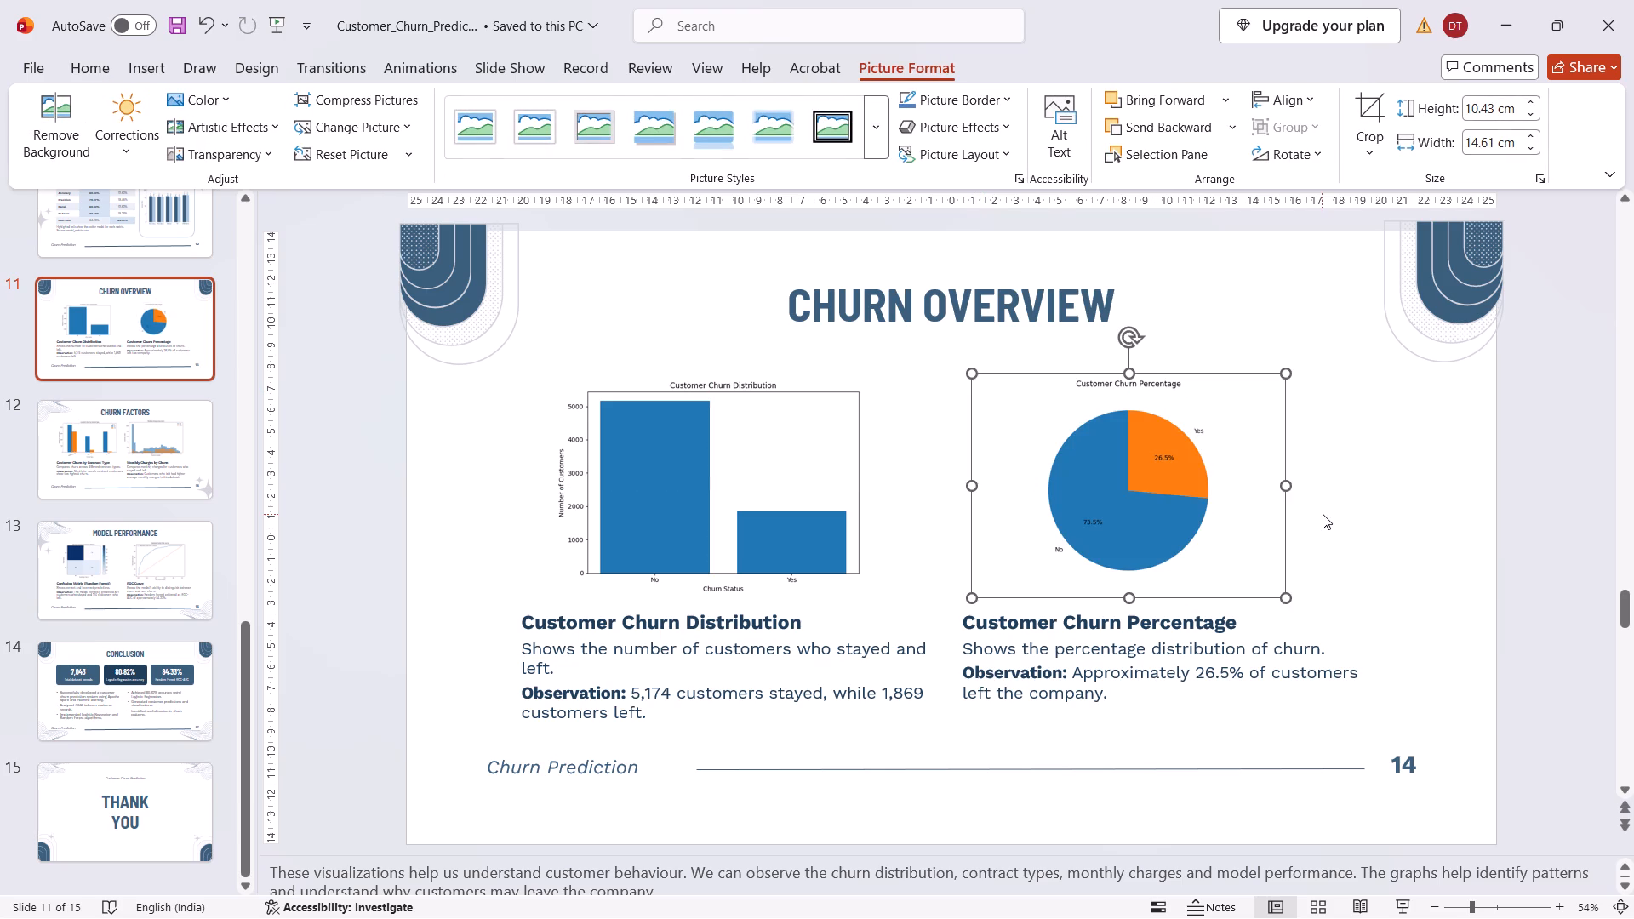
click(1323, 514)
drag(1171, 482, 1180, 480)
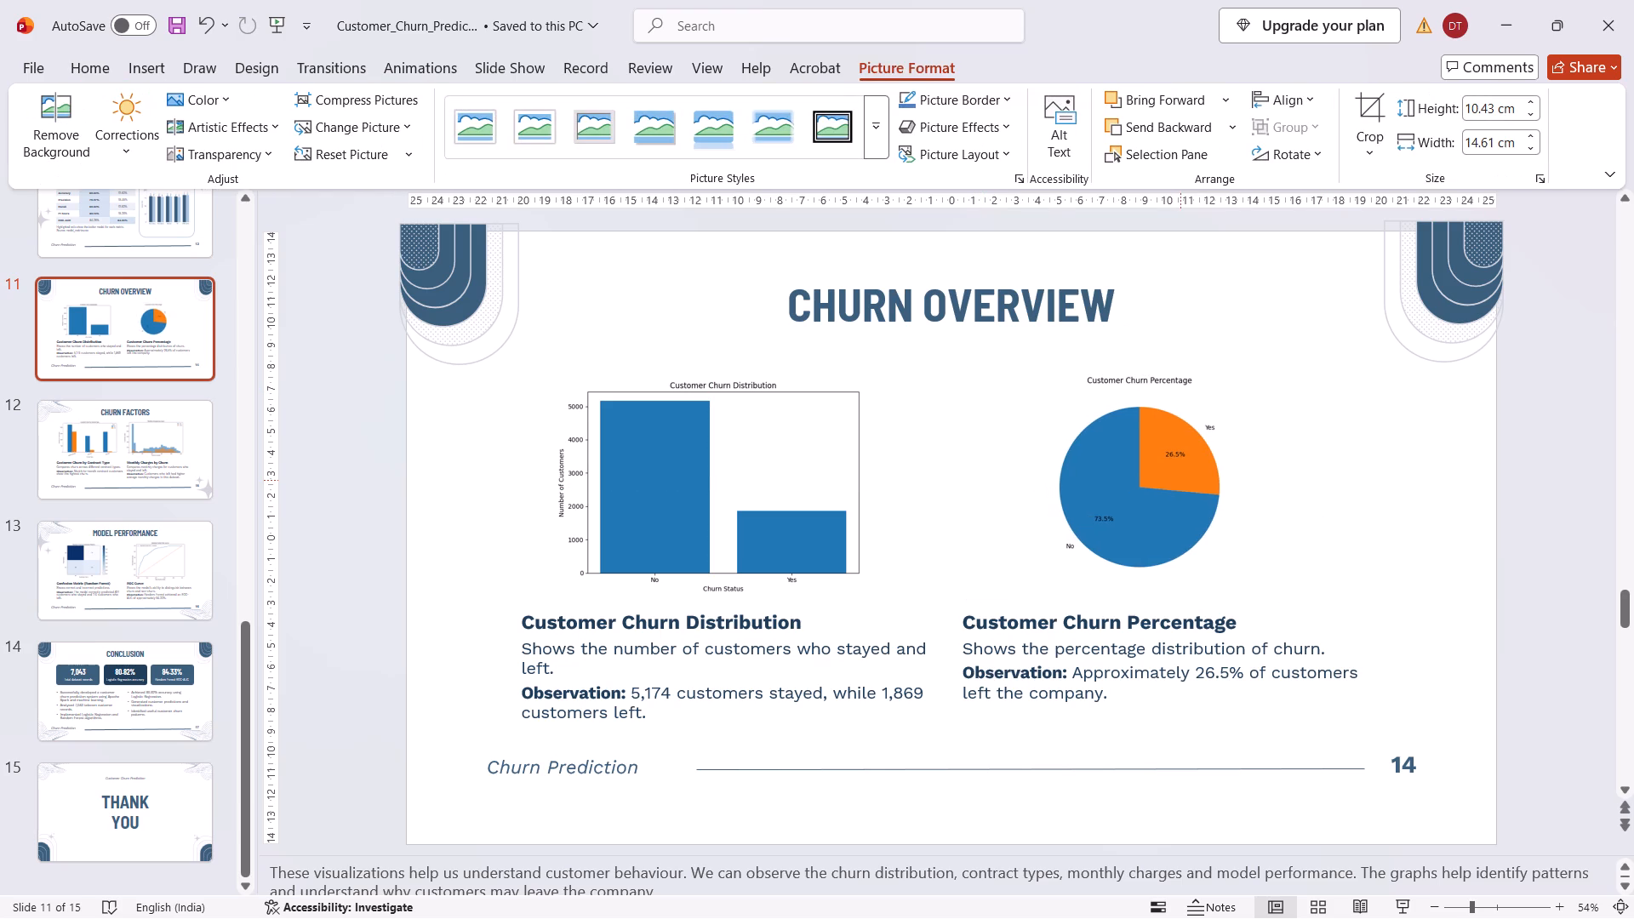
drag(1180, 480, 1183, 484)
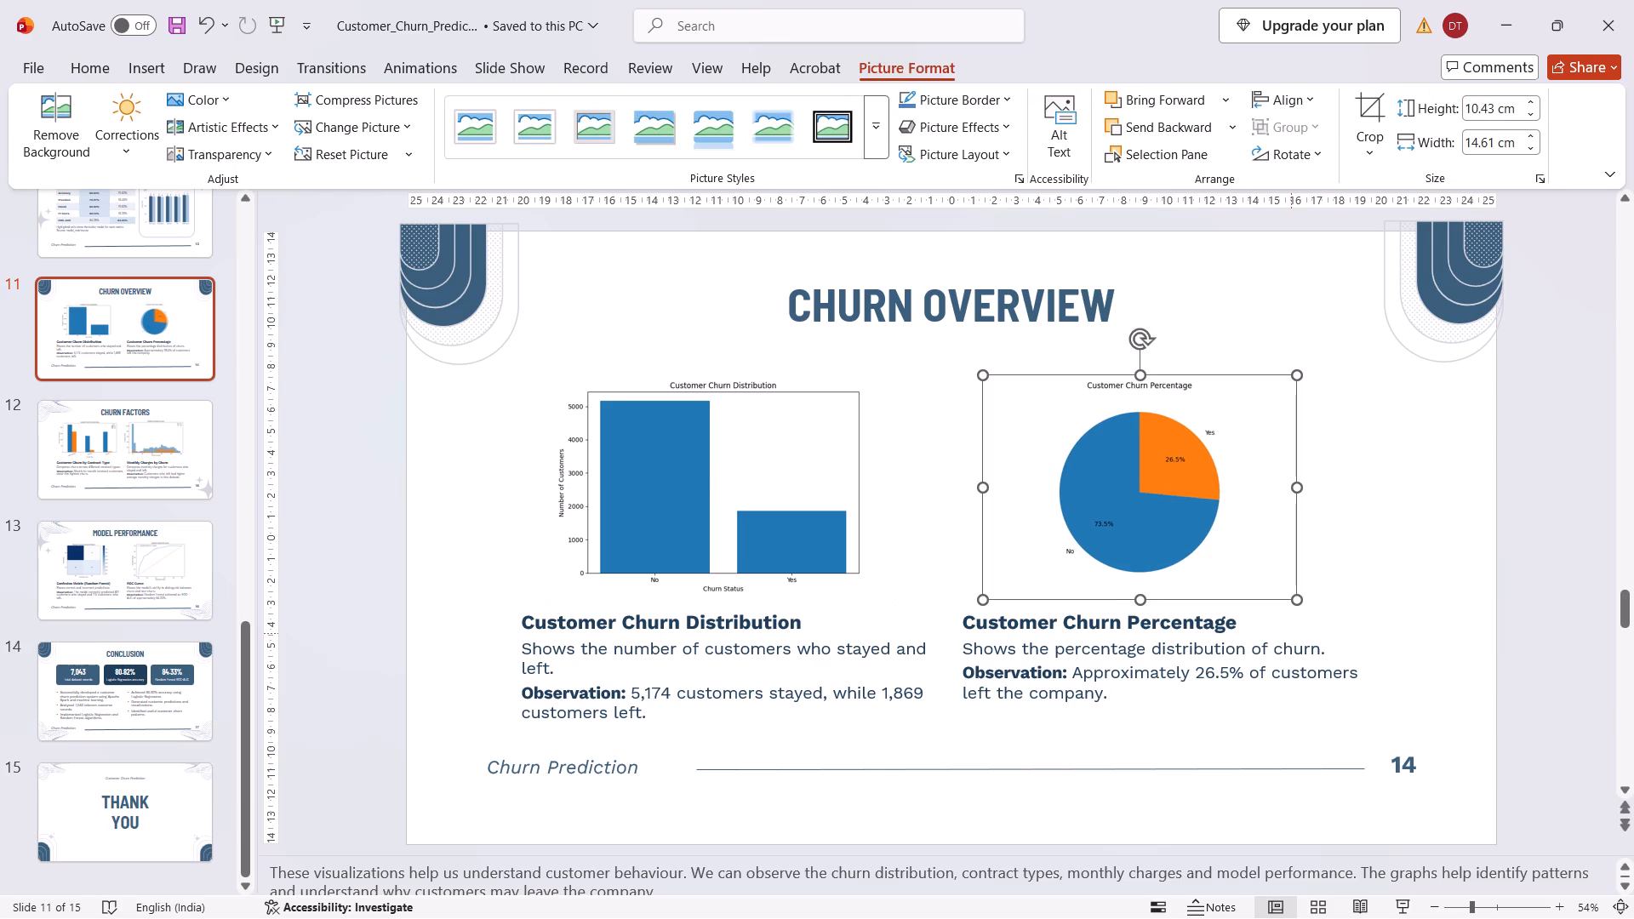
click(719, 766)
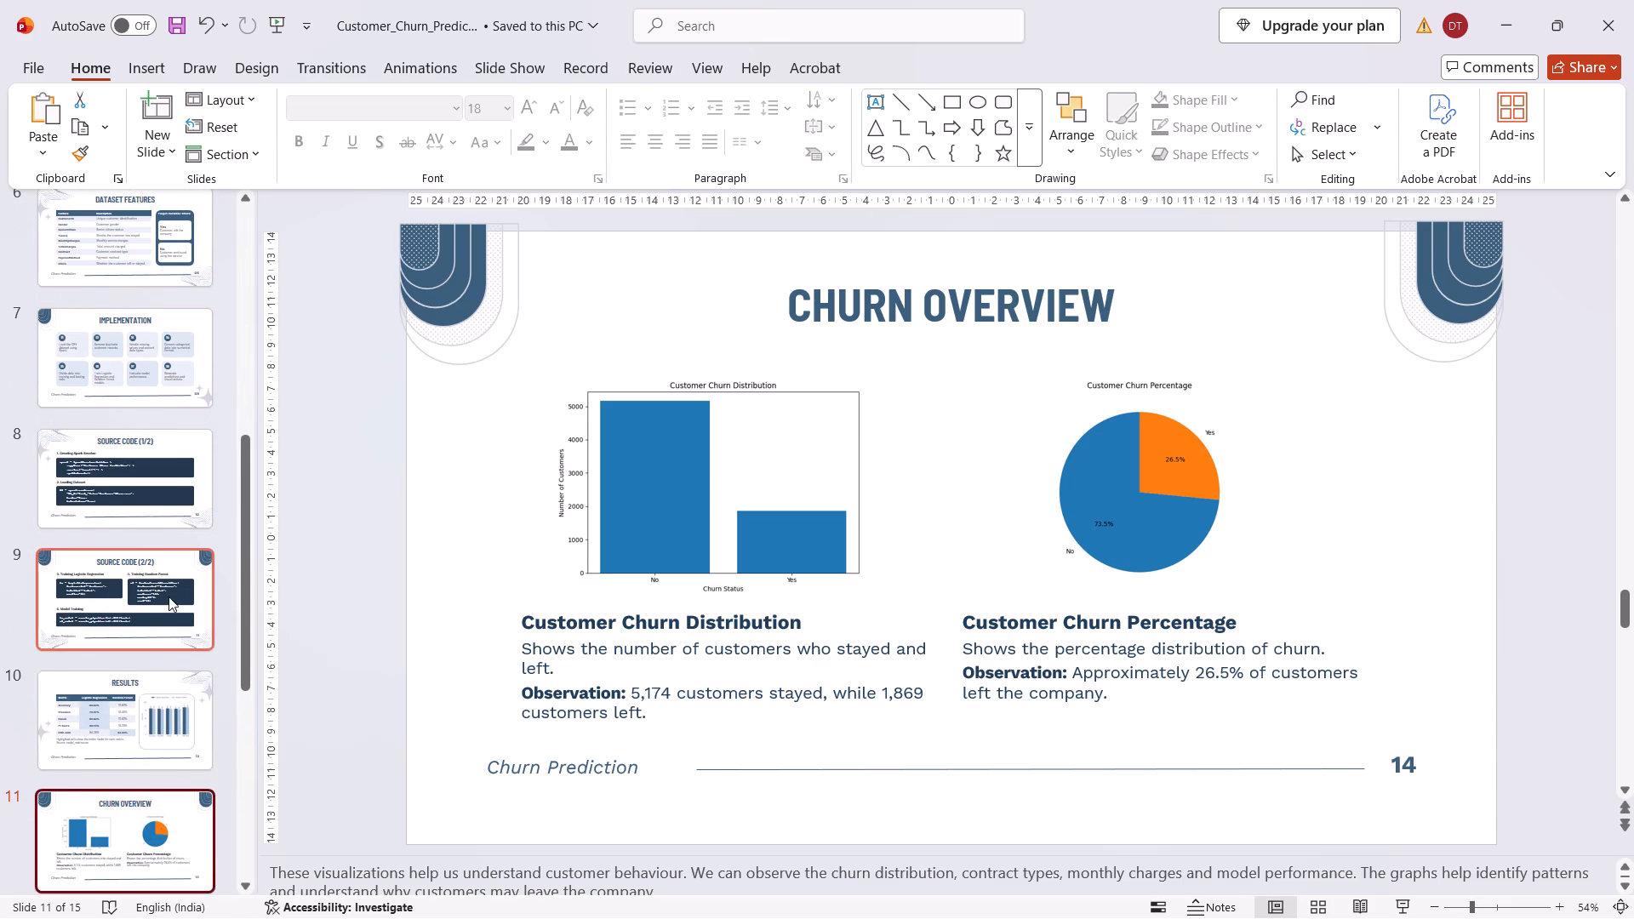
Go to the Results slide, slide 10.
click(140, 717)
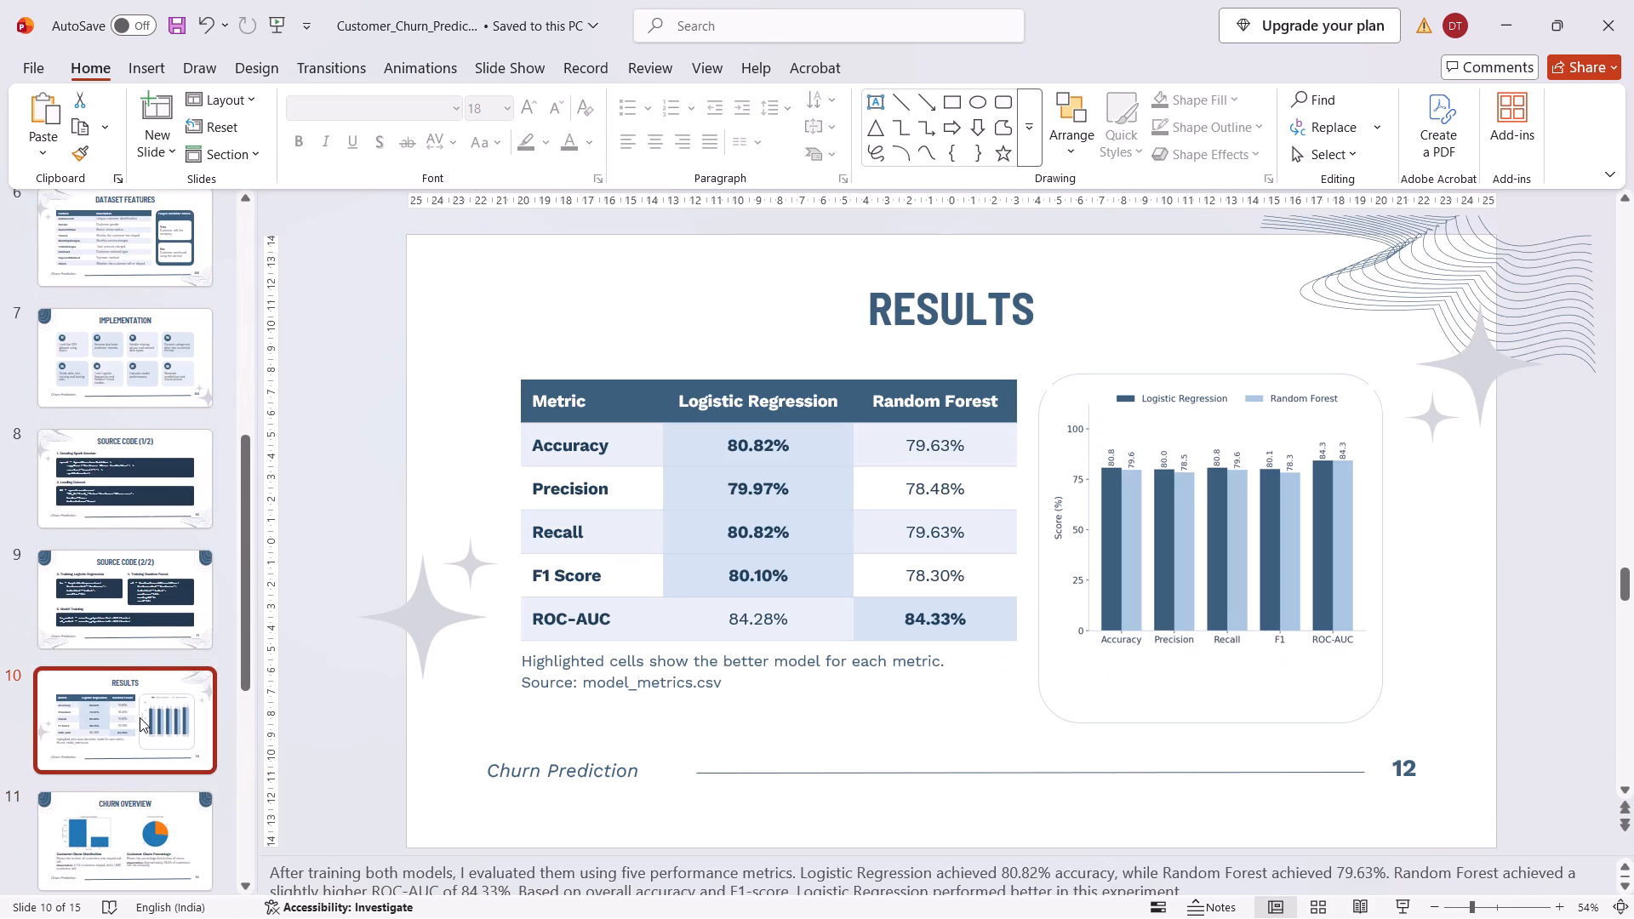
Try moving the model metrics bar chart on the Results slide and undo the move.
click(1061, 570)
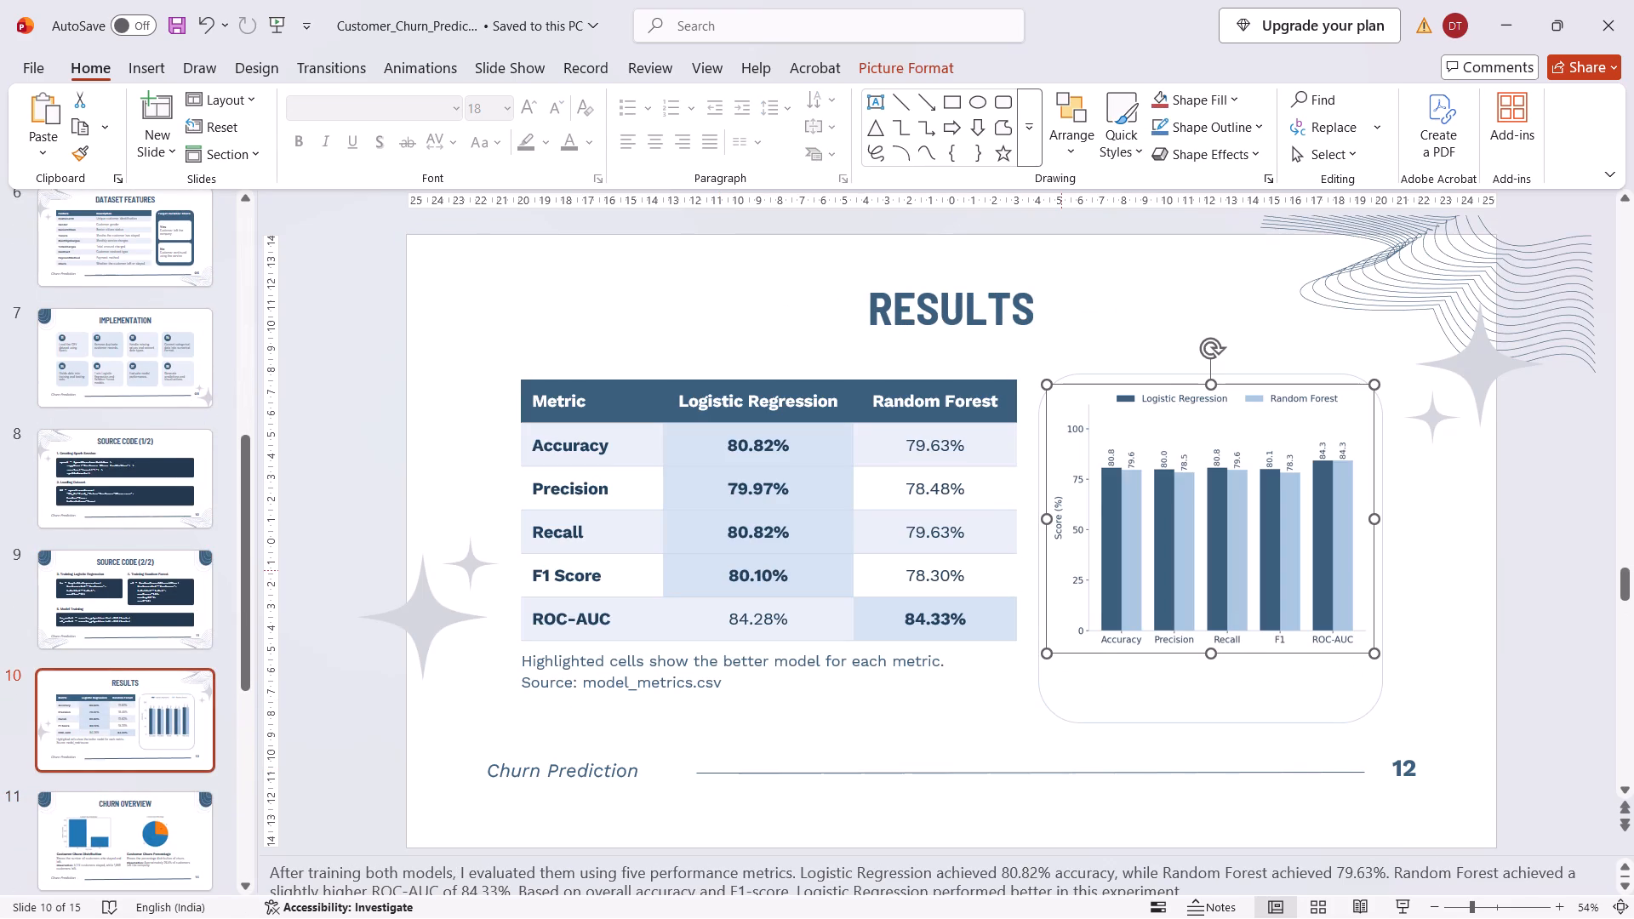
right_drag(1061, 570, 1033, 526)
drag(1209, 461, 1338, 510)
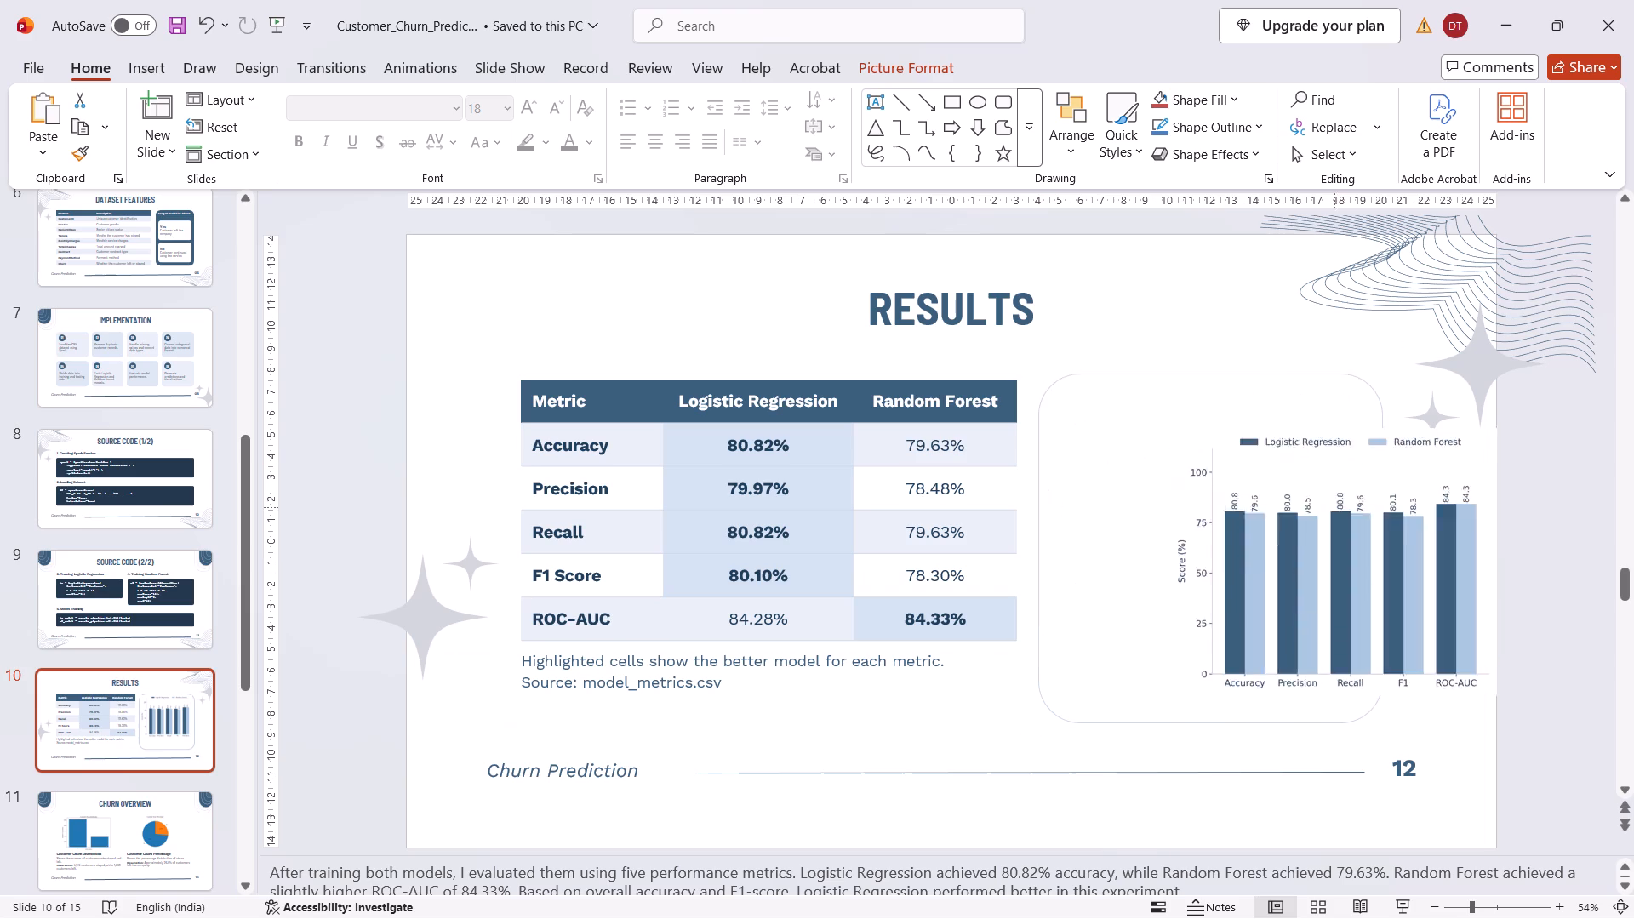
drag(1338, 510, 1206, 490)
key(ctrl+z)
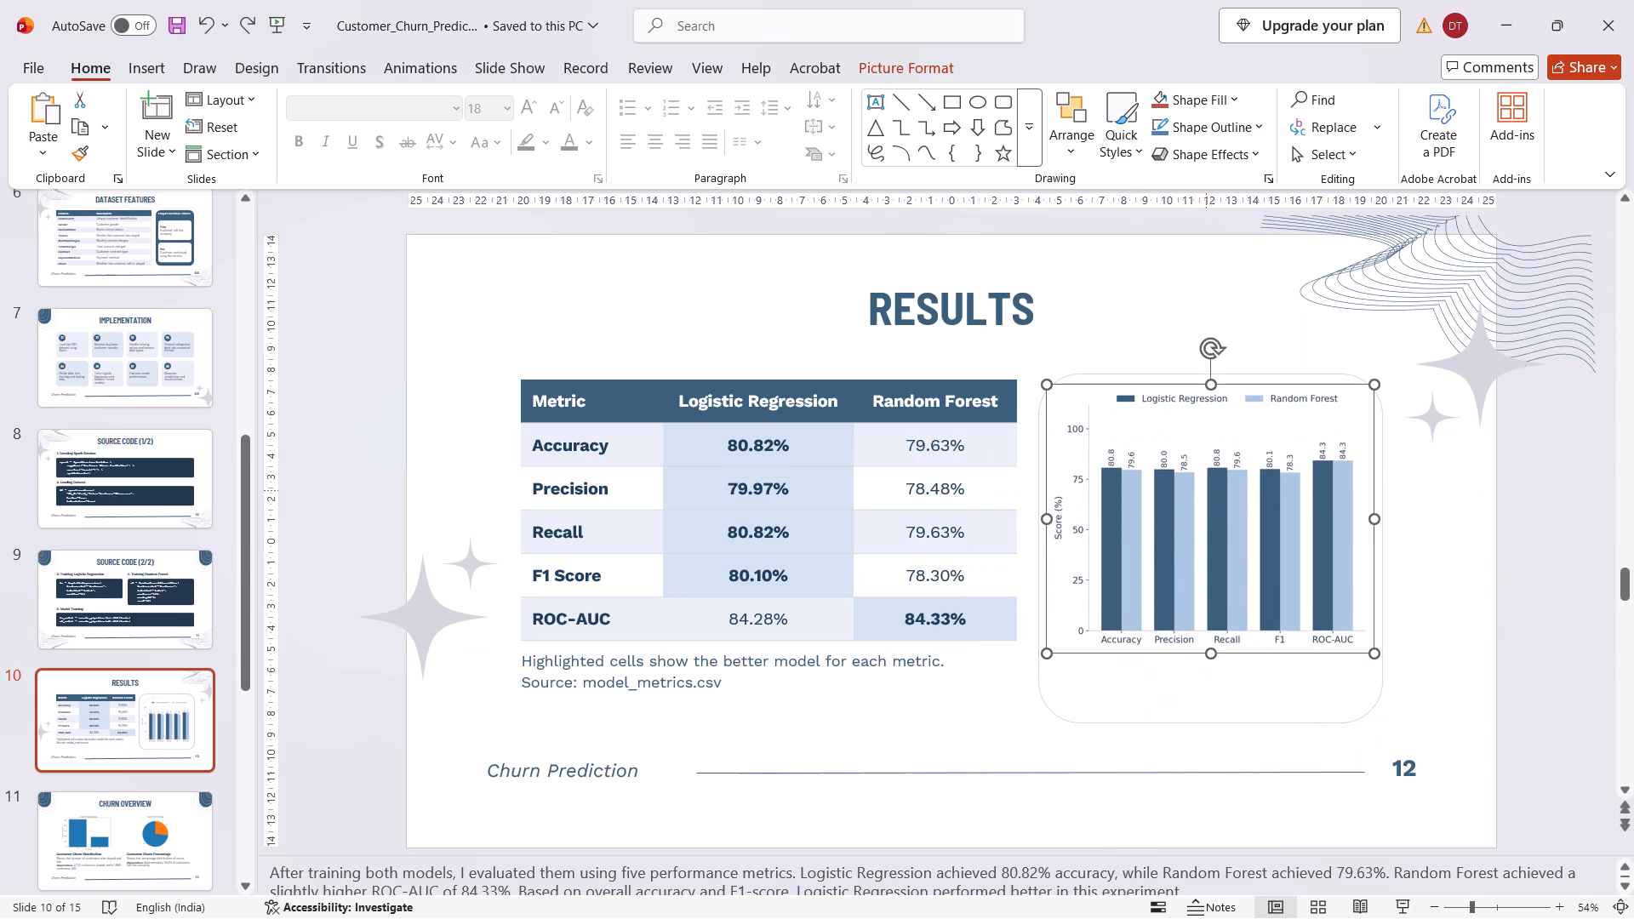
Insert the model_comparison picture from the outputs folder on the Results slide.
click(160, 60)
click(164, 148)
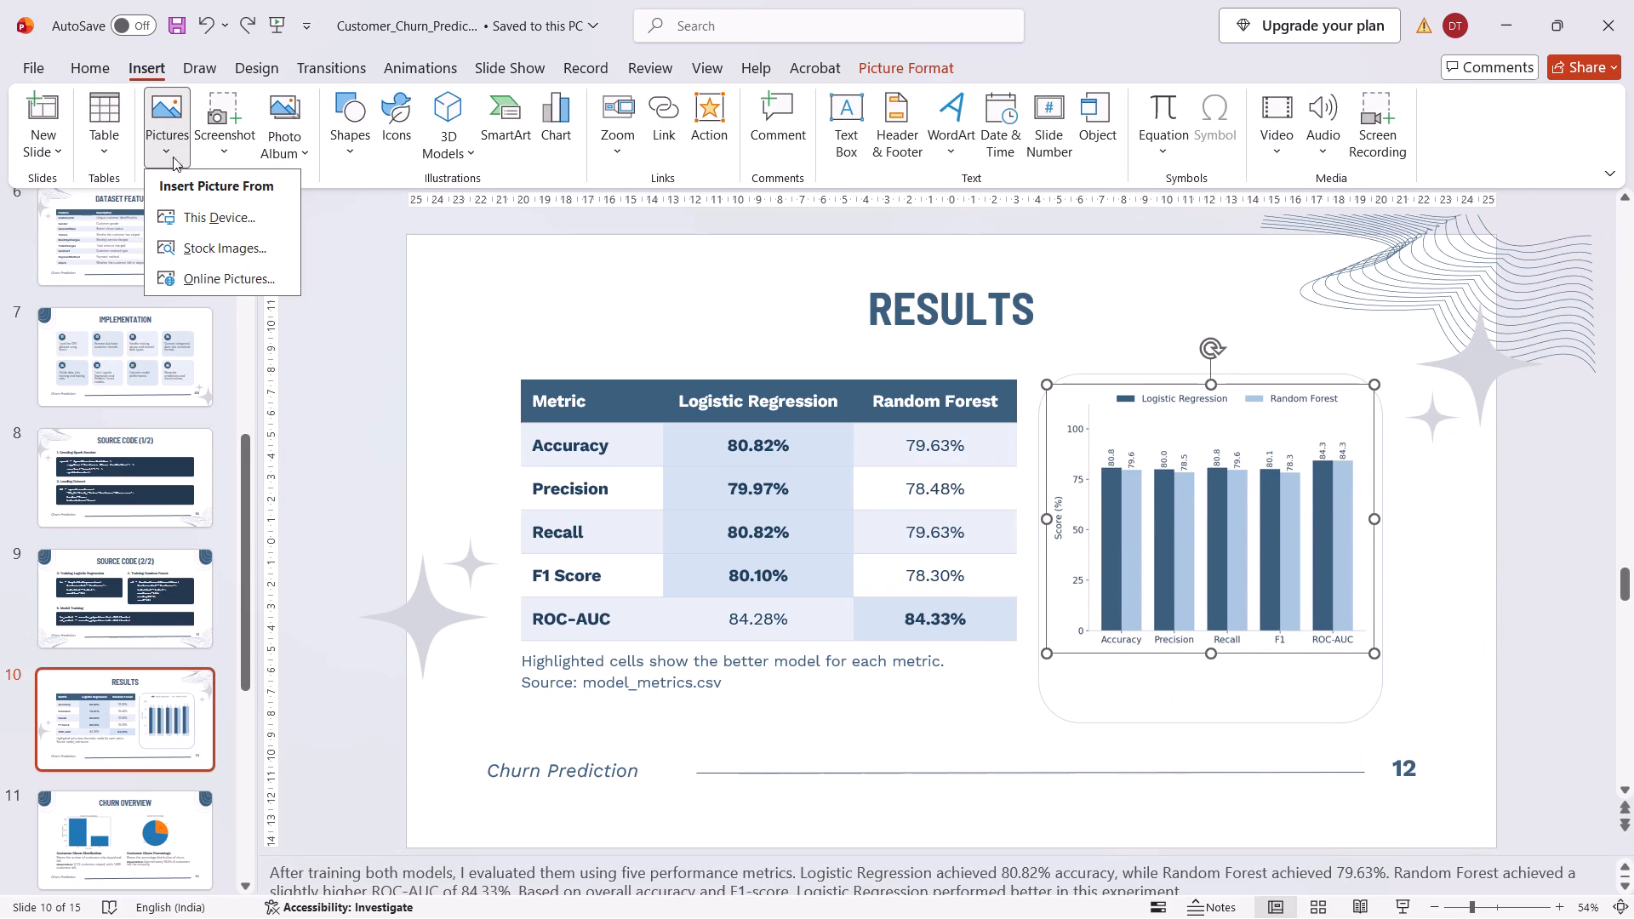
click(194, 216)
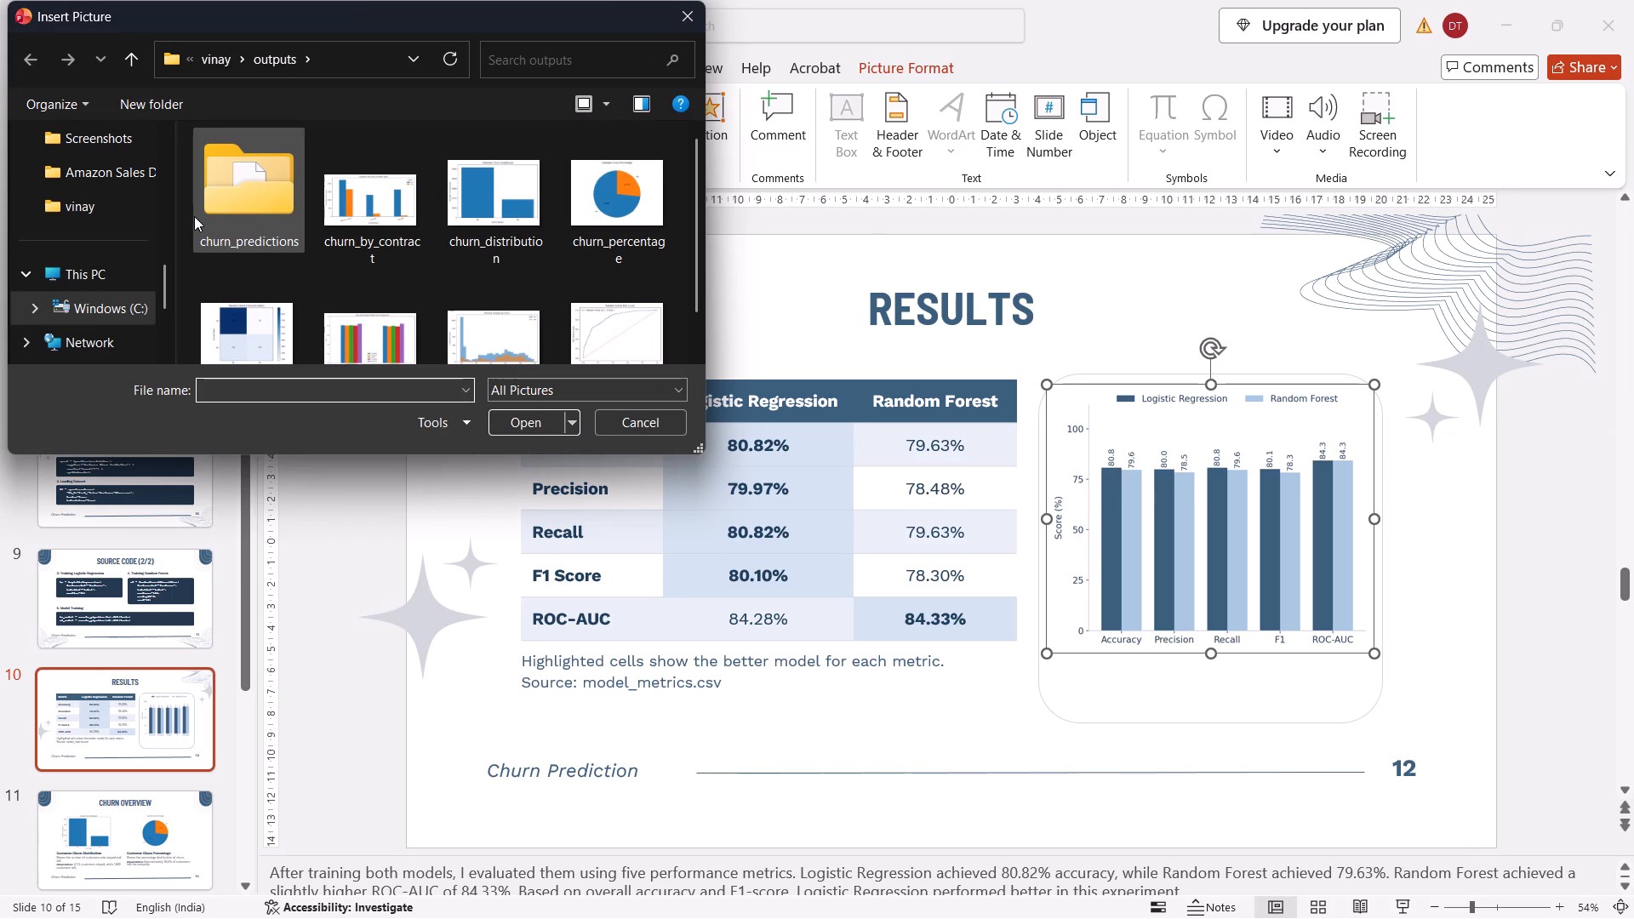
scroll(293, 250, down, 1)
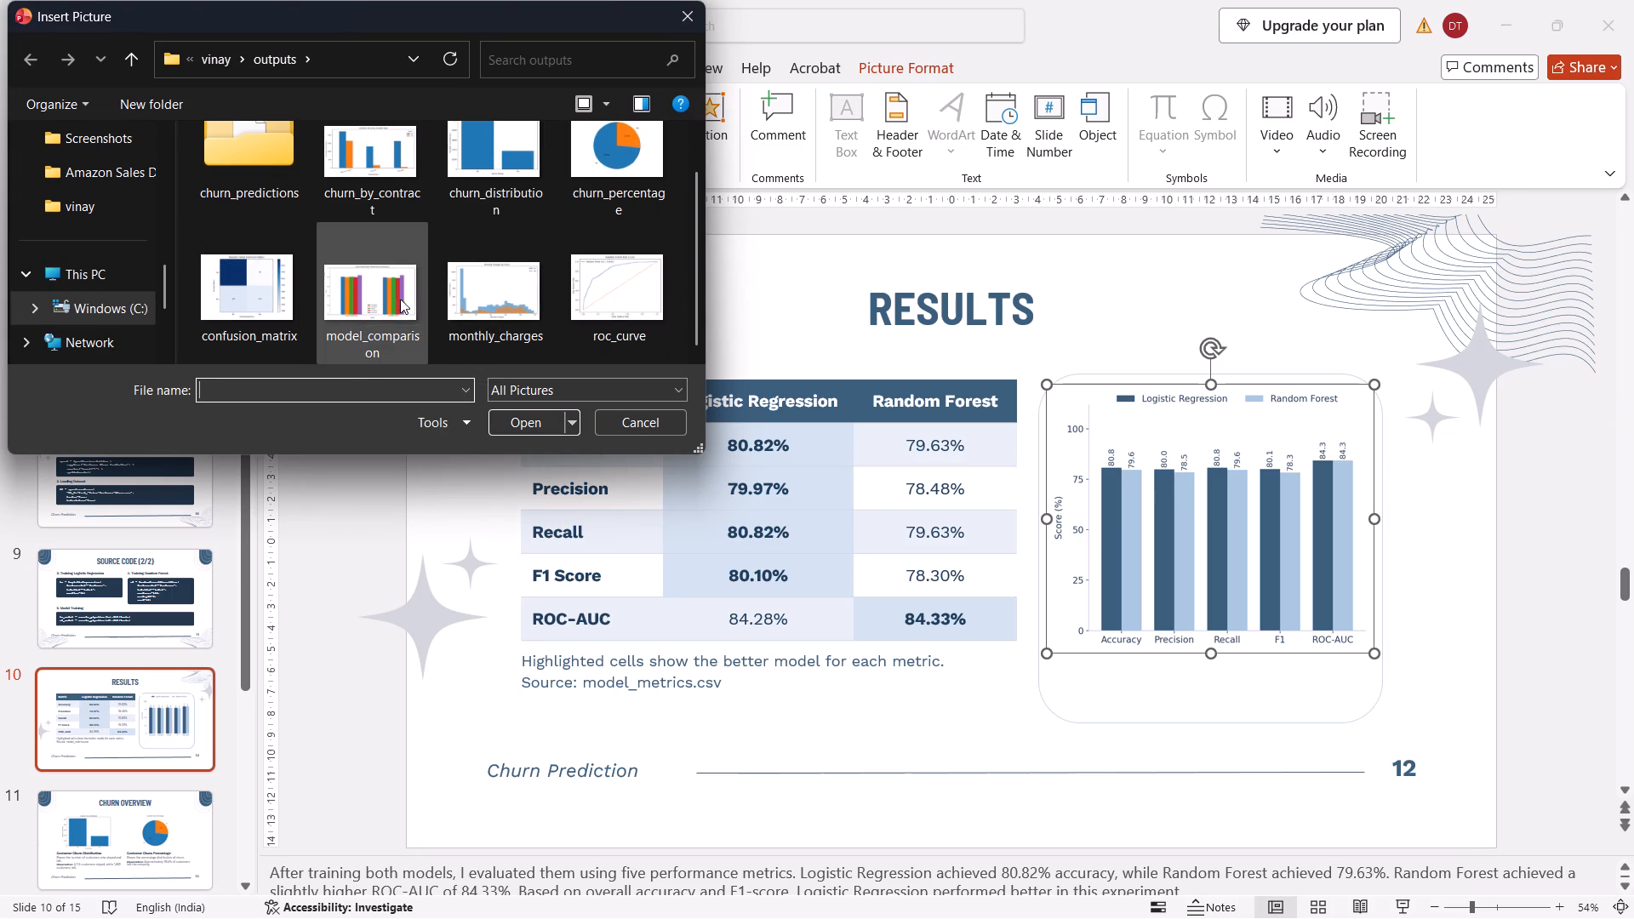
double_click(378, 310)
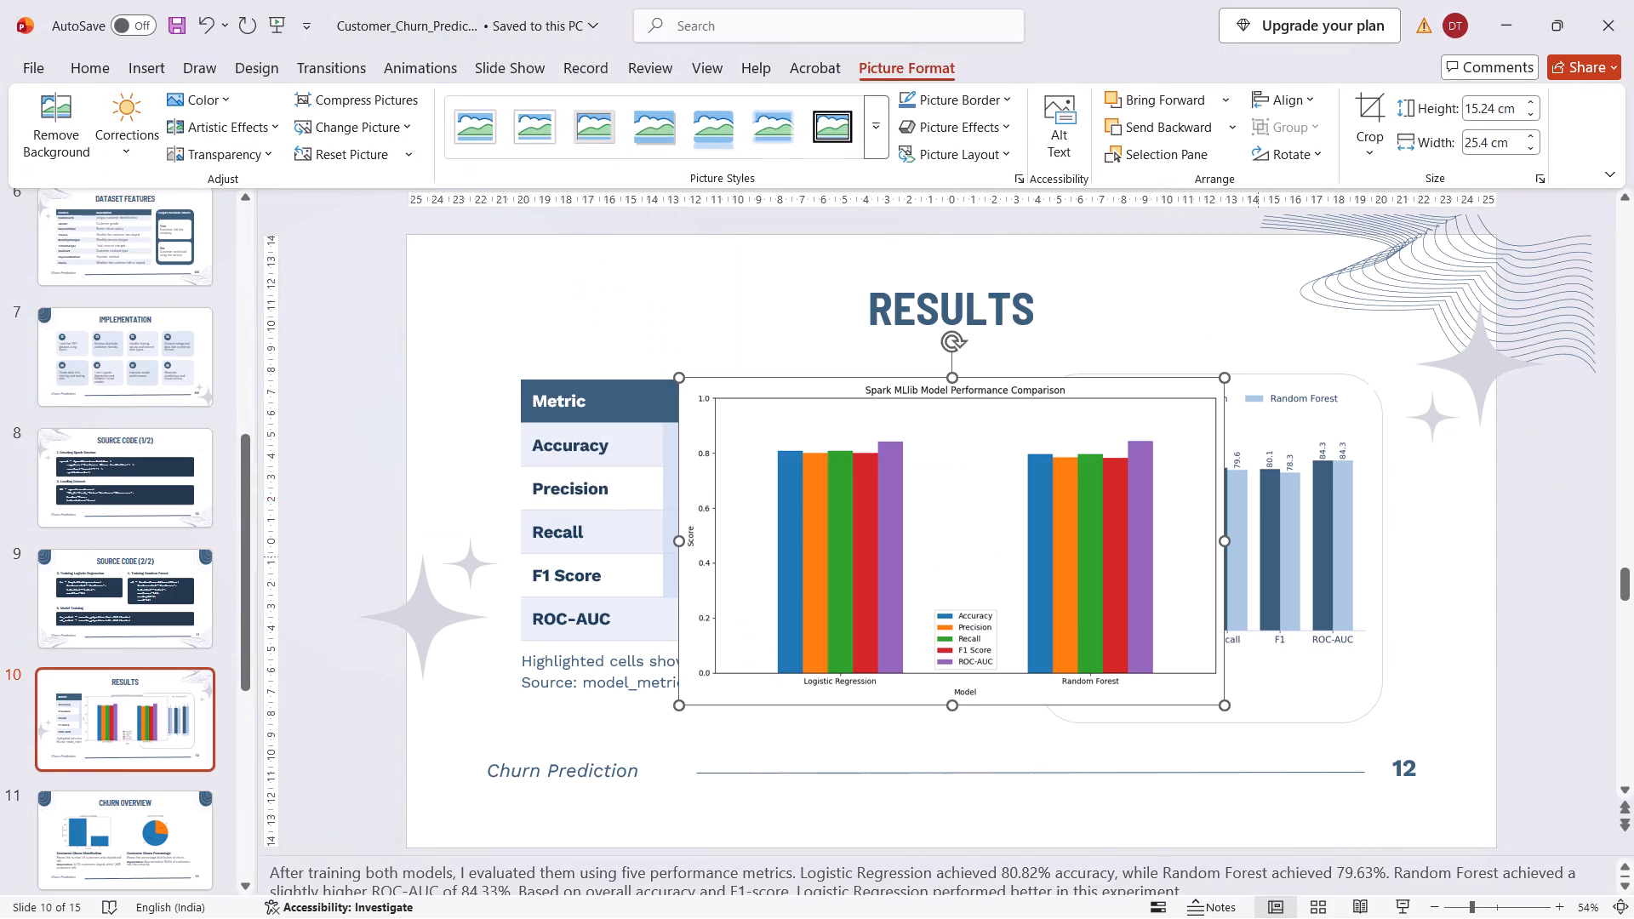
Delete the old model metrics bar chart and the rounded frame behind it from the Results slide.
click(1300, 568)
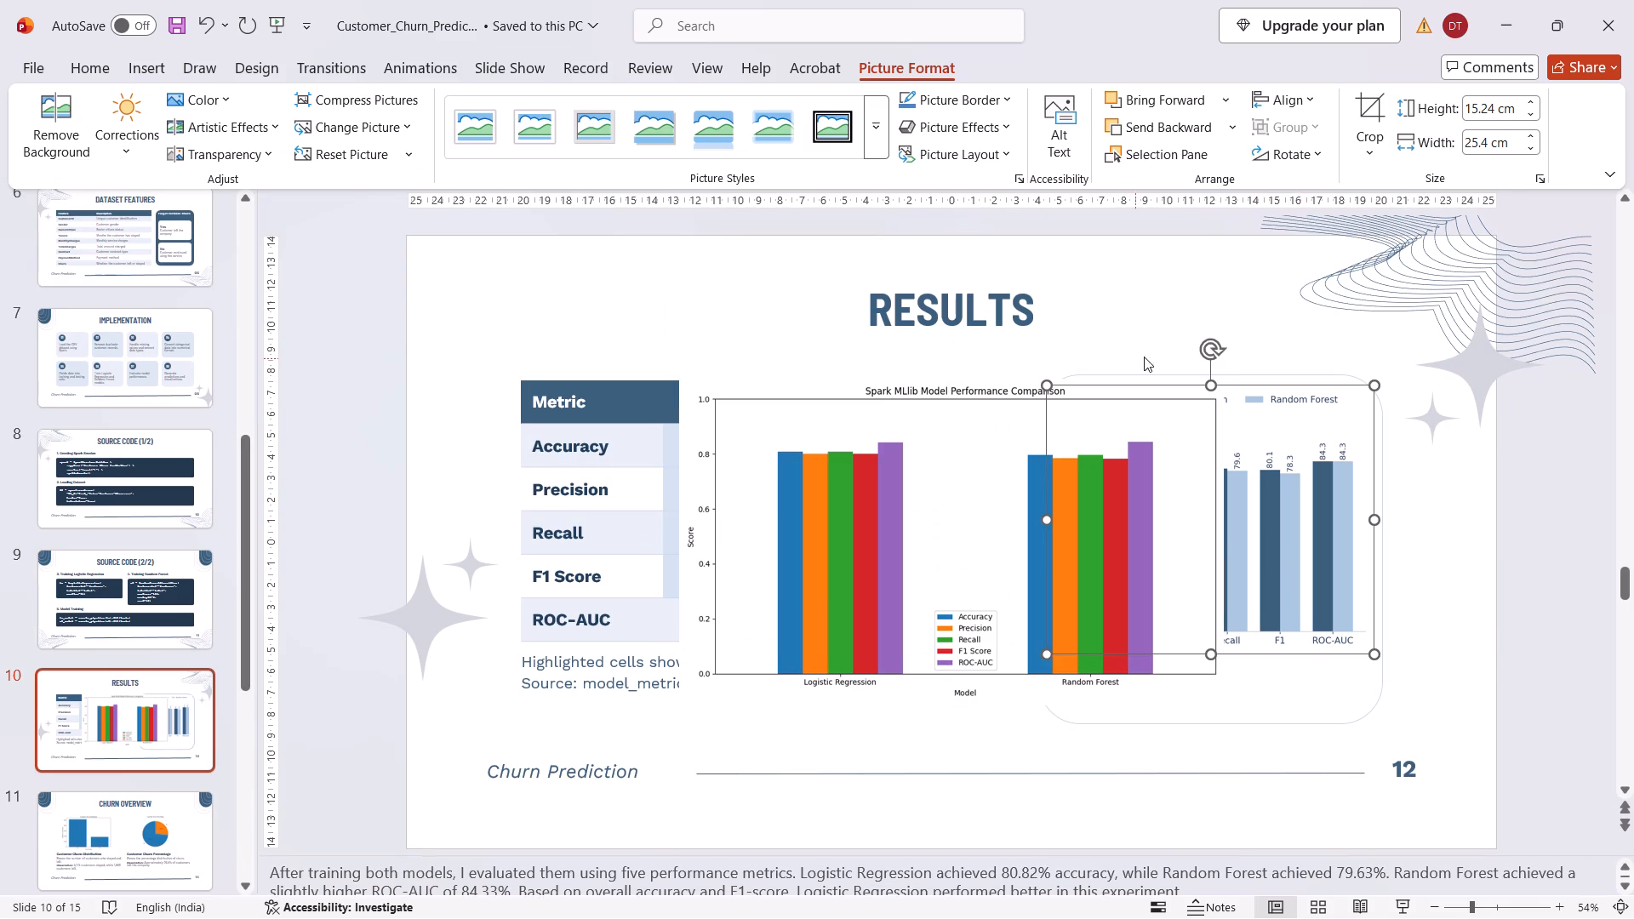
key(Delete)
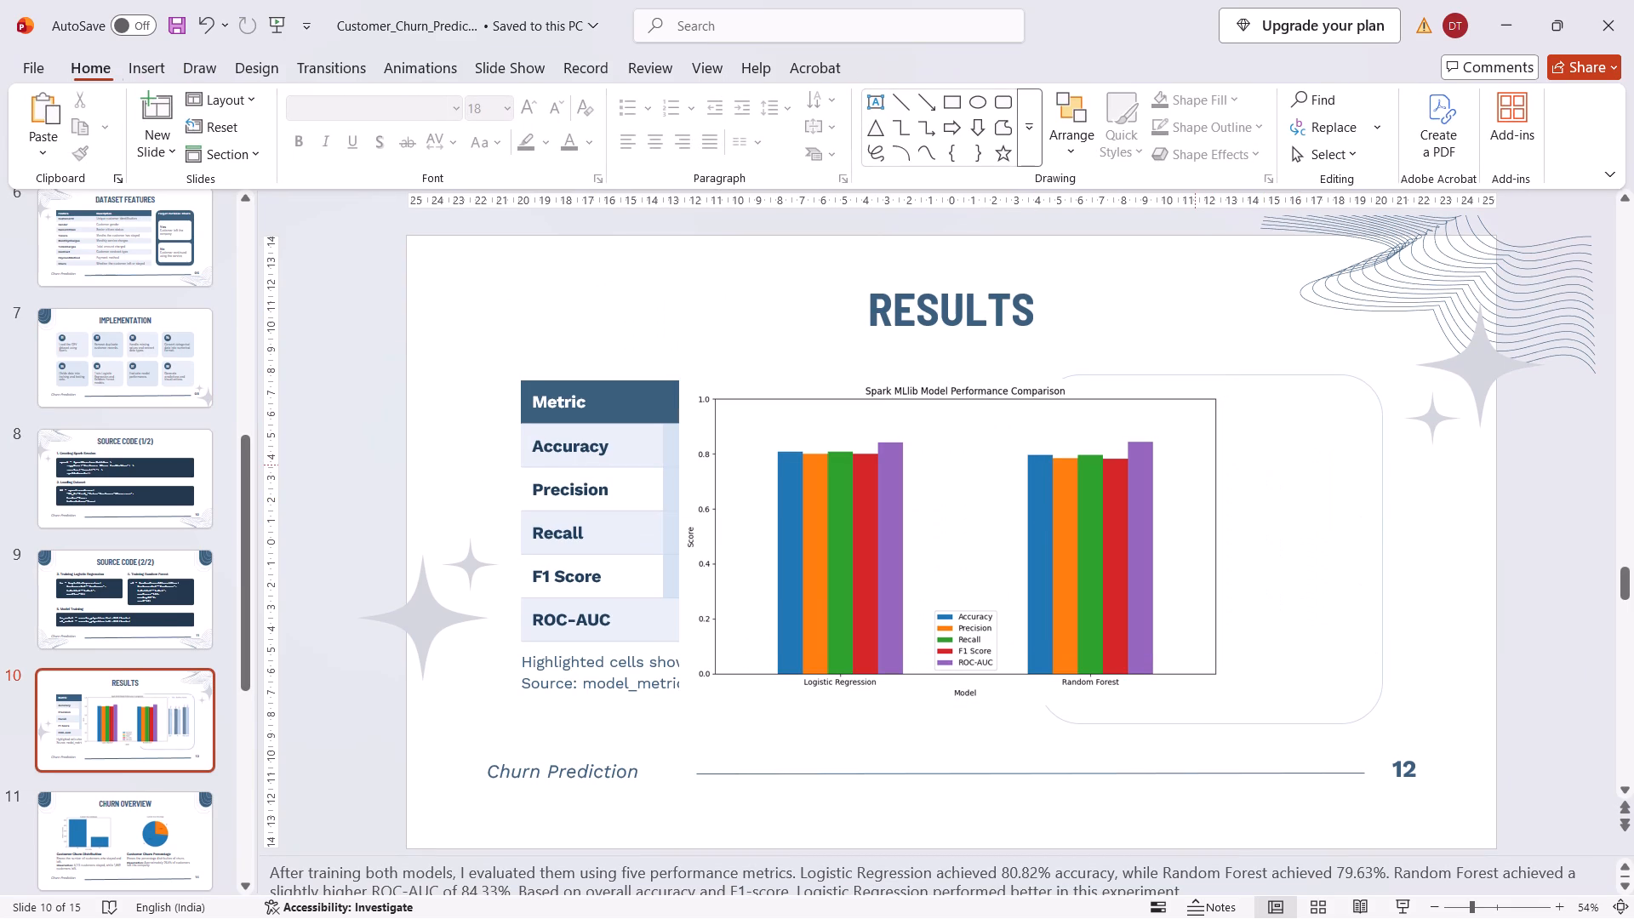
click(1264, 555)
key(Delete)
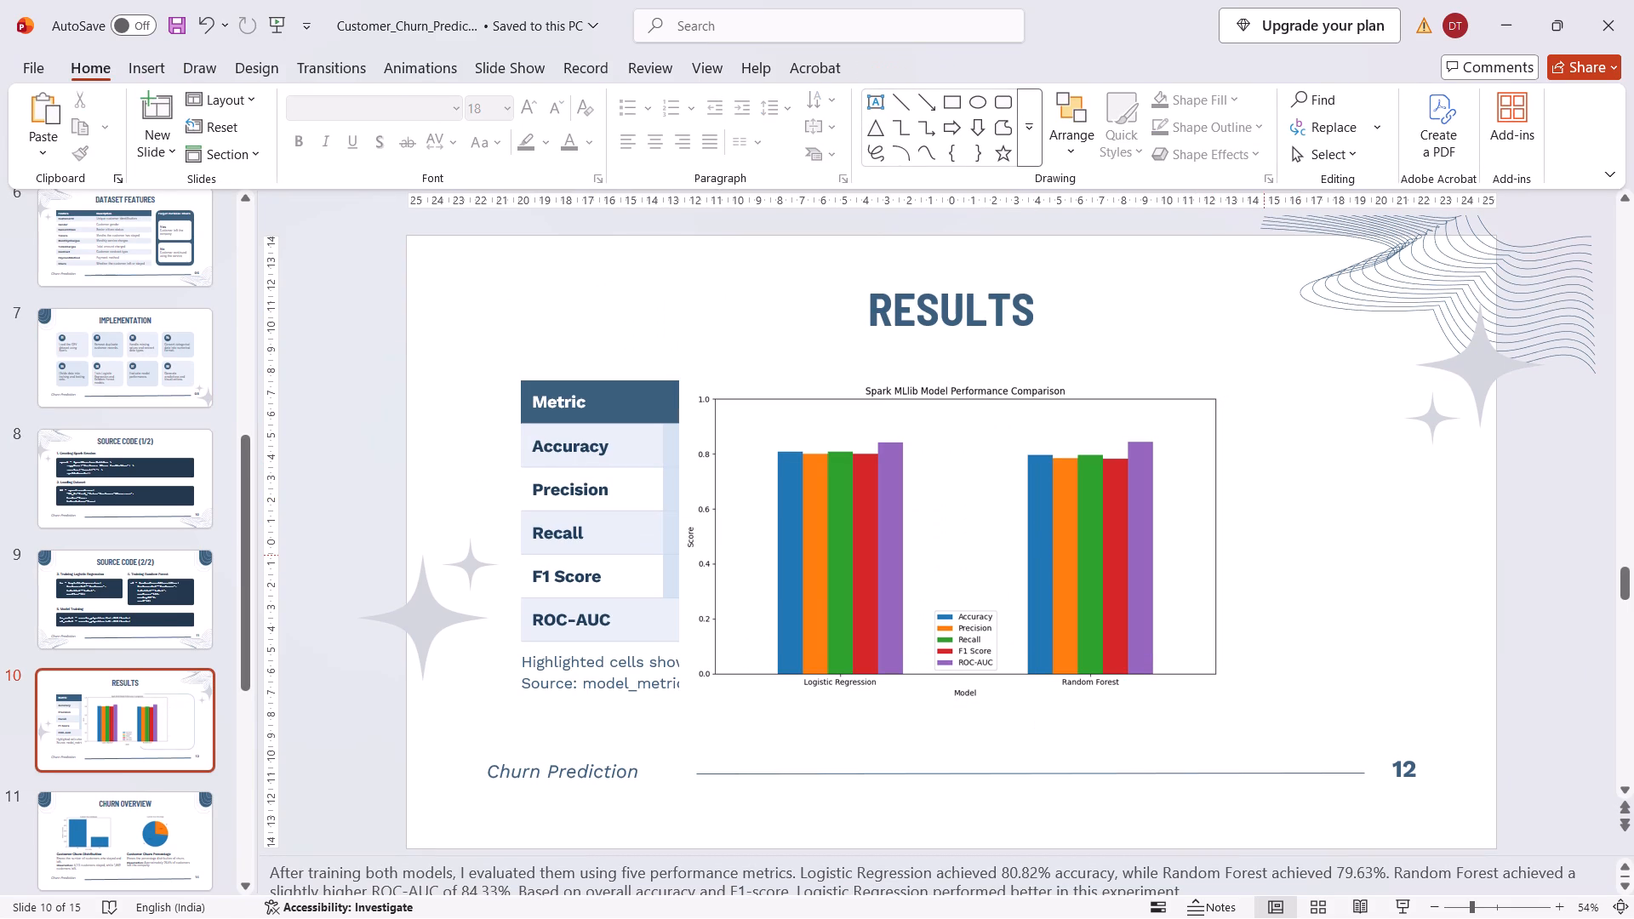
Narrow and shrink the model_comparison picture and place it beside the metrics table on the Results slide.
click(1098, 553)
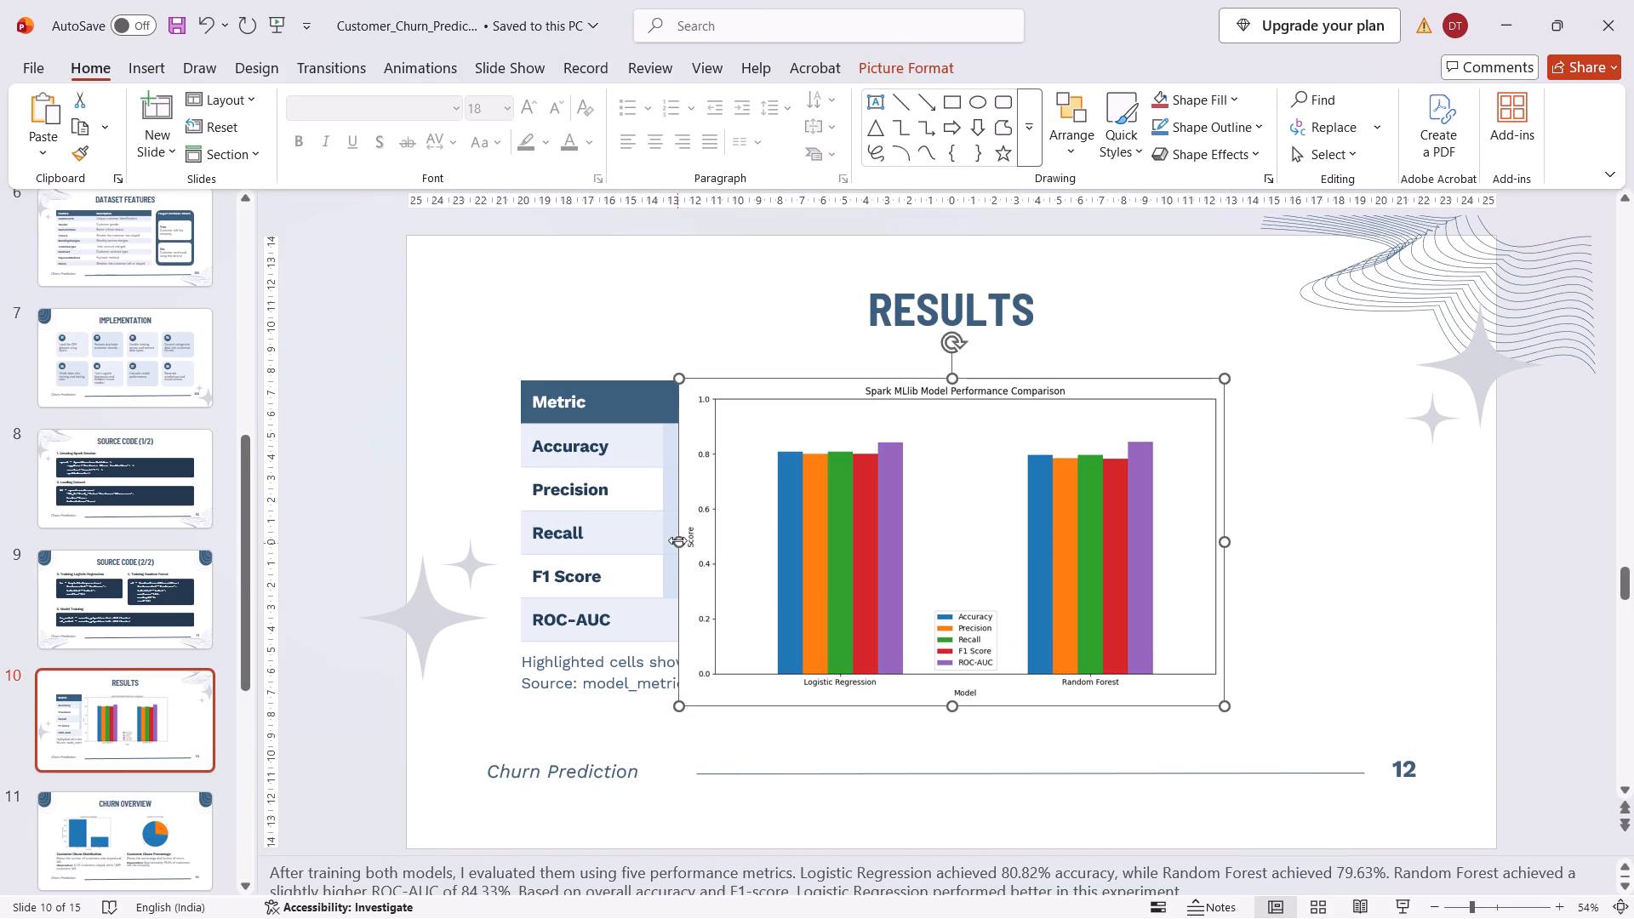
drag(677, 538, 806, 551)
drag(1025, 564, 1246, 537)
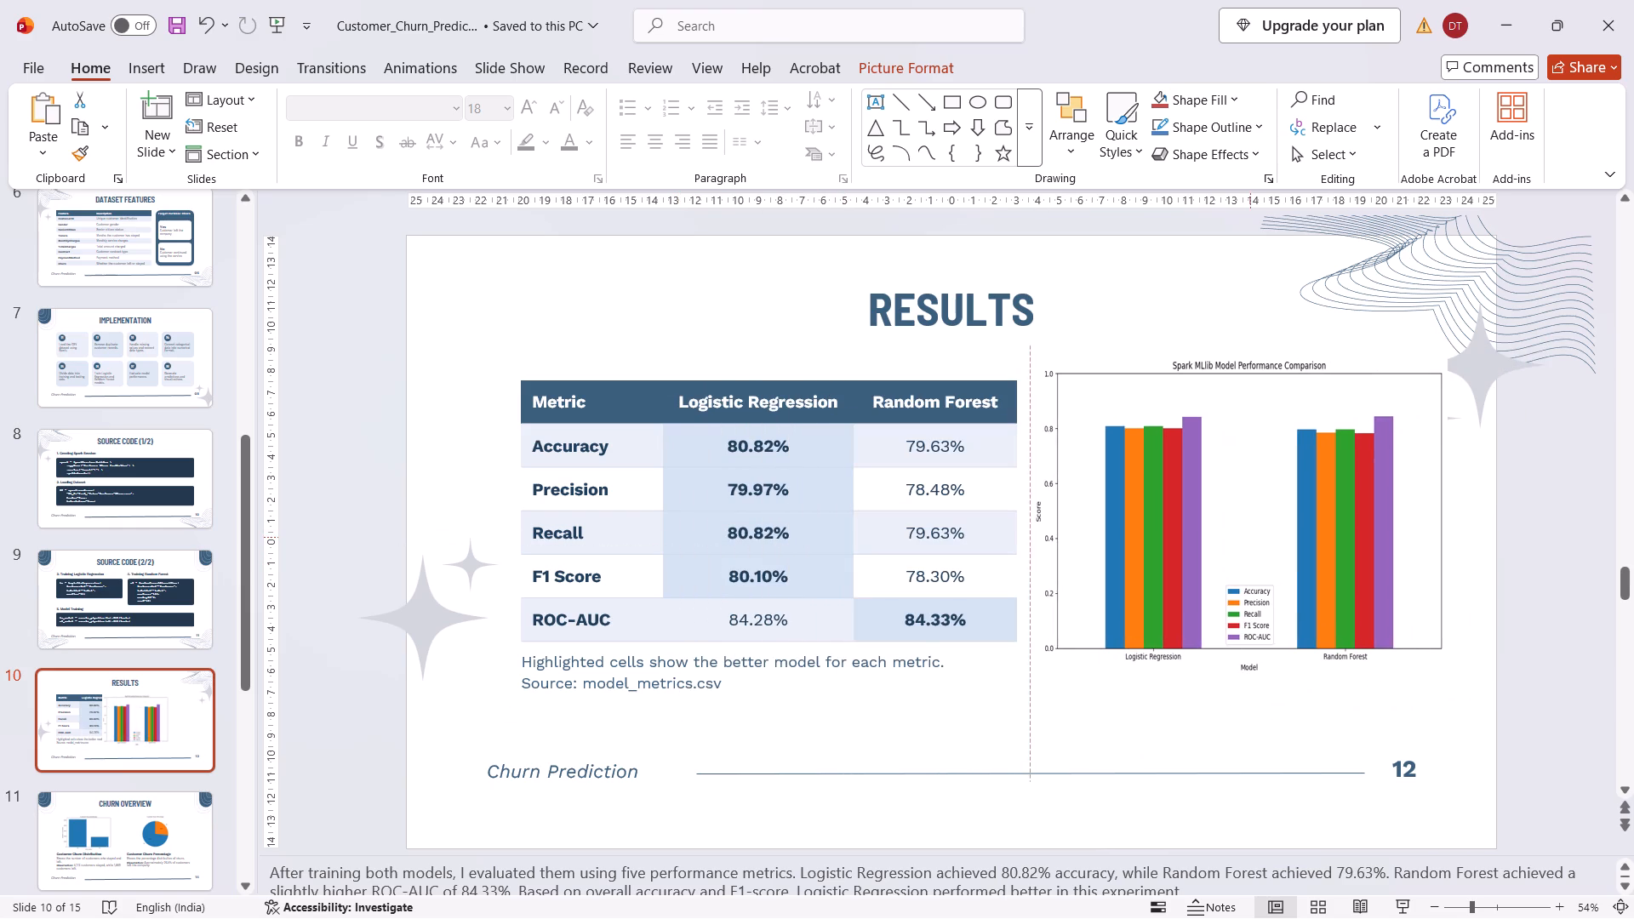
drag(1246, 537, 1254, 544)
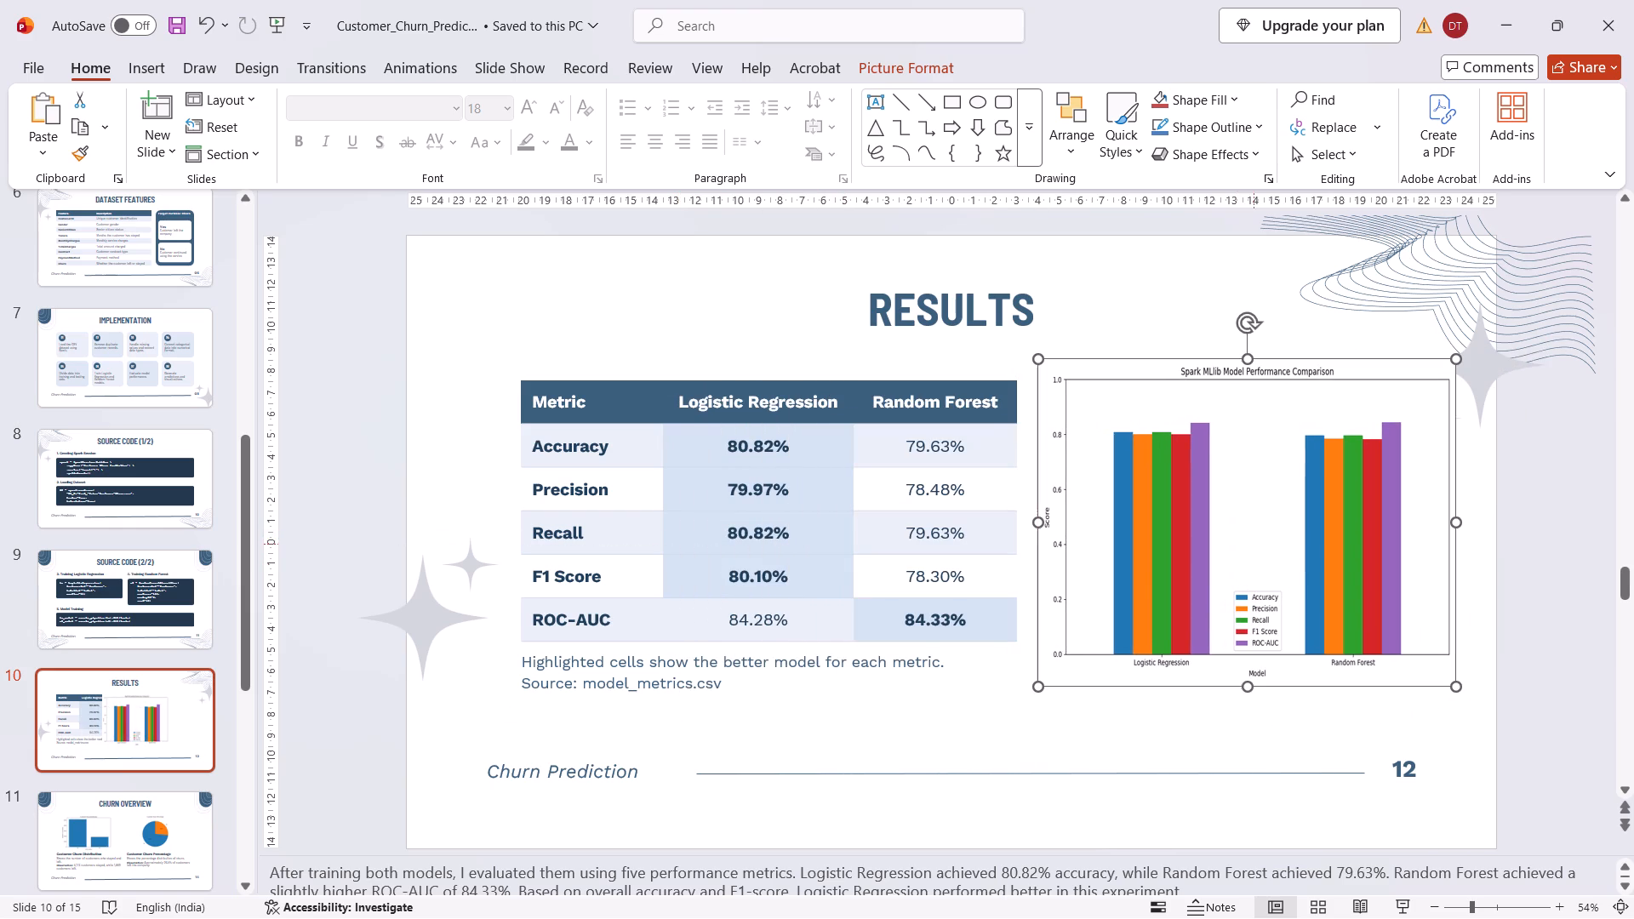
drag(1037, 686, 1117, 627)
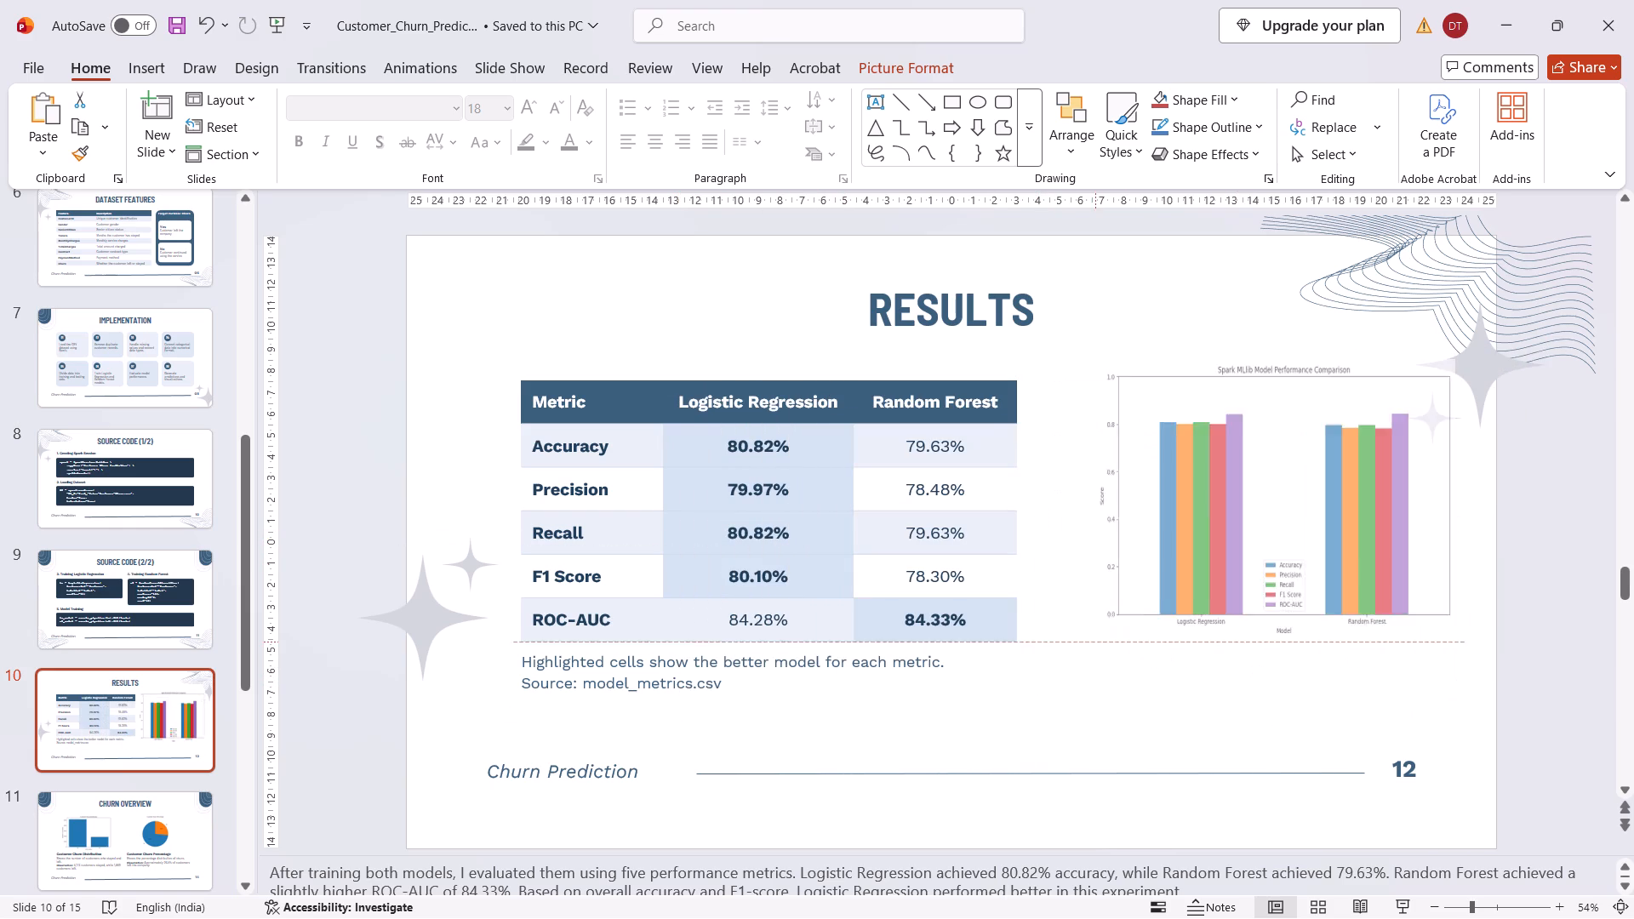
drag(1117, 627, 1148, 609)
drag(1304, 502, 1237, 549)
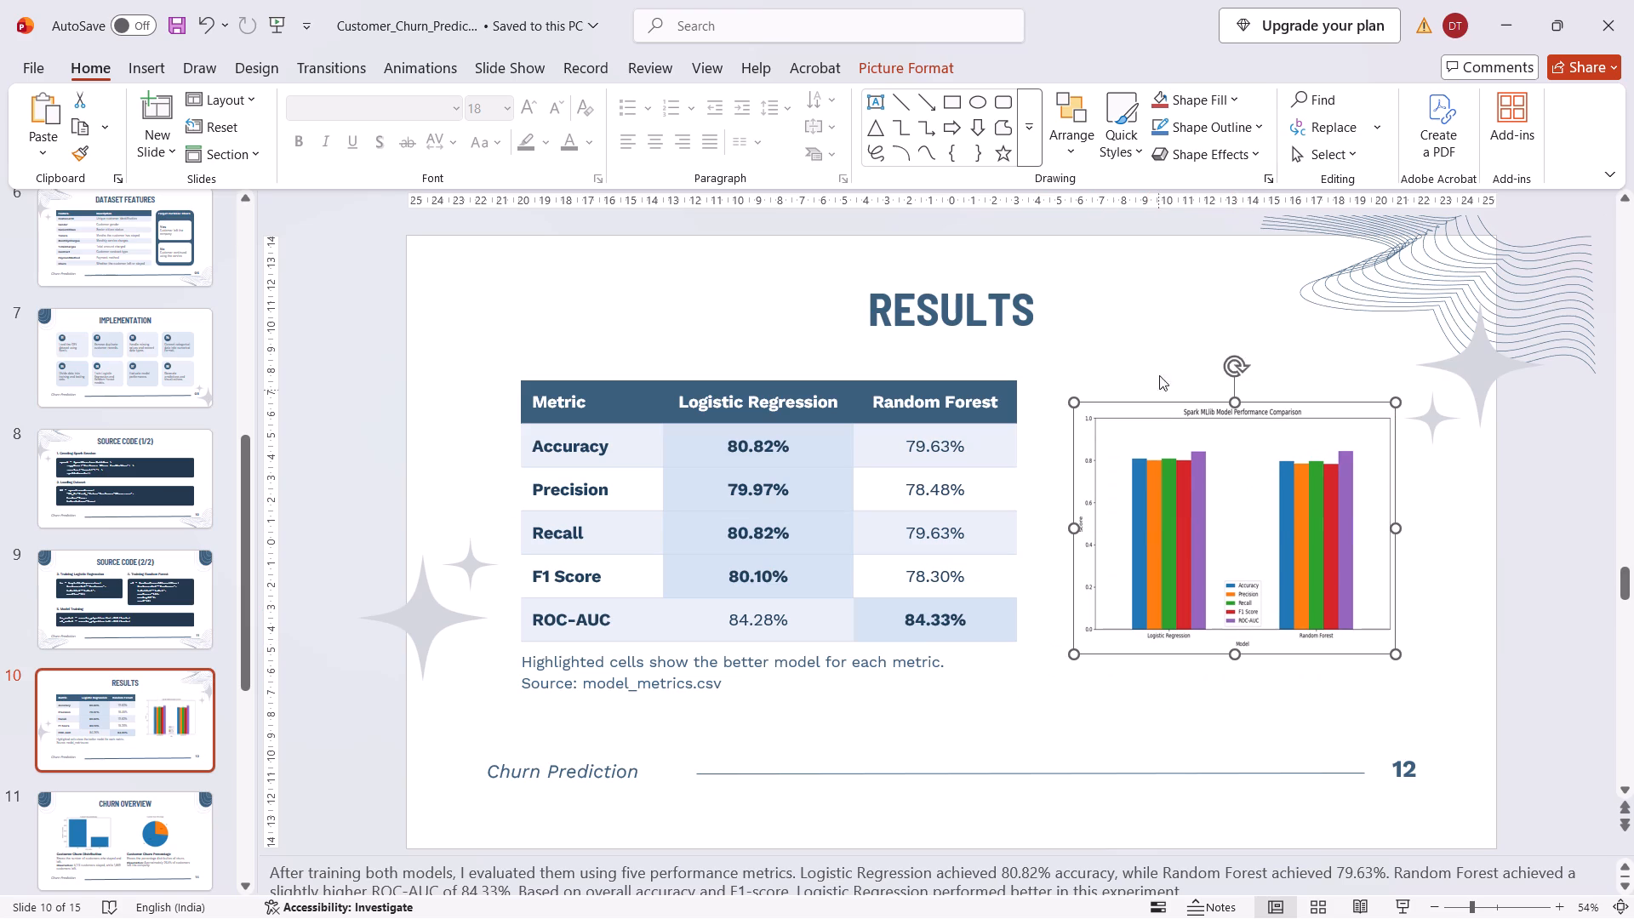
click(1163, 294)
click(1201, 448)
drag(1073, 401, 1049, 390)
Extend the metrics table's left edge slightly outward and pull its right edge well inward to make the table narrower.
click(786, 505)
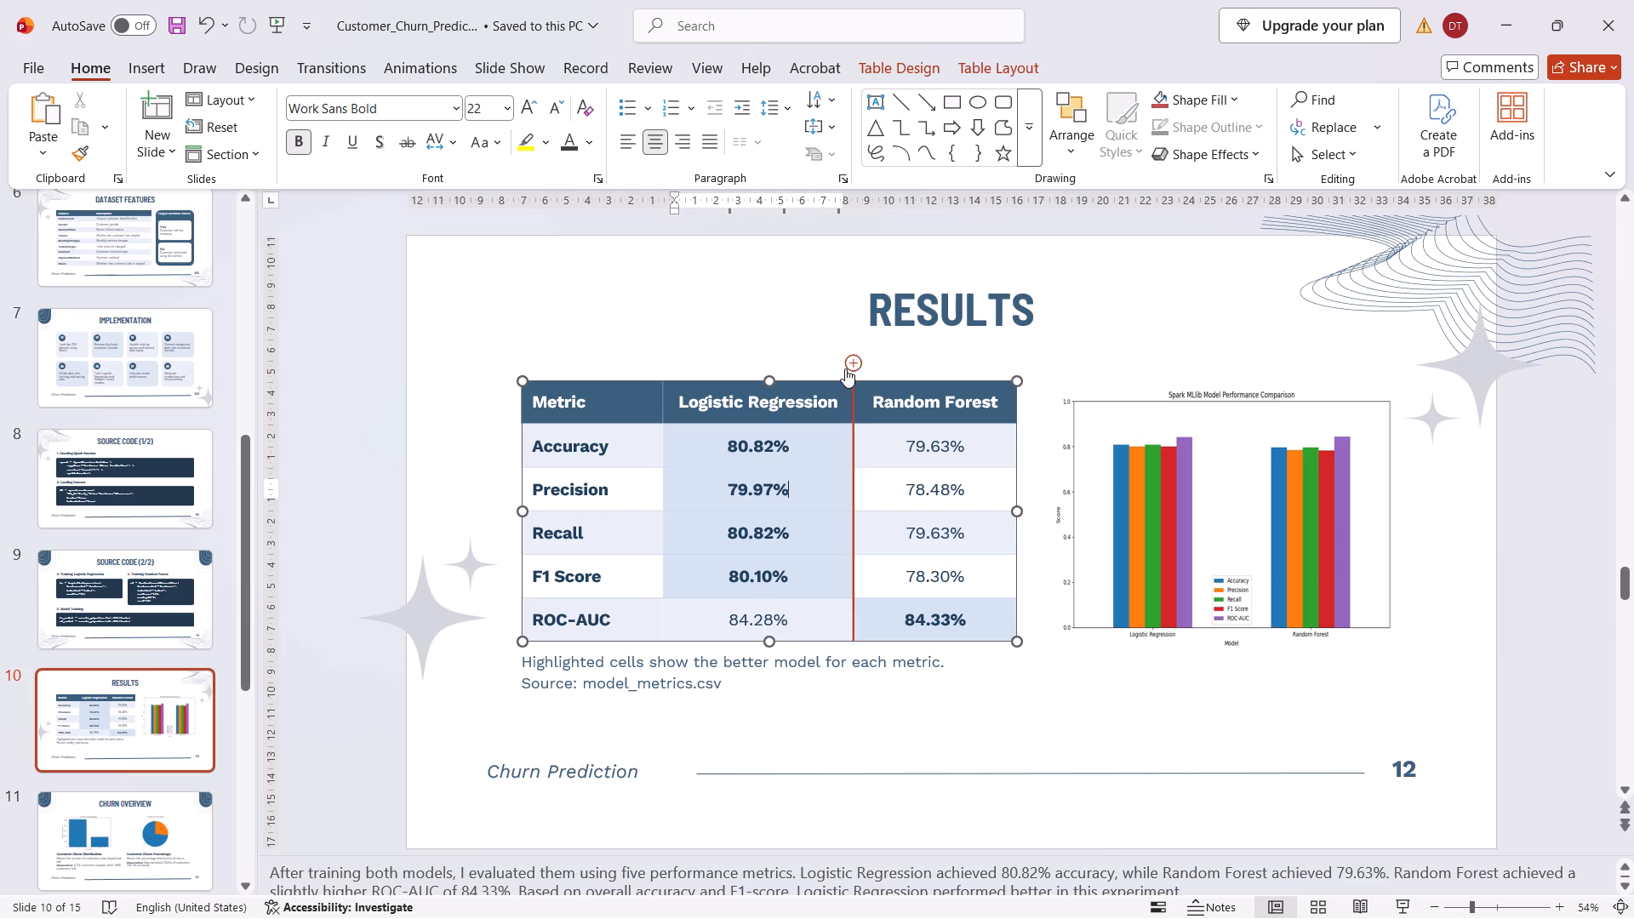
click(837, 390)
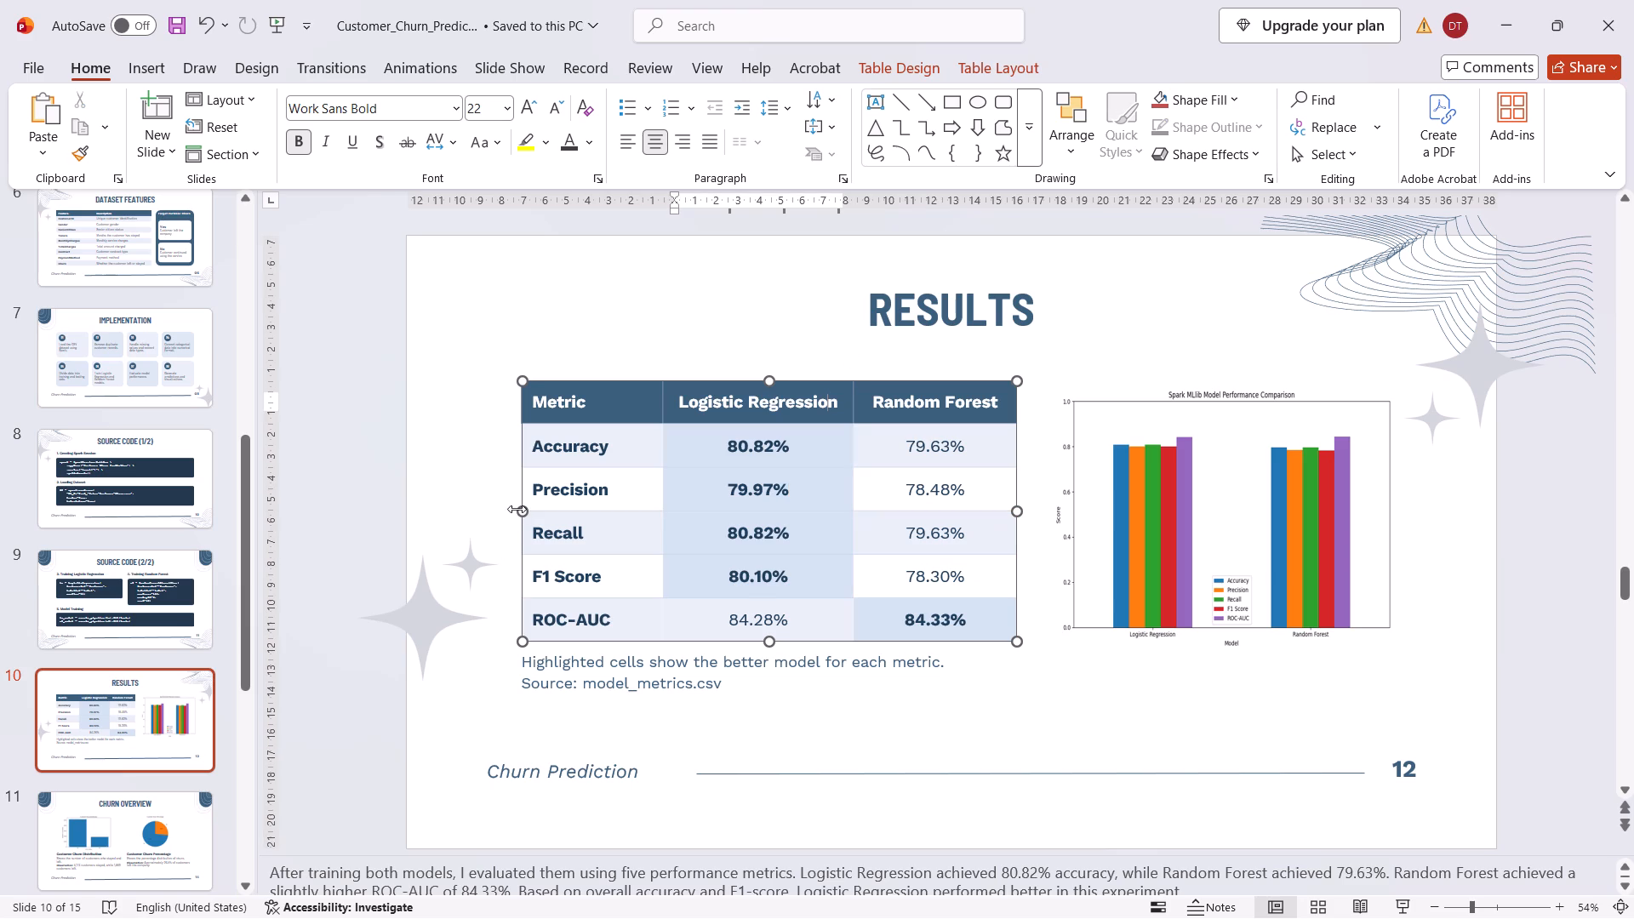
drag(517, 509, 500, 509)
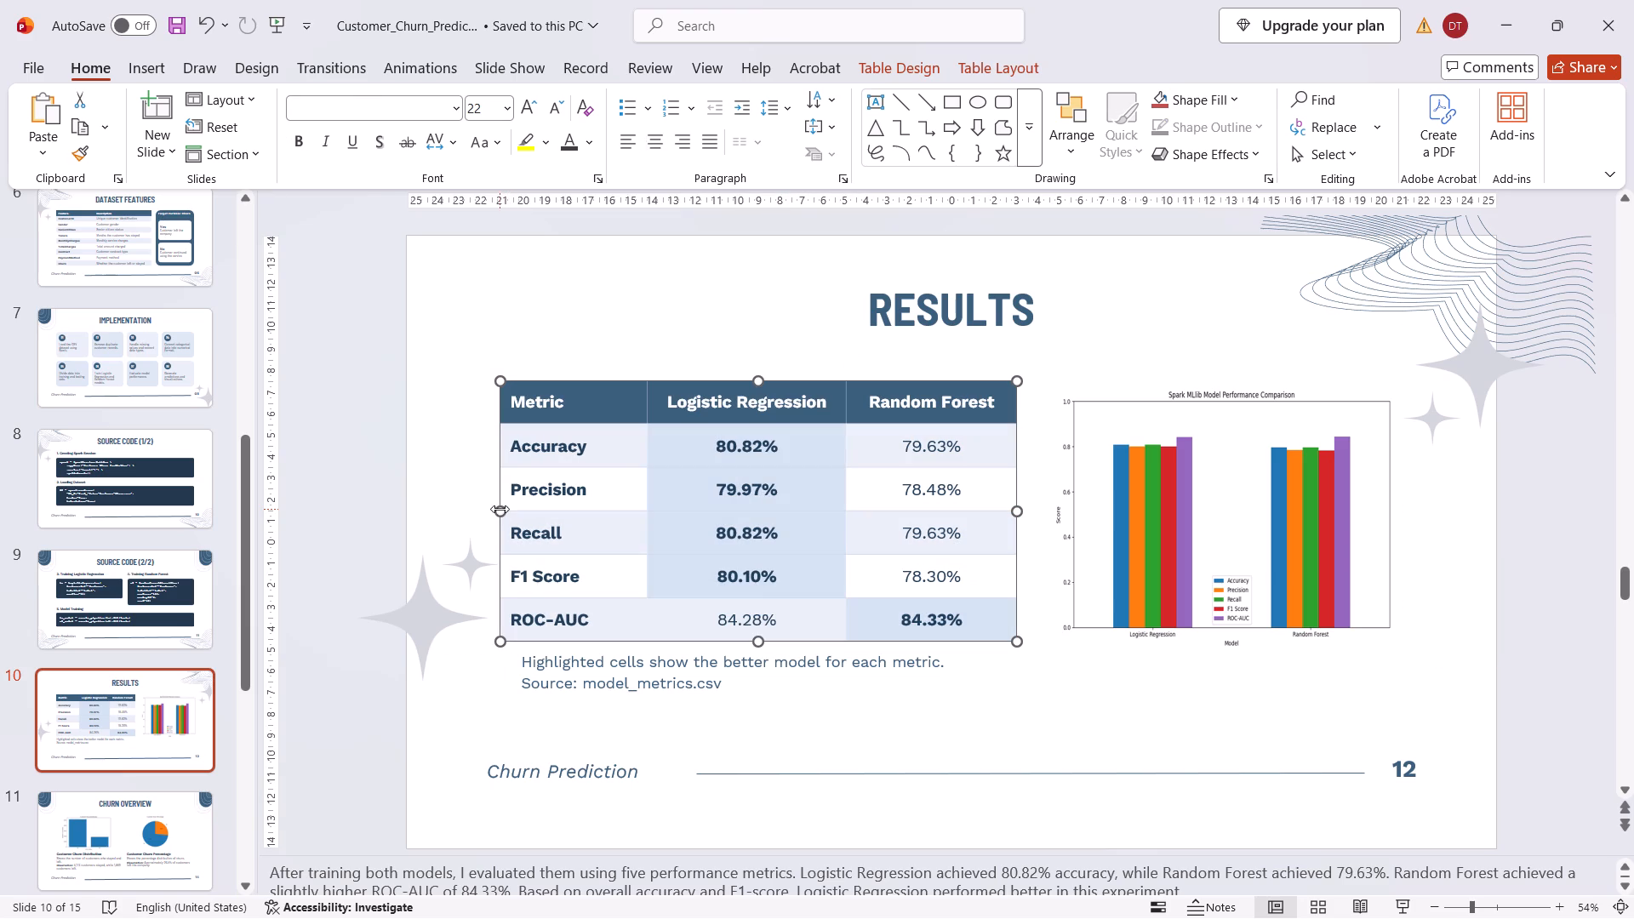
drag(1019, 517, 1017, 518)
drag(1017, 518, 1022, 507)
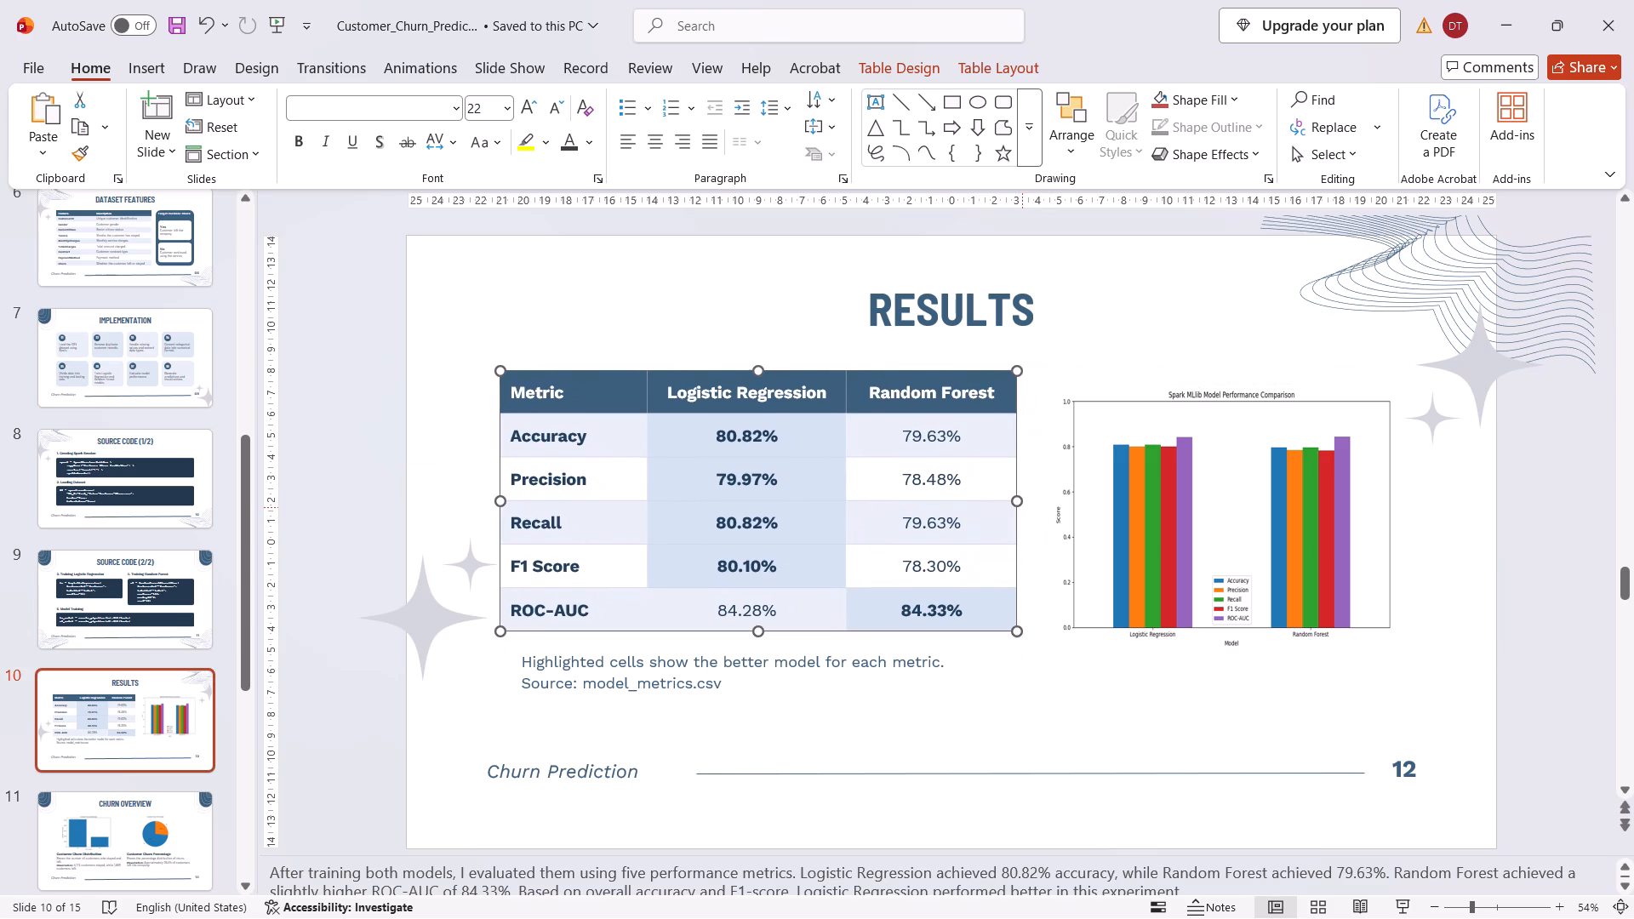
key(ctrl+z)
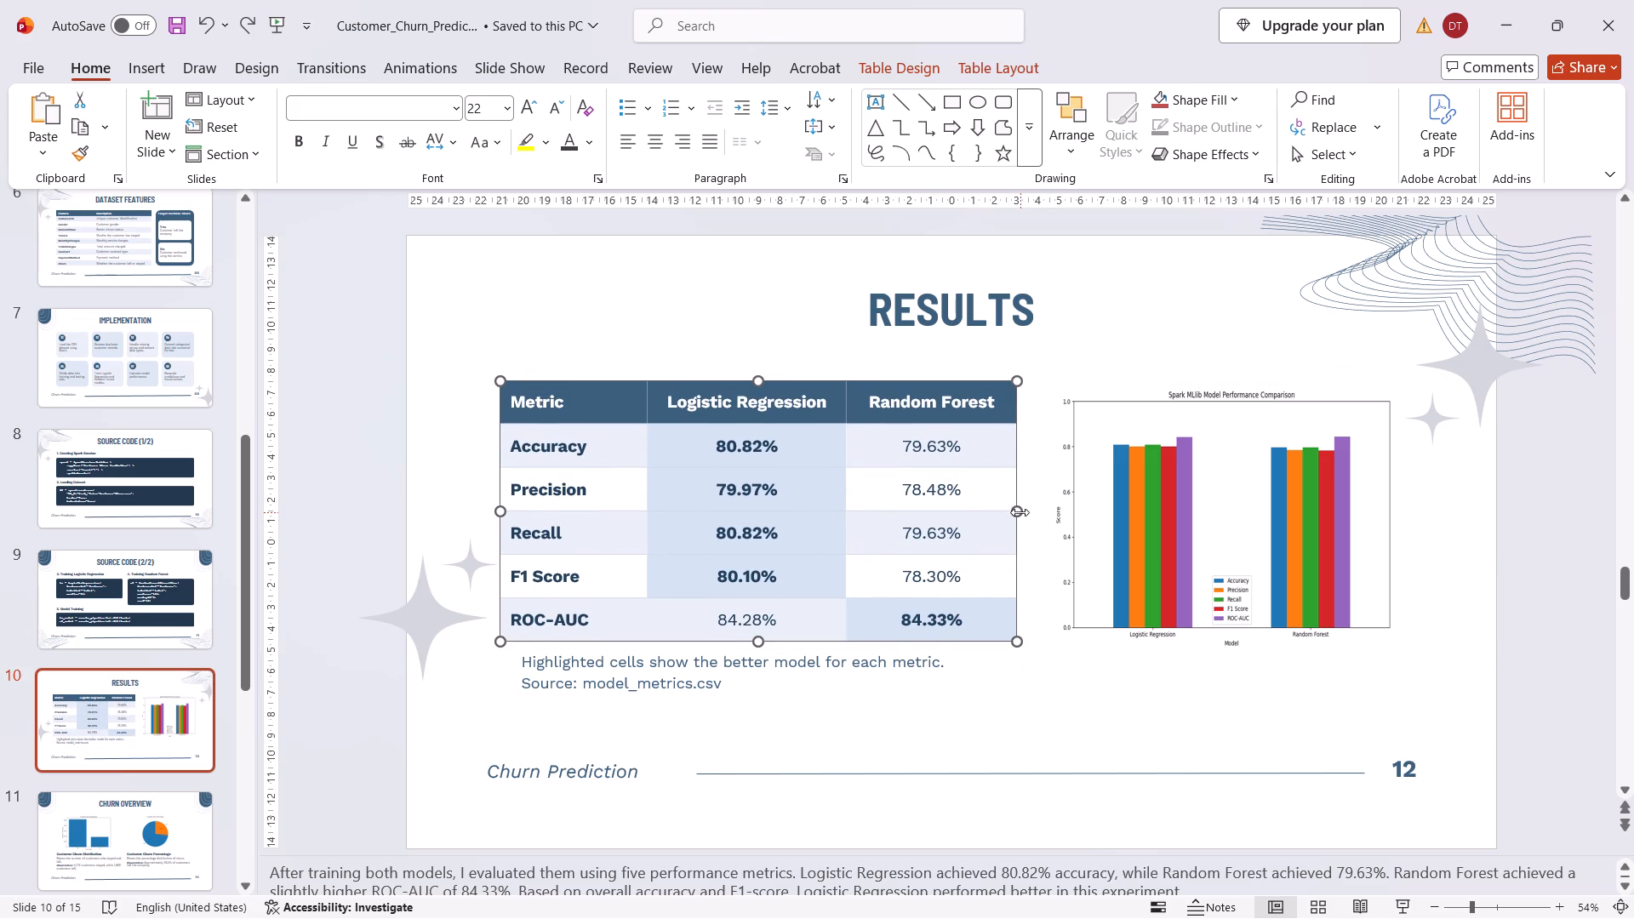
drag(1020, 512, 911, 511)
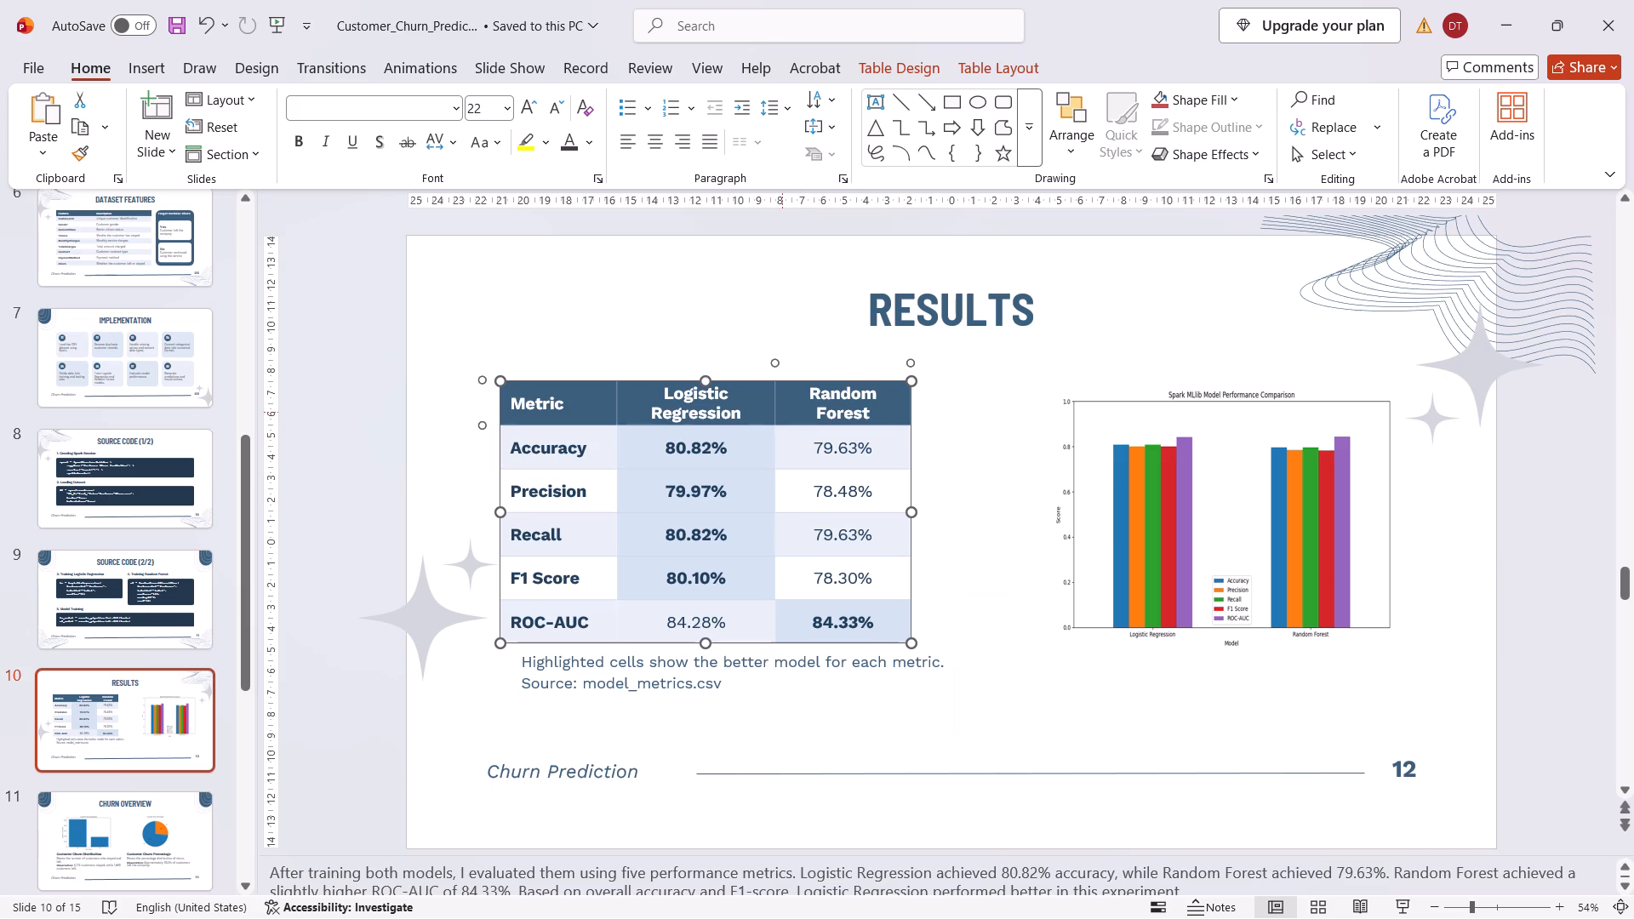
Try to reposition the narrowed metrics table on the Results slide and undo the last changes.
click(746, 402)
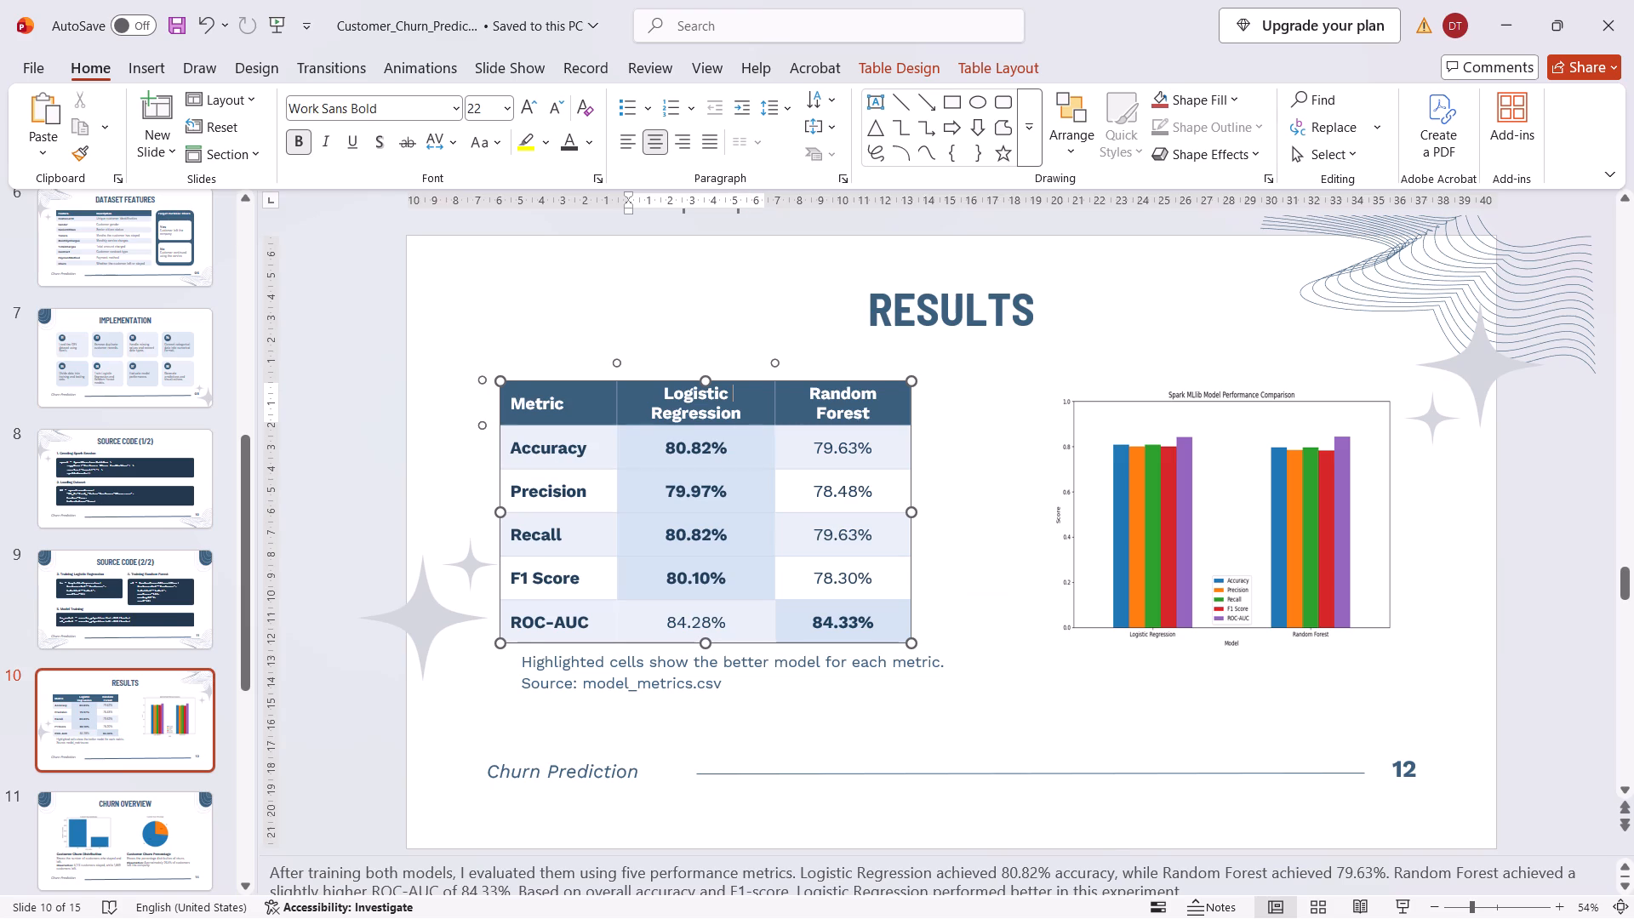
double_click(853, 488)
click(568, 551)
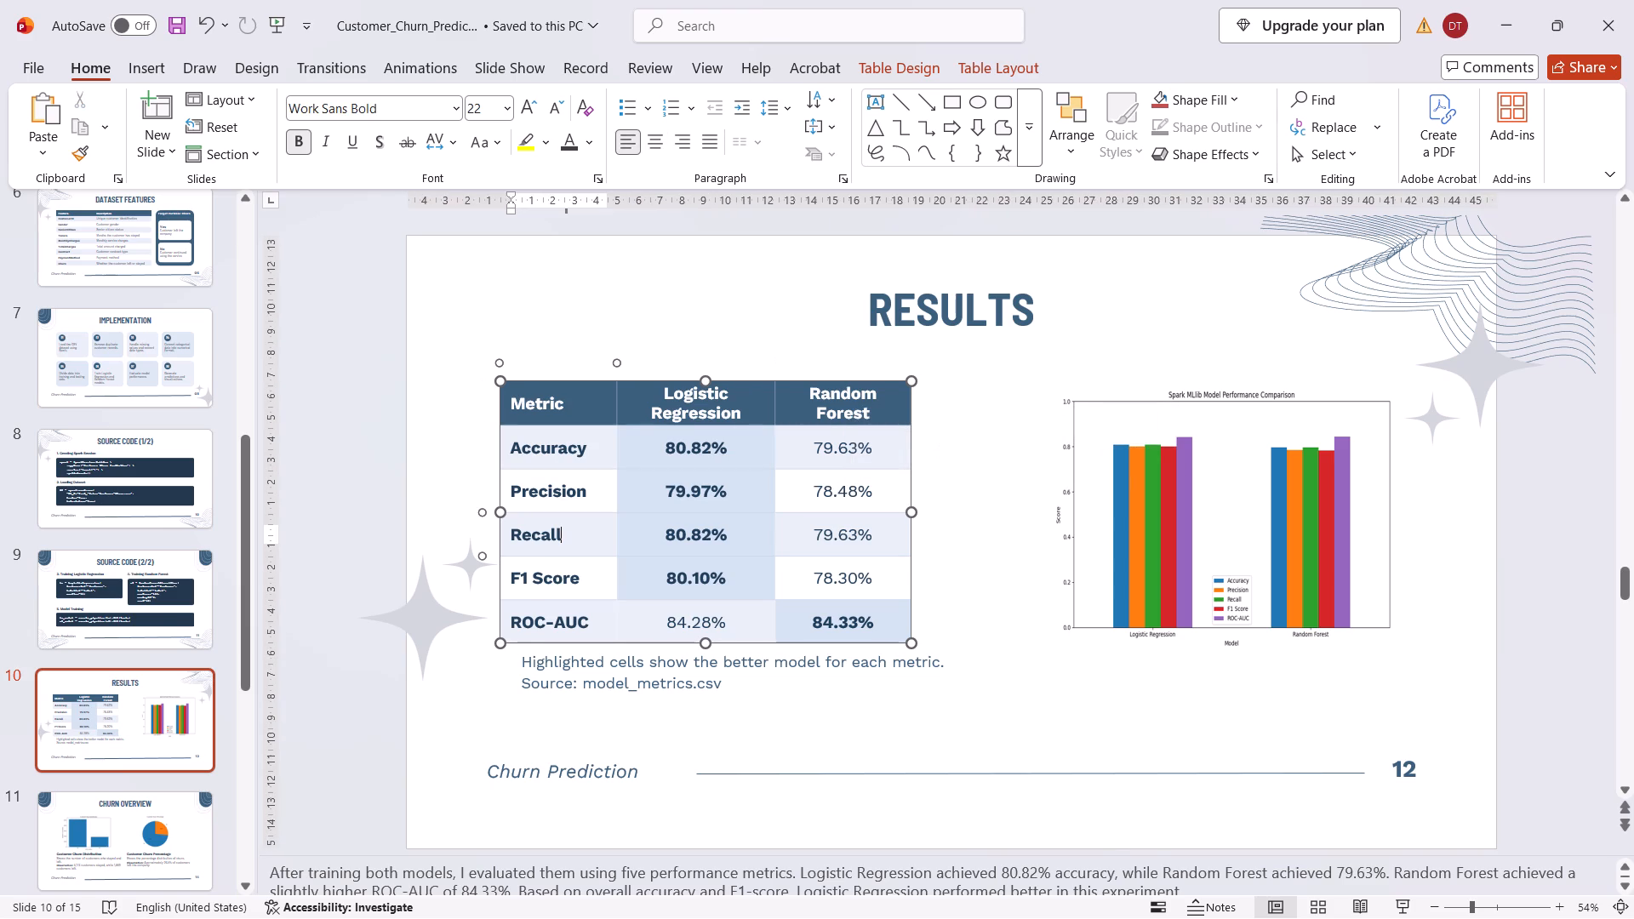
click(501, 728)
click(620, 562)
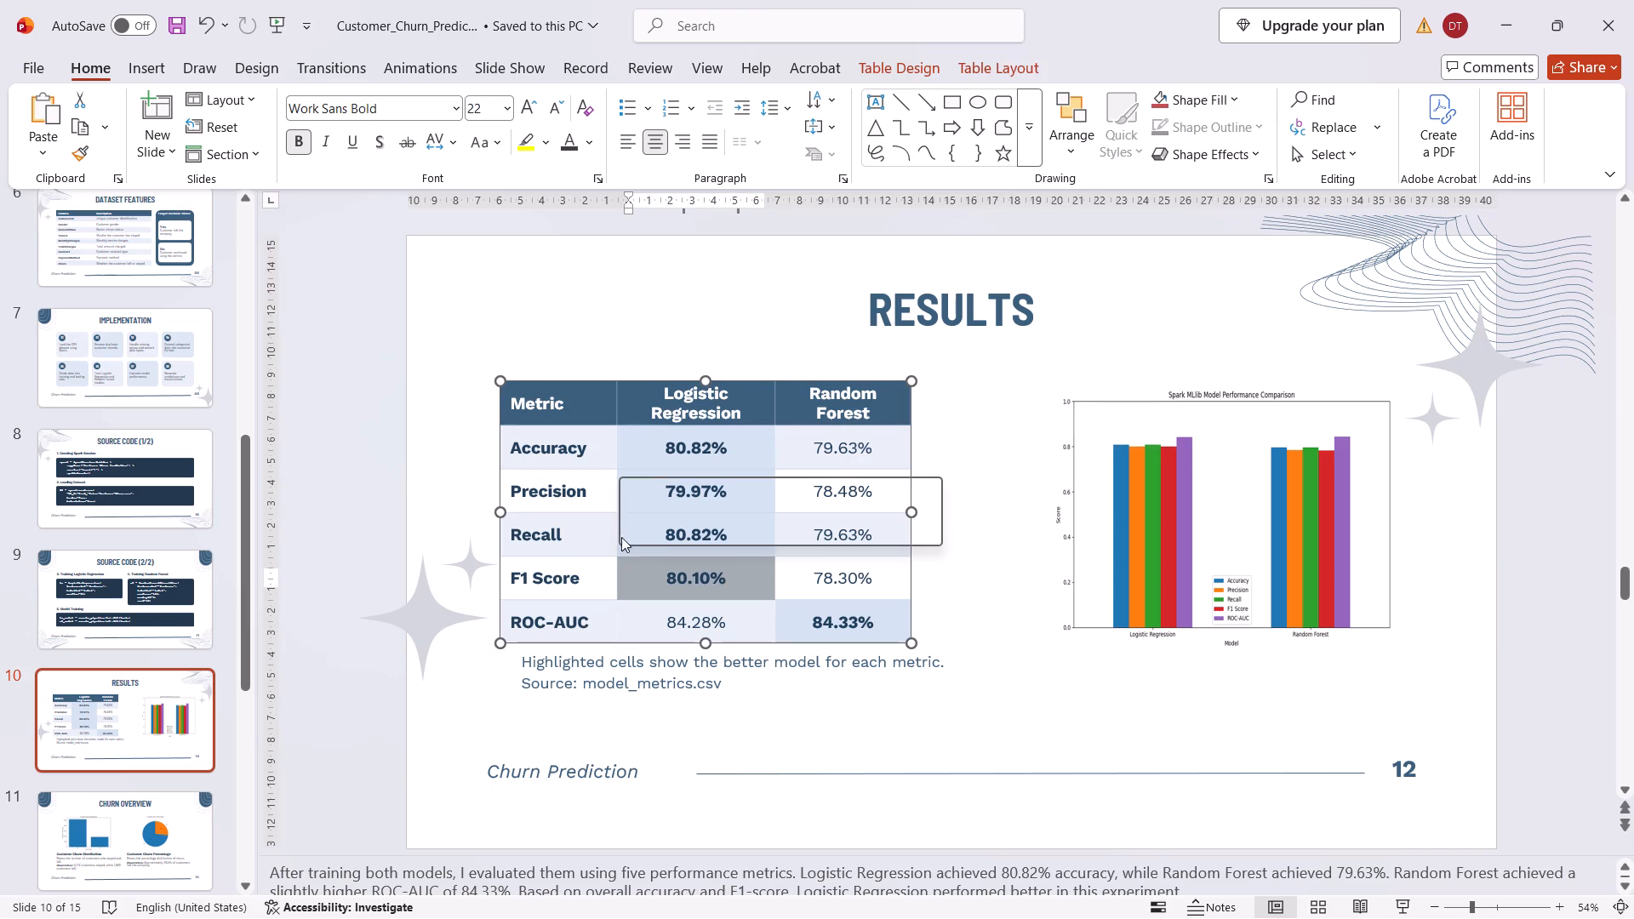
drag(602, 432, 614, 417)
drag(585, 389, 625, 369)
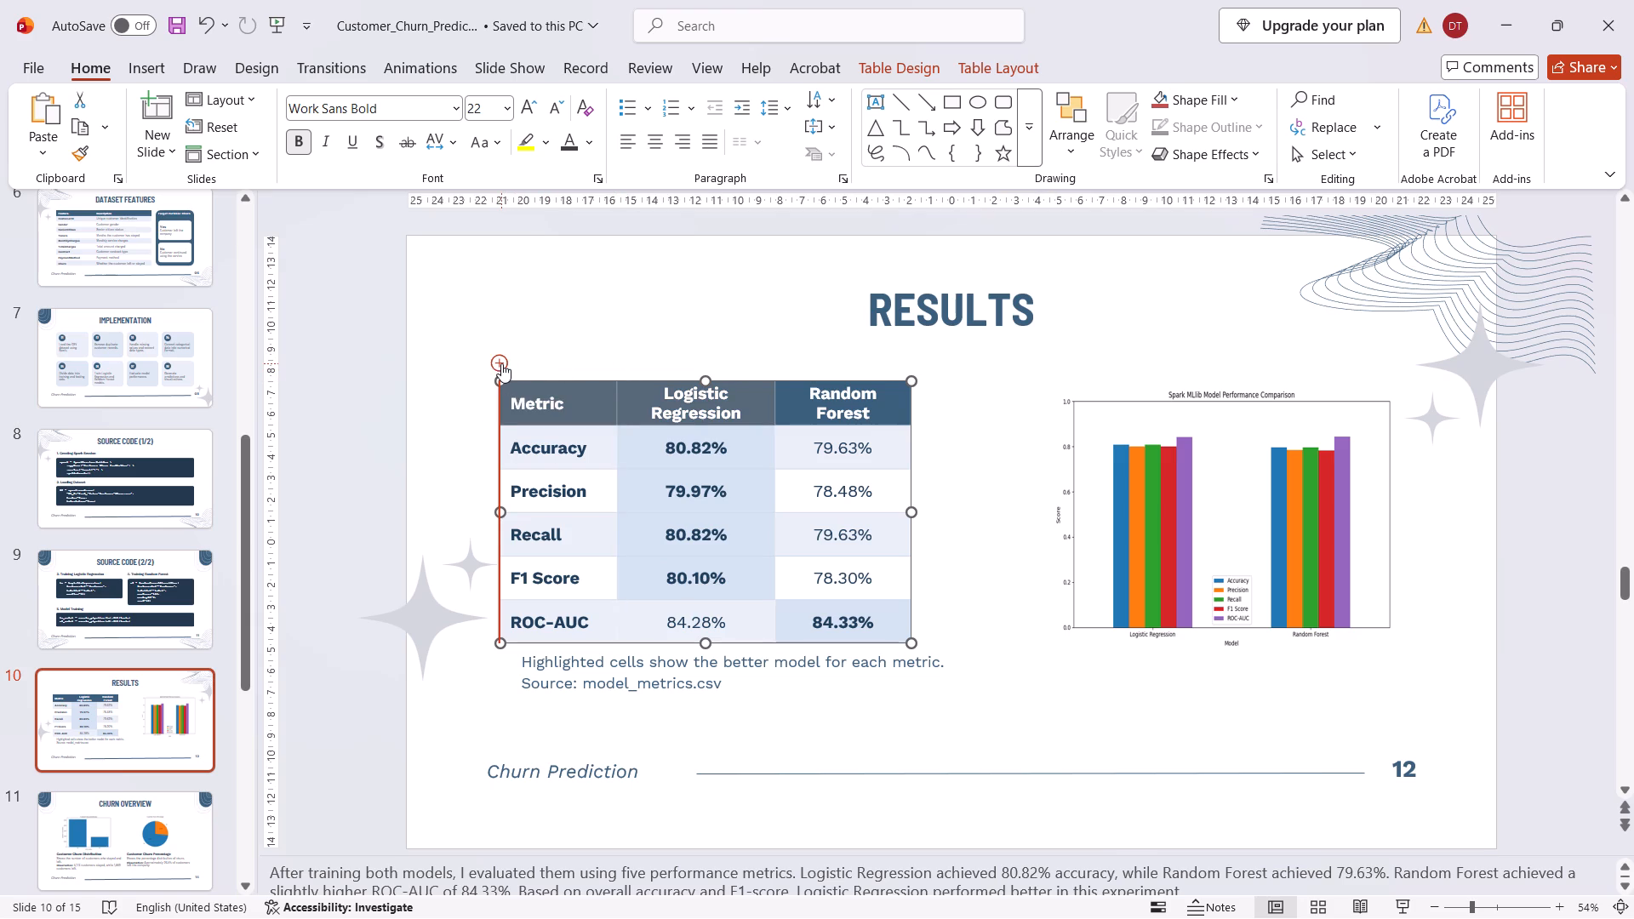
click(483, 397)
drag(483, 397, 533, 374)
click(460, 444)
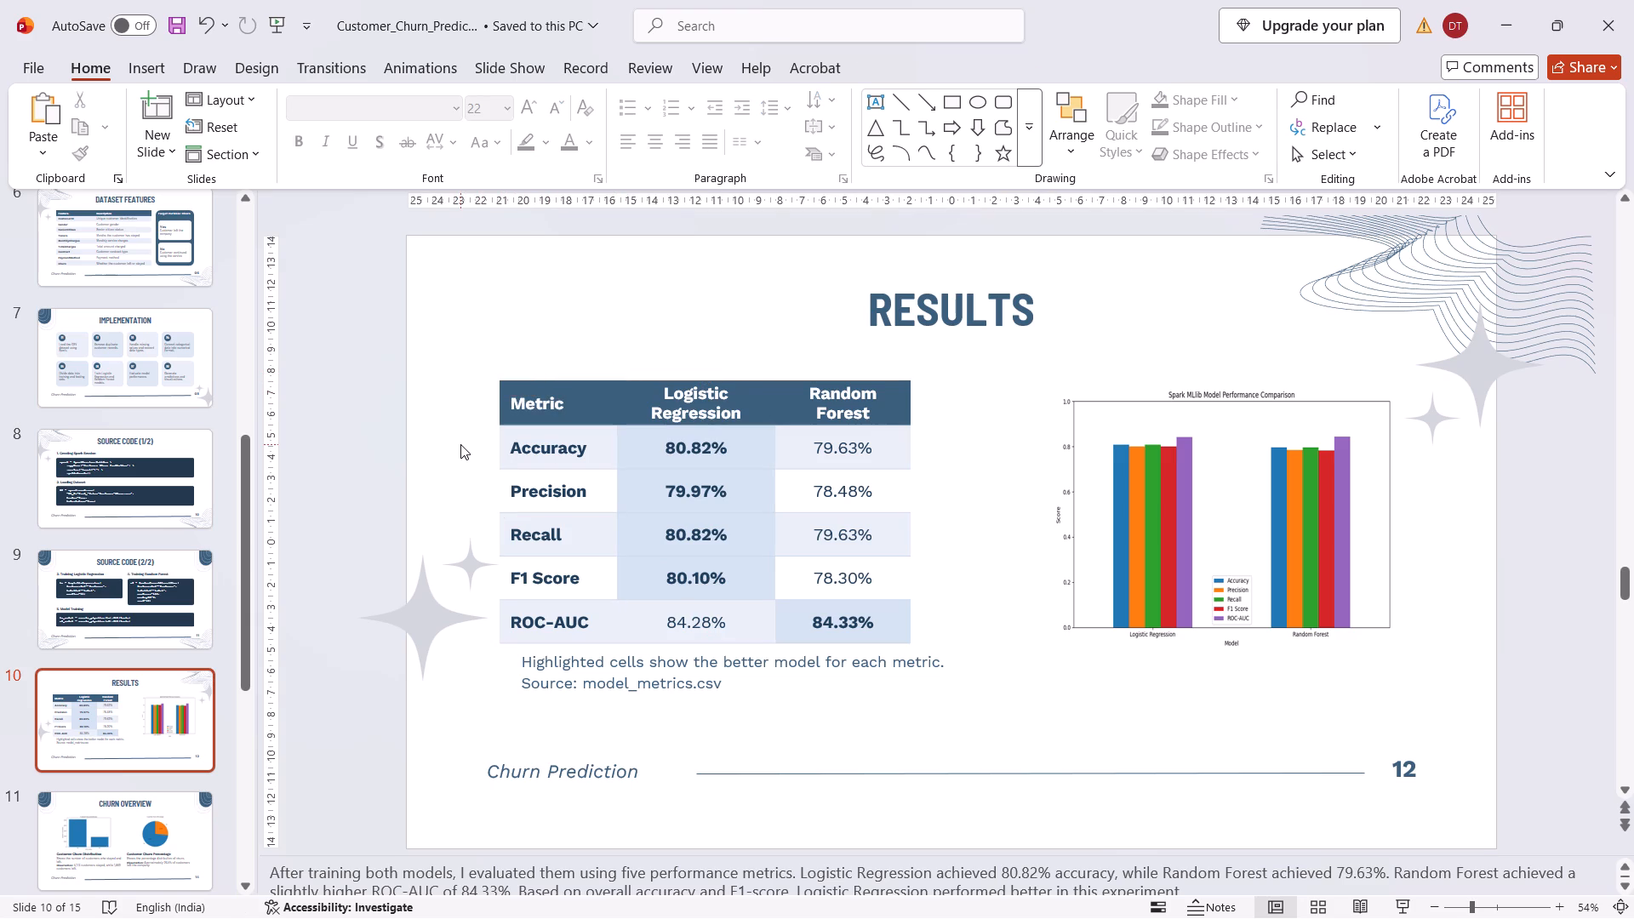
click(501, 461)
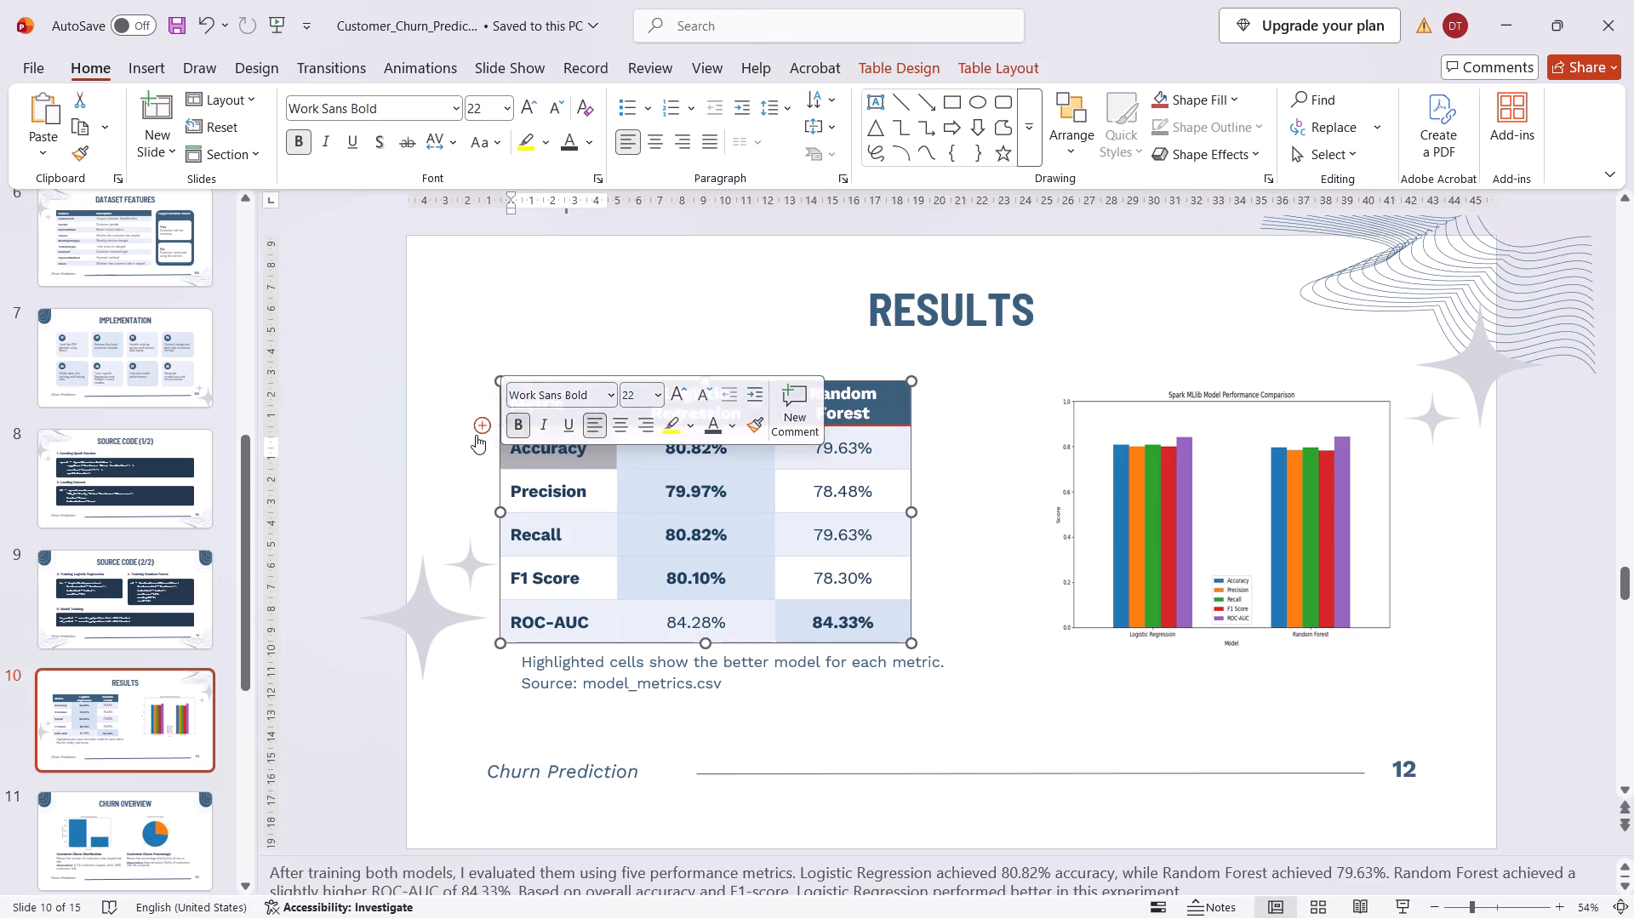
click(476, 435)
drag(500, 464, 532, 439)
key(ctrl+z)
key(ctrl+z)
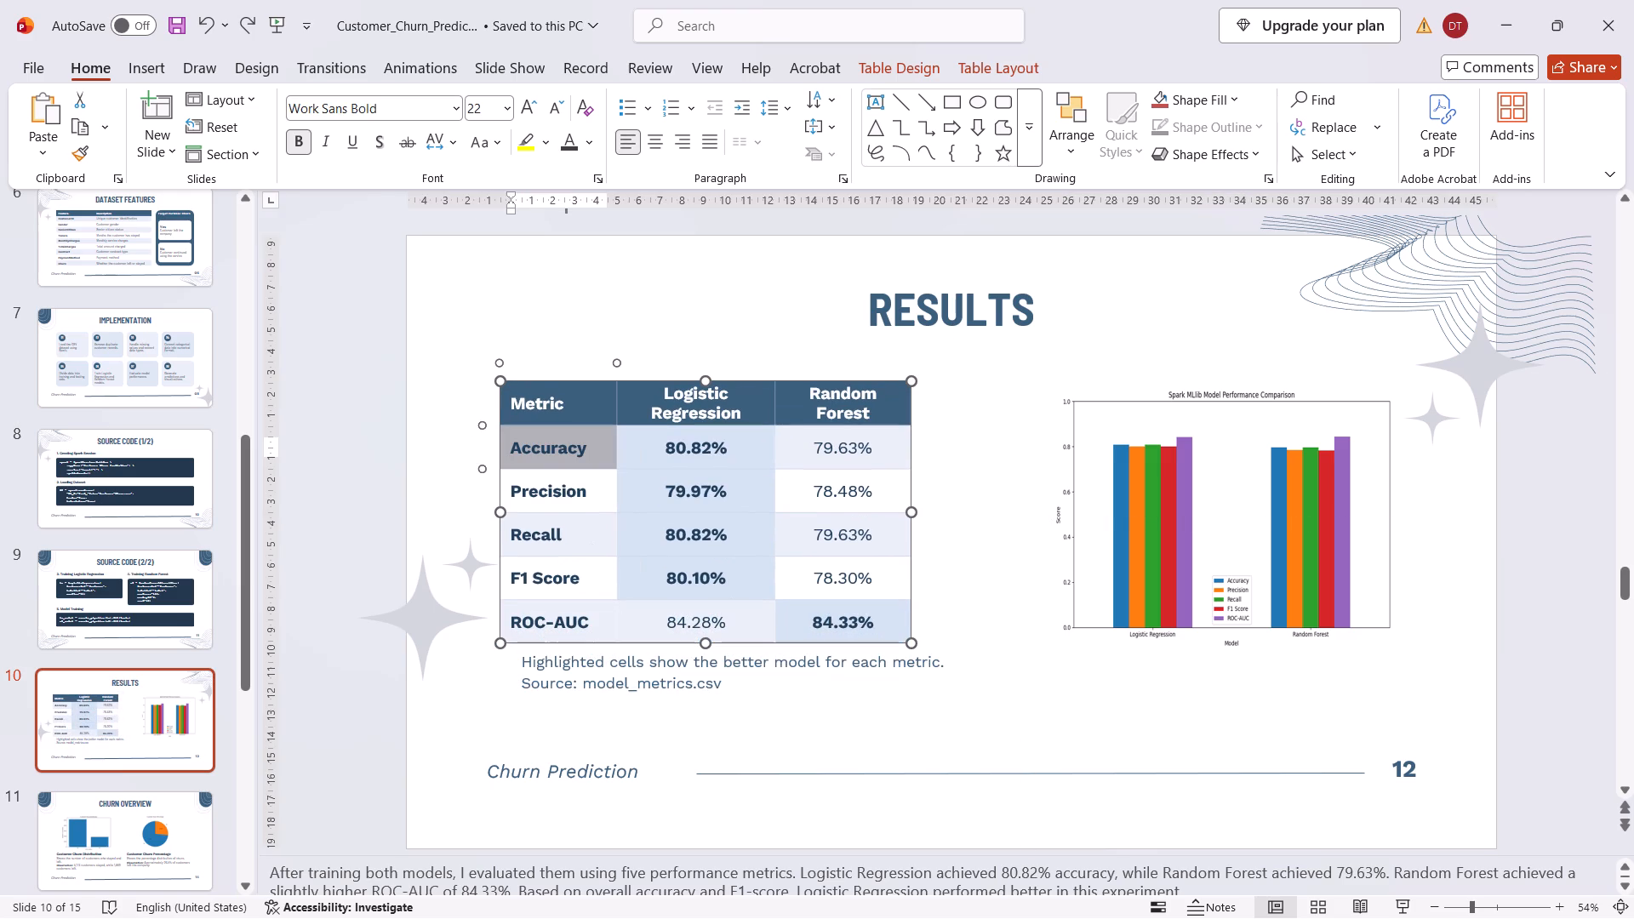
Move the metrics table slightly right and up, so it sits clear above the highlighted-cells caption.
drag(500, 443, 538, 433)
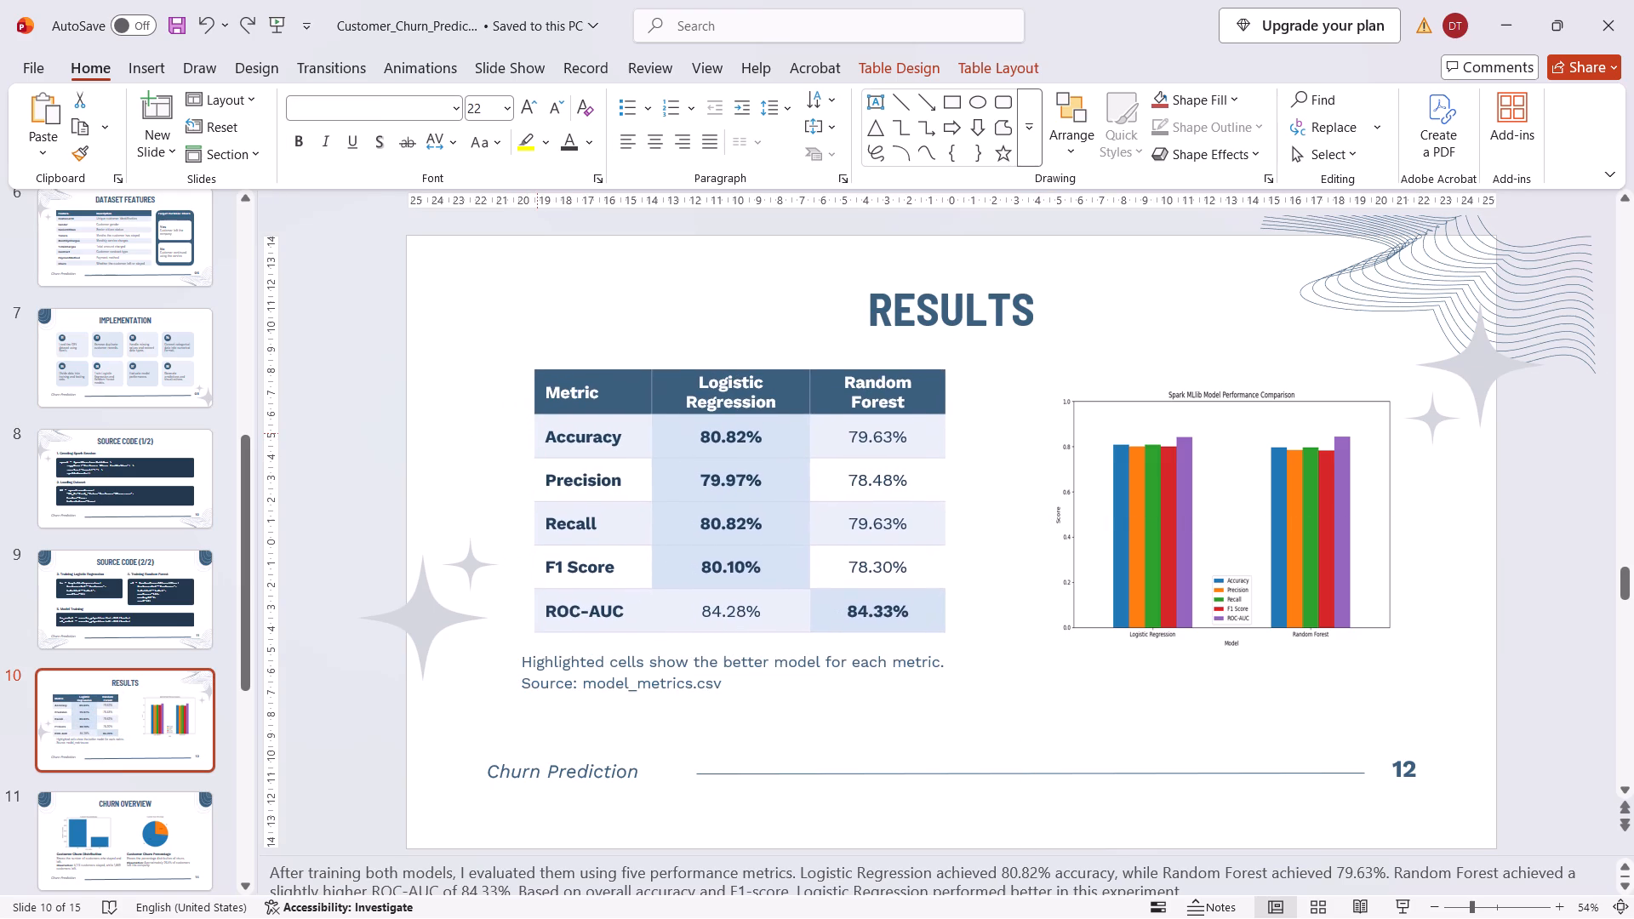
drag(538, 433, 529, 432)
Move the model comparison chart picture closer to the metrics table and enlarge it to fill the free space up to the slide number.
click(1090, 517)
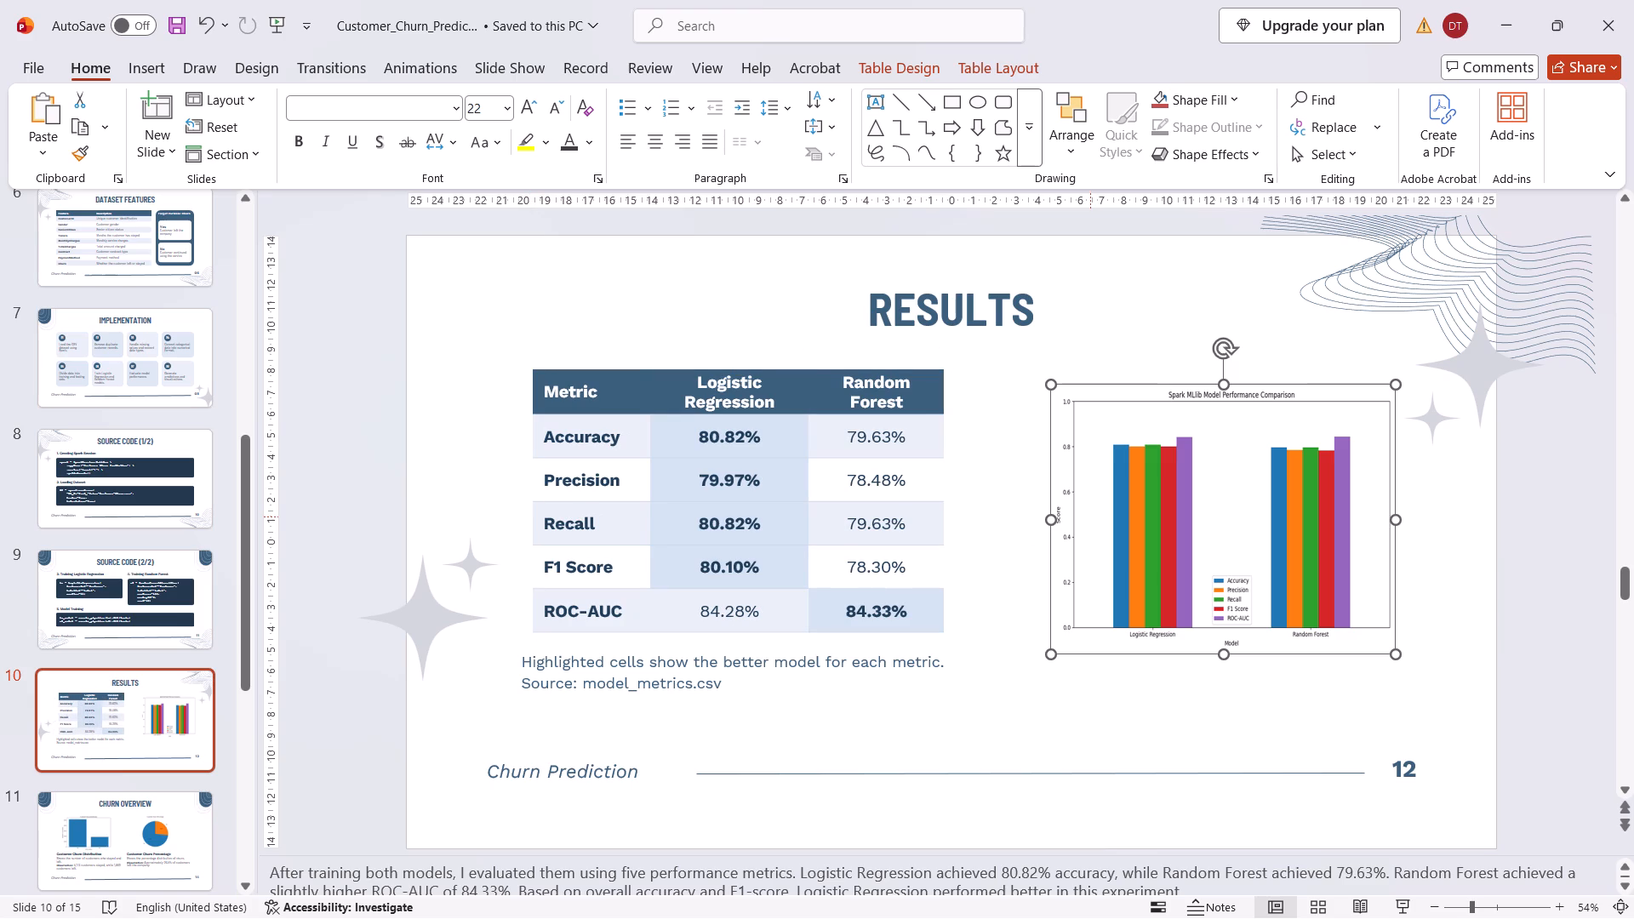
drag(1090, 517, 1042, 491)
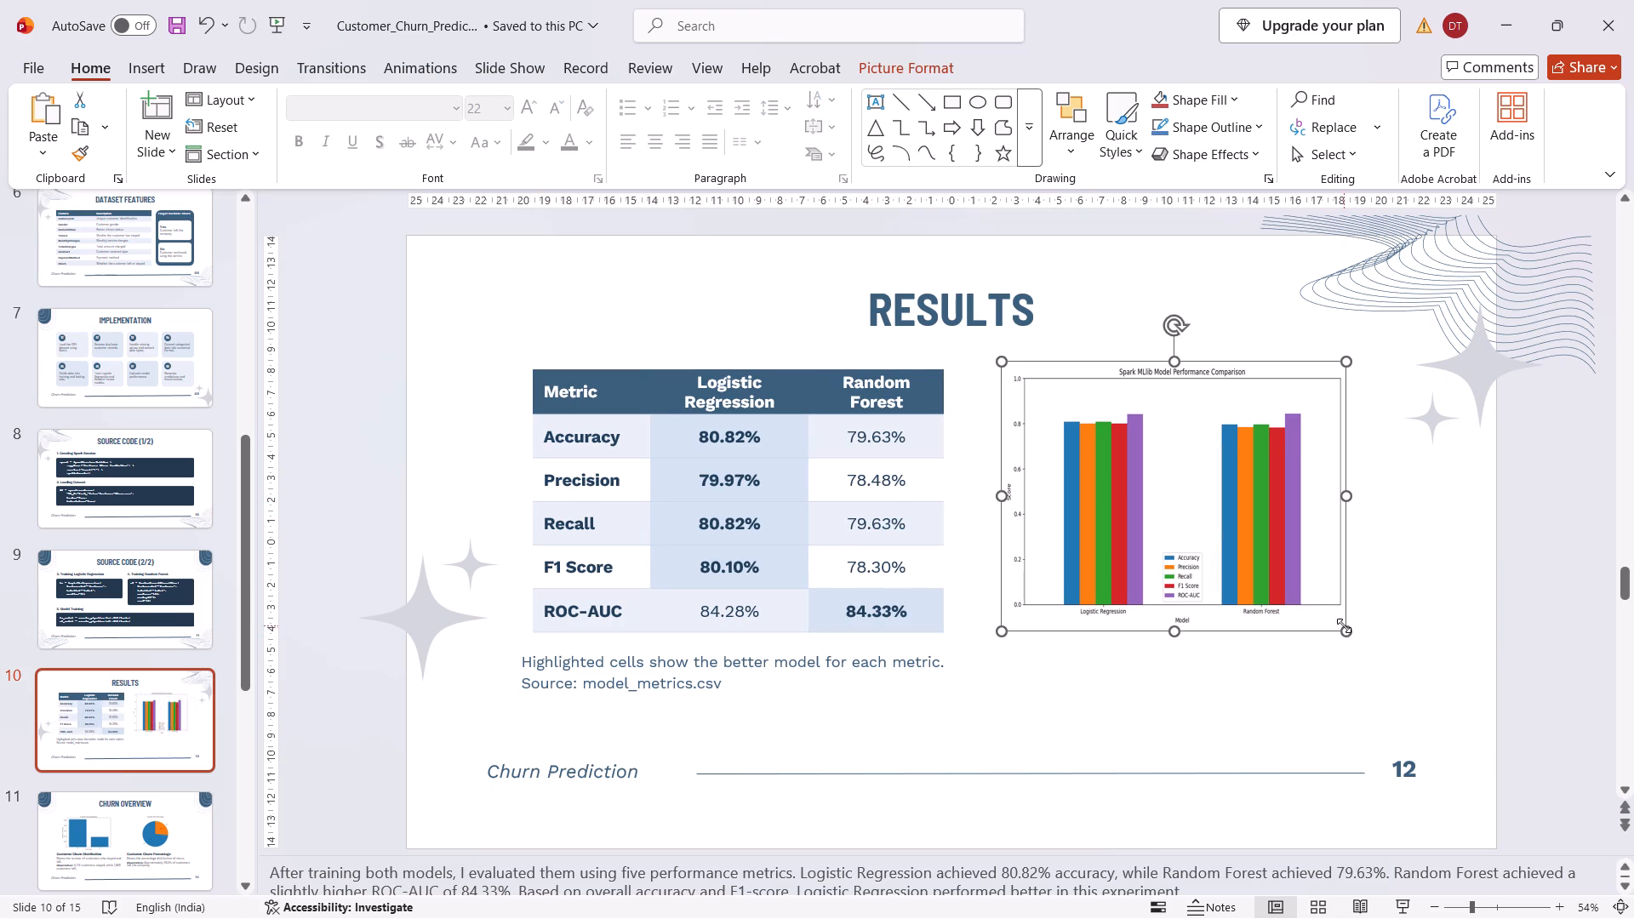
drag(1344, 625, 1409, 633)
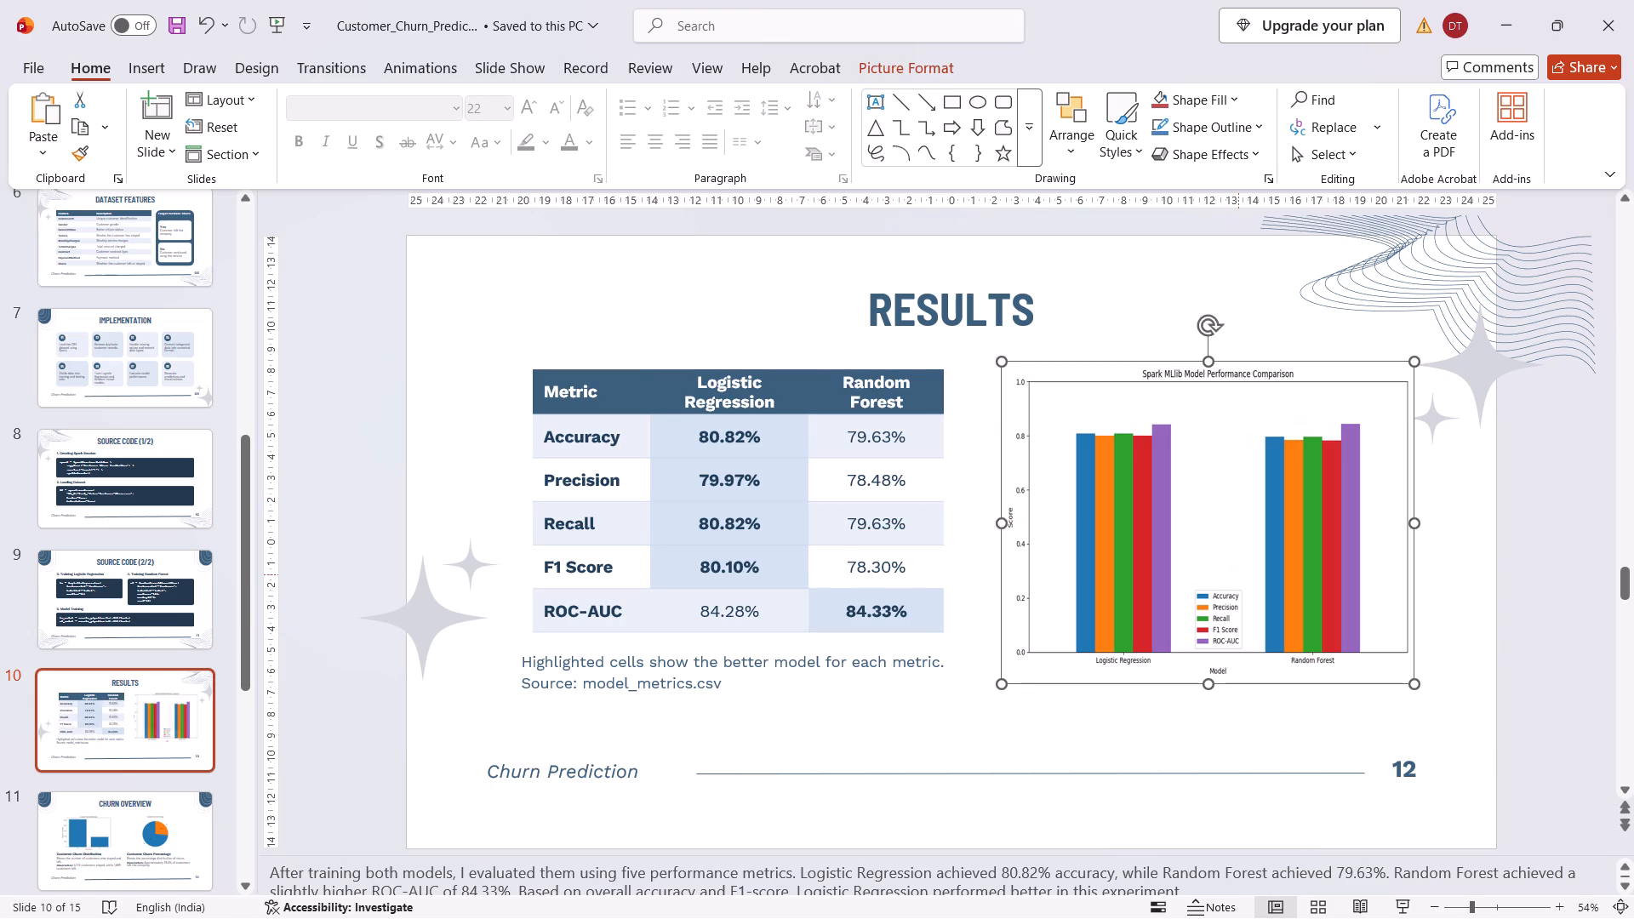
drag(1238, 574, 1227, 580)
drag(1401, 691, 1417, 691)
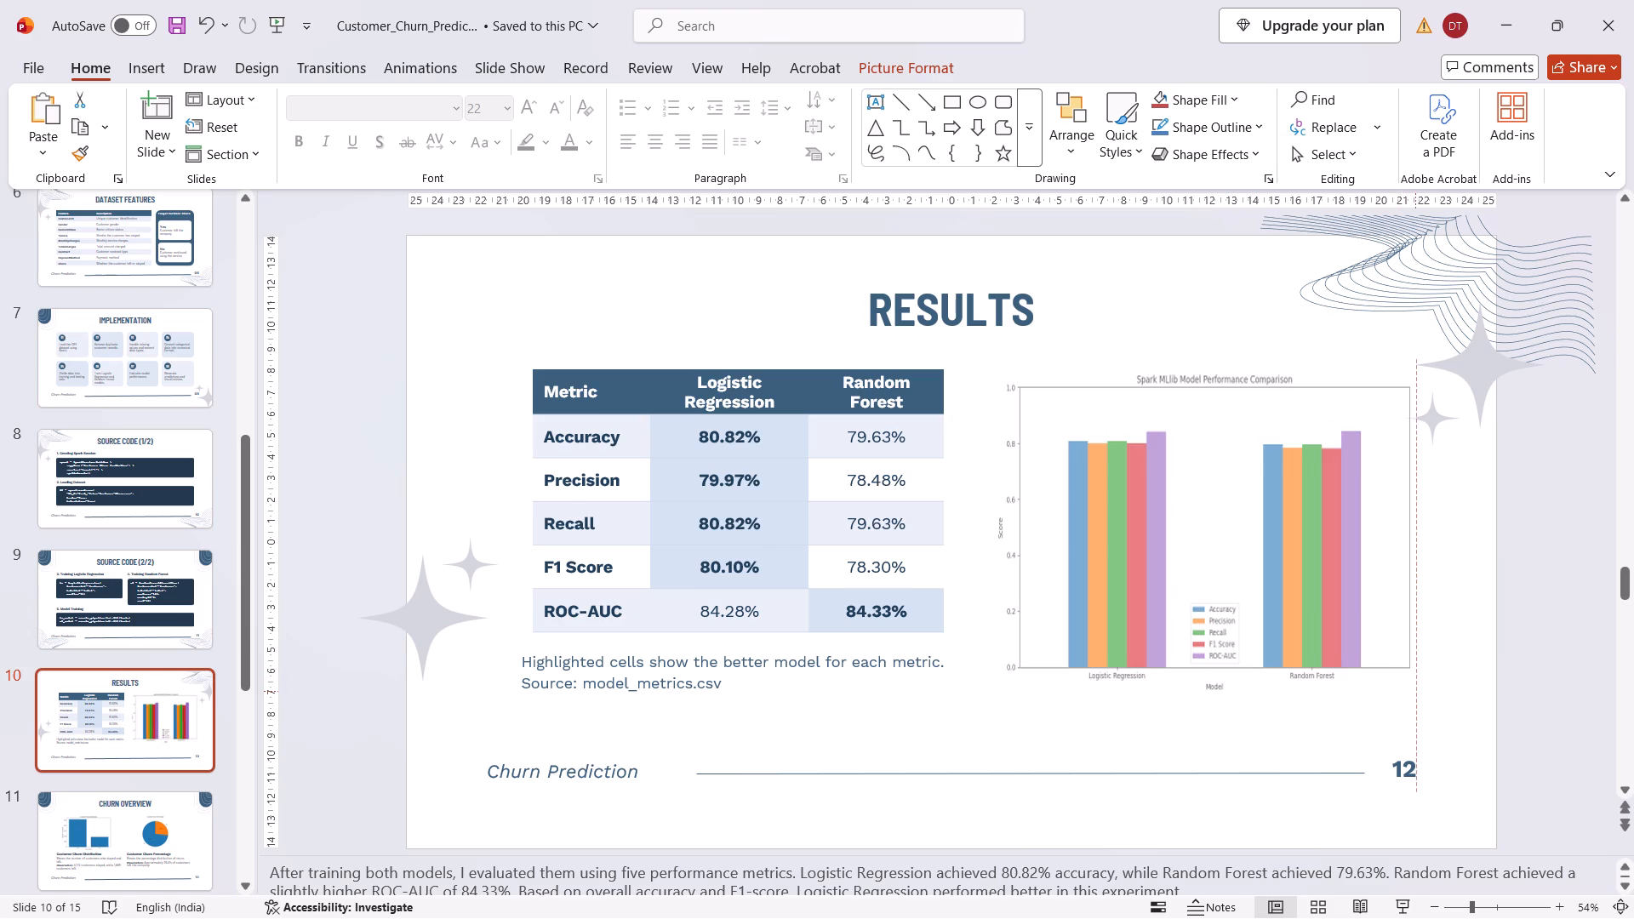
drag(1417, 691, 1408, 692)
click(1448, 708)
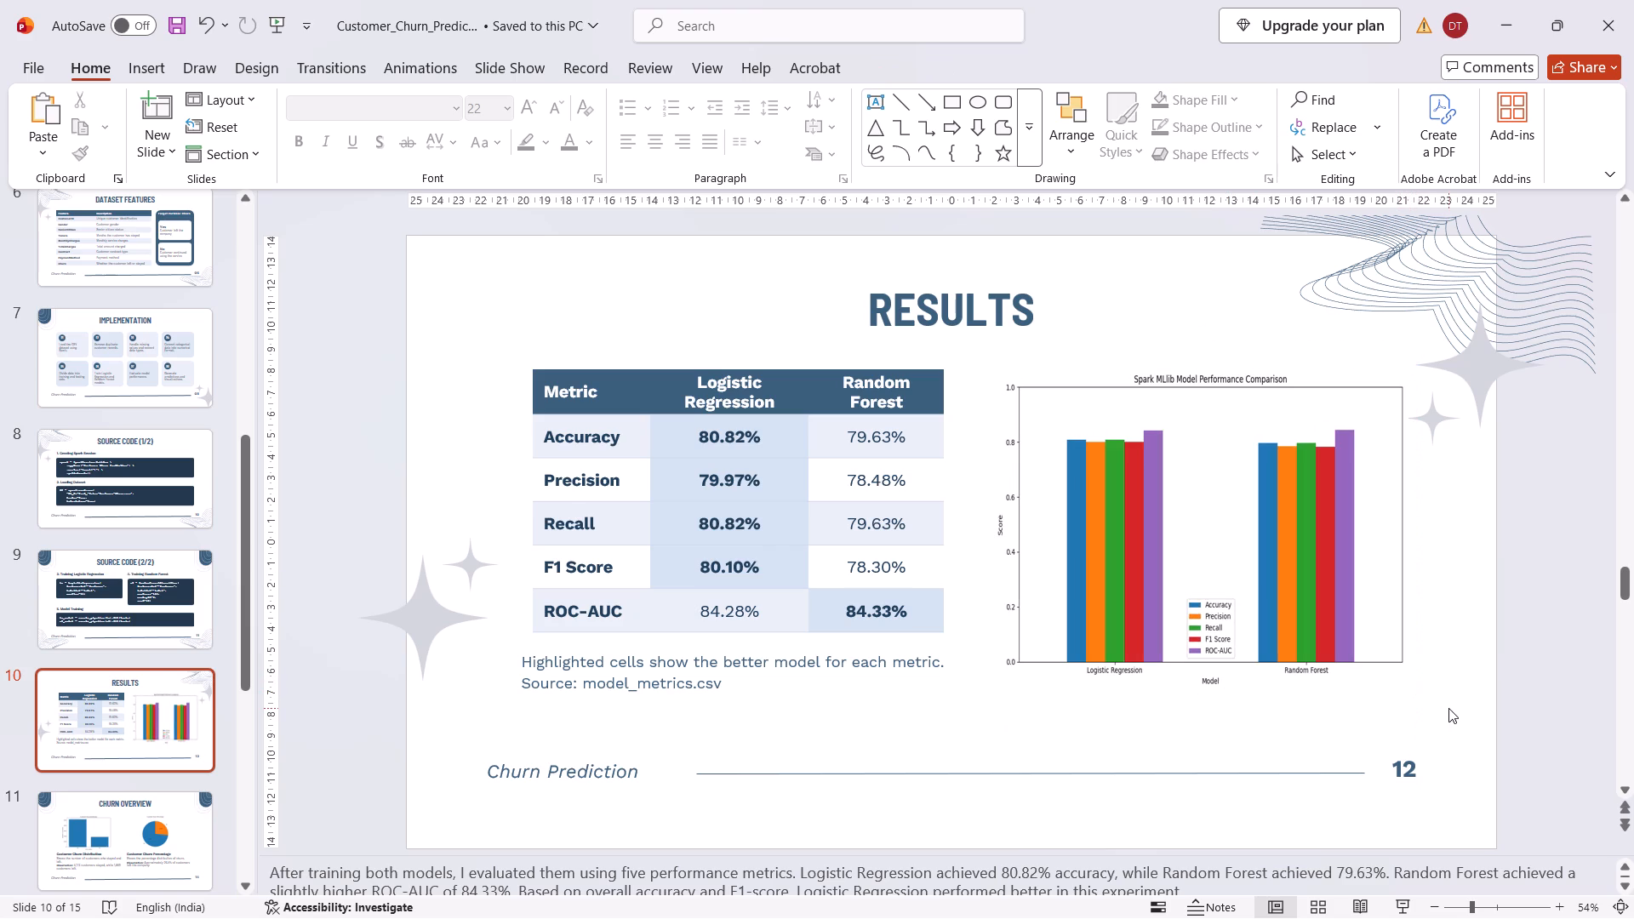
Widen the metrics table slightly toward the chart picture.
click(884, 471)
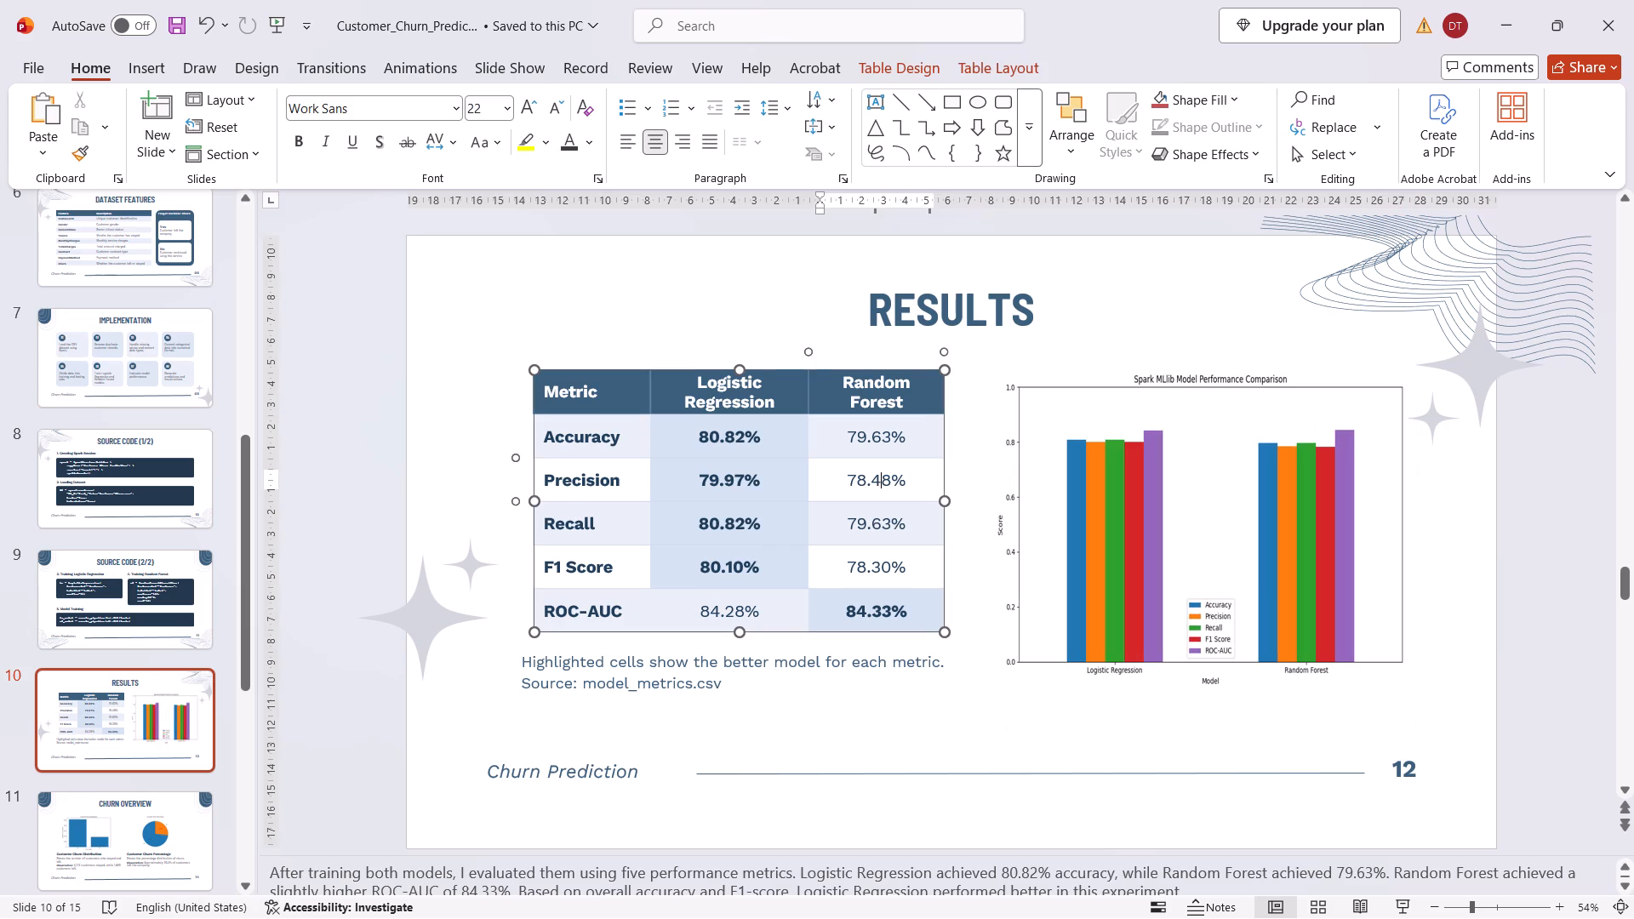
drag(940, 506, 964, 503)
drag(964, 503, 956, 503)
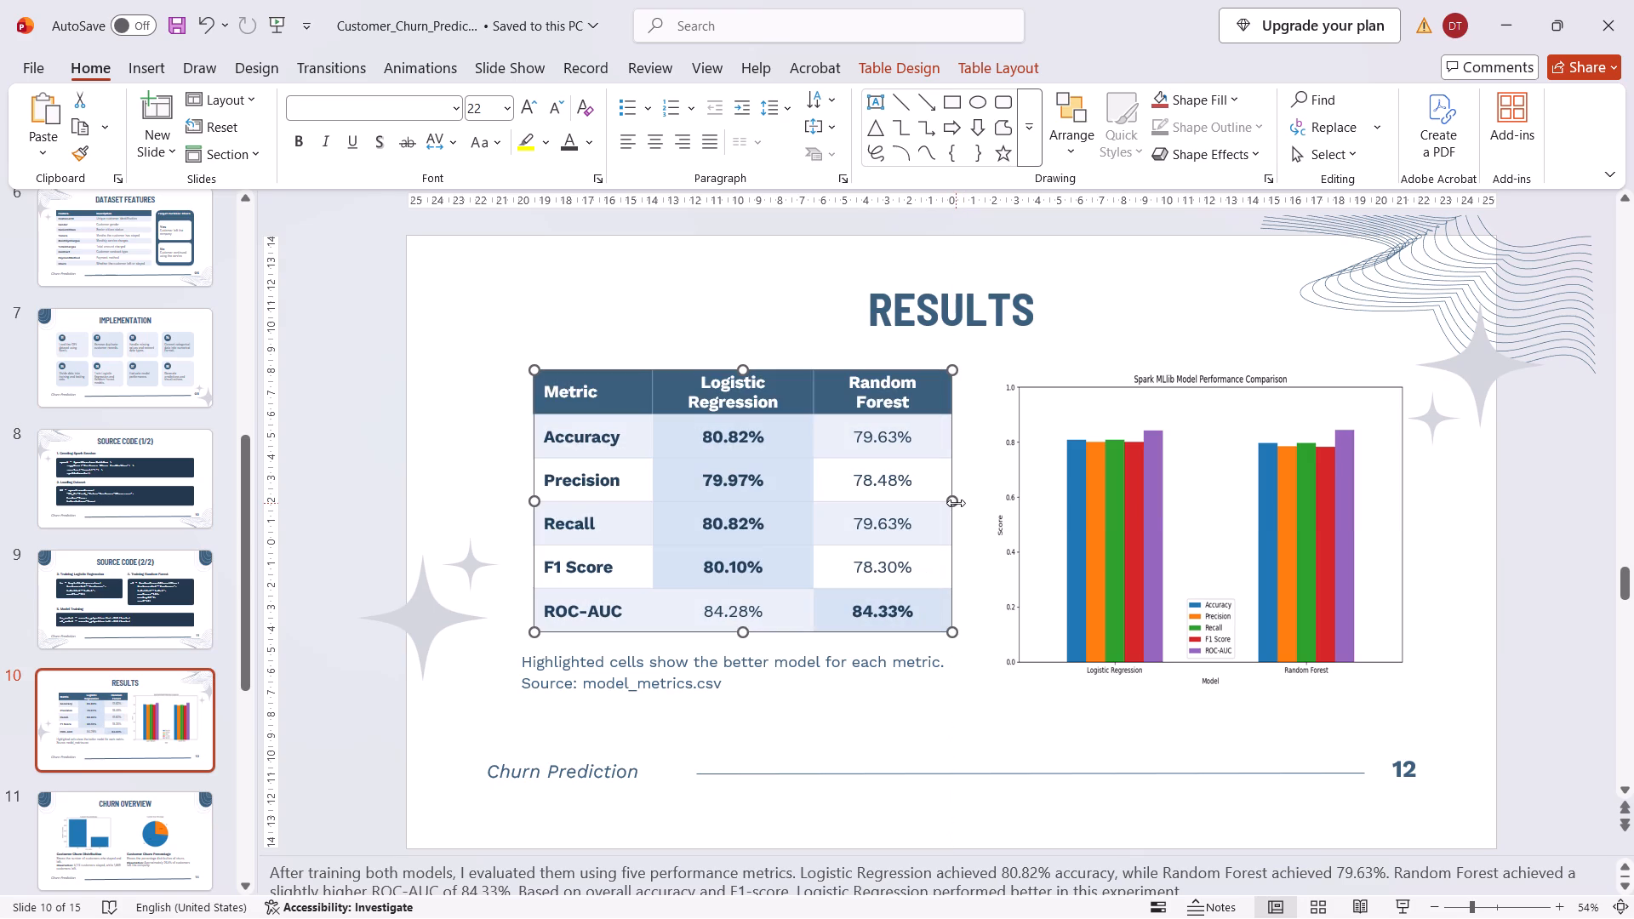
click(863, 739)
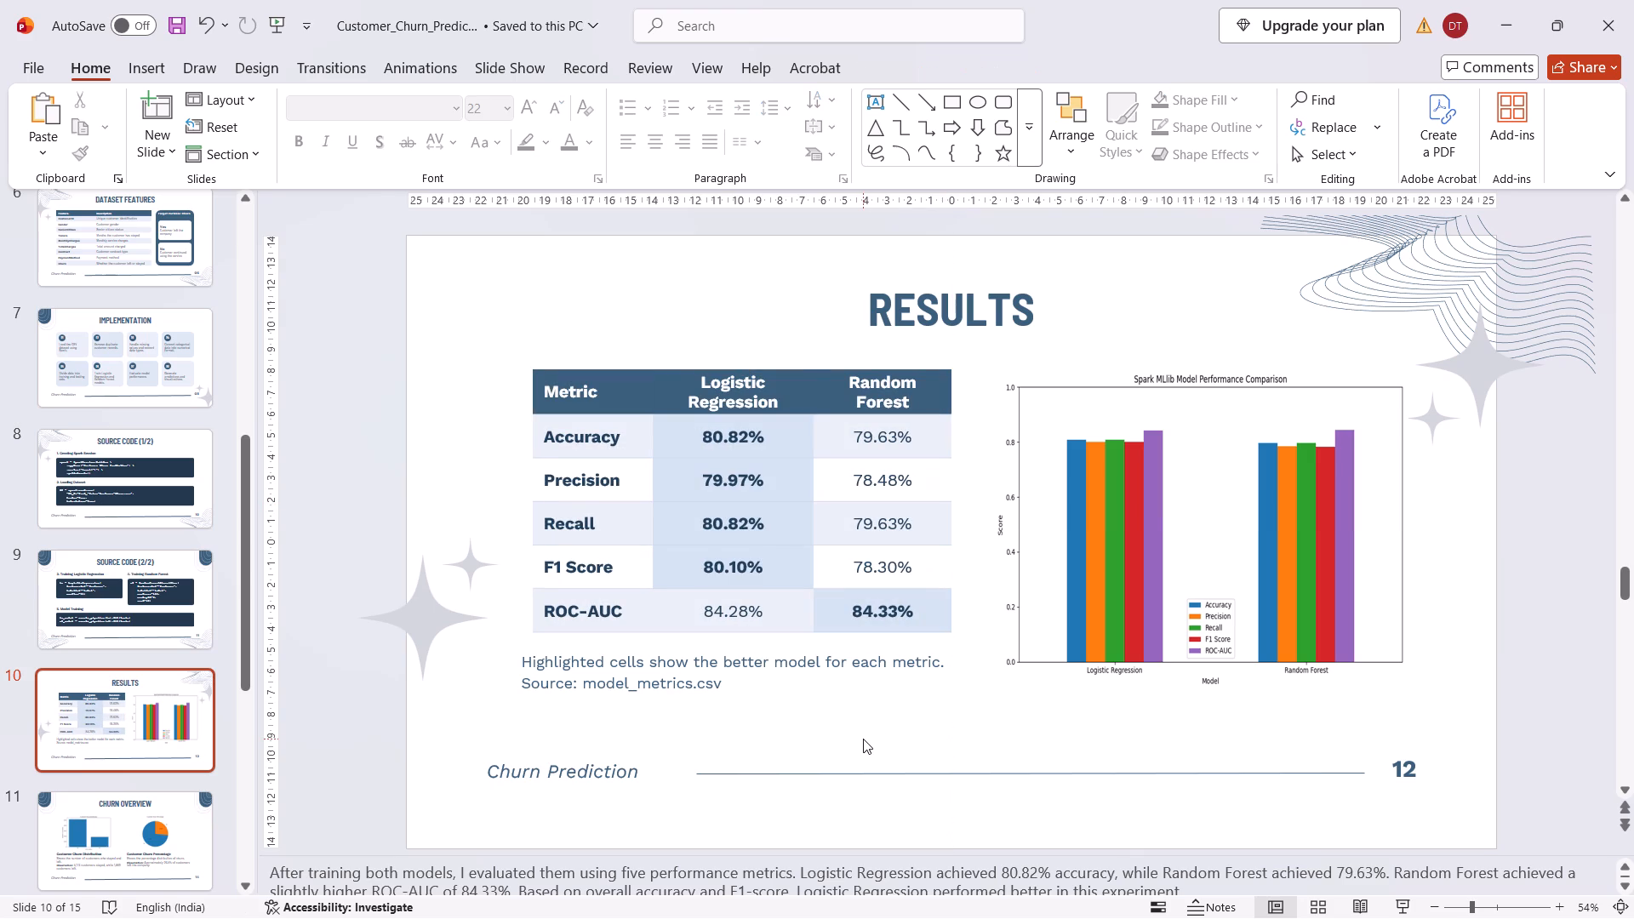
Review the slides backwards from Source Code (2/2) through Implementation, Dataset Details, Objectives and Contents to the title slide.
click(184, 626)
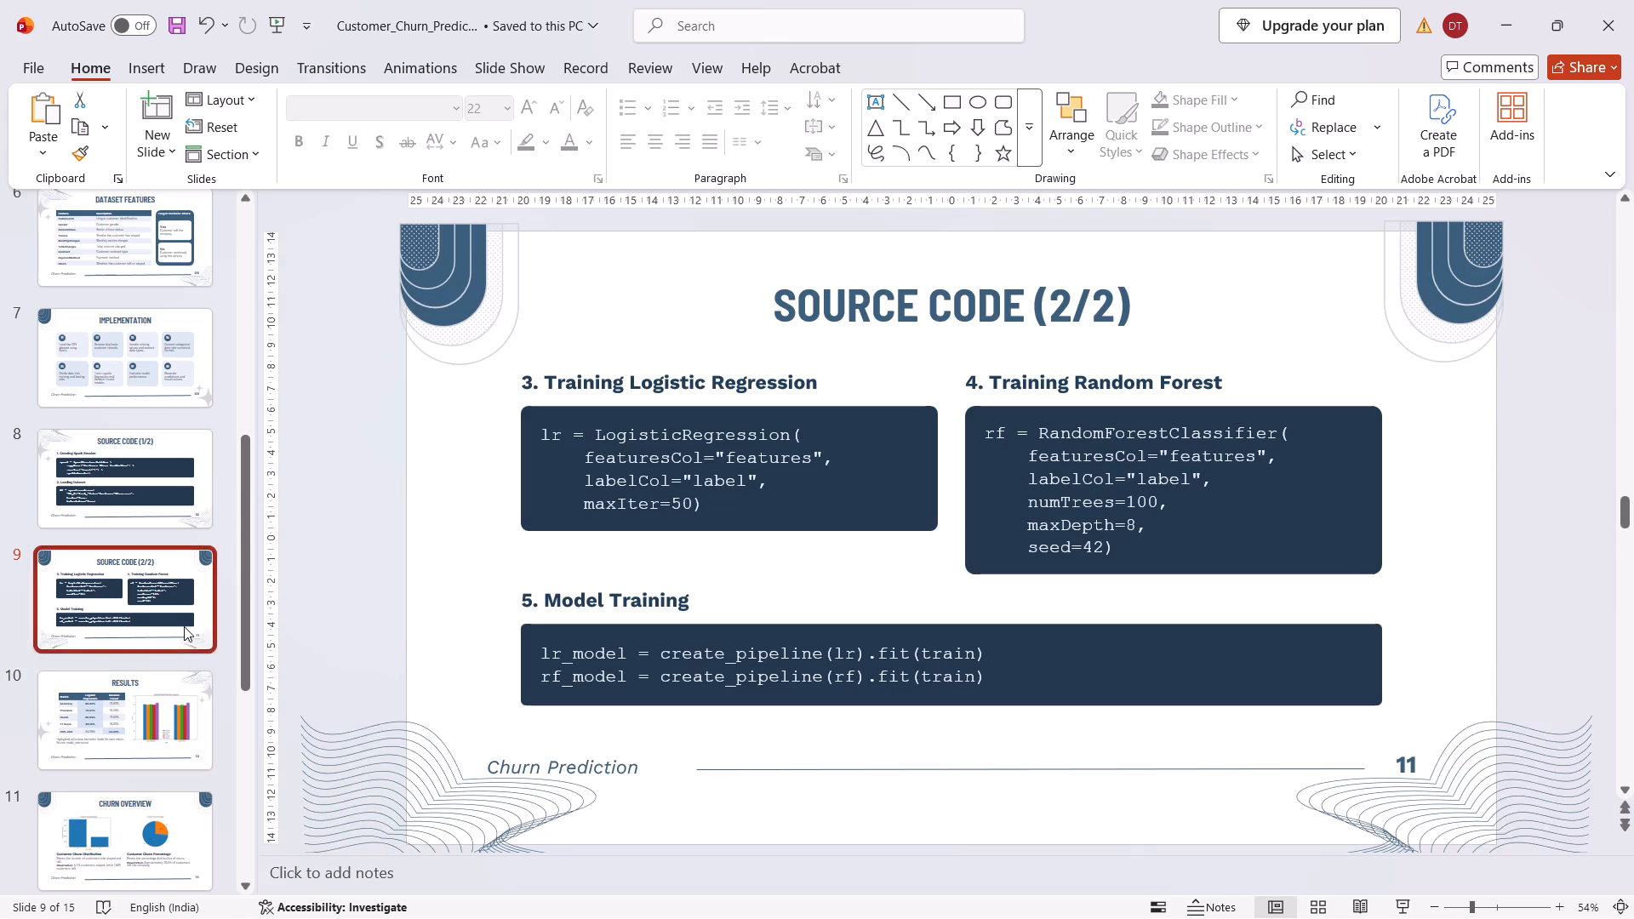
click(202, 497)
click(212, 451)
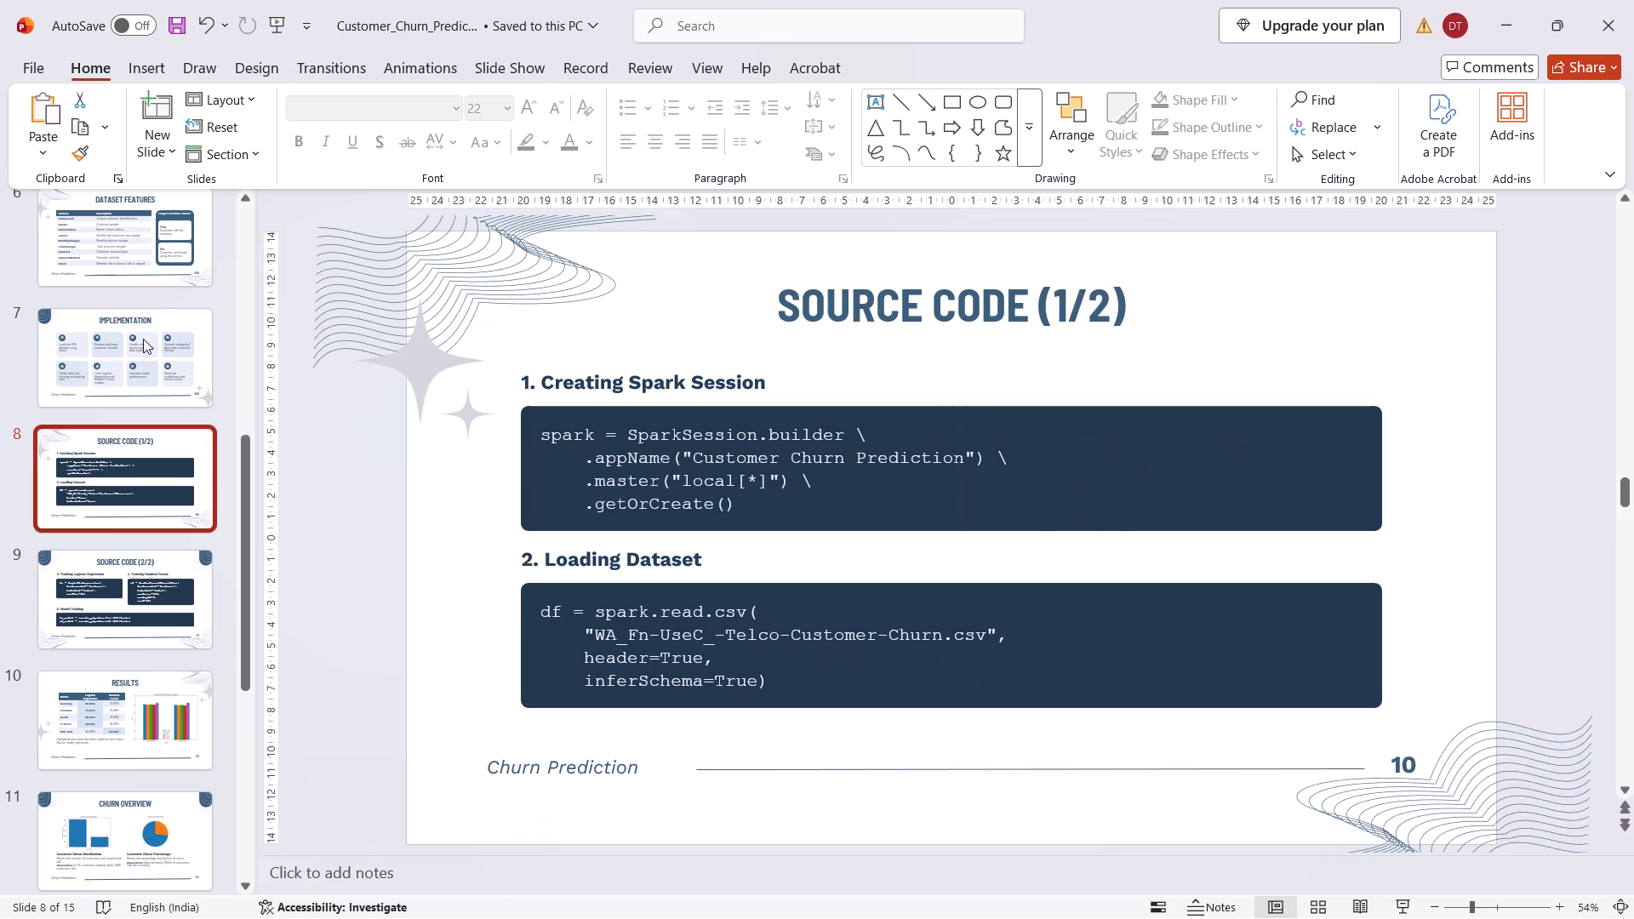
click(143, 339)
scroll(143, 339, up, 1)
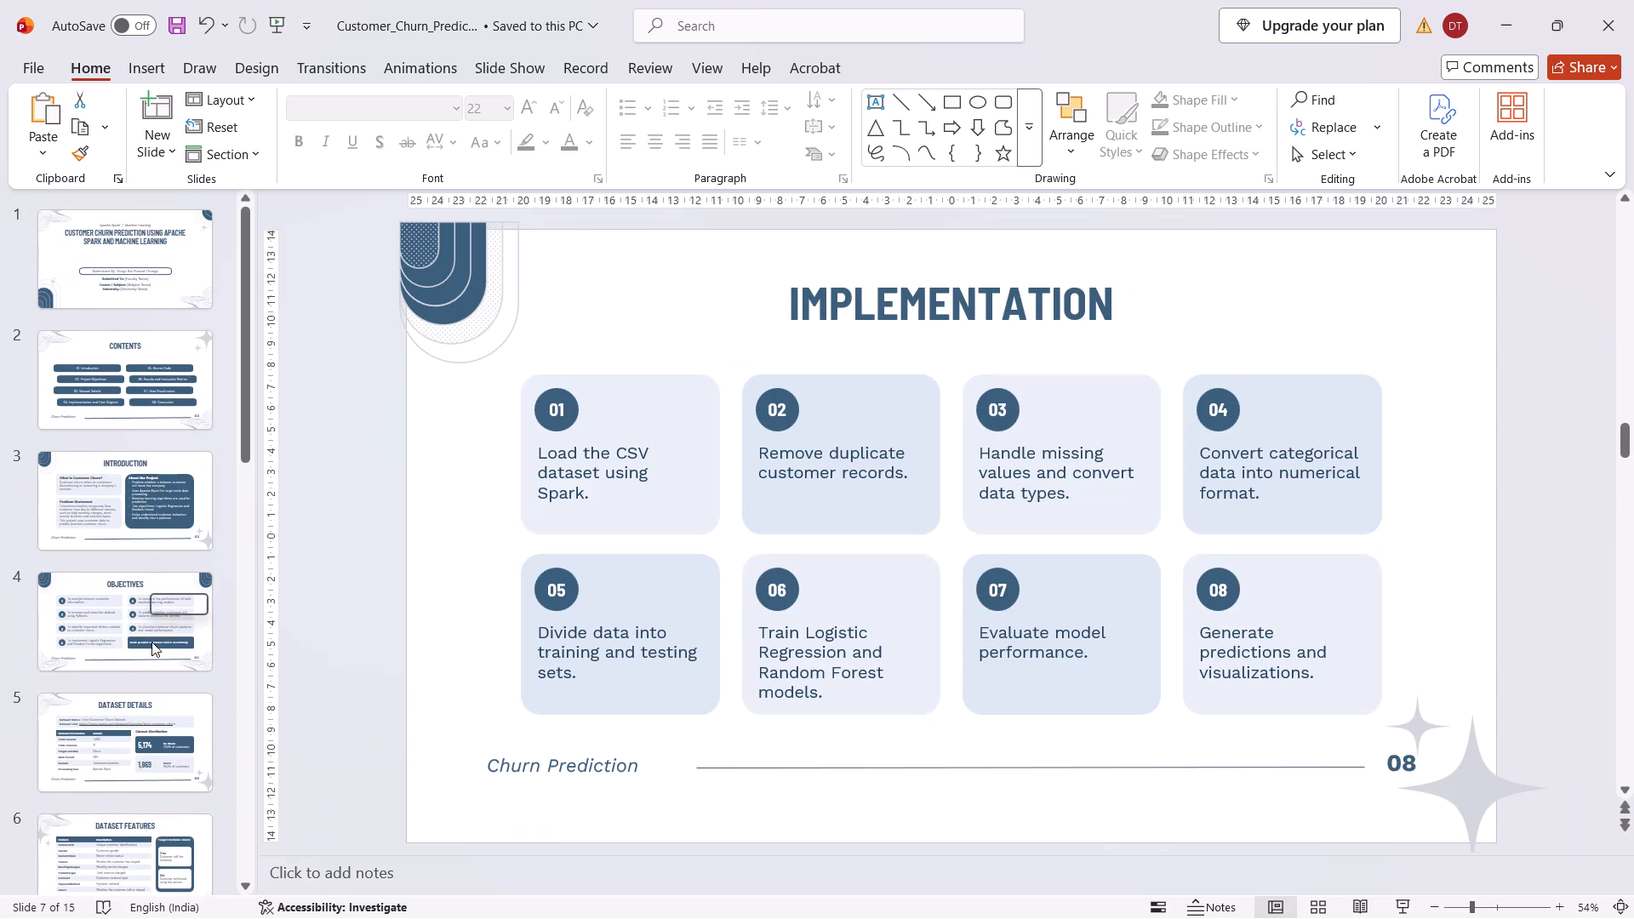
click(155, 711)
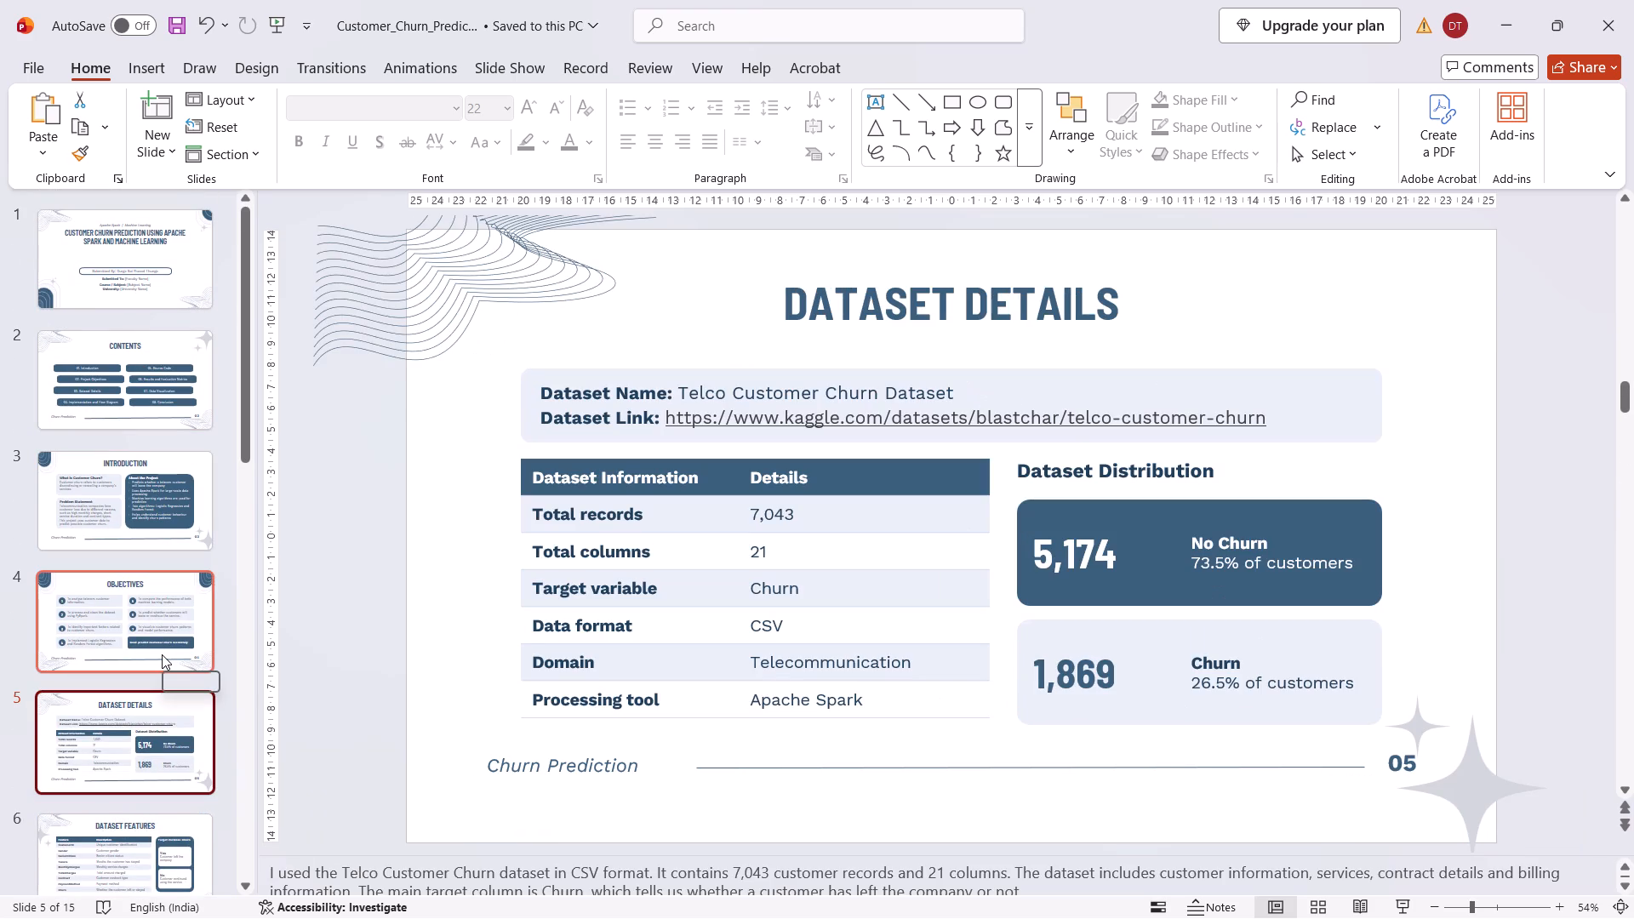
click(163, 653)
click(170, 583)
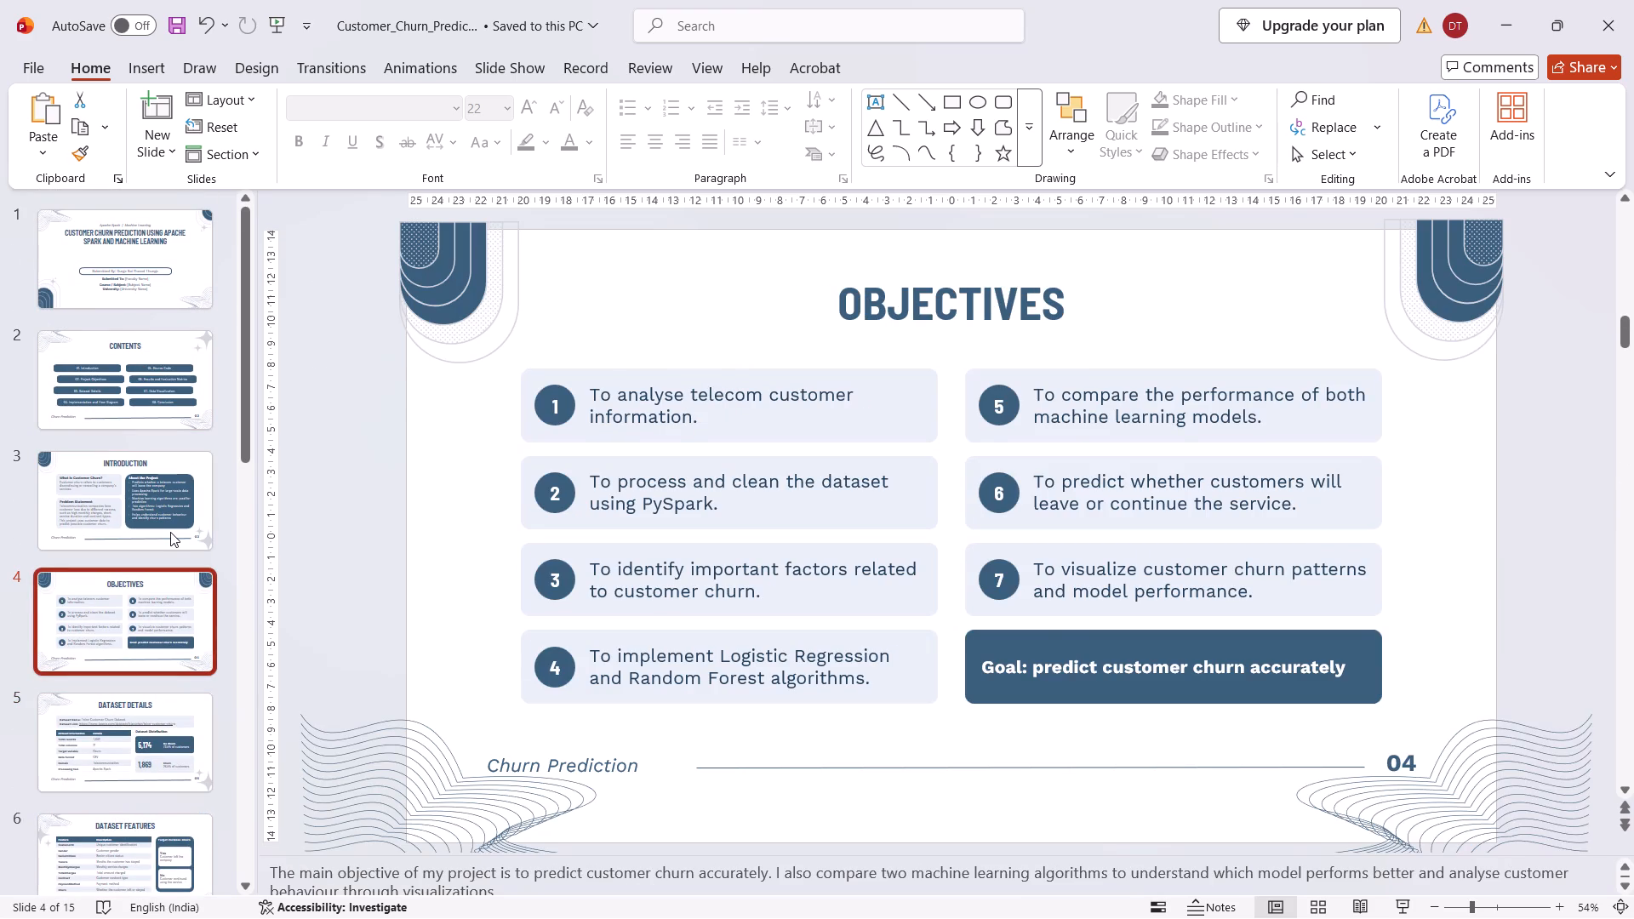
drag(170, 532, 131, 436)
click(131, 436)
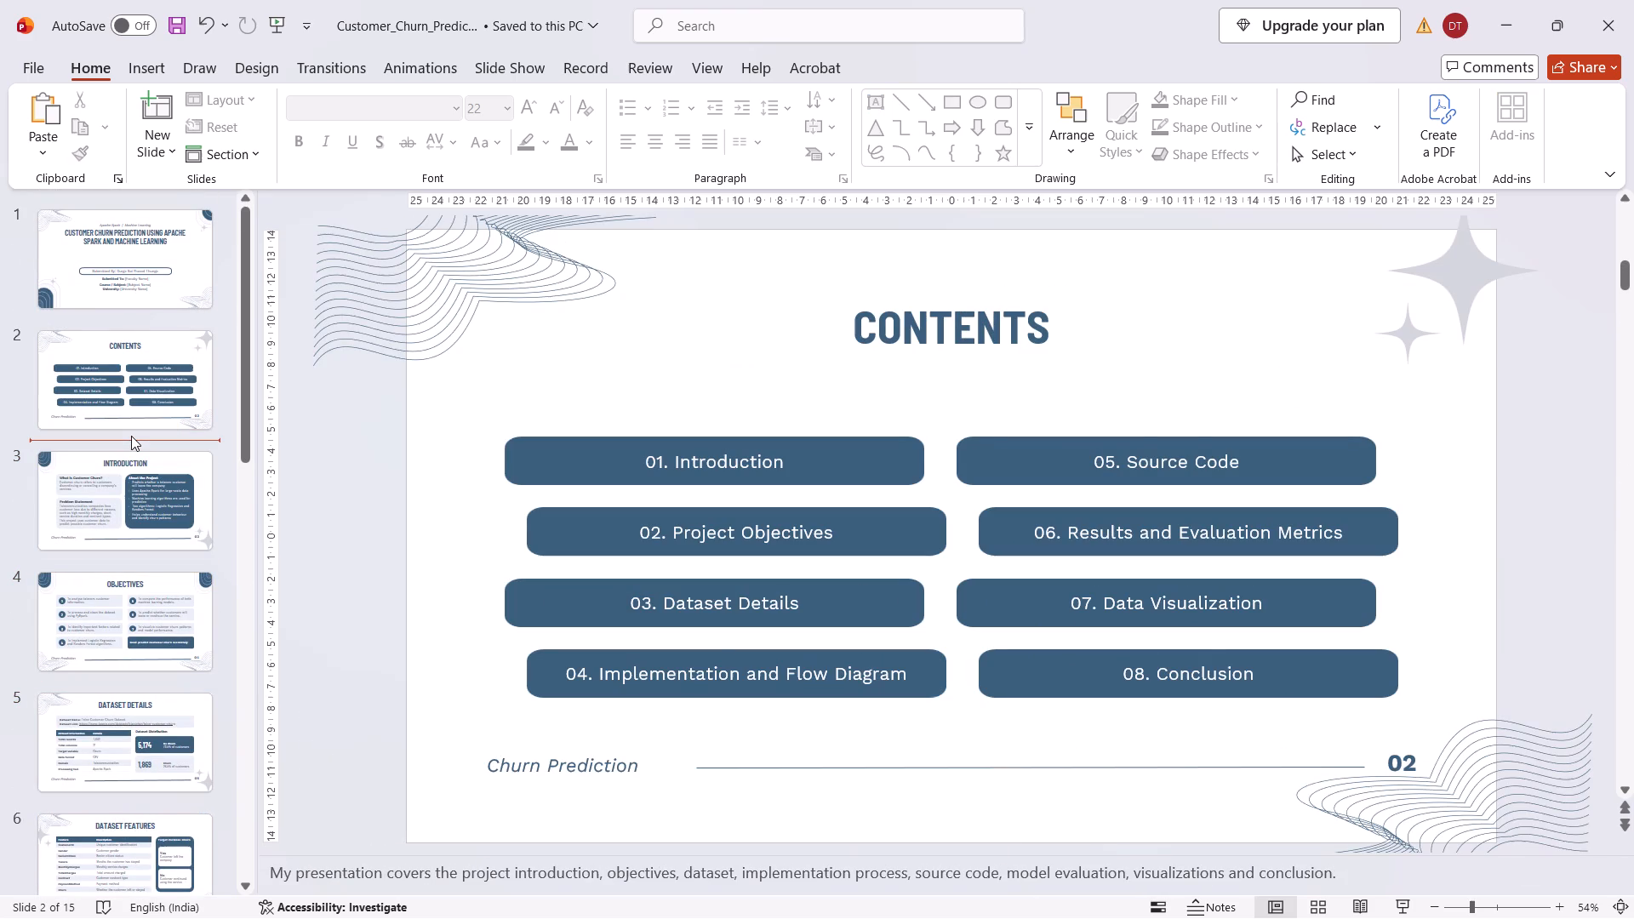
click(134, 503)
click(150, 441)
click(154, 422)
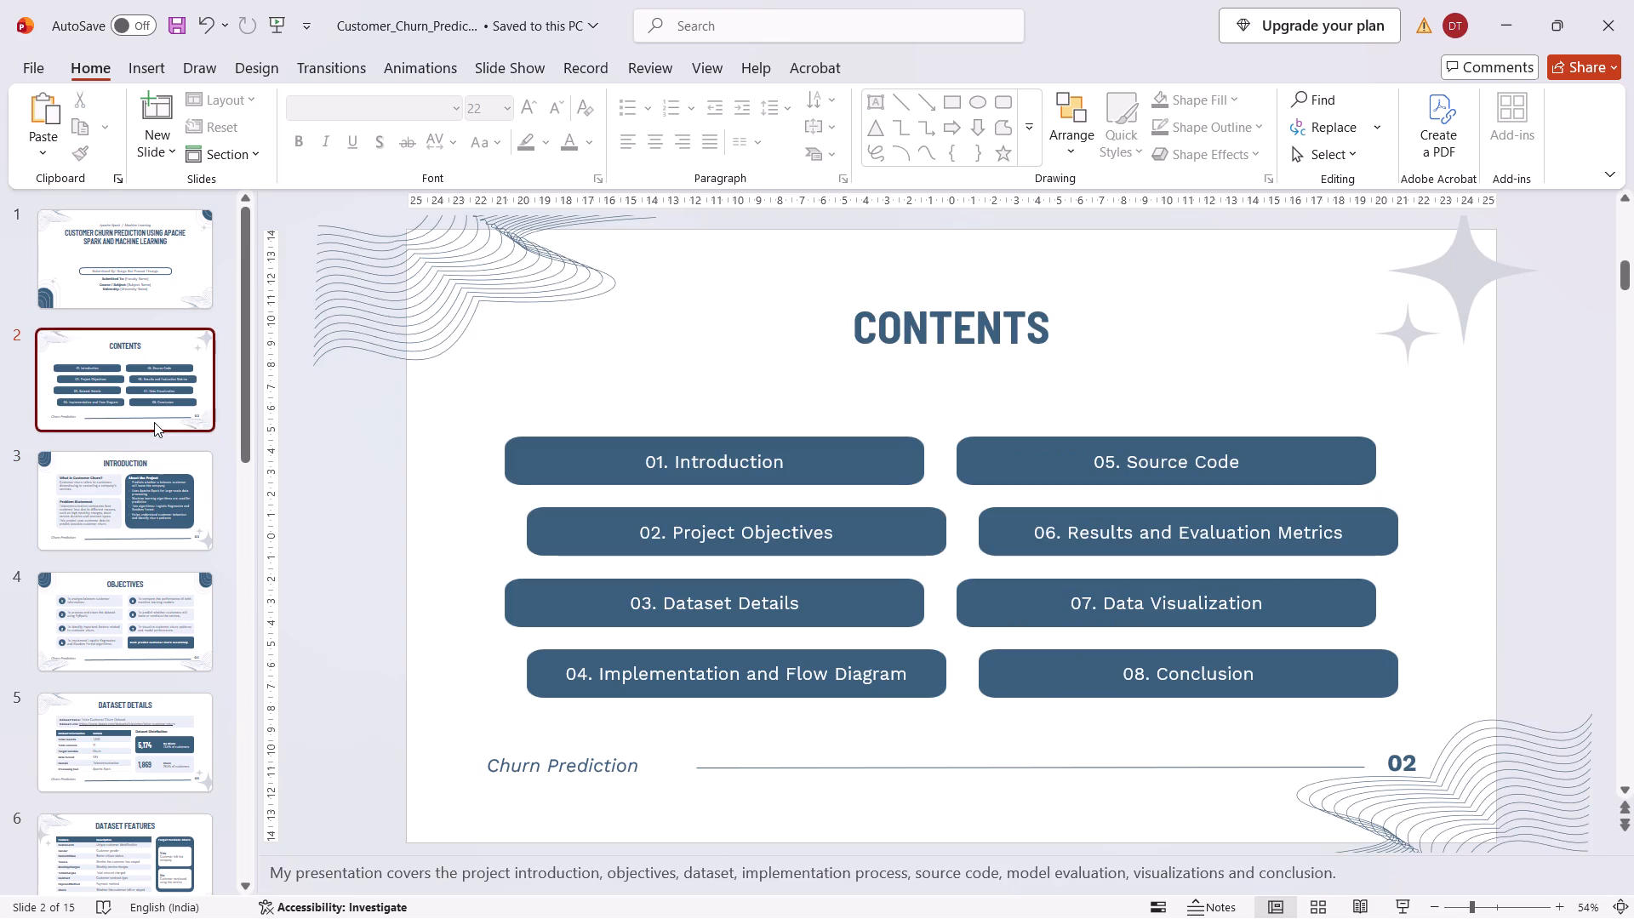
click(166, 265)
scroll(166, 265, up, 1)
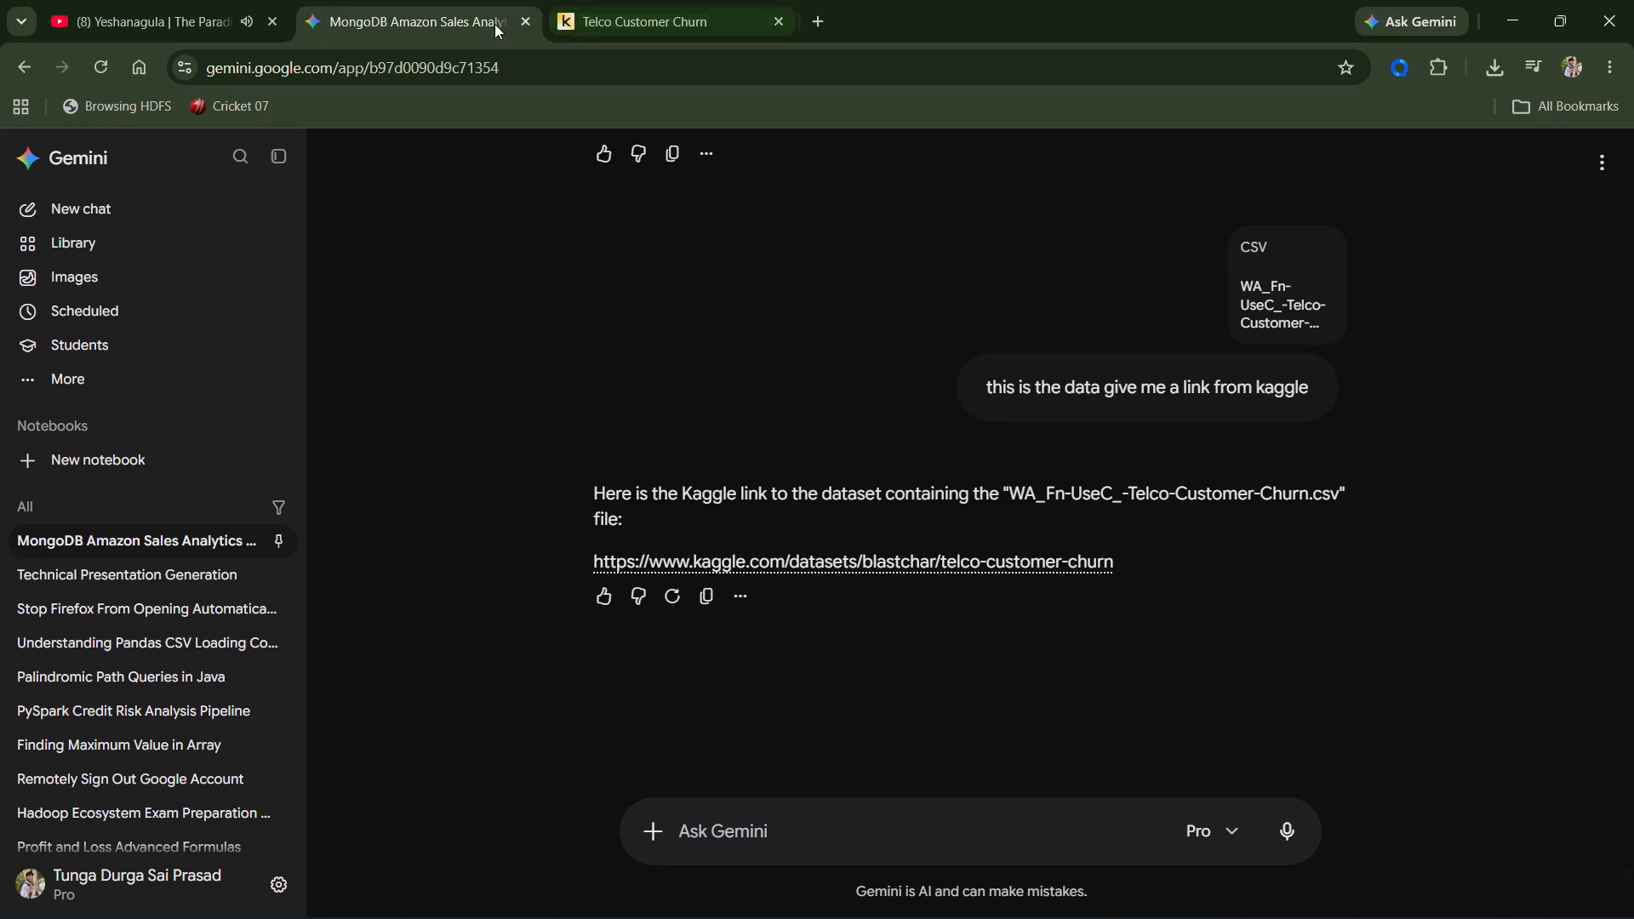
Switch to the browser and close the Gemini chat and the Kaggle Telco Customer Churn pages.
click(522, 19)
click(522, 19)
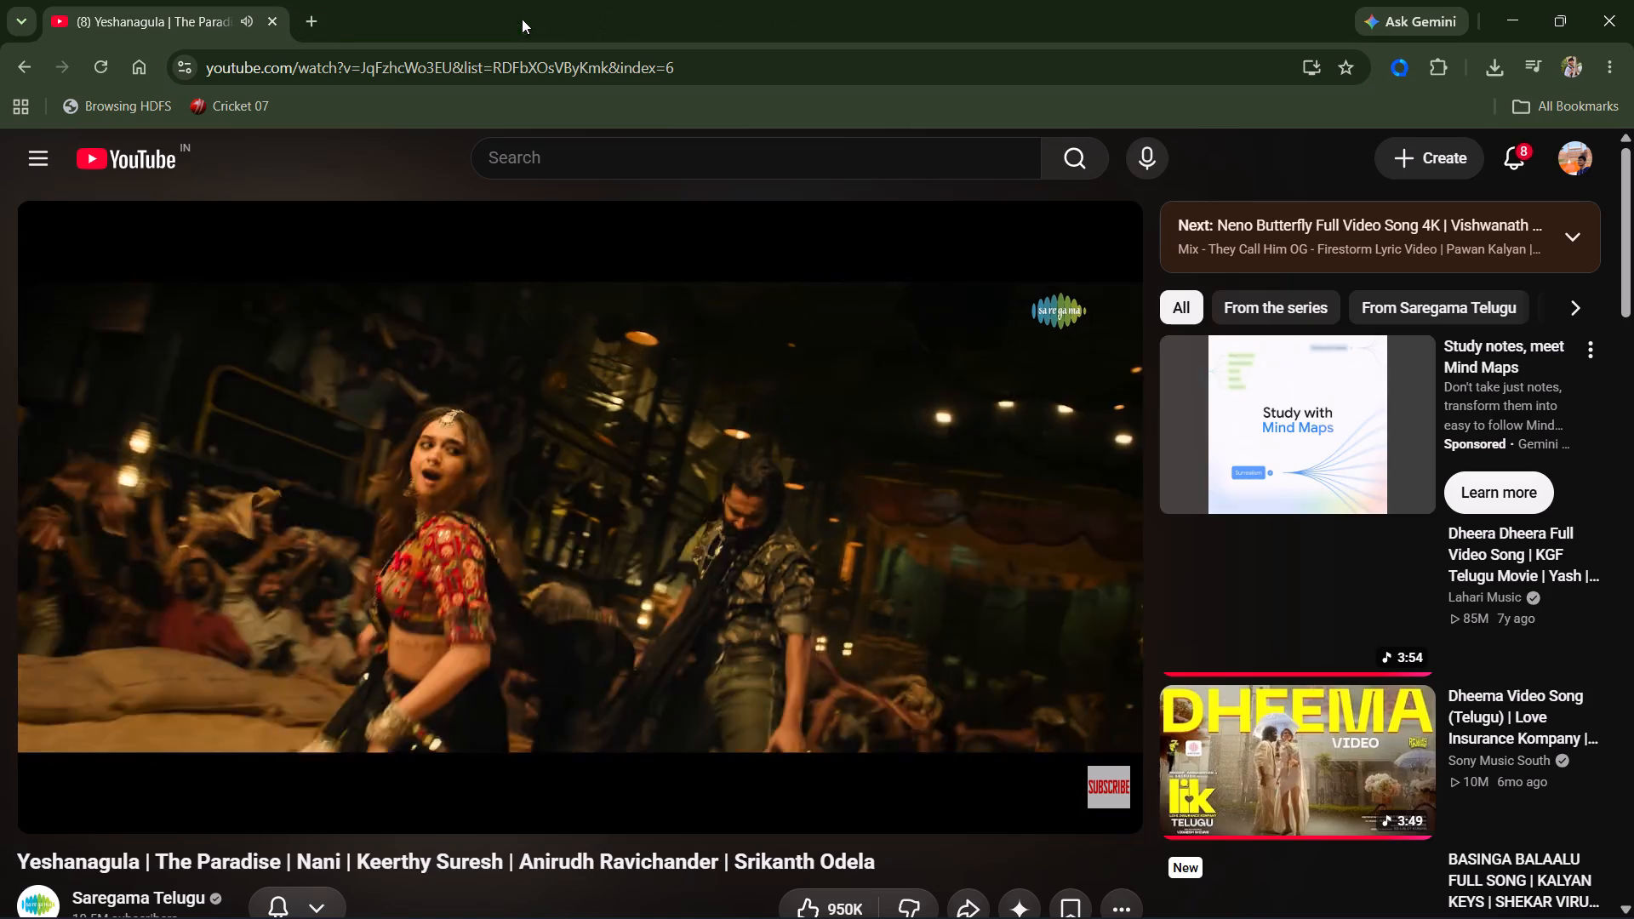
Search Google for "lpu logo" in a new browser tab.
click(315, 29)
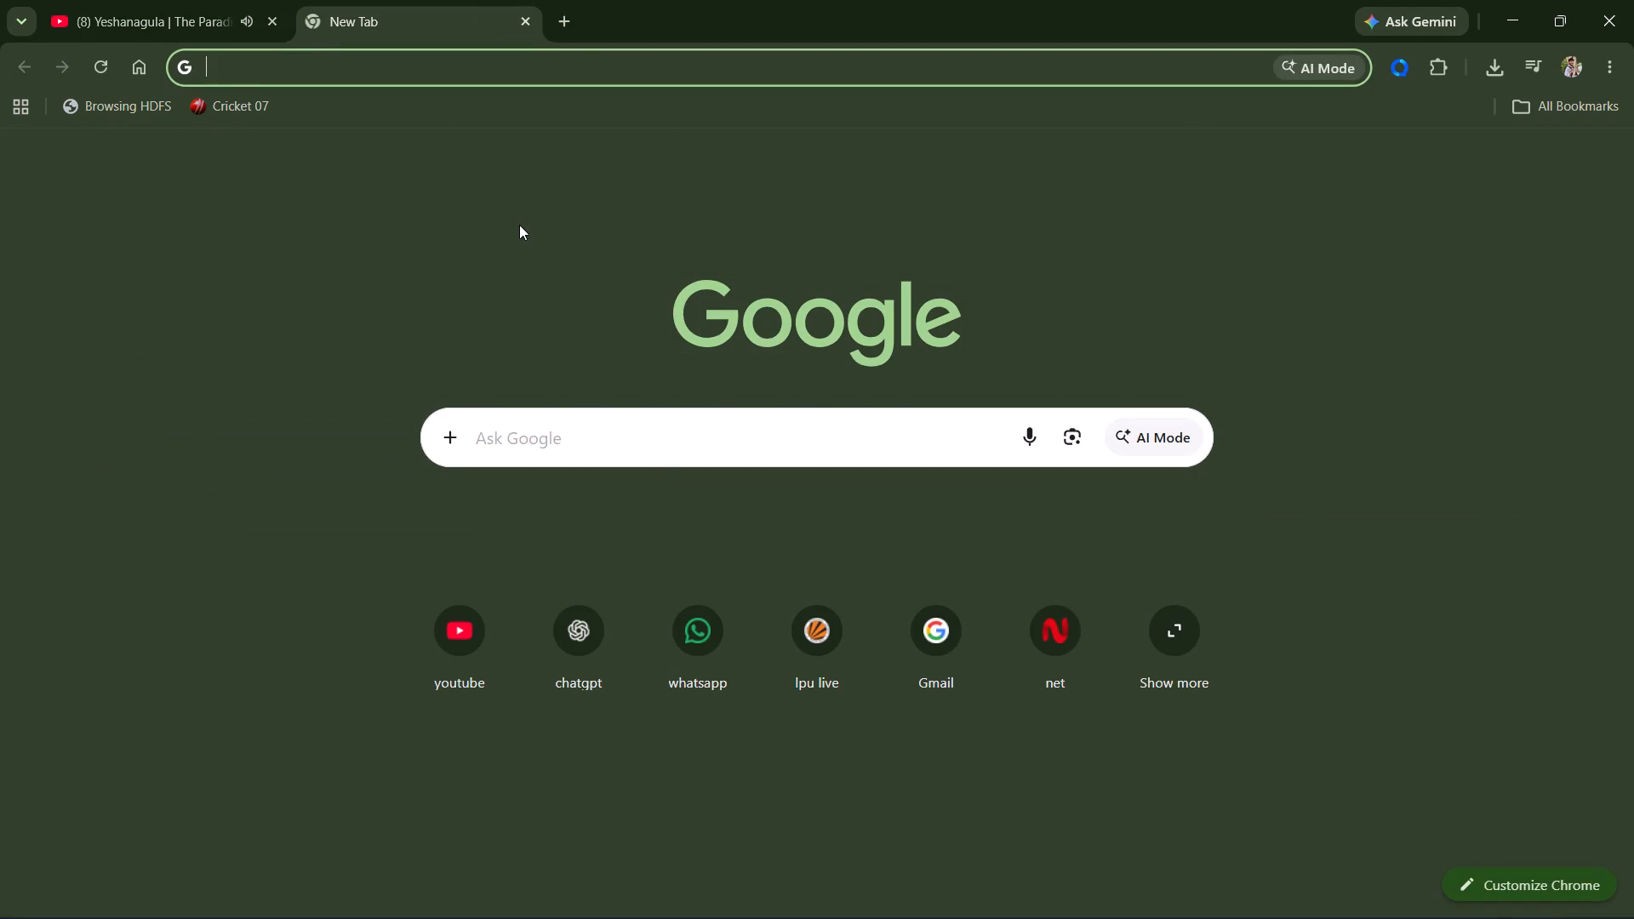
text(lpy)
key(BackSpace)
text(u)
key(space)
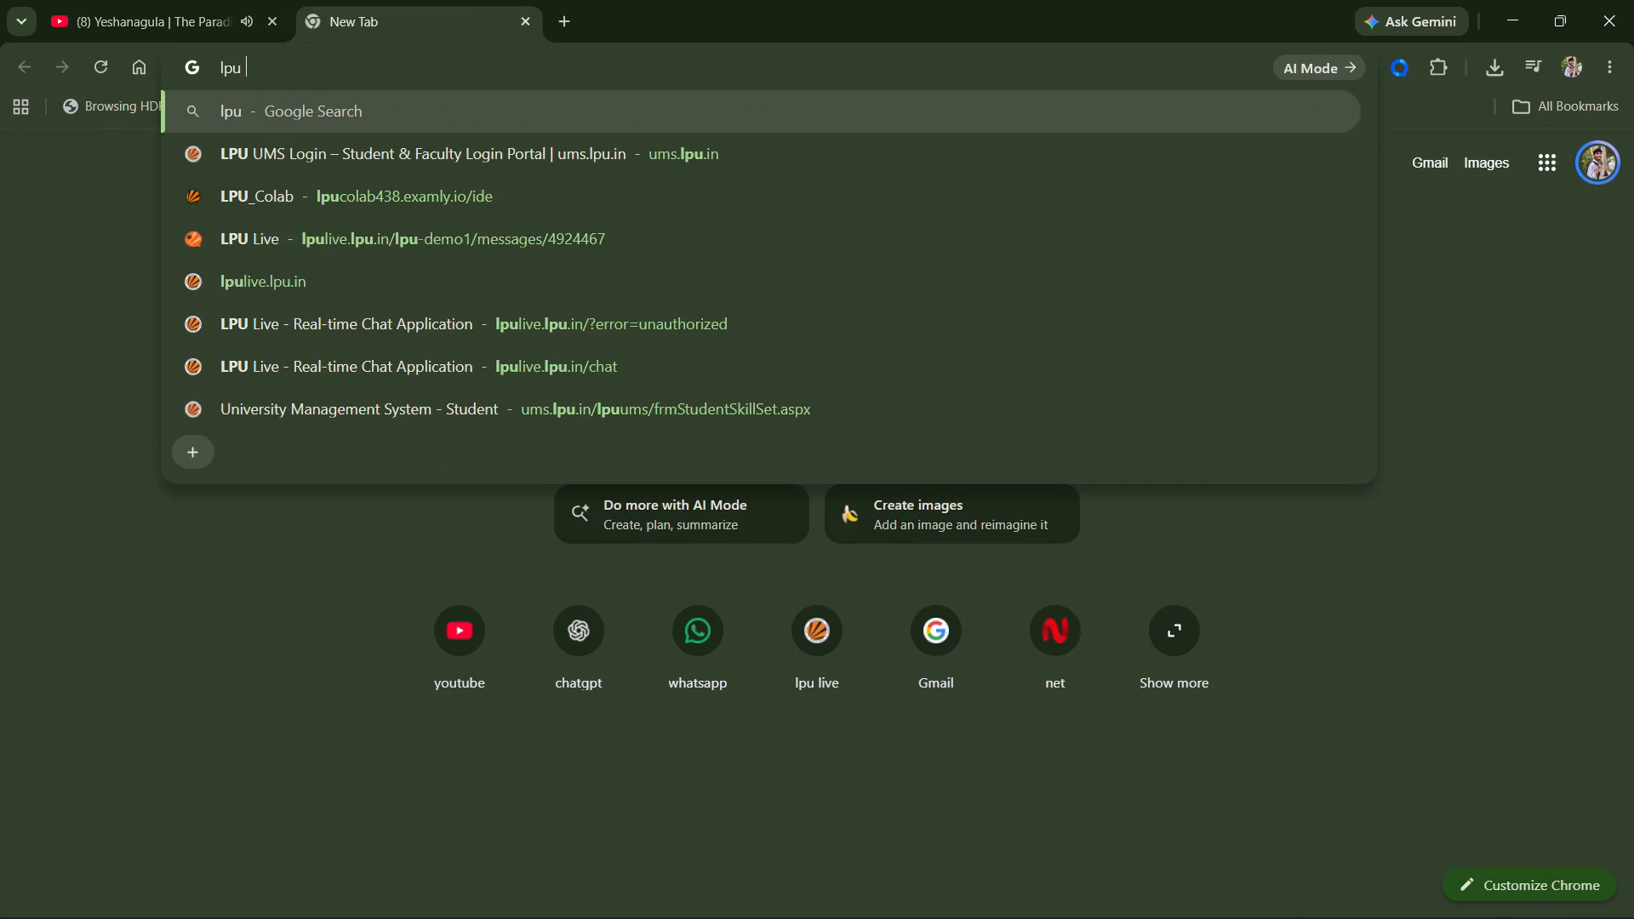
text(lo)
key(Down)
key(Return)
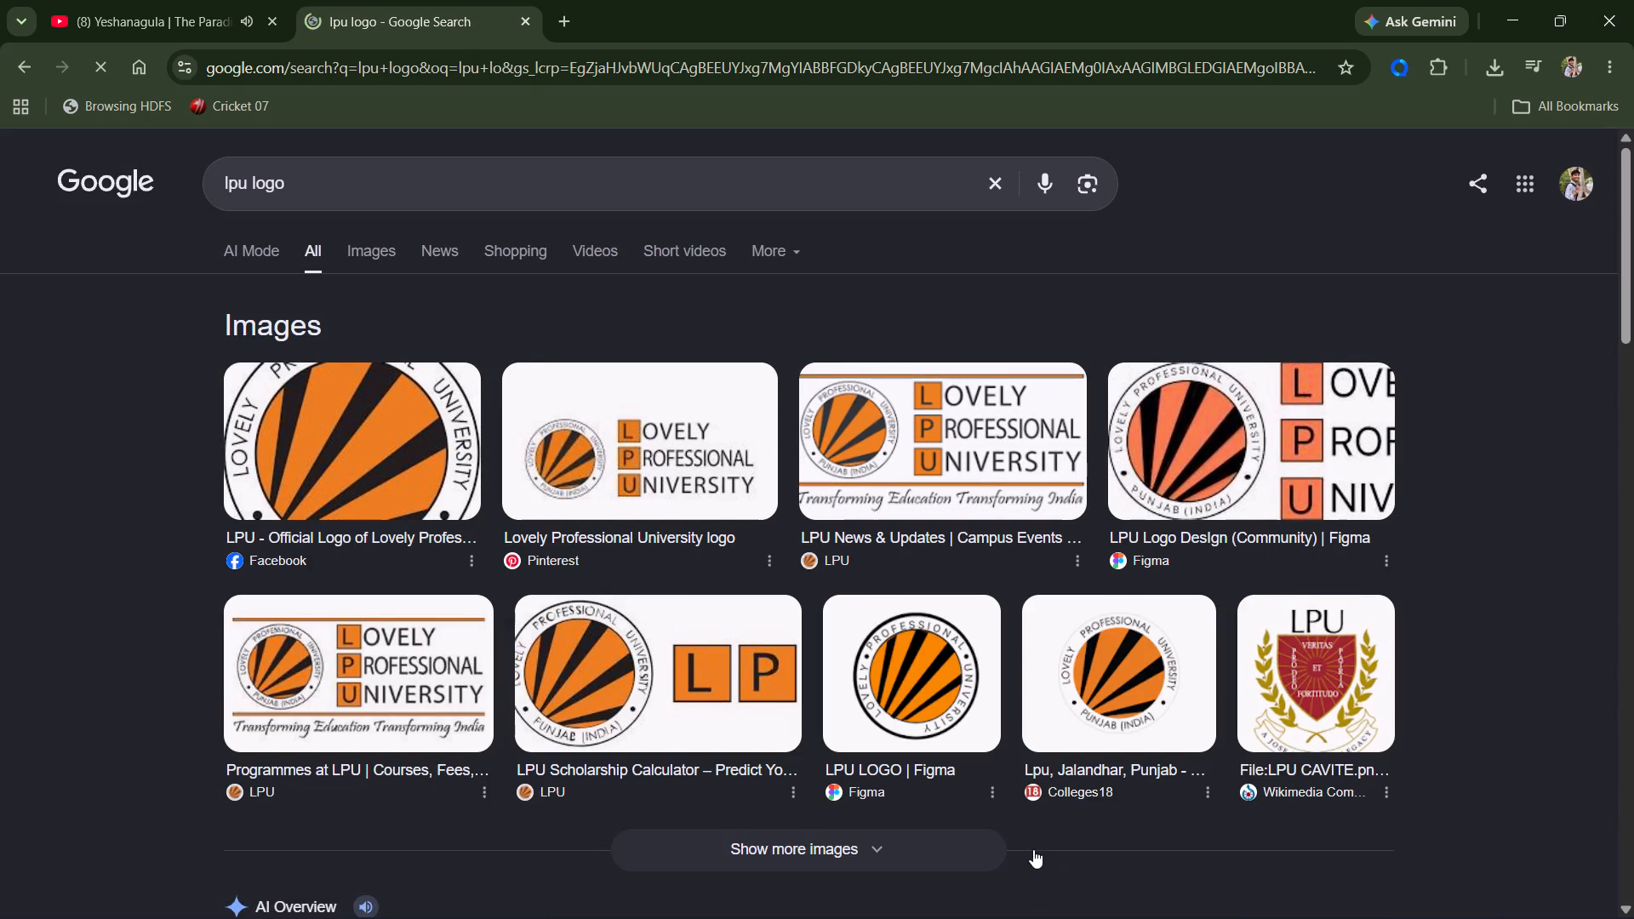
Bring the Lovely Professional University logo with the tagline from the image results onto the title slide, between the title and the Submitted By box.
drag(369, 659, 703, 918)
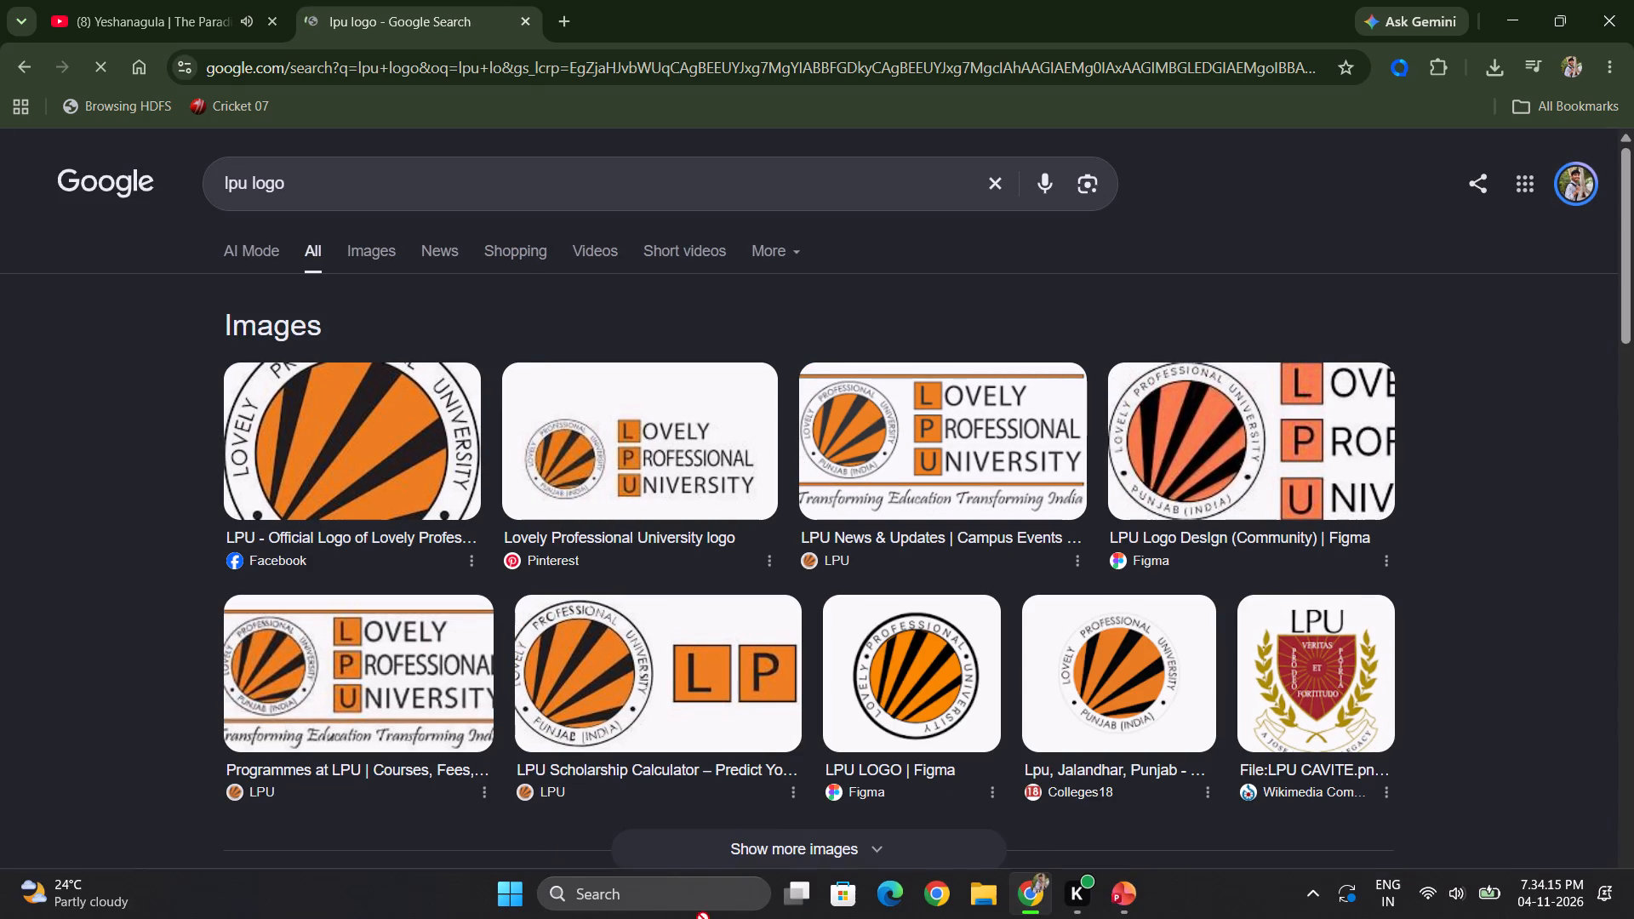
drag(703, 918, 1078, 405)
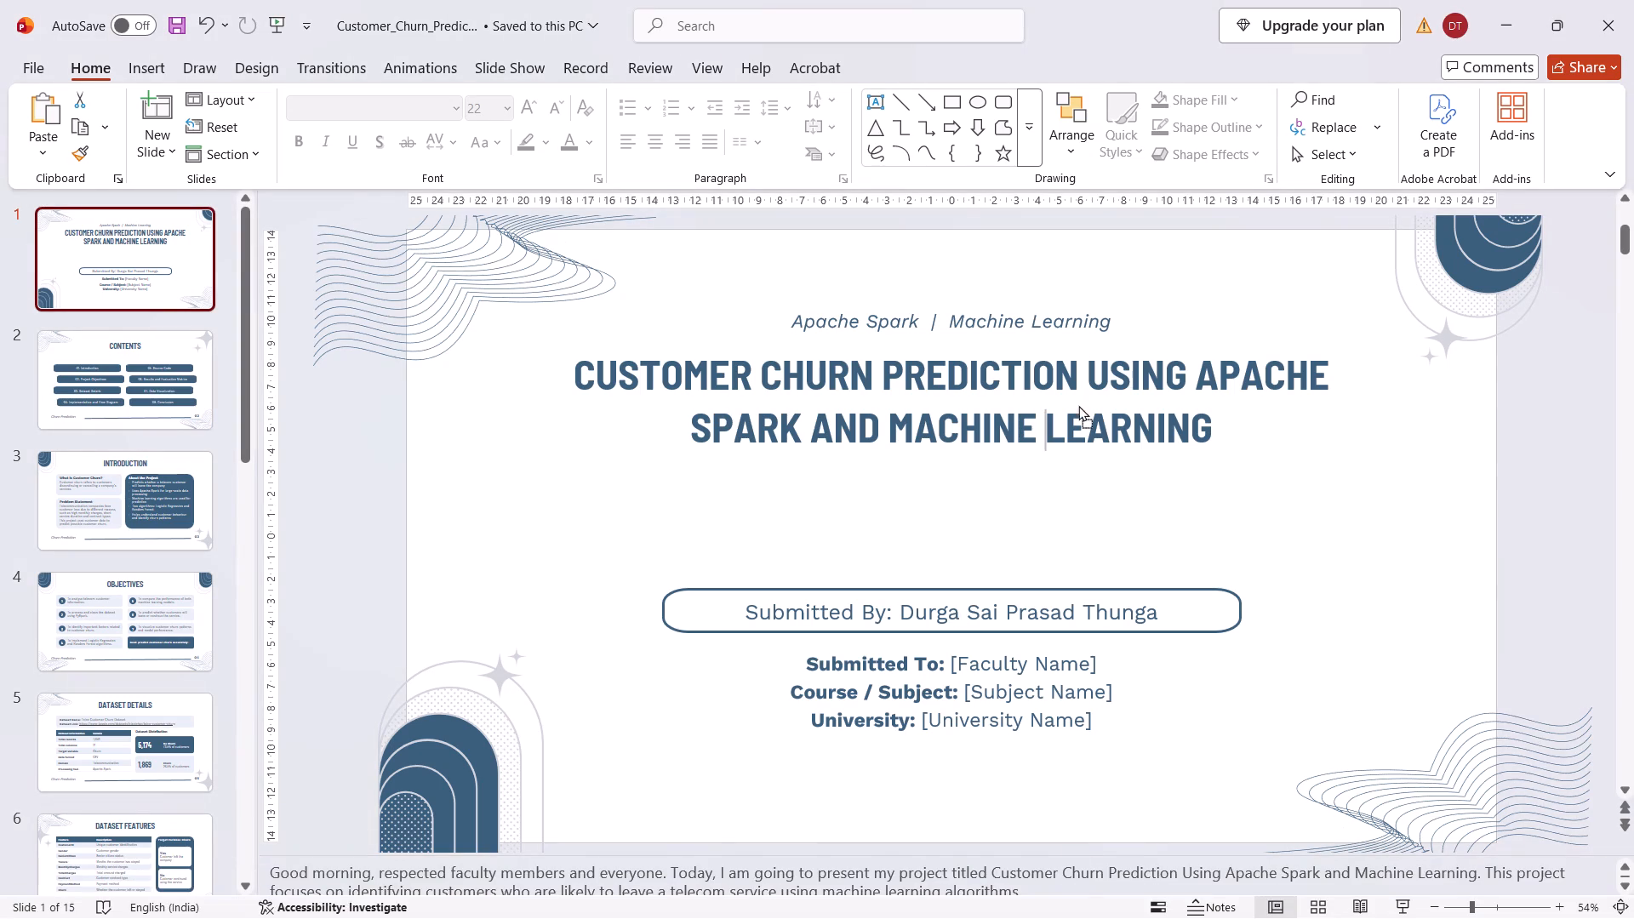
drag(1078, 405, 1102, 539)
Move the presentation title down toward the logo and the "Apache Spark | Machine Learning" line down to sit just above it.
drag(890, 483, 1032, 439)
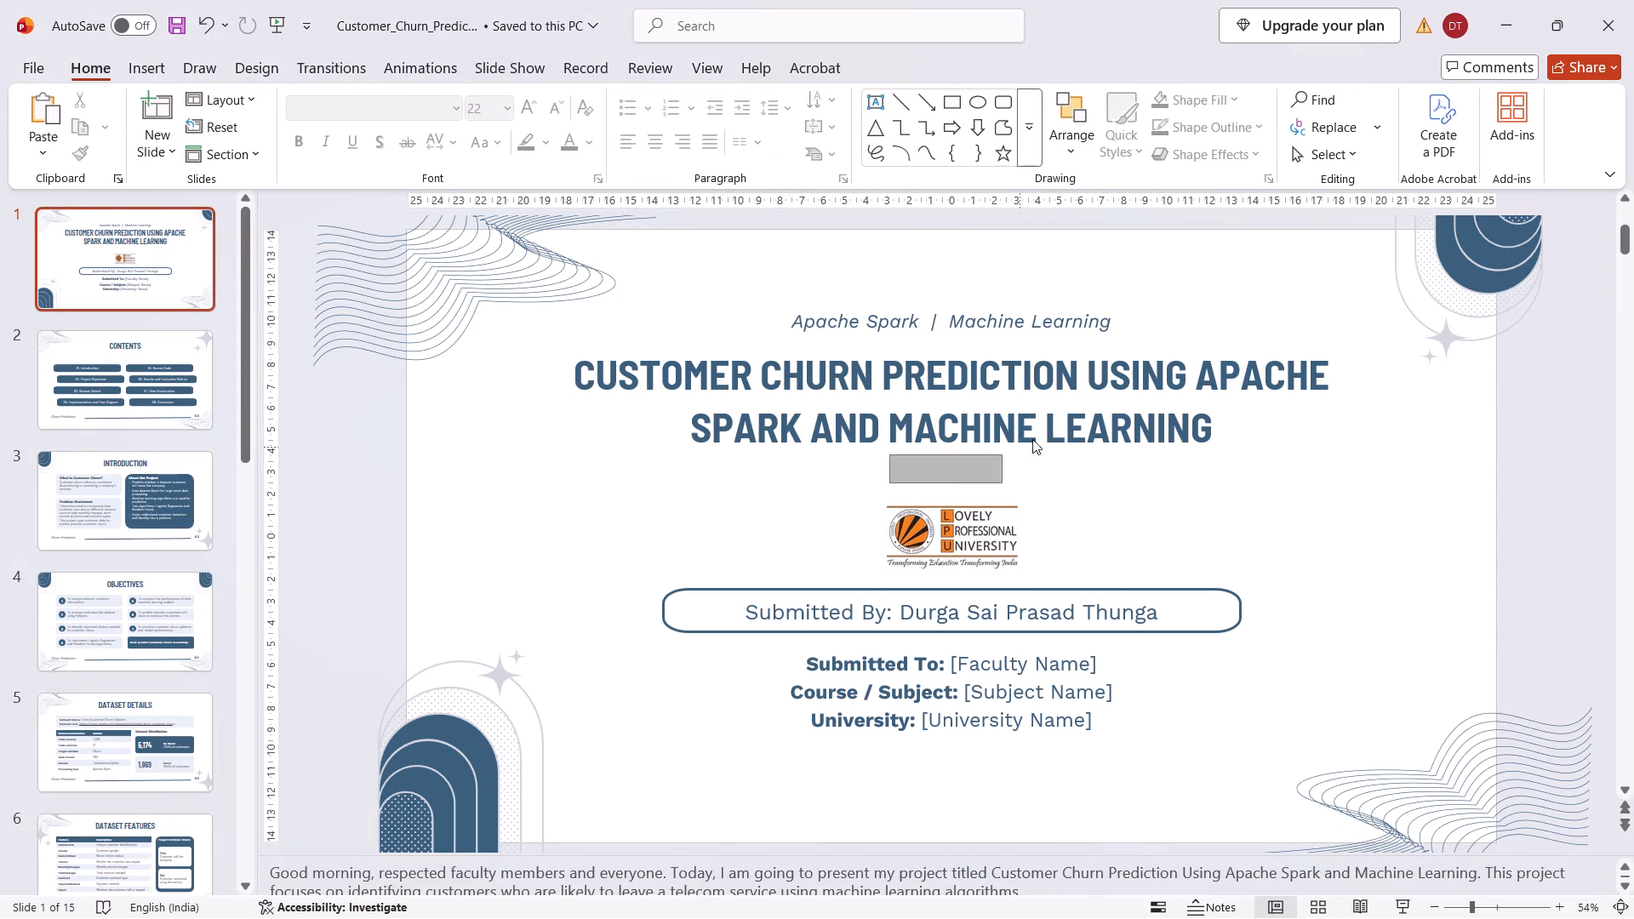
drag(1032, 439, 1060, 431)
click(757, 351)
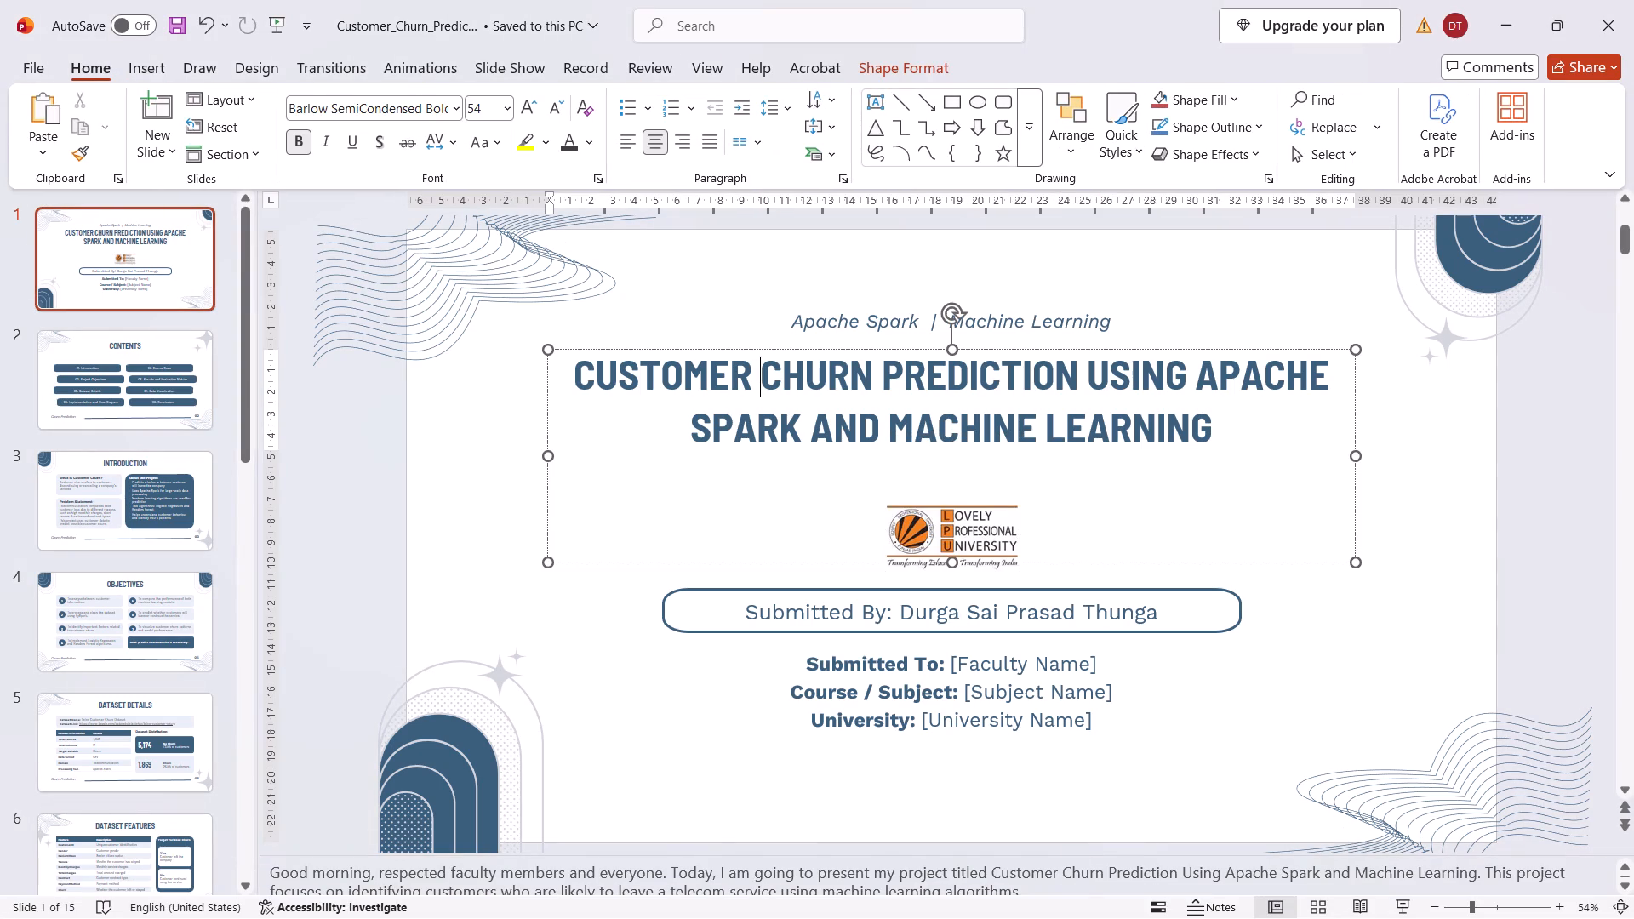
drag(723, 351, 643, 397)
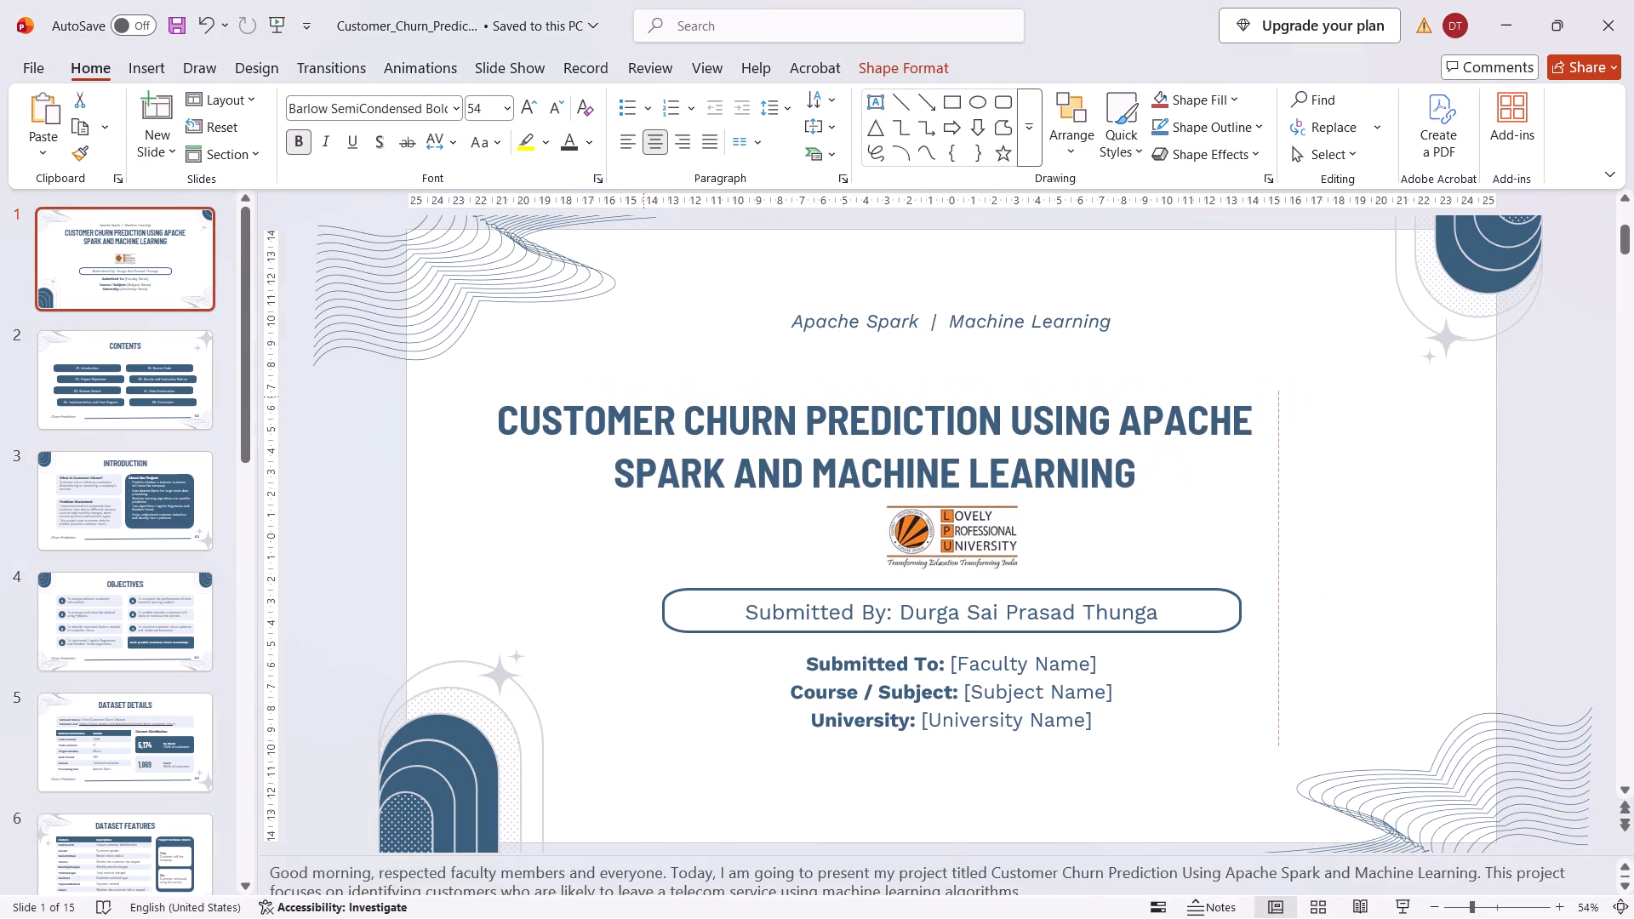
drag(643, 397, 711, 388)
click(843, 308)
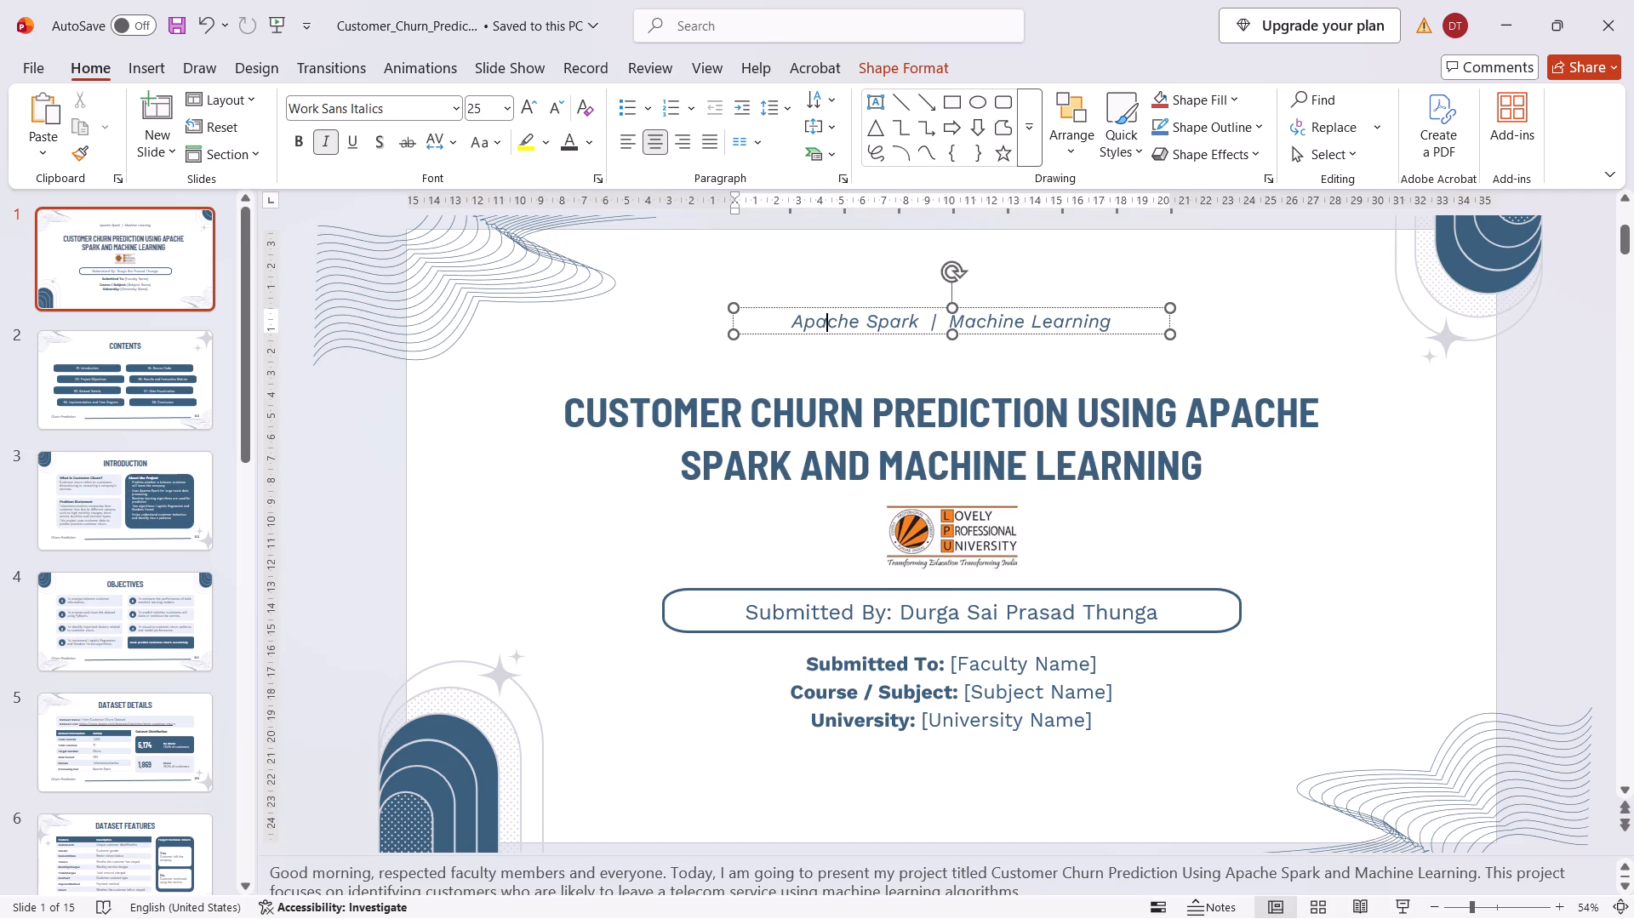
drag(859, 308, 854, 352)
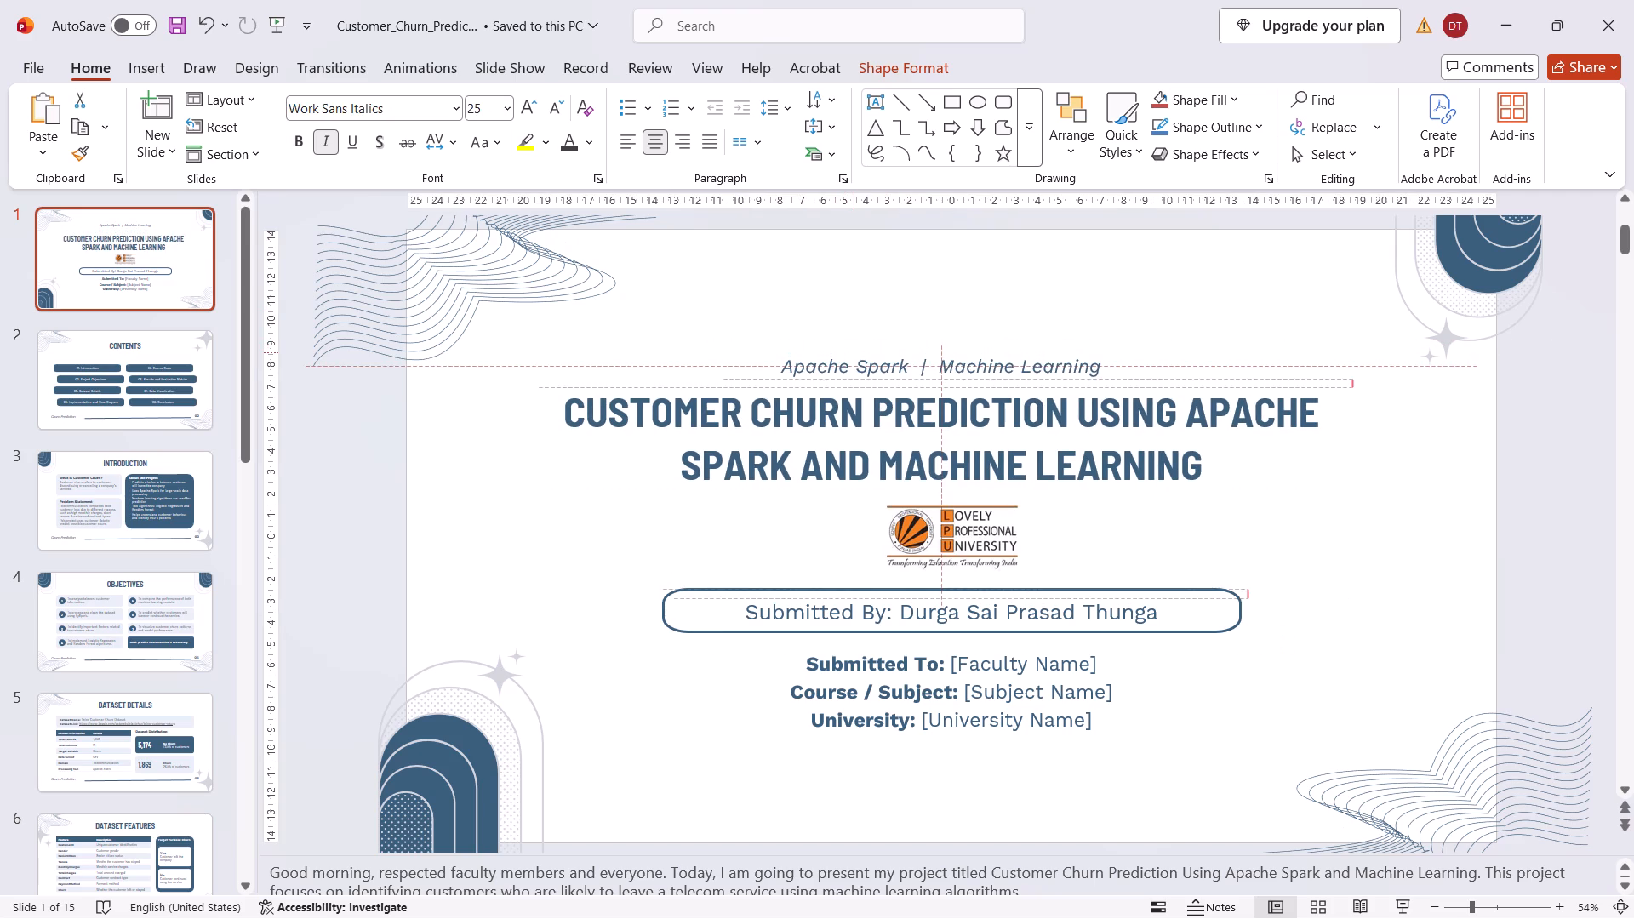
drag(854, 352, 854, 346)
Move the university logo to the slide's upper-right area, beside the arch decoration, and enlarge it.
drag(944, 540, 1467, 285)
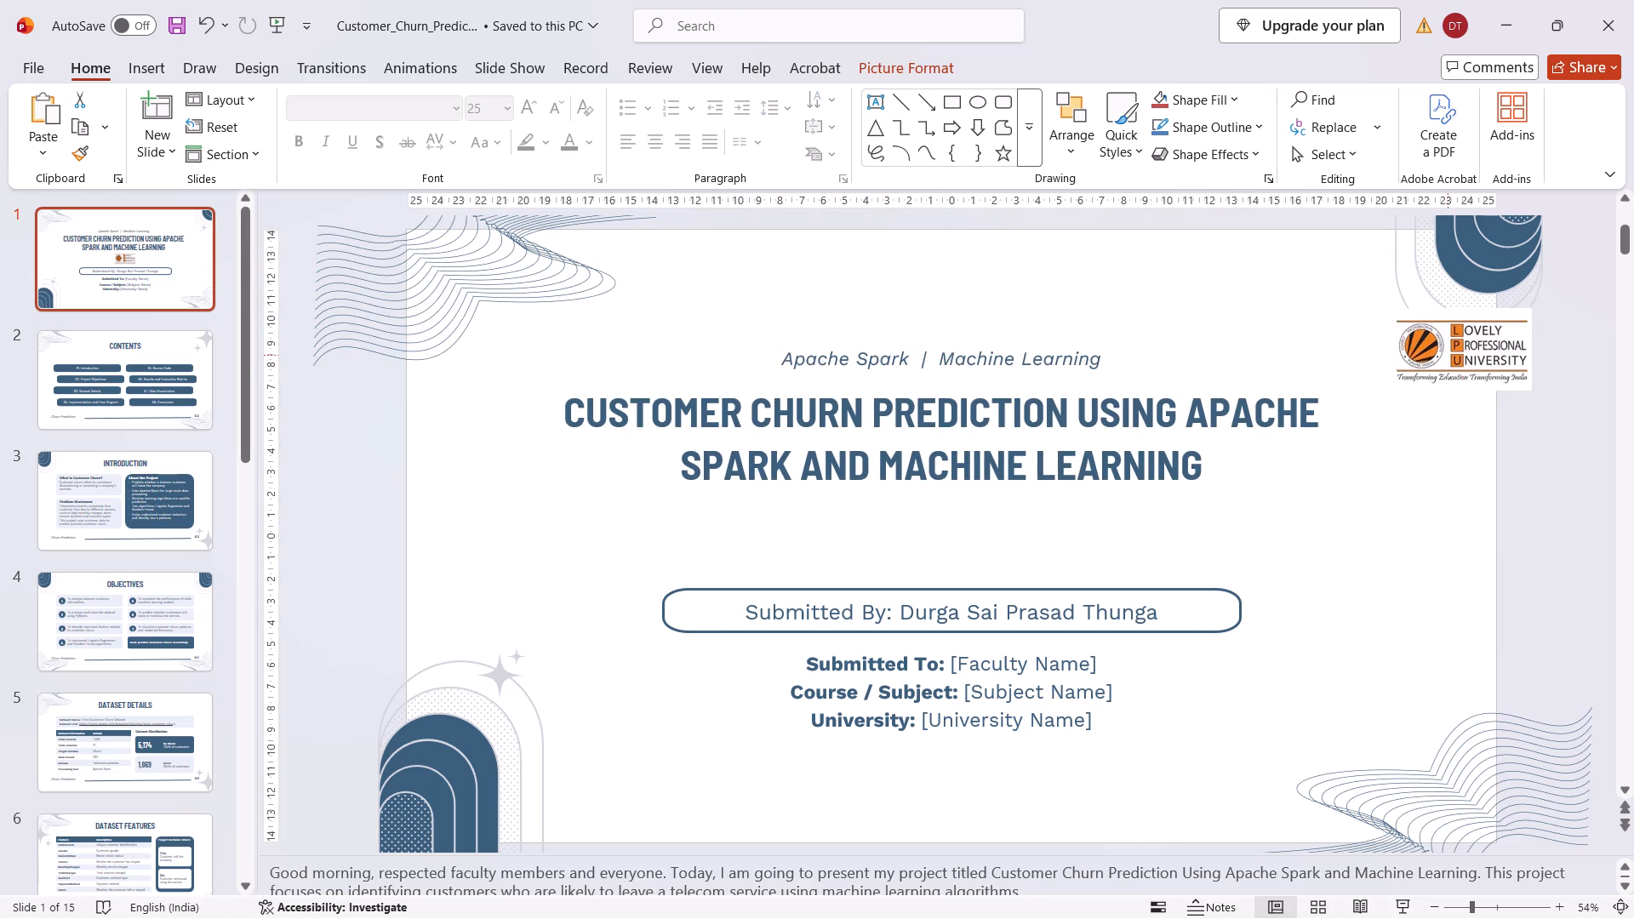
drag(1467, 285, 1309, 297)
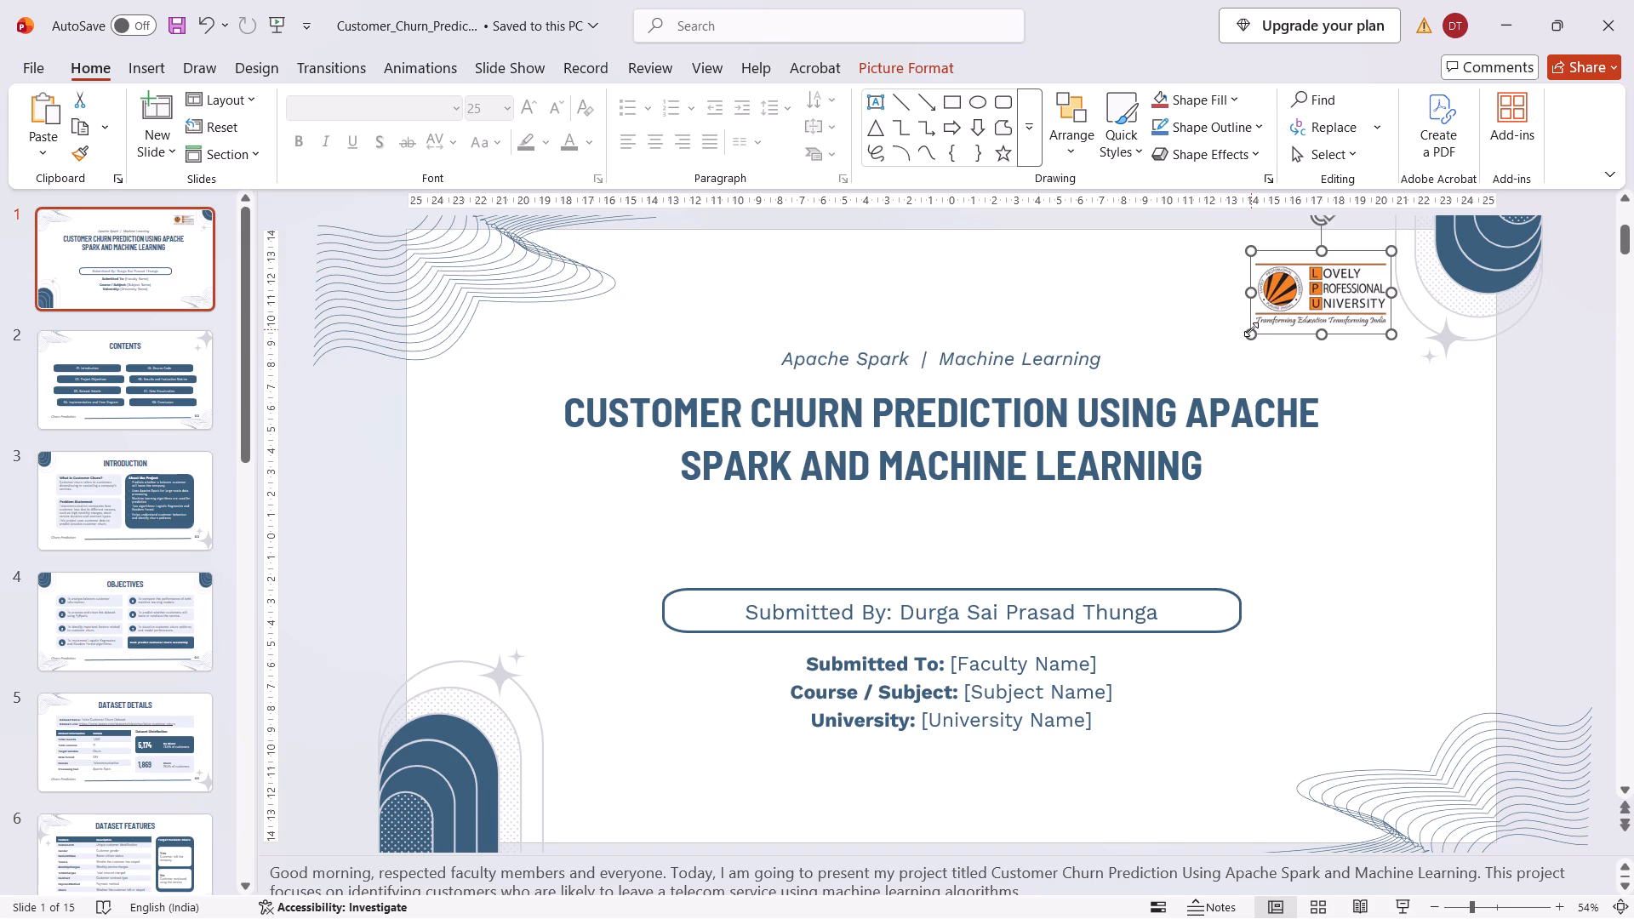
drag(1251, 329, 1205, 327)
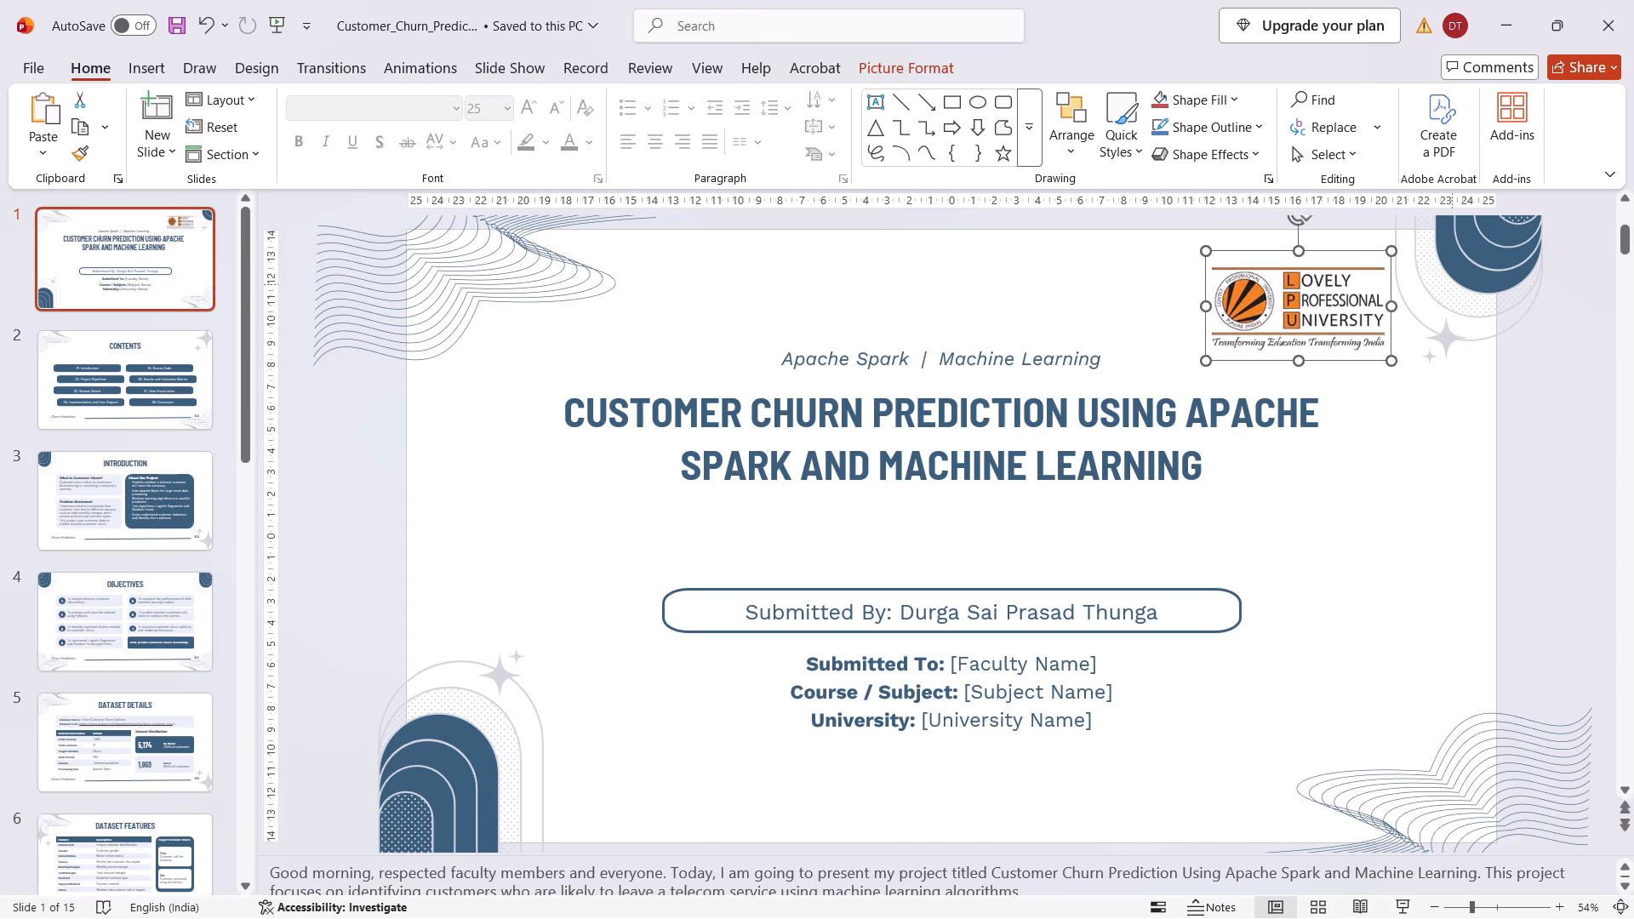
Delete the blue arch decoration at the title slide's upper-right corner.
click(1452, 284)
key(Delete)
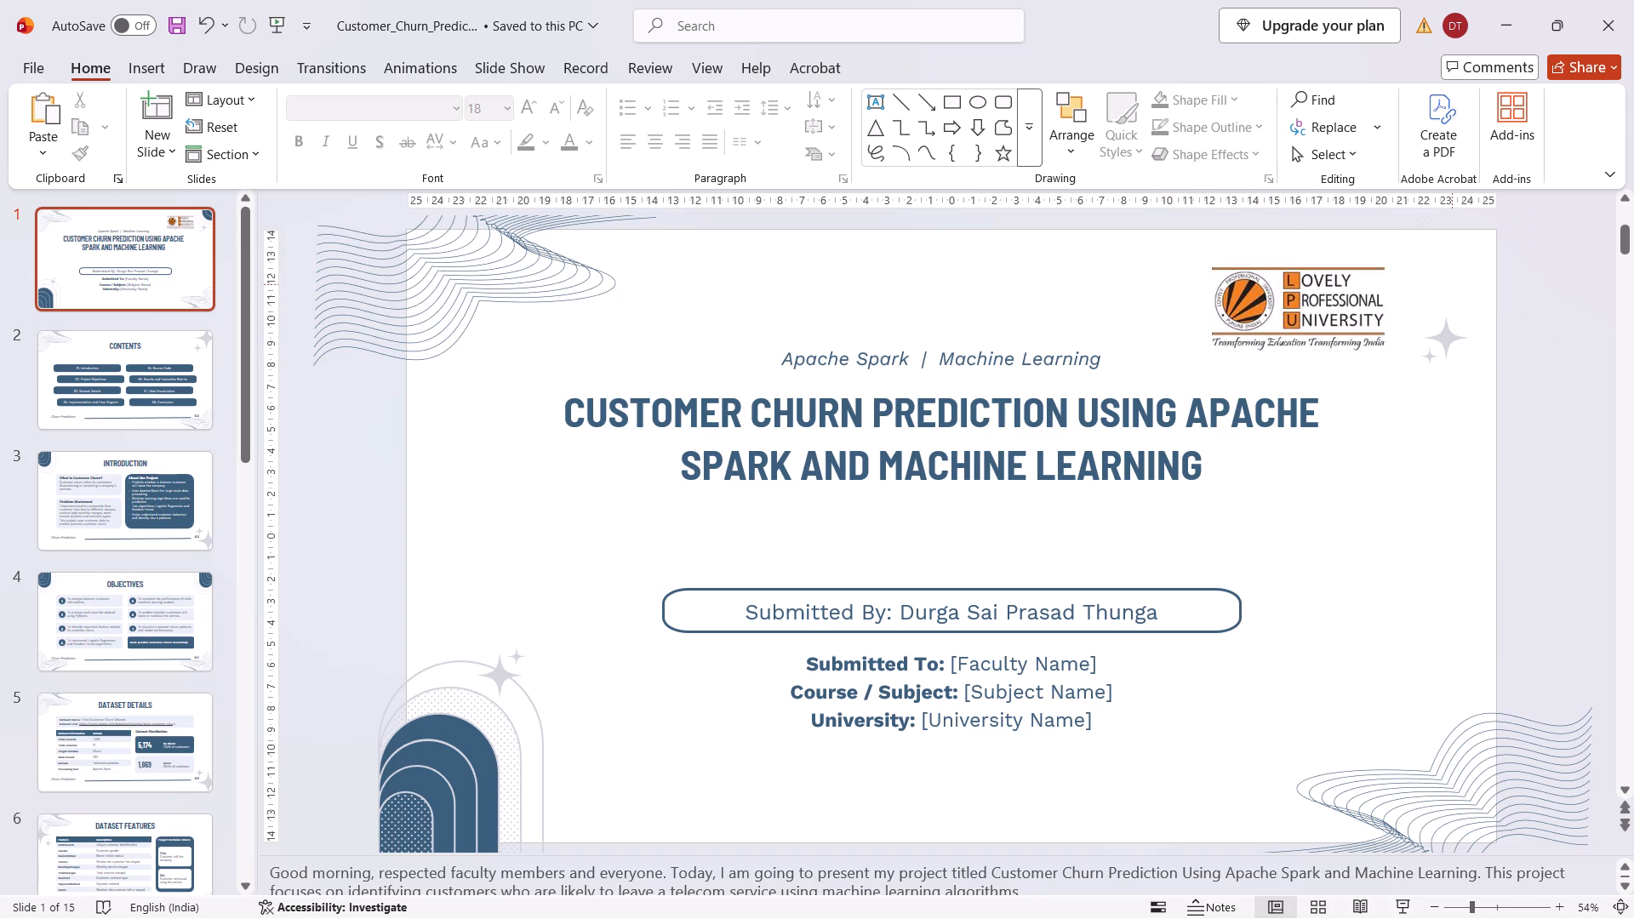
Move the university logo into the freed upper-right corner of the slide and enlarge it slightly.
drag(1287, 305, 1348, 303)
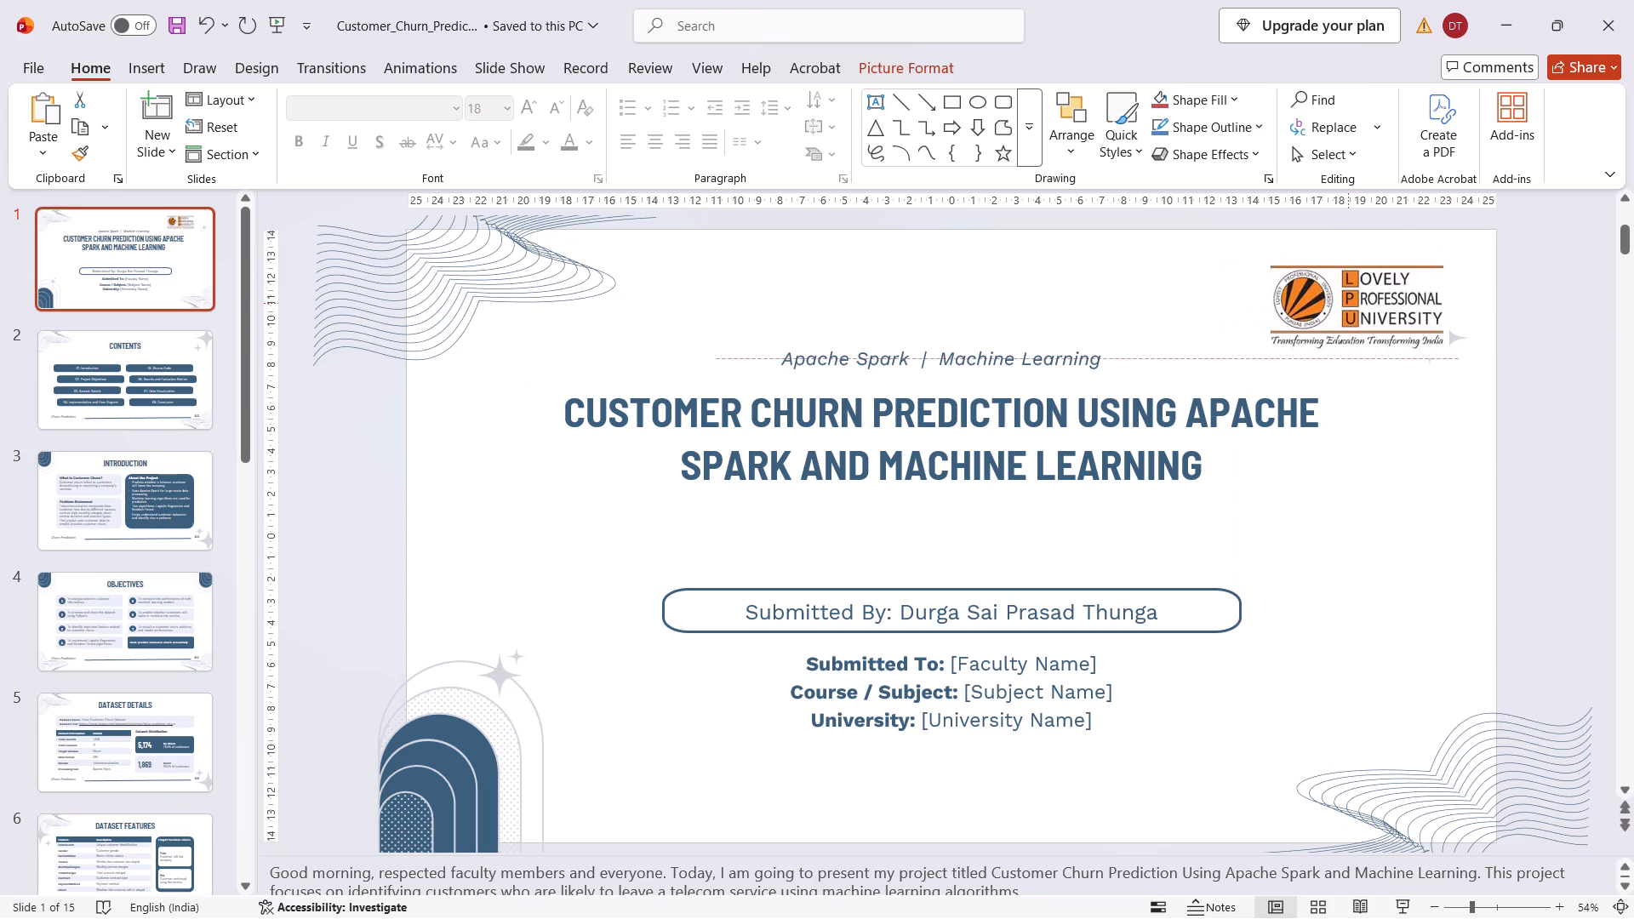
drag(1348, 303, 1357, 299)
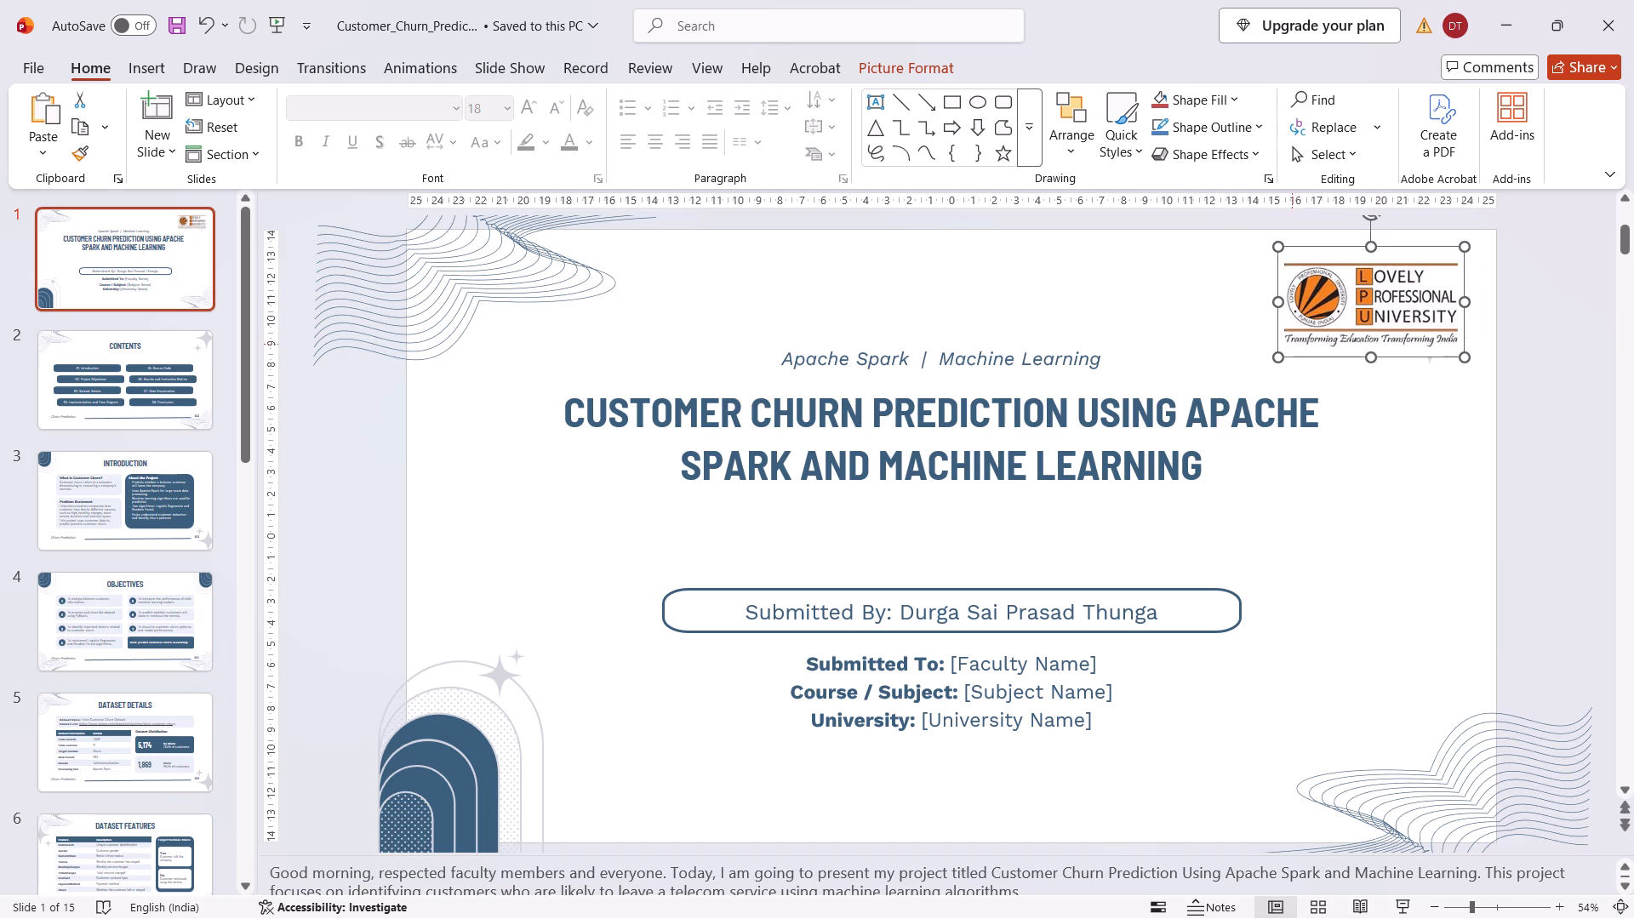
drag(1279, 357, 1262, 368)
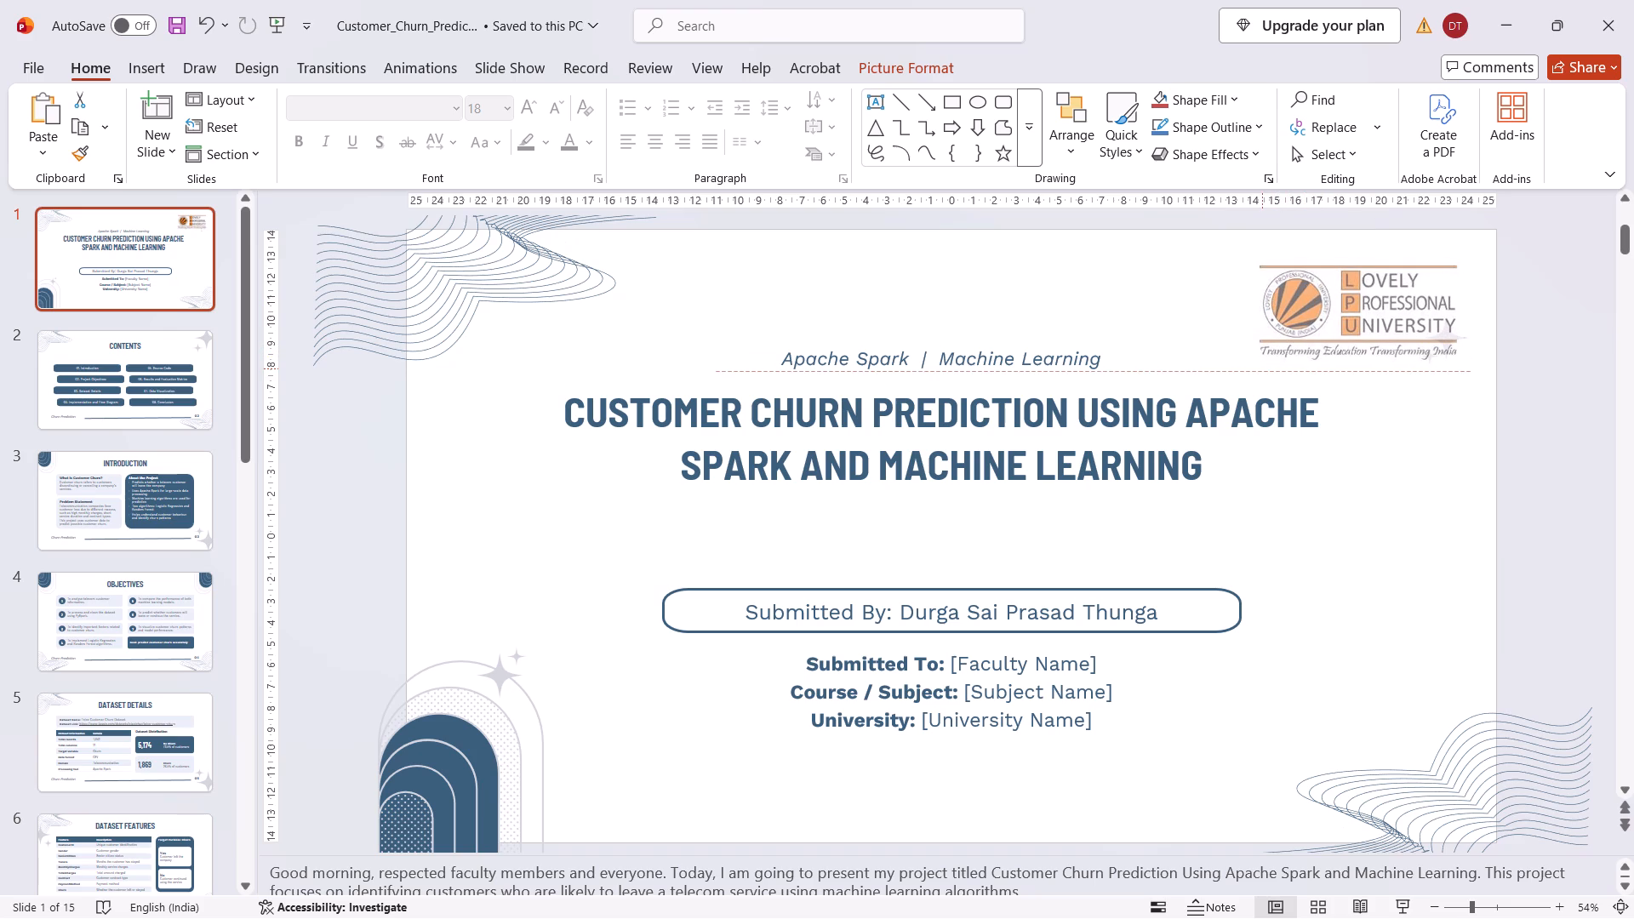
drag(1262, 368, 1271, 363)
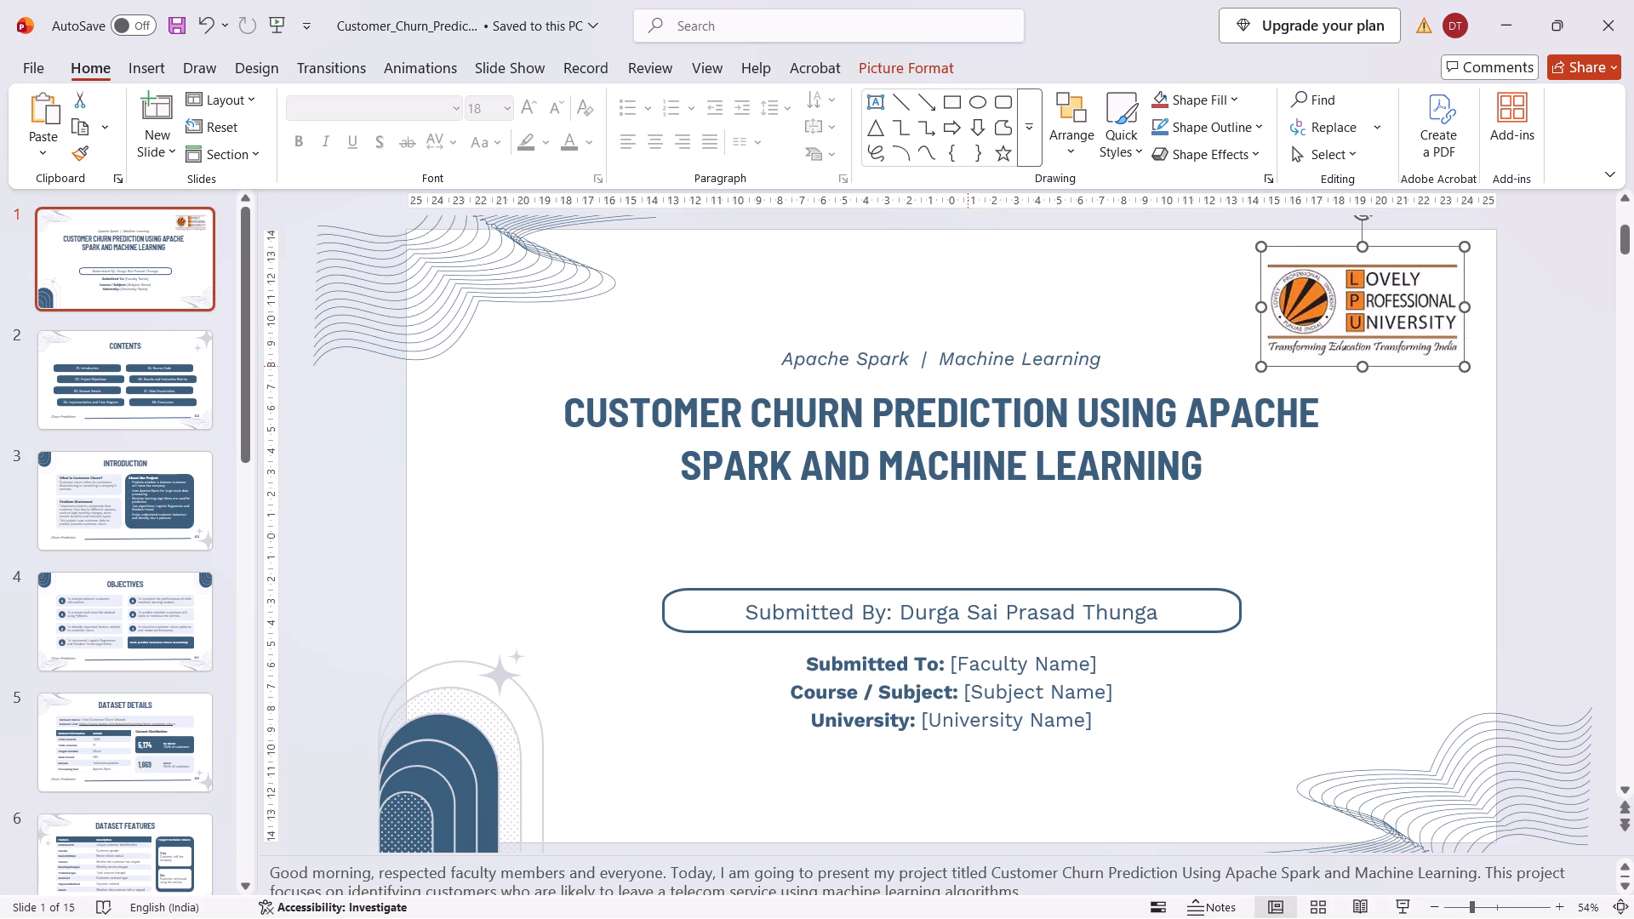
Move the "Apache Spark | Machine Learning" line up level with the logo's lower part and raise the title slightly beneath it.
click(968, 366)
double_click(968, 366)
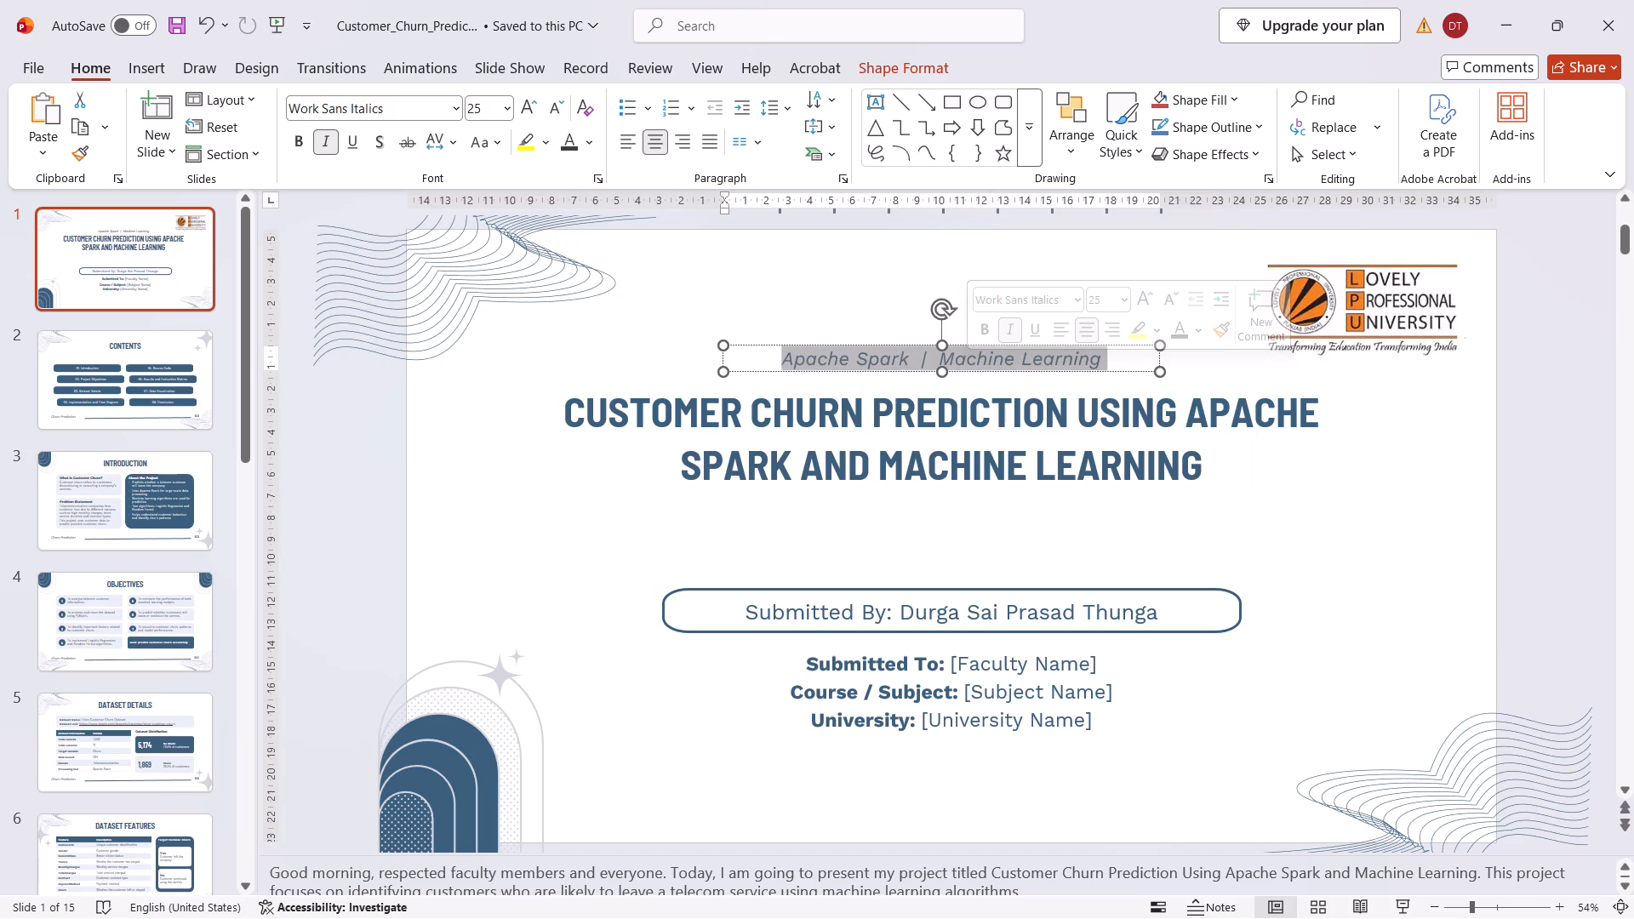
click(904, 344)
drag(904, 344, 904, 323)
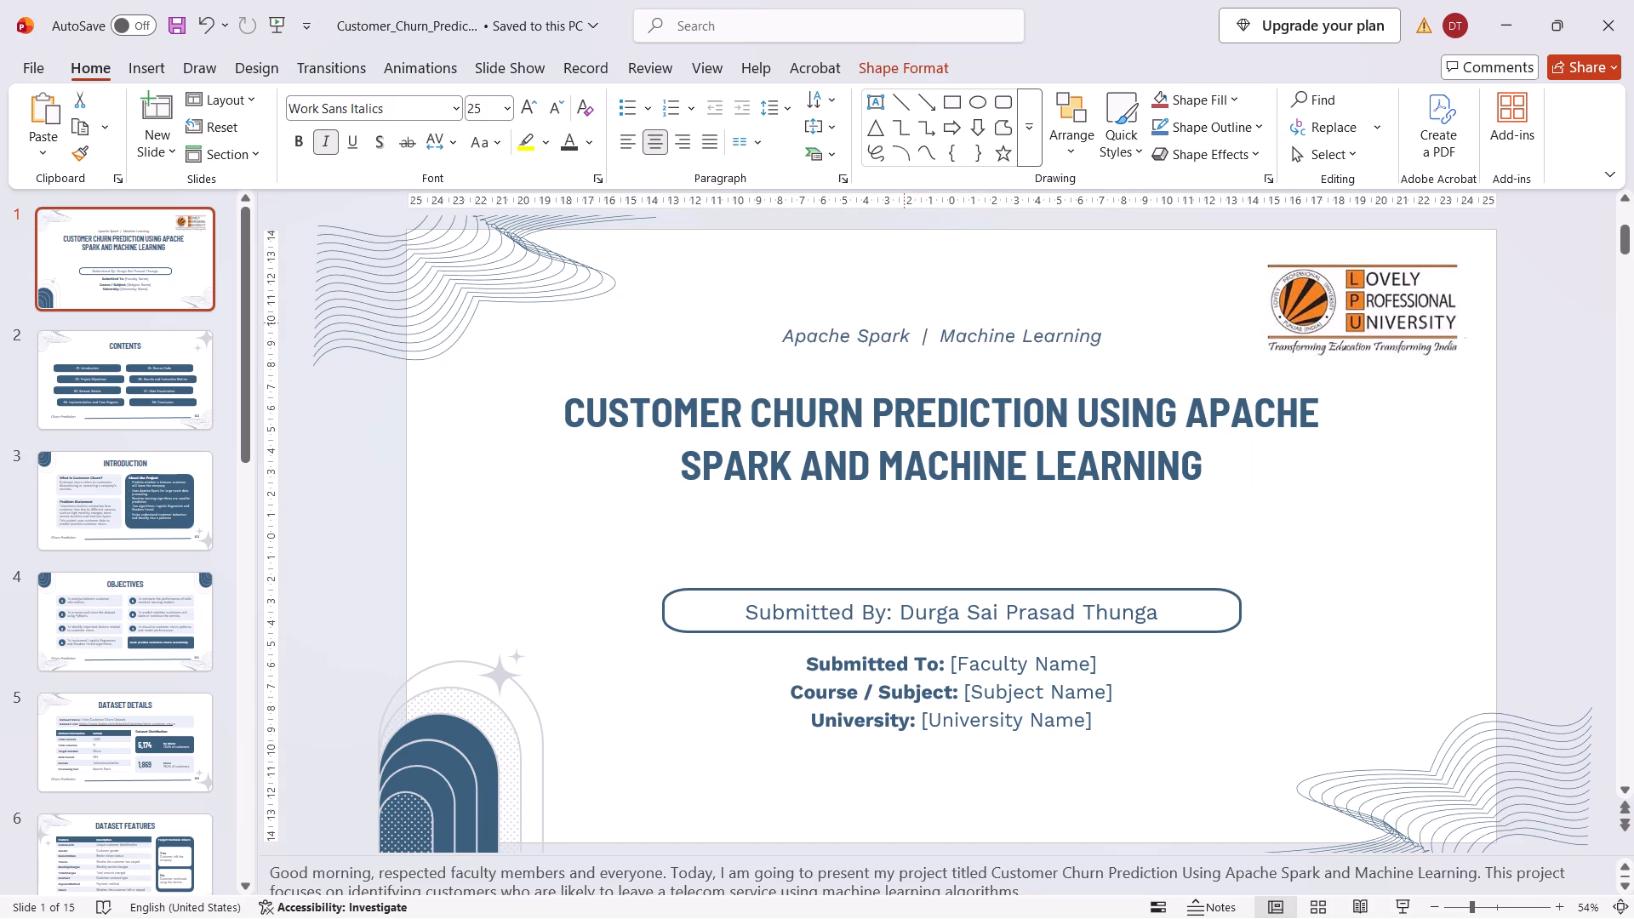
drag(904, 323, 904, 320)
click(896, 408)
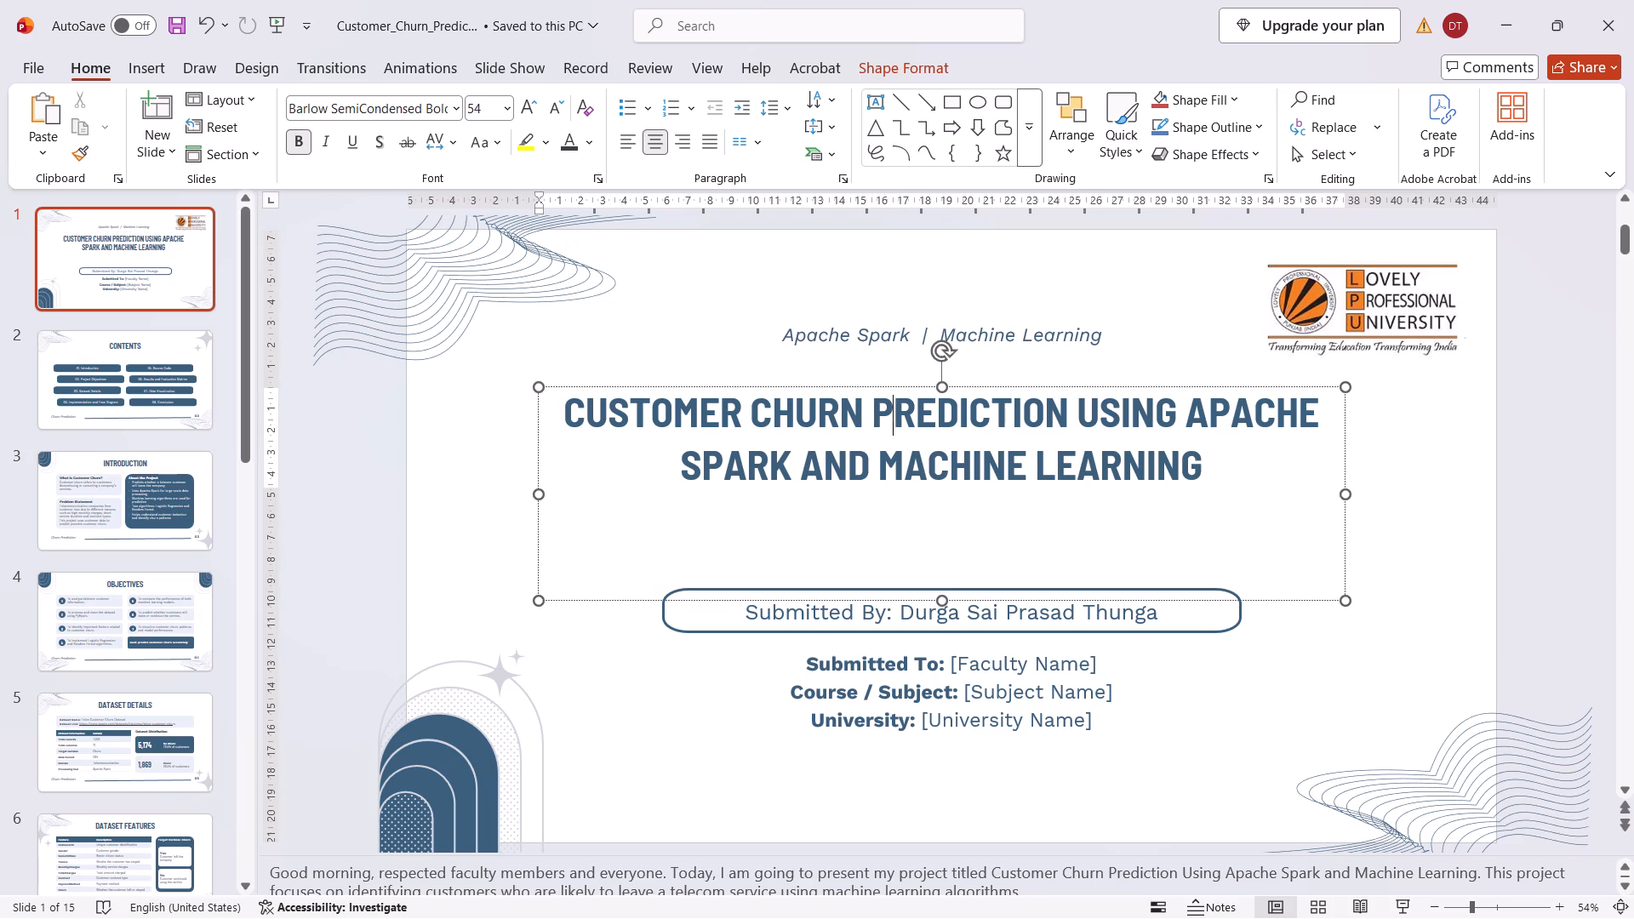
drag(908, 389, 908, 371)
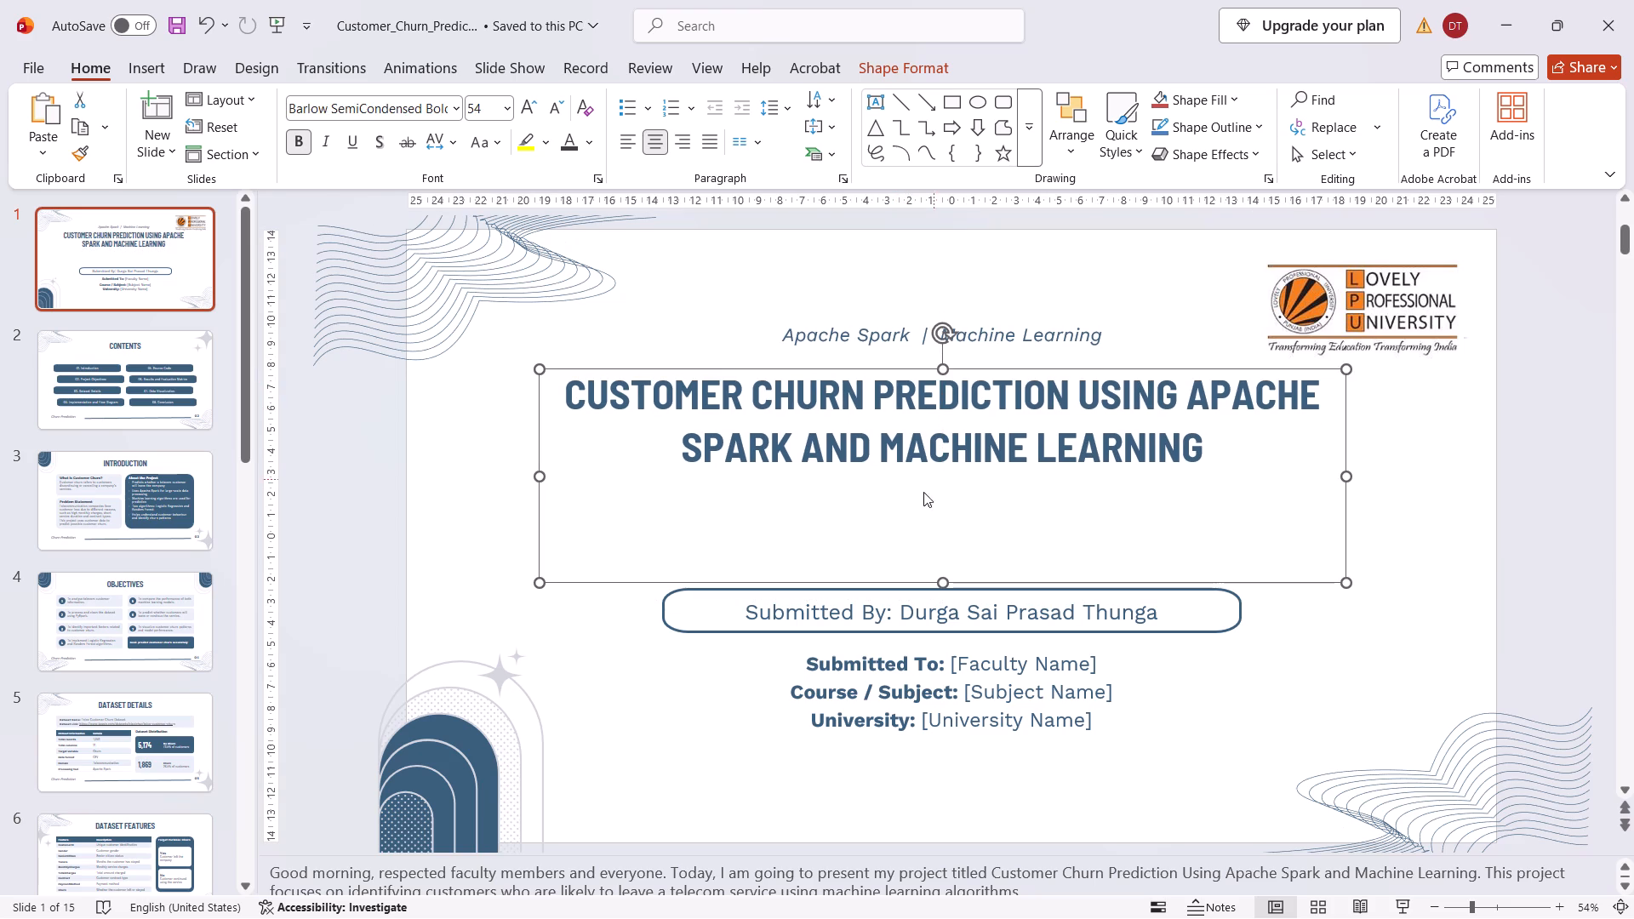
click(1255, 469)
drag(1255, 469, 610, 360)
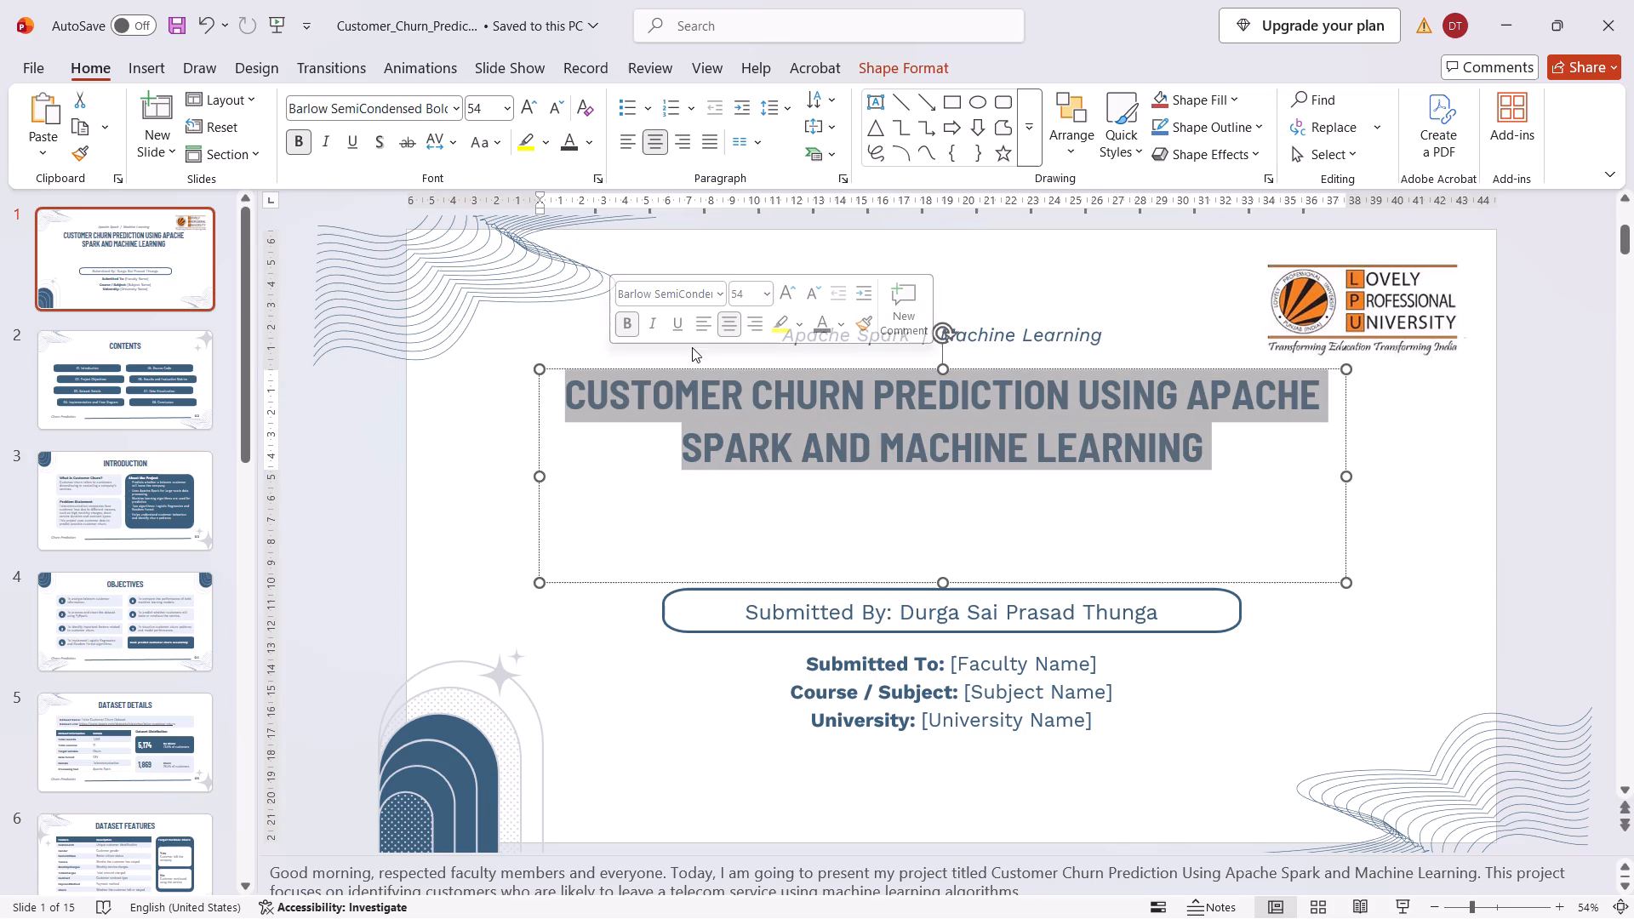
Set the title slide's main heading, "Customer Churn Prediction Using Apache Spark and Machine Learning", to font size 60.
click(506, 102)
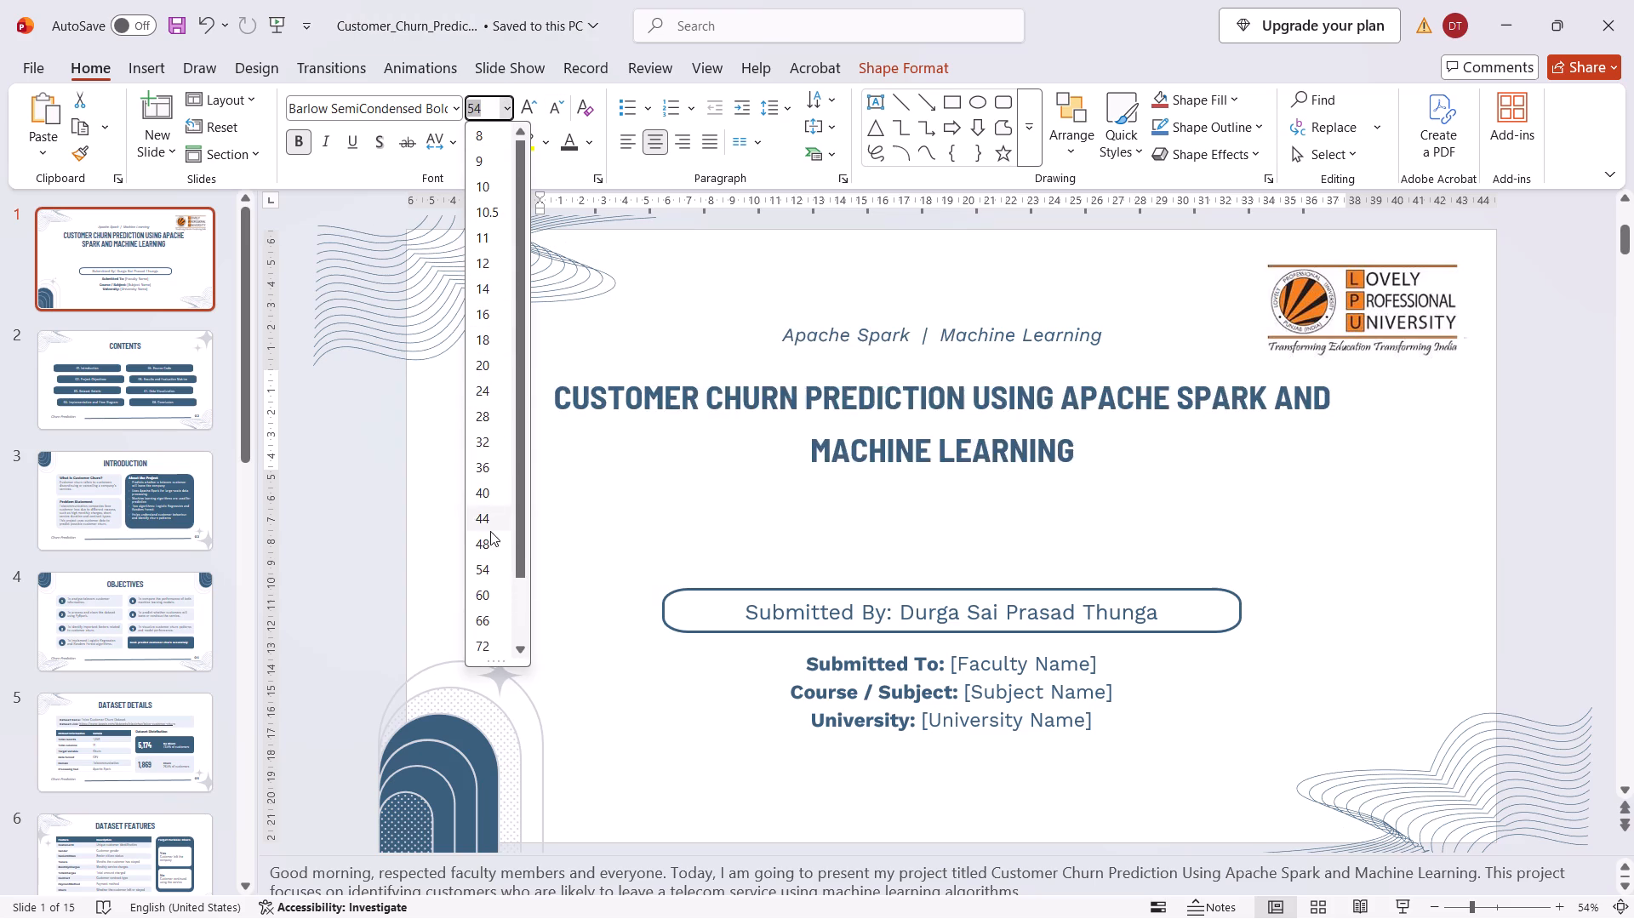
click(484, 604)
click(804, 522)
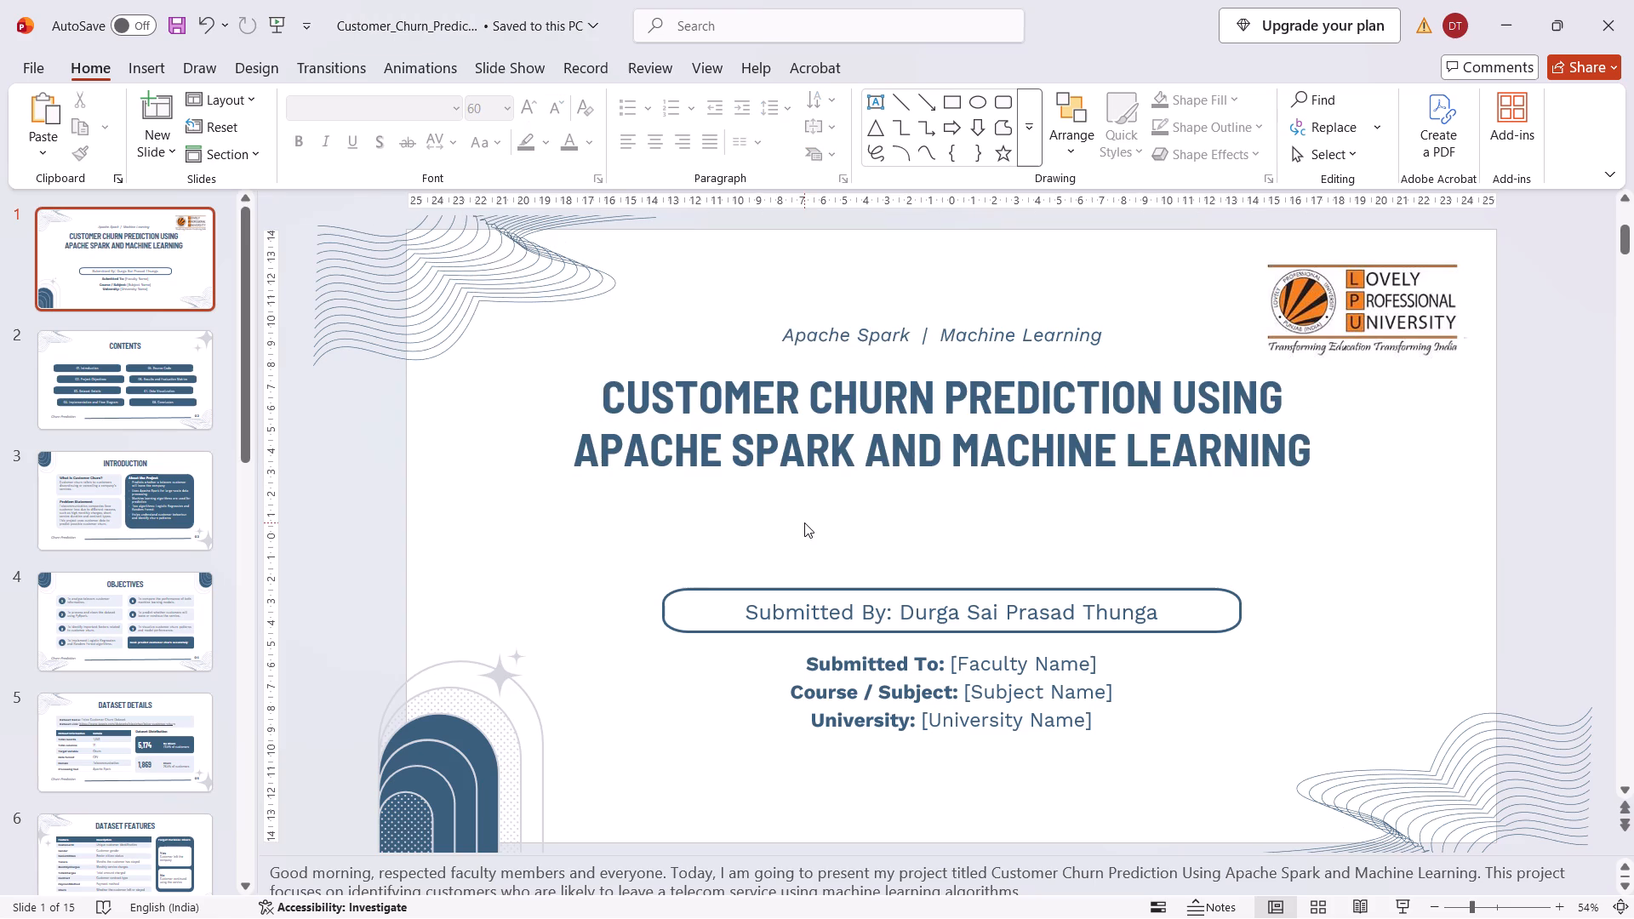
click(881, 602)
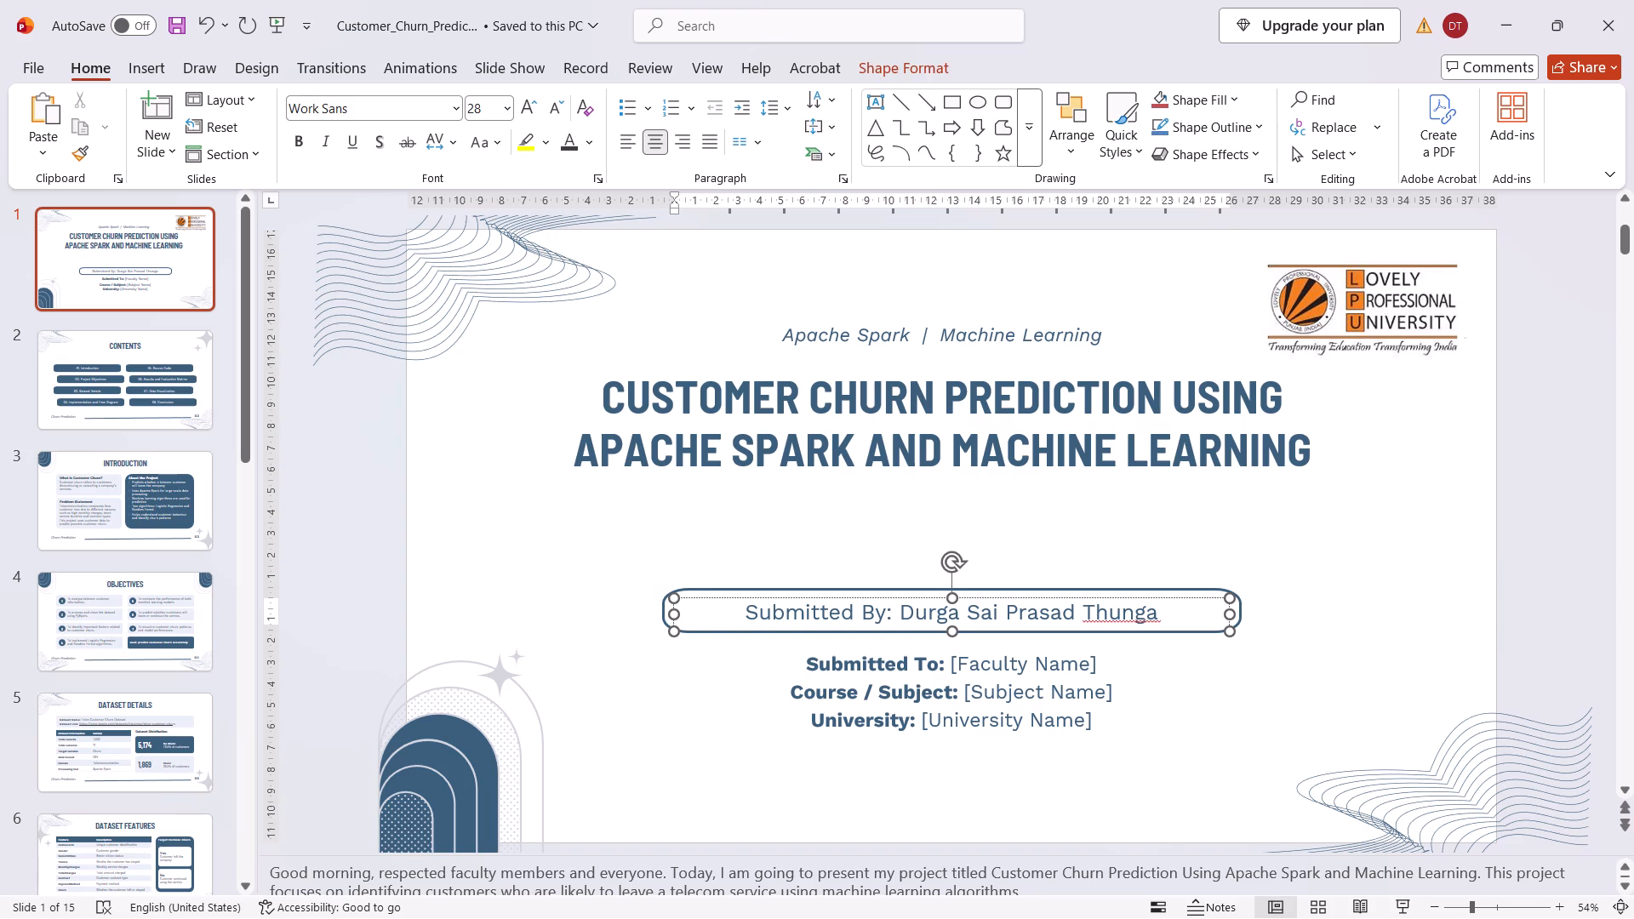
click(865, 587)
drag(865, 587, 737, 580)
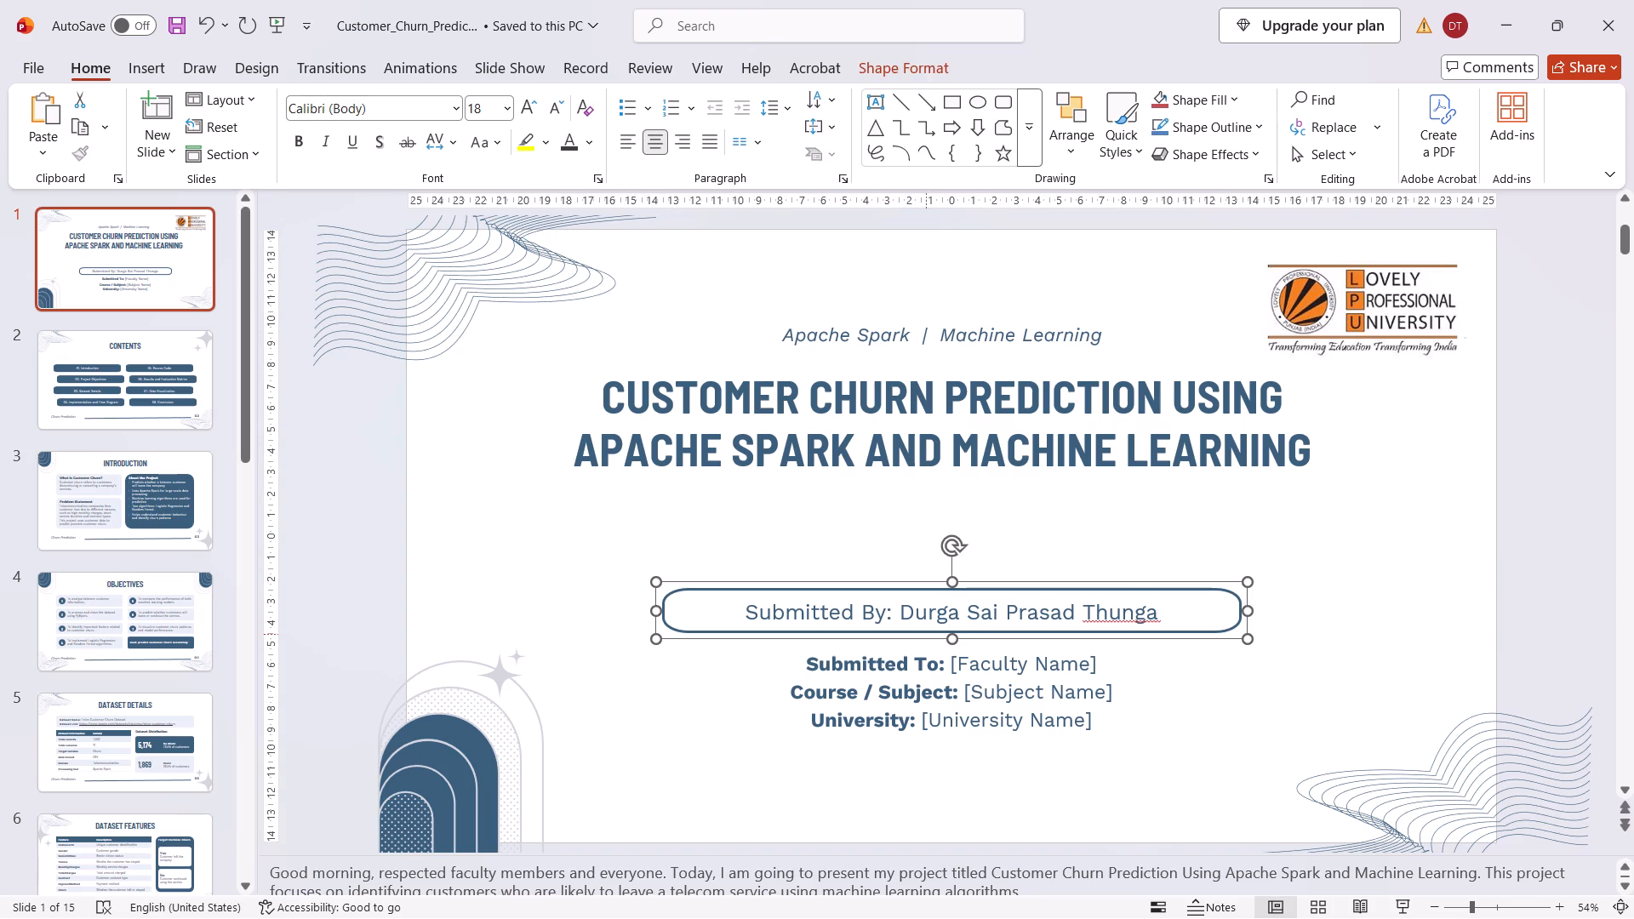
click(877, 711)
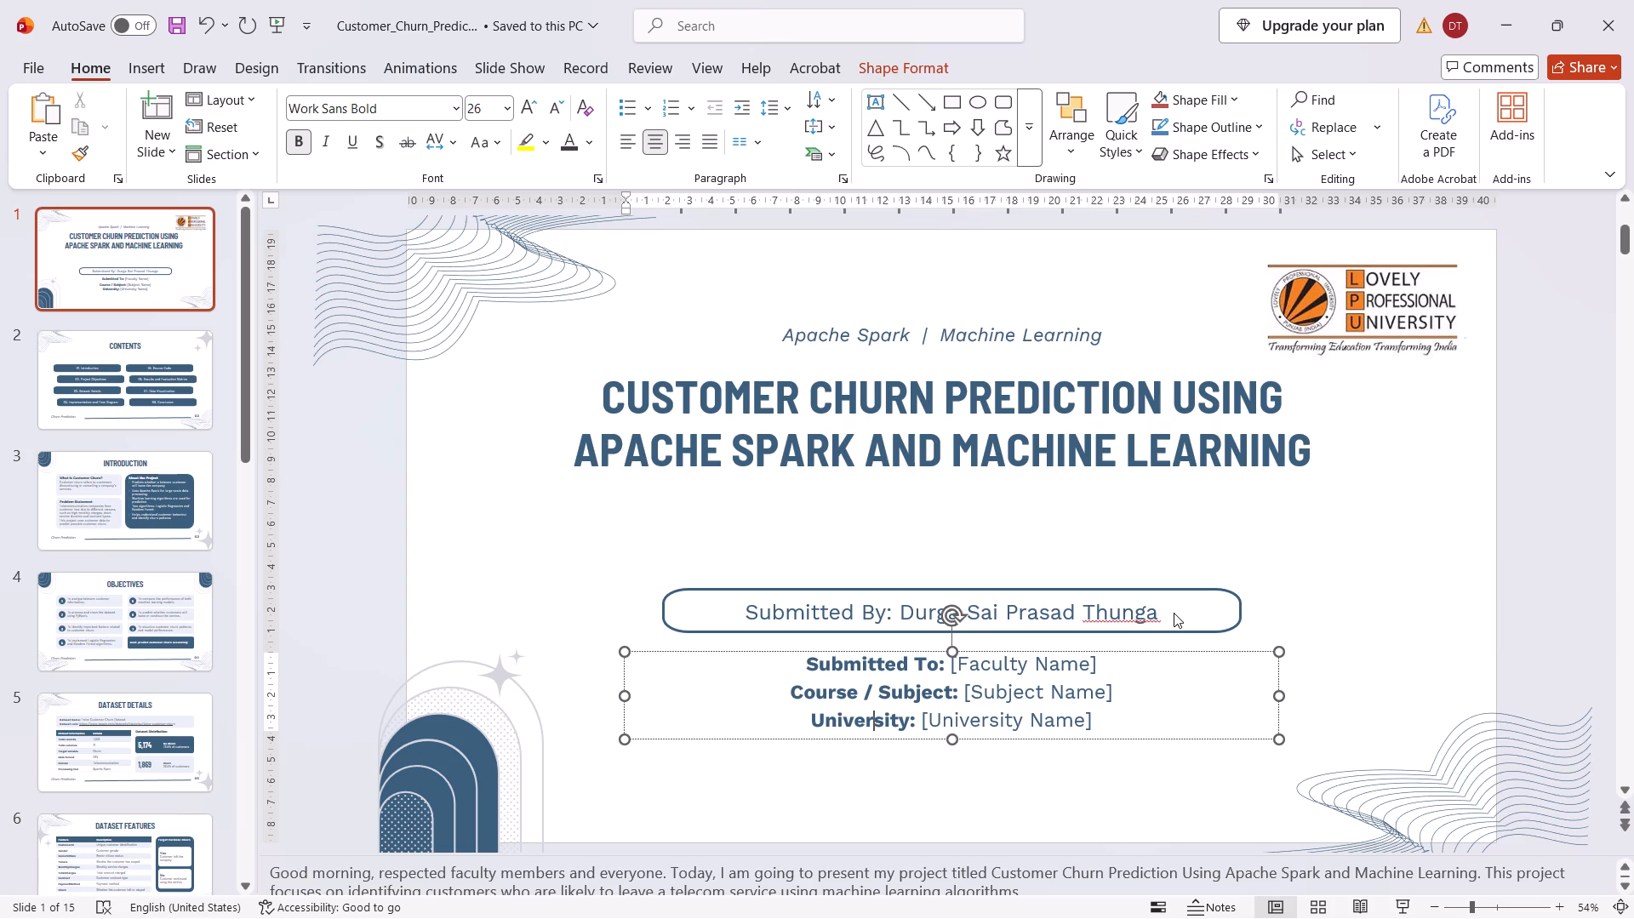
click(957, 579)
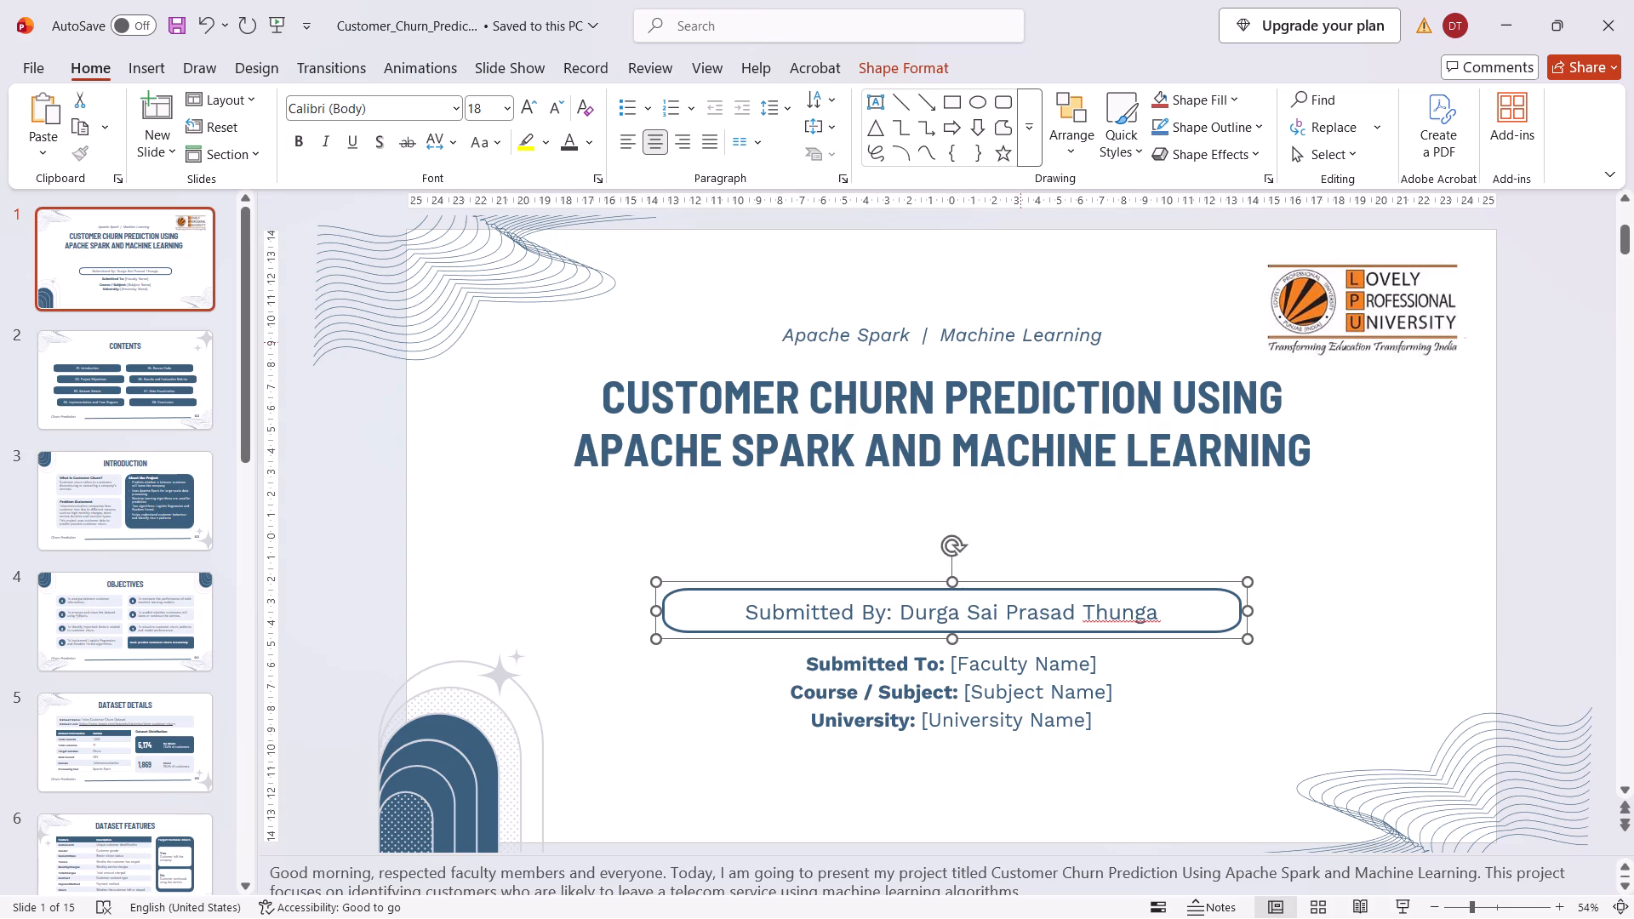
Move the main title down slightly toward the "Submitted By" box and centre it horizontally on the slide.
click(1020, 341)
click(1003, 369)
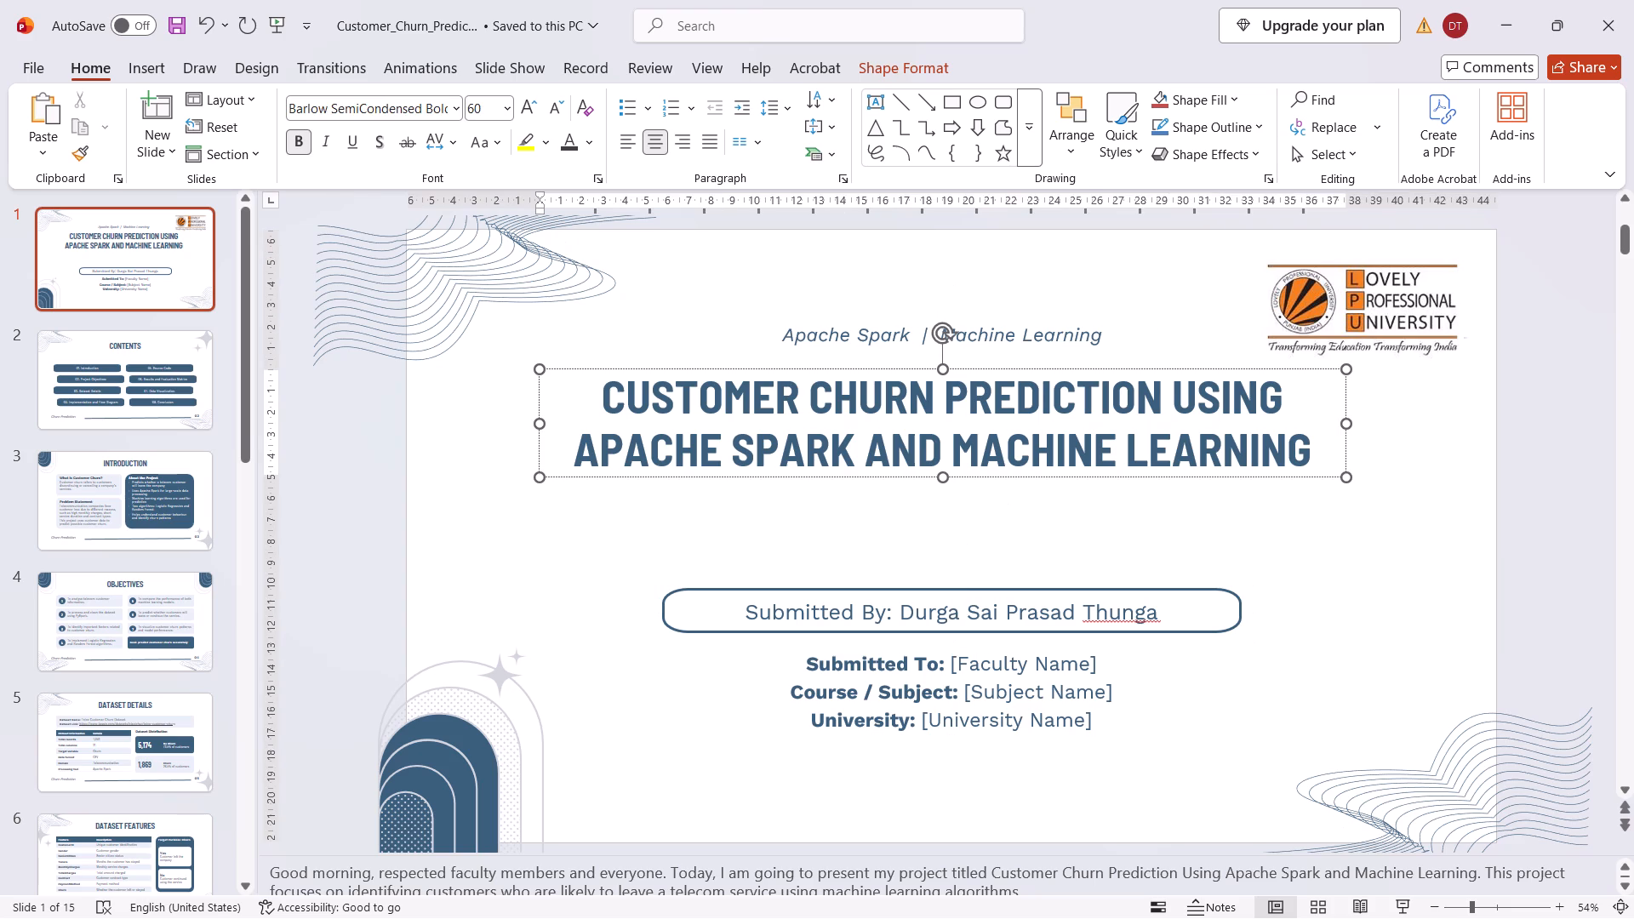
drag(1002, 368, 1011, 410)
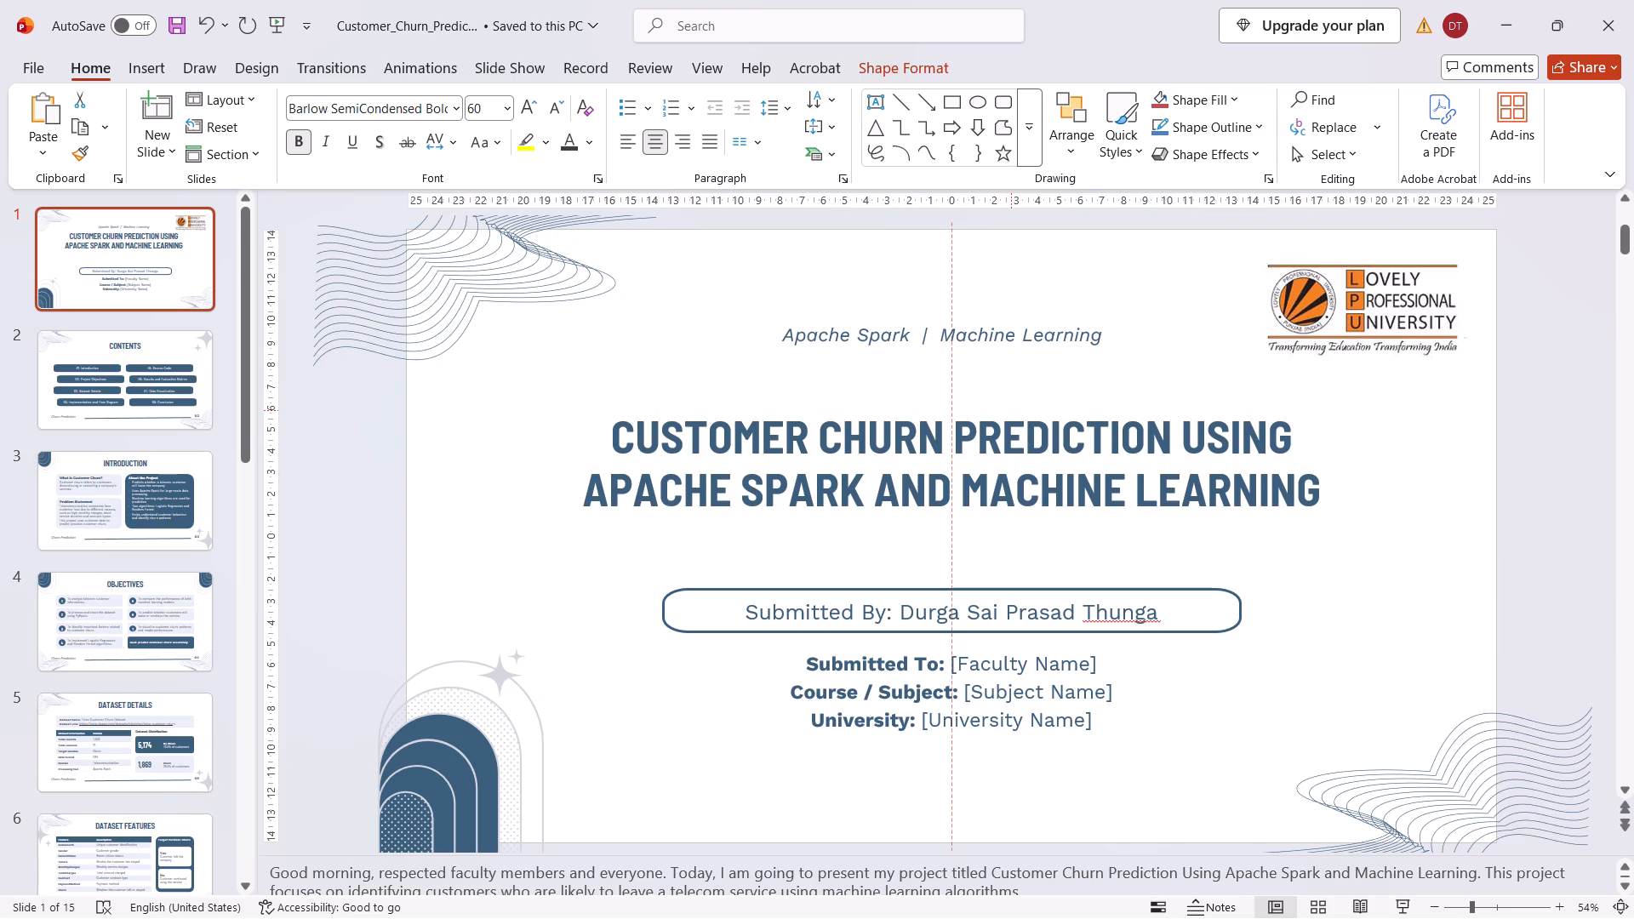
drag(1011, 410, 1008, 402)
Move the "Apache Spark | Machine Learning" line straight down so it sits closer above the main title.
click(959, 326)
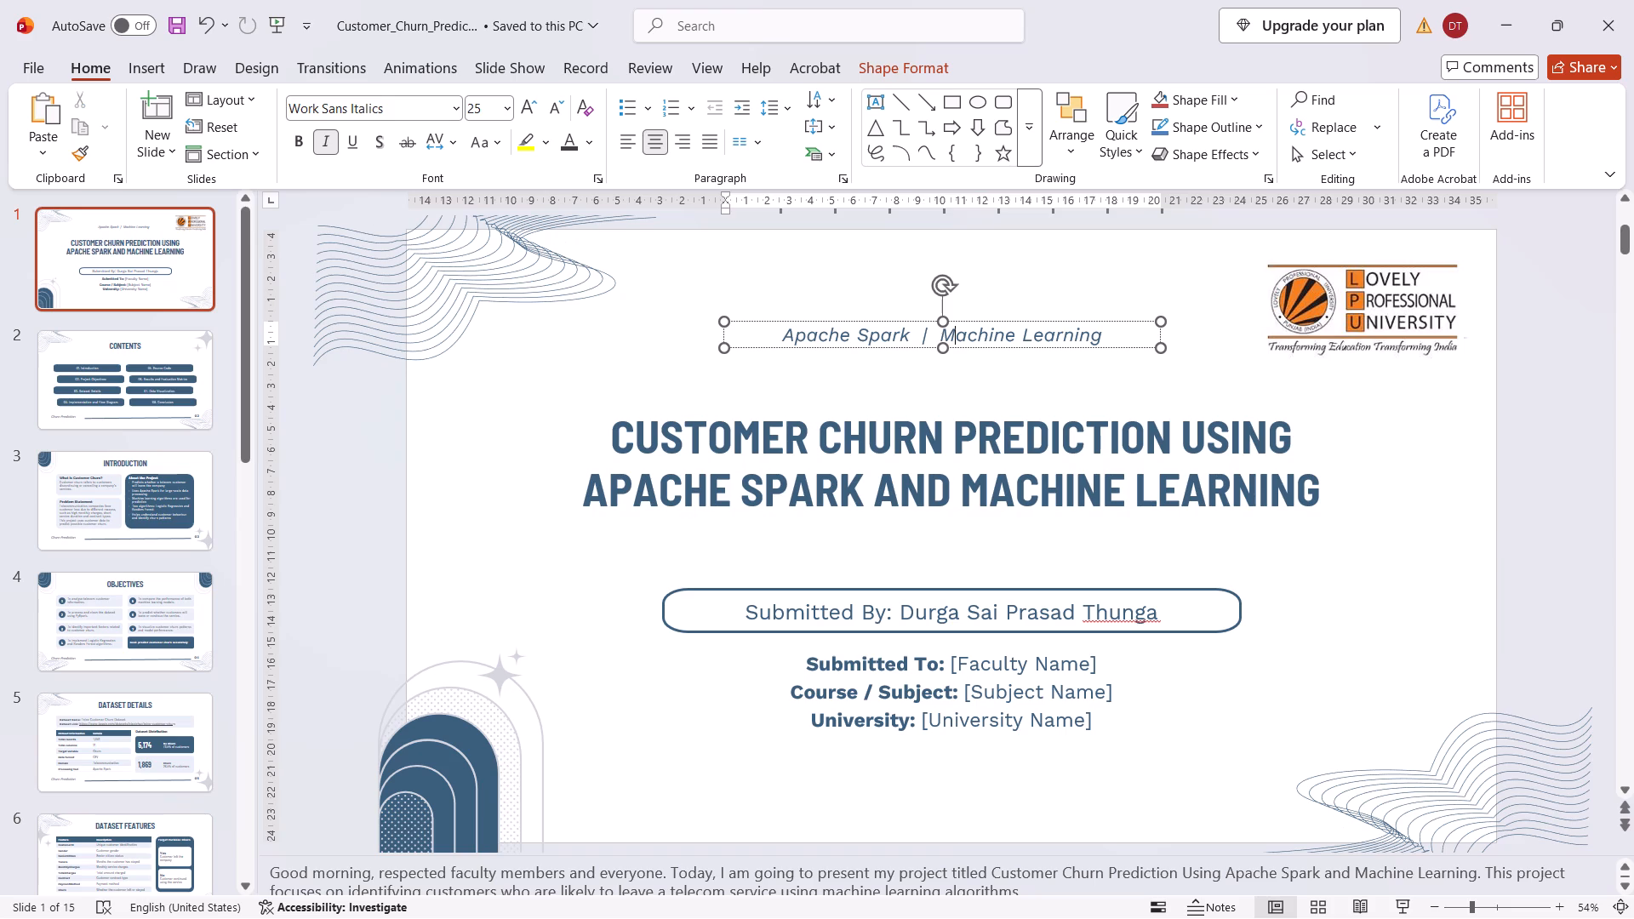
drag(959, 323, 959, 356)
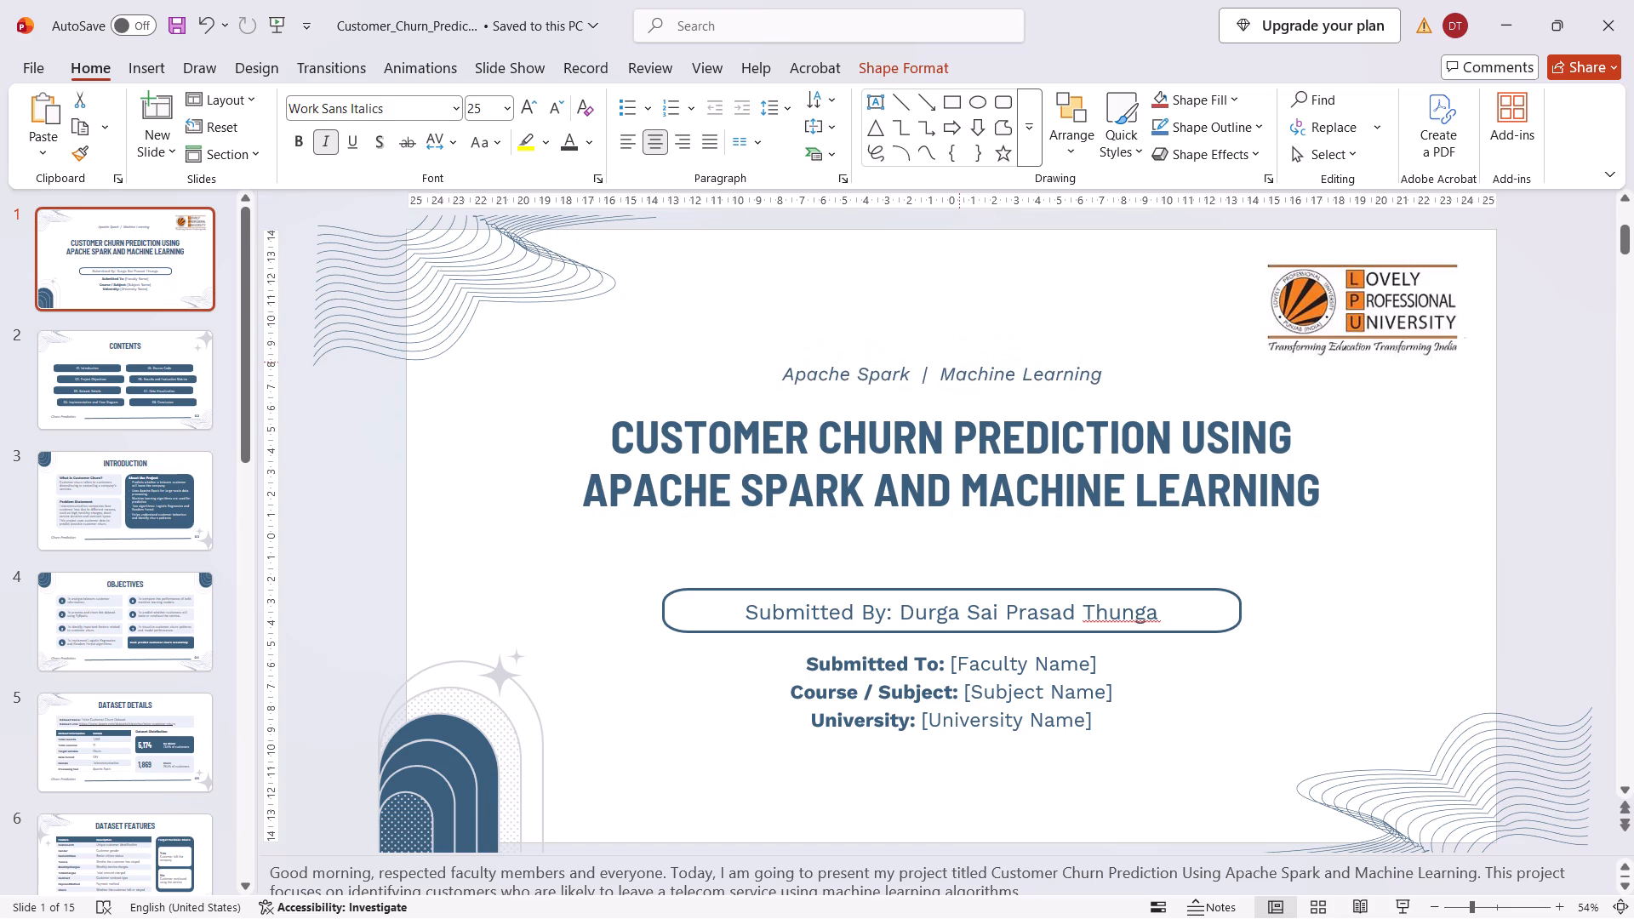
drag(959, 356, 959, 355)
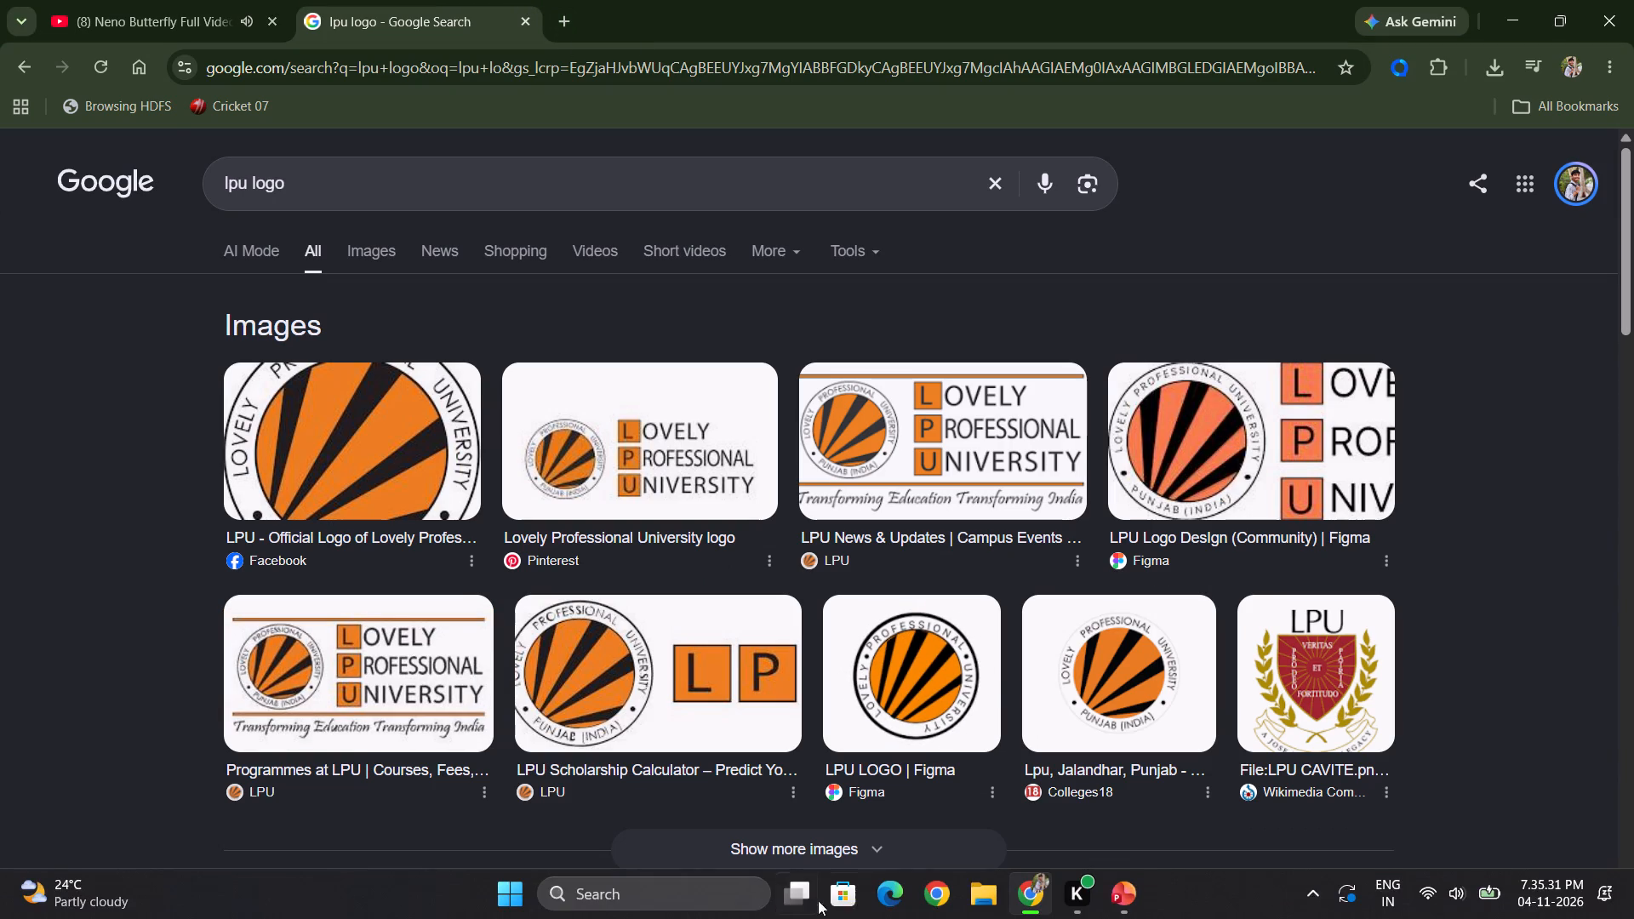
Open the Credit_Risk_Analysis presentation from the Downloads folder in File Explorer.
click(991, 887)
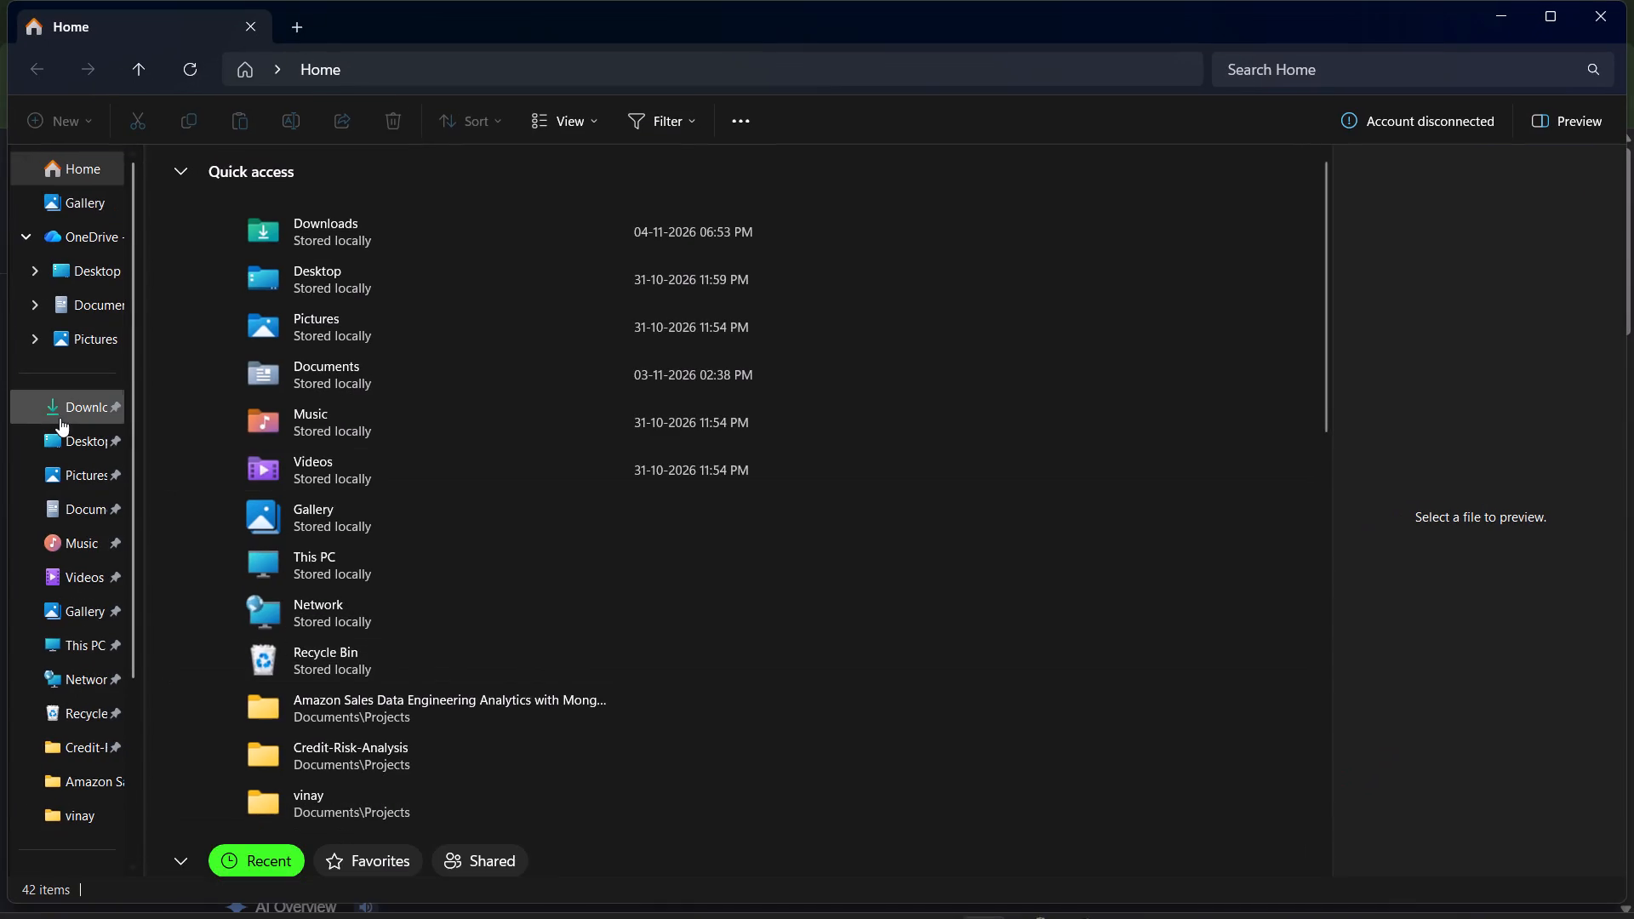
click(54, 414)
double_click(228, 305)
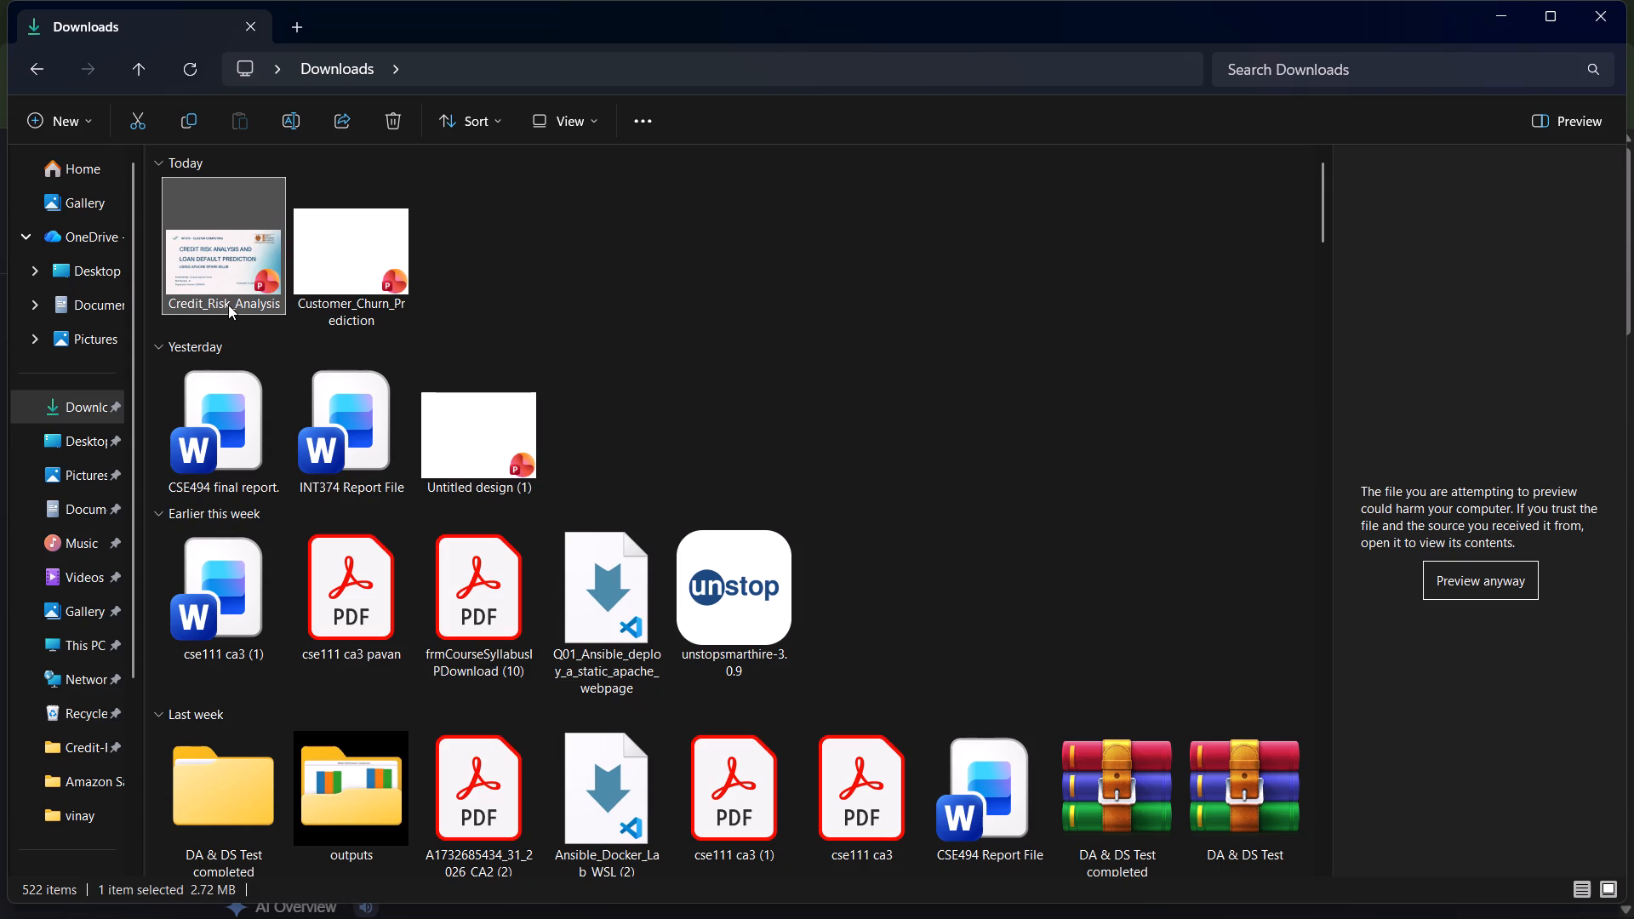
double_click(240, 287)
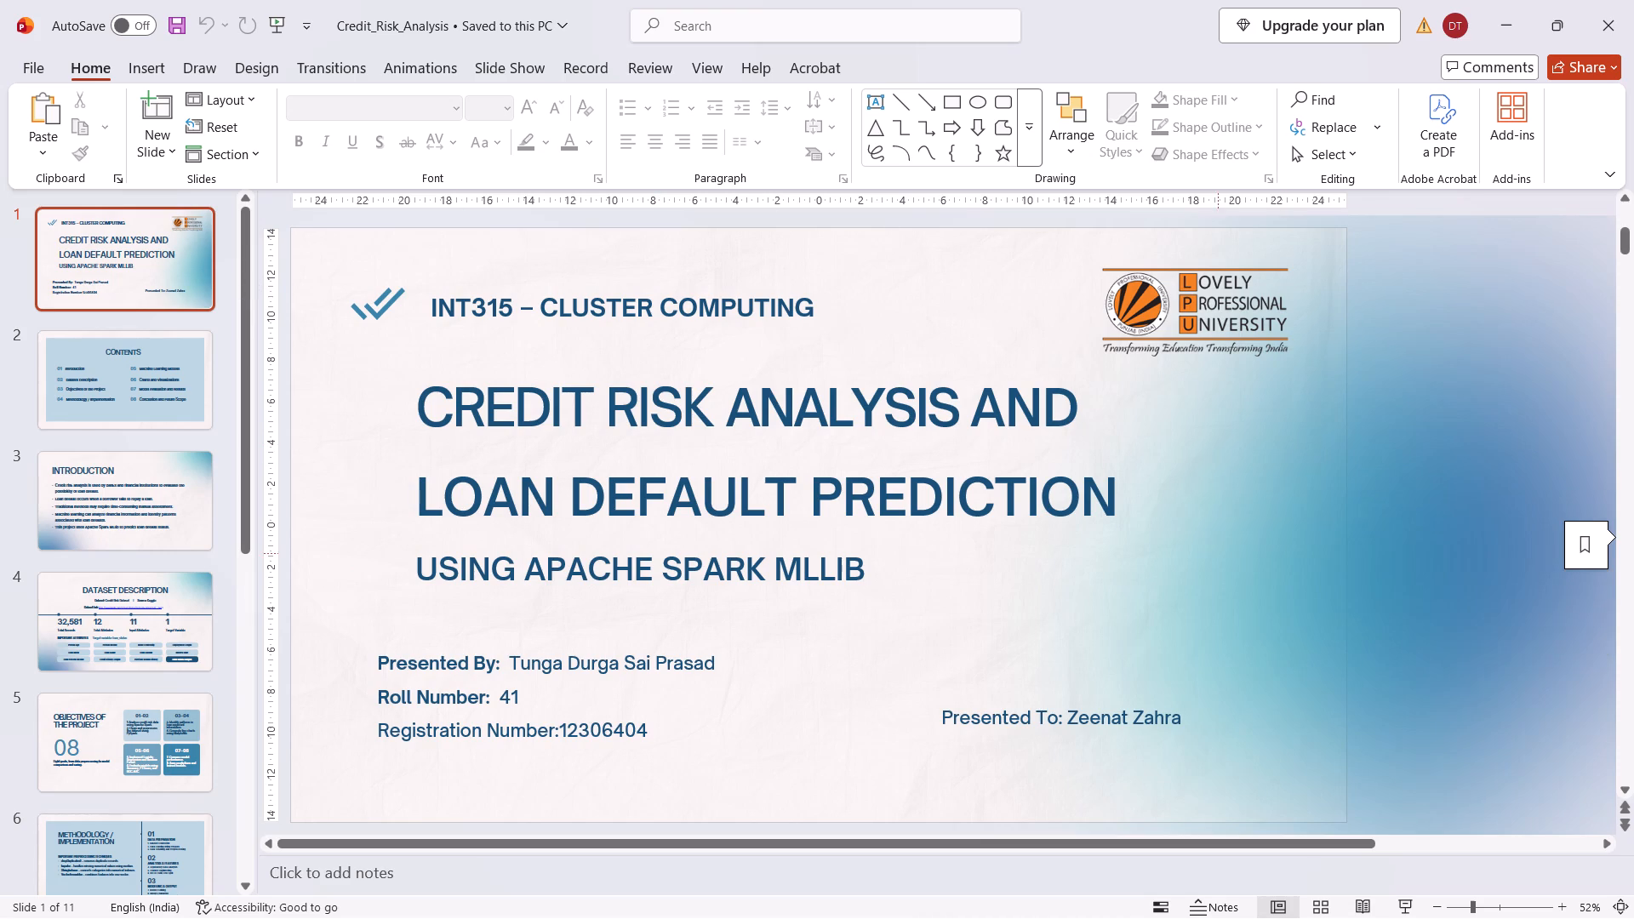
Copy the presenter name, roll number and registration number lines from the Credit_Risk_Analysis title slide.
drag(654, 727, 384, 670)
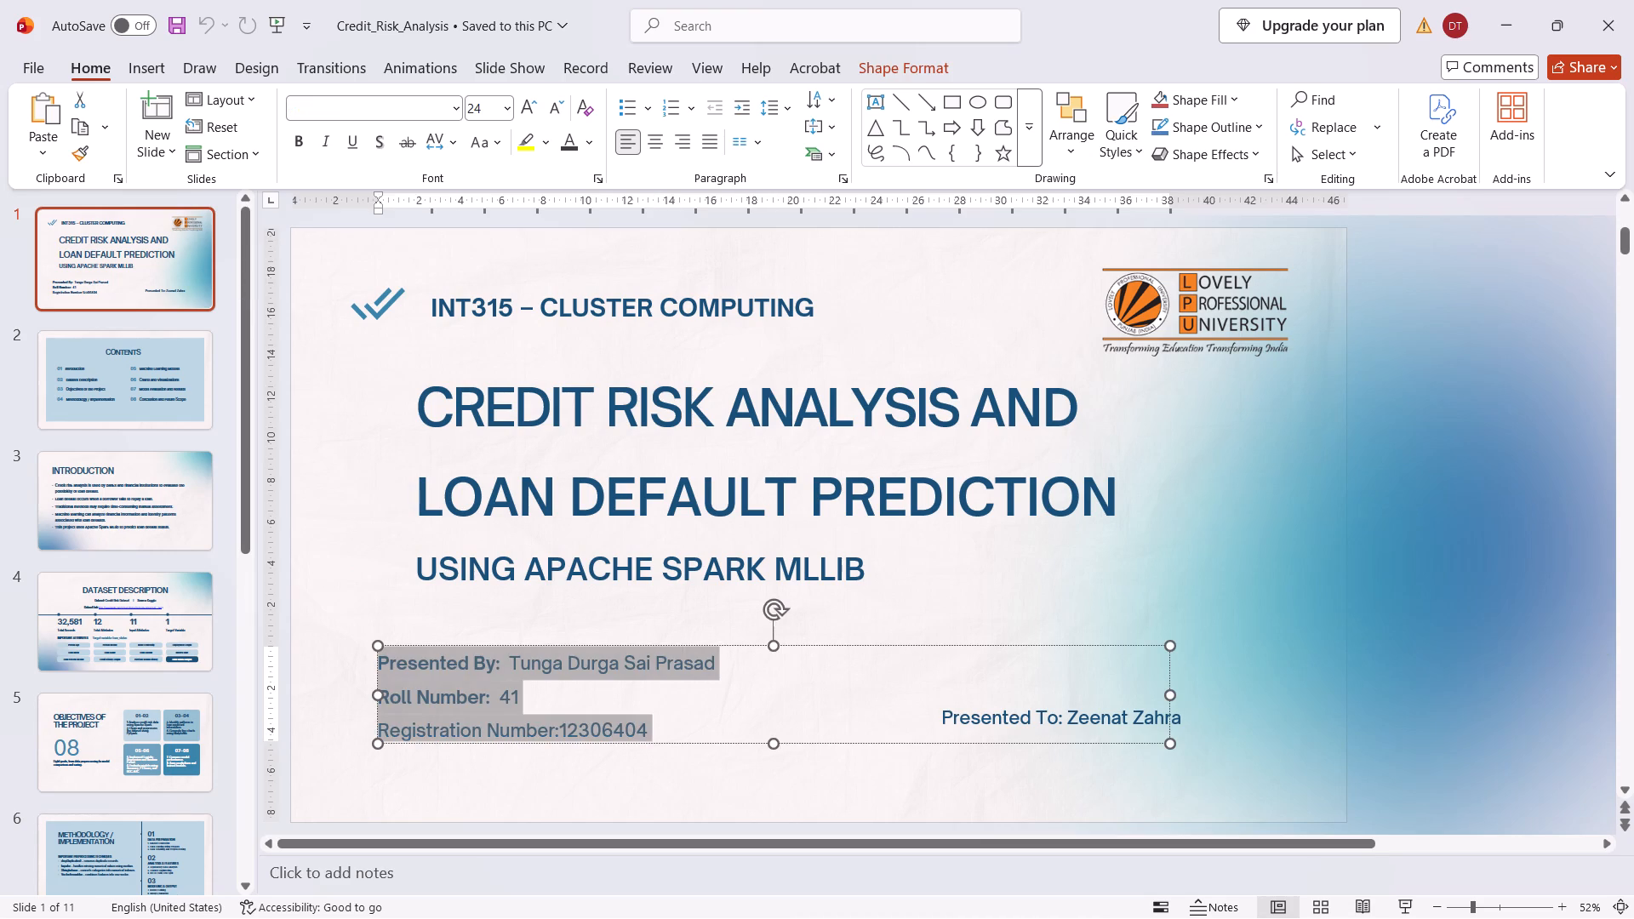
drag(384, 670, 378, 667)
key(ctrl+c)
click(378, 667)
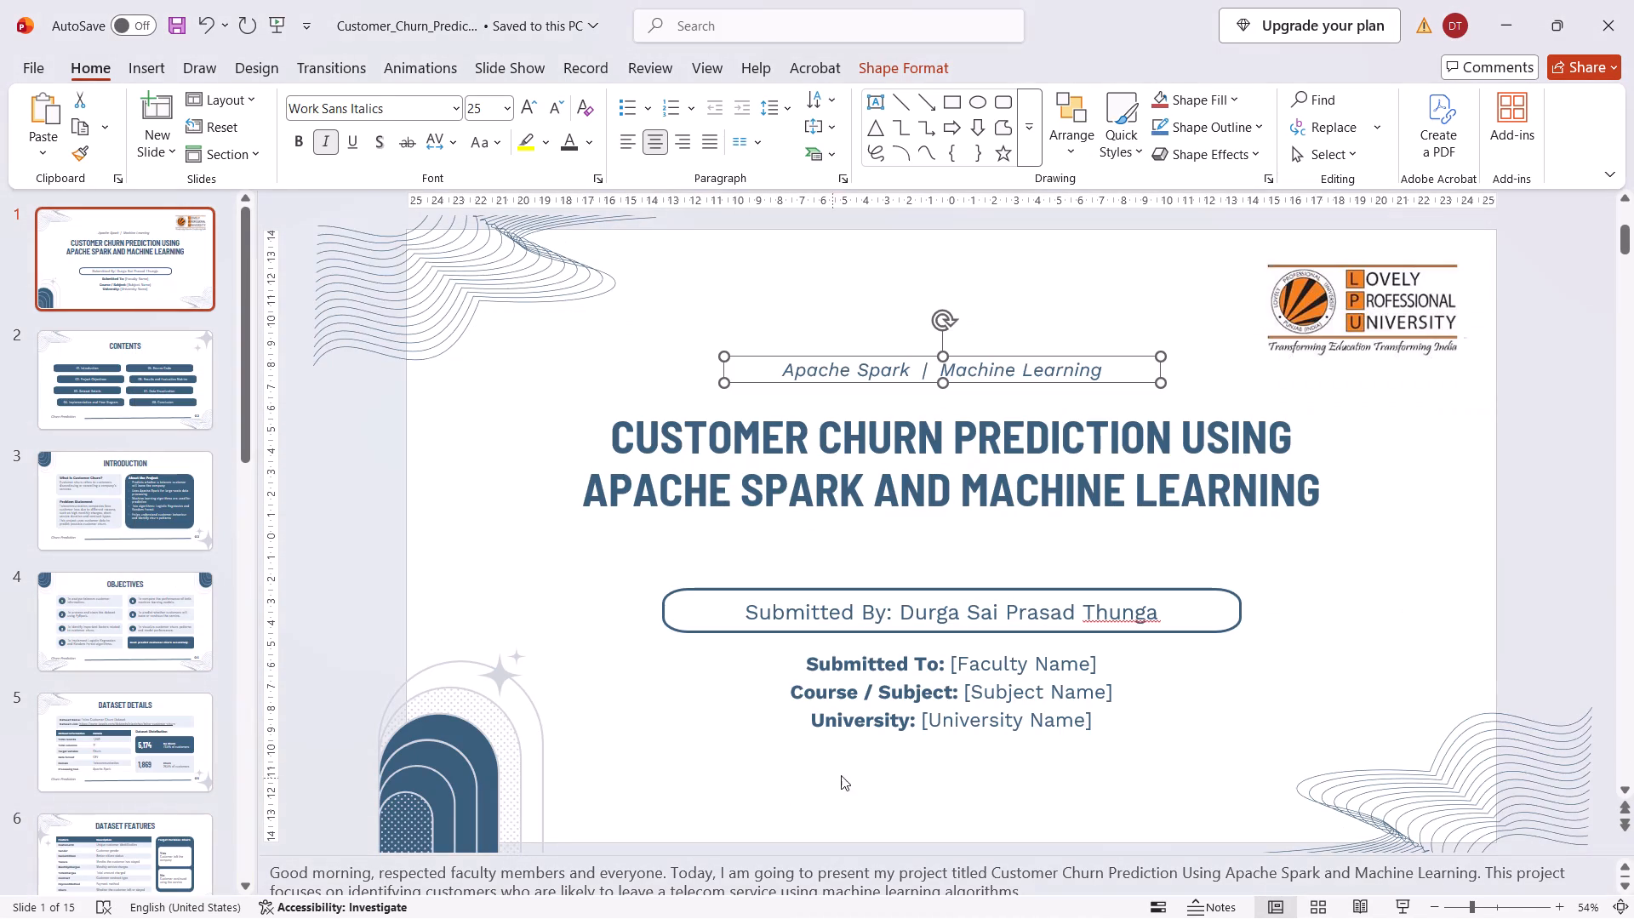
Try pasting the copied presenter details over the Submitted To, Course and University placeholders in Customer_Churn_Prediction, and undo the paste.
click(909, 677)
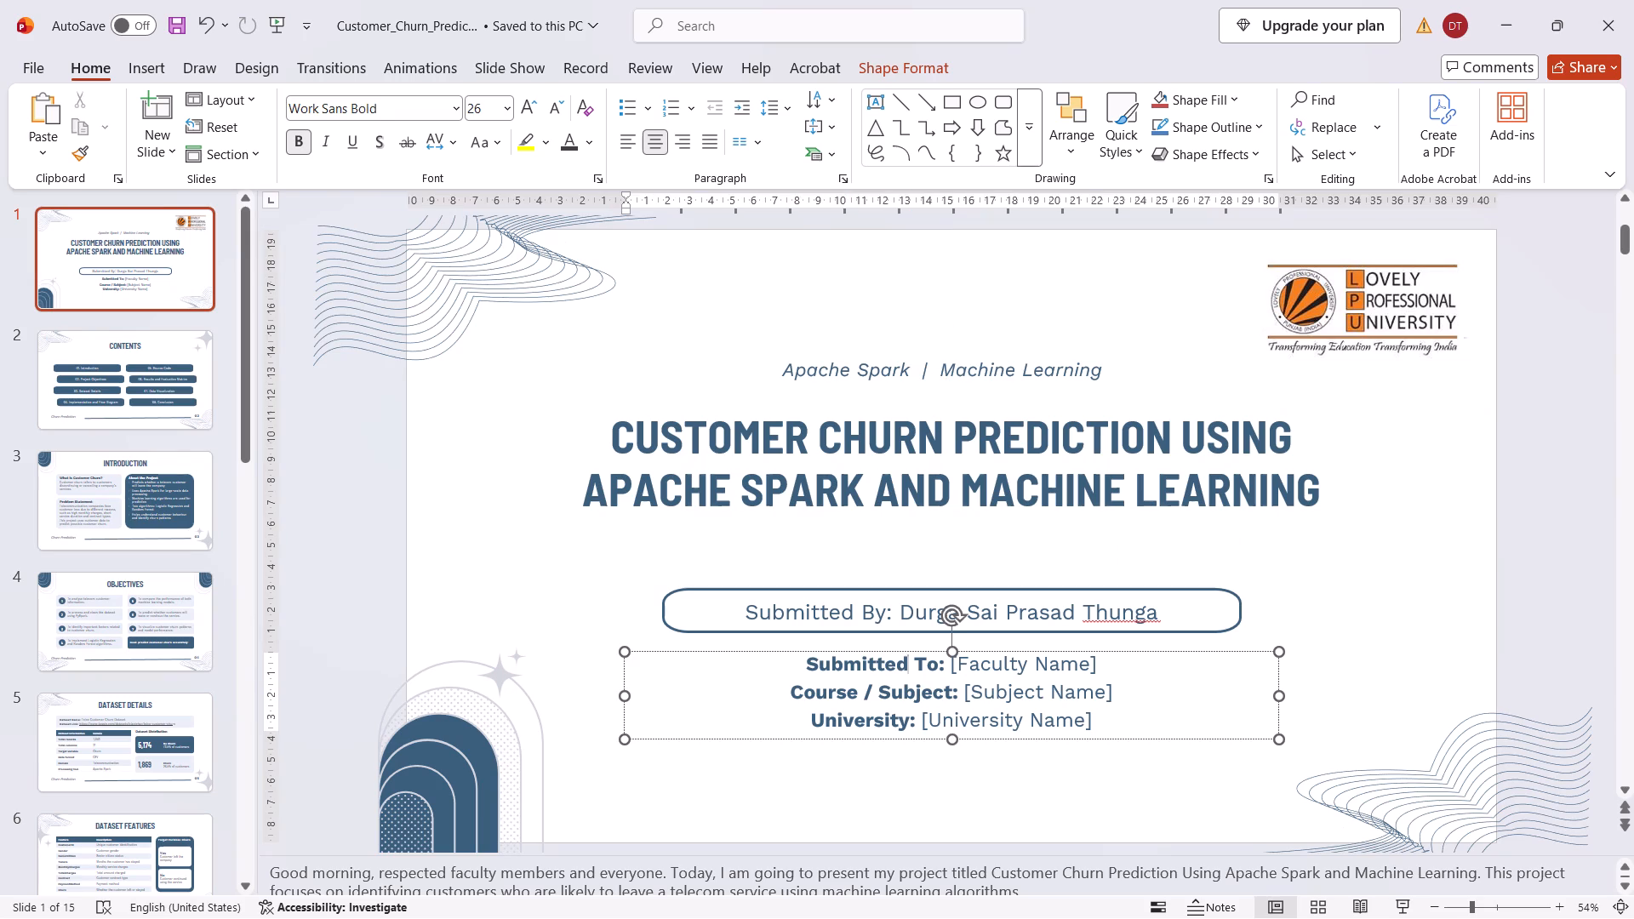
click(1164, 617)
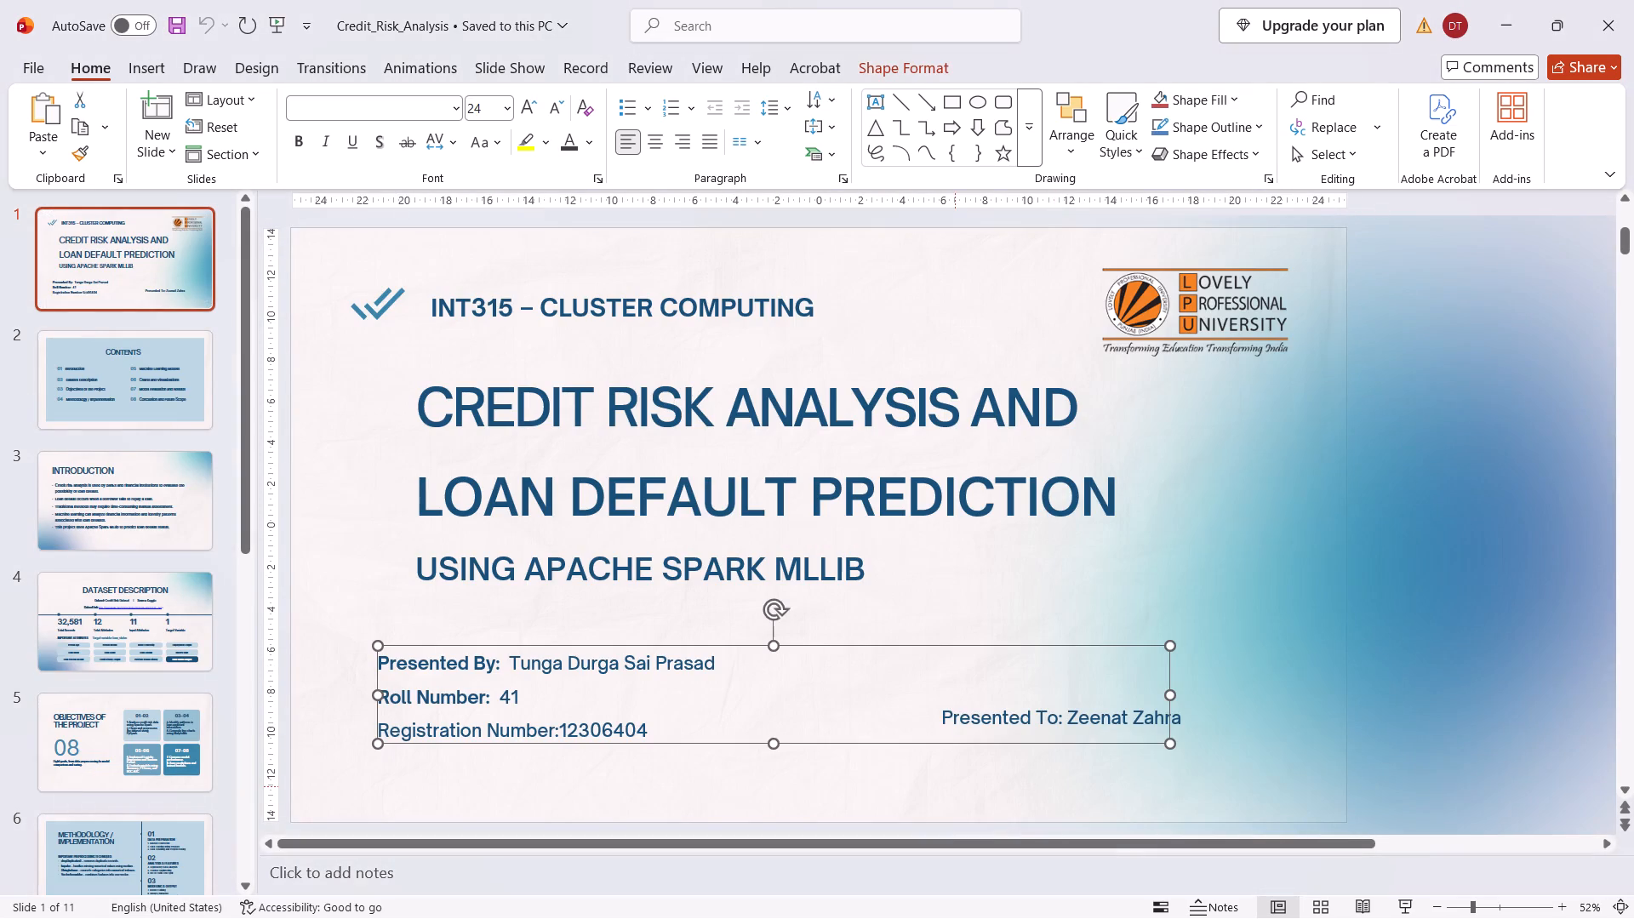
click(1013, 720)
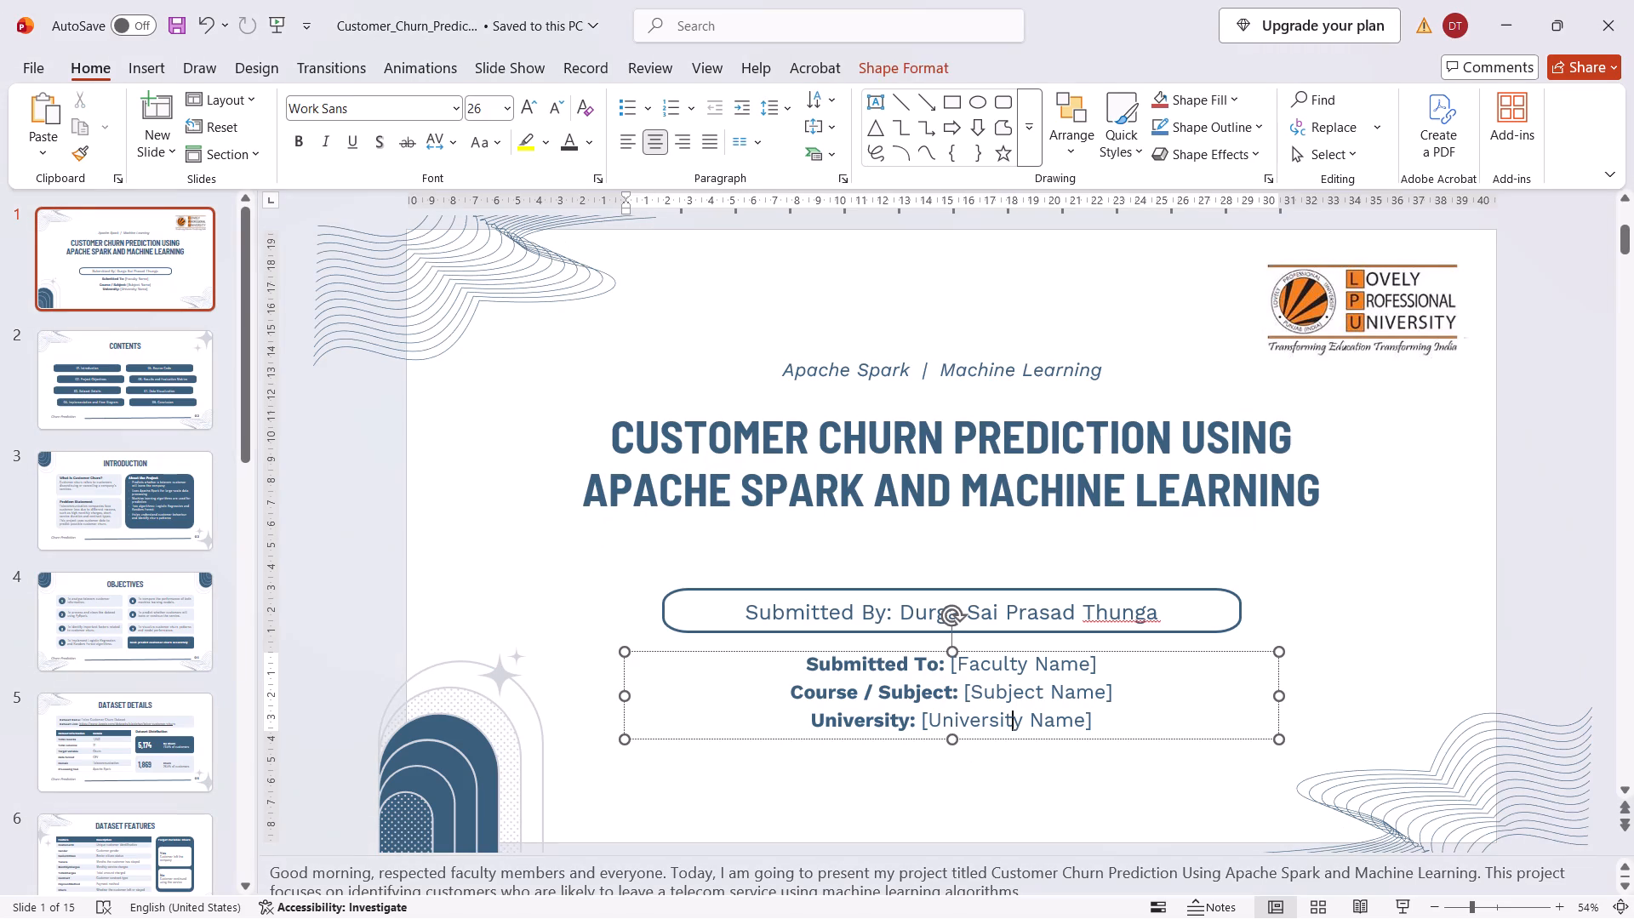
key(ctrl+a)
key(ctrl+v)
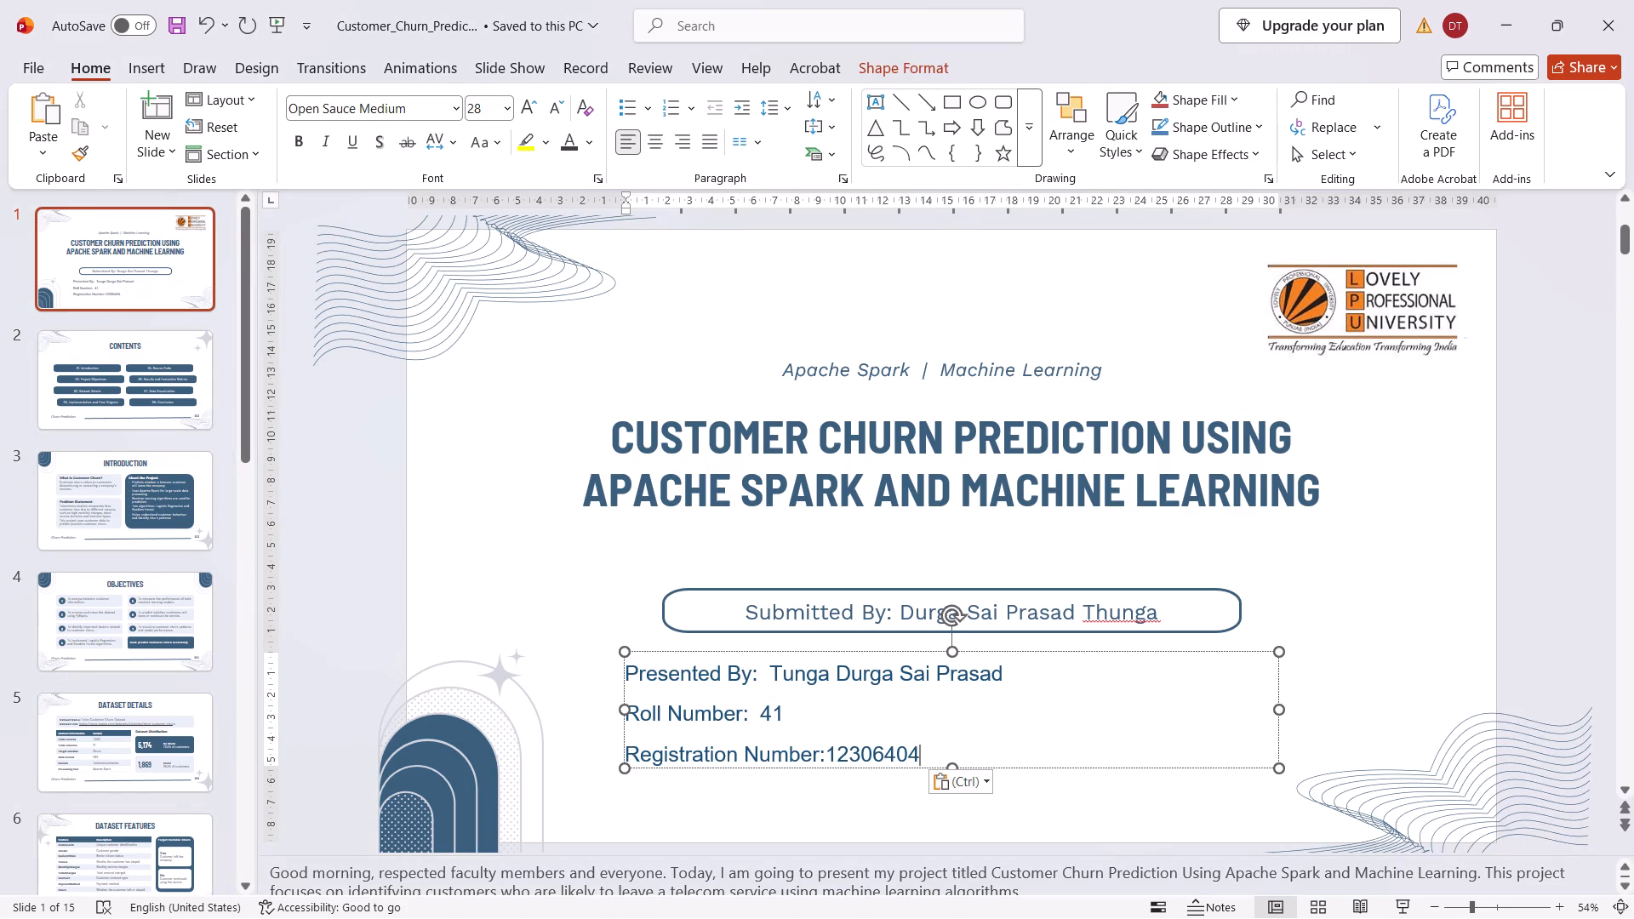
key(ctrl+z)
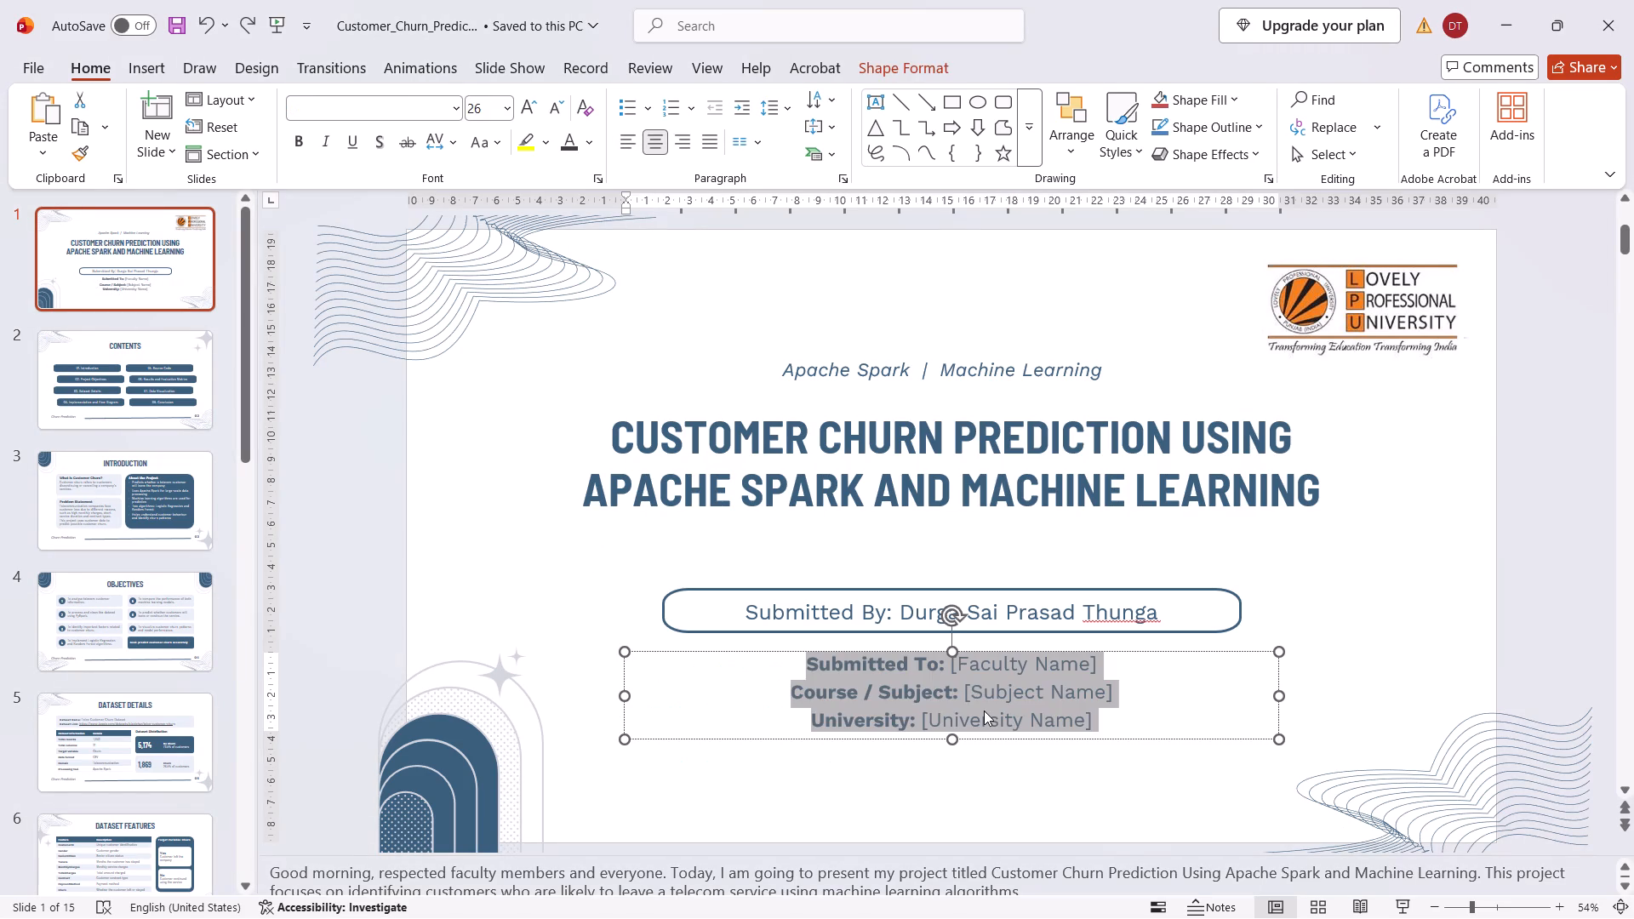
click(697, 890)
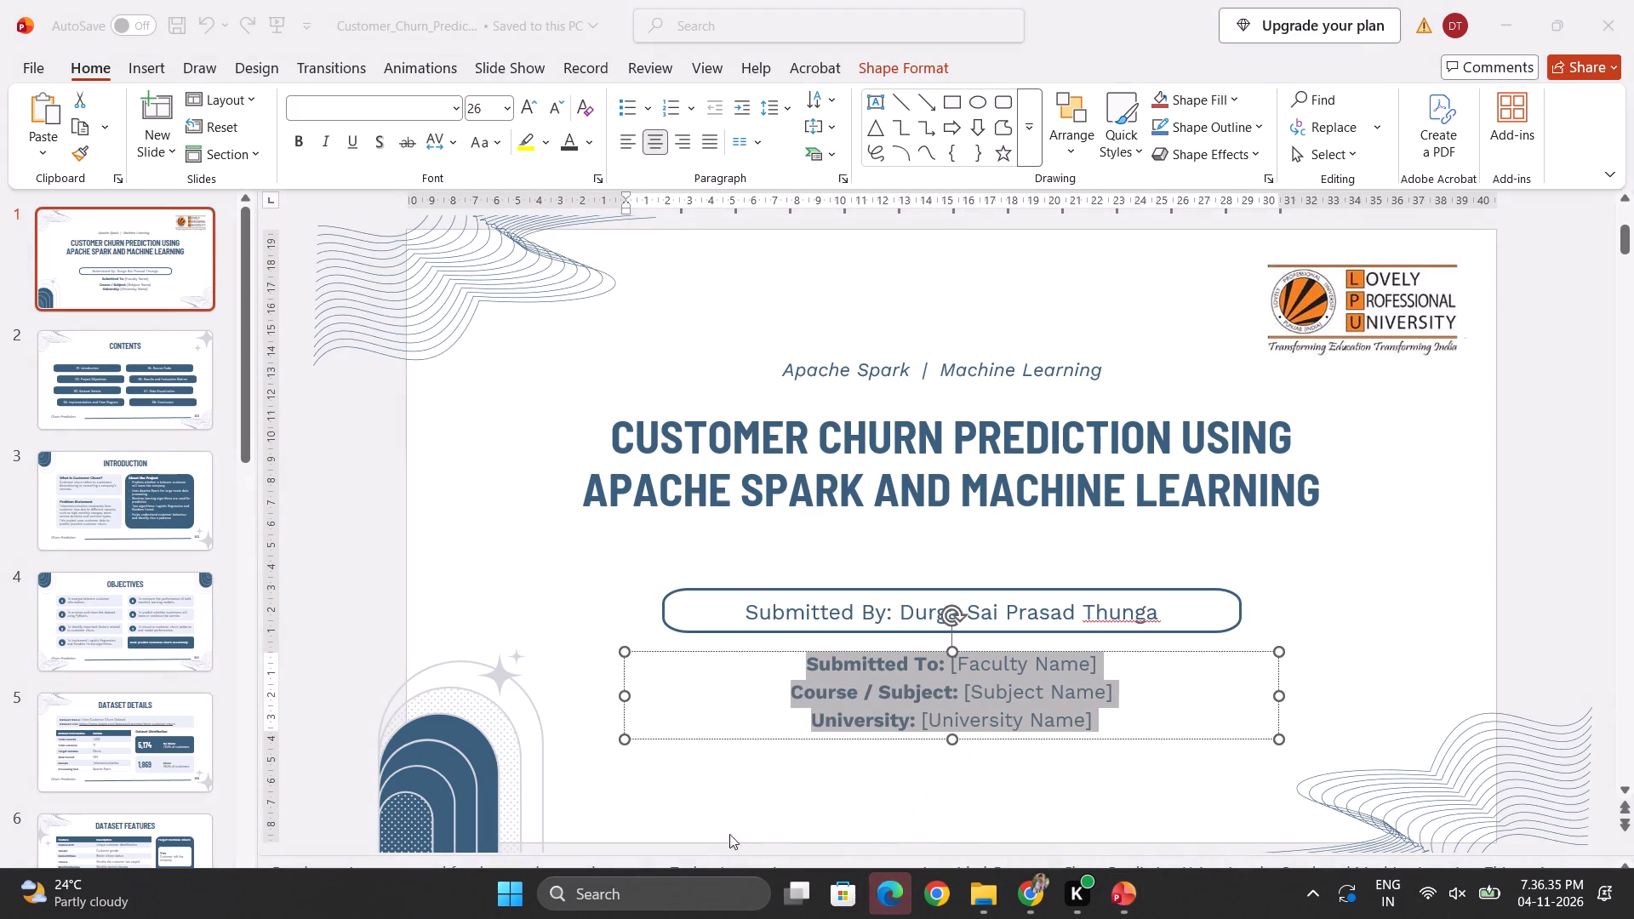
Strip the formatting from the copied presenter details by passing them through Notepad, cutting them back out as plain text.
click(645, 899)
click(645, 899)
key(n)
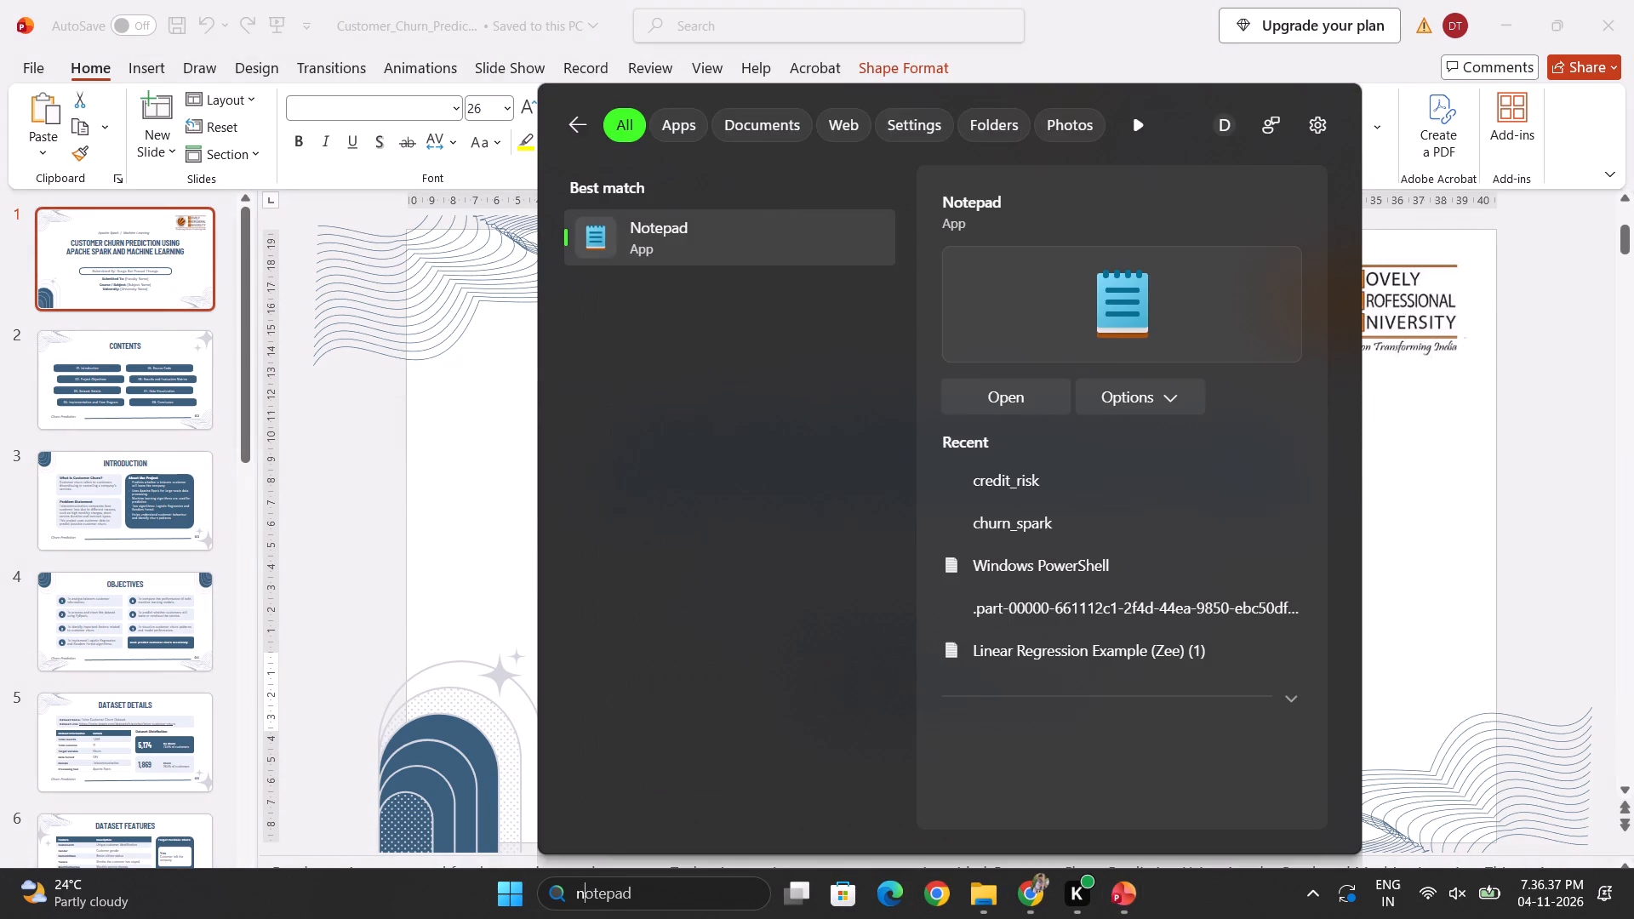
key(Return)
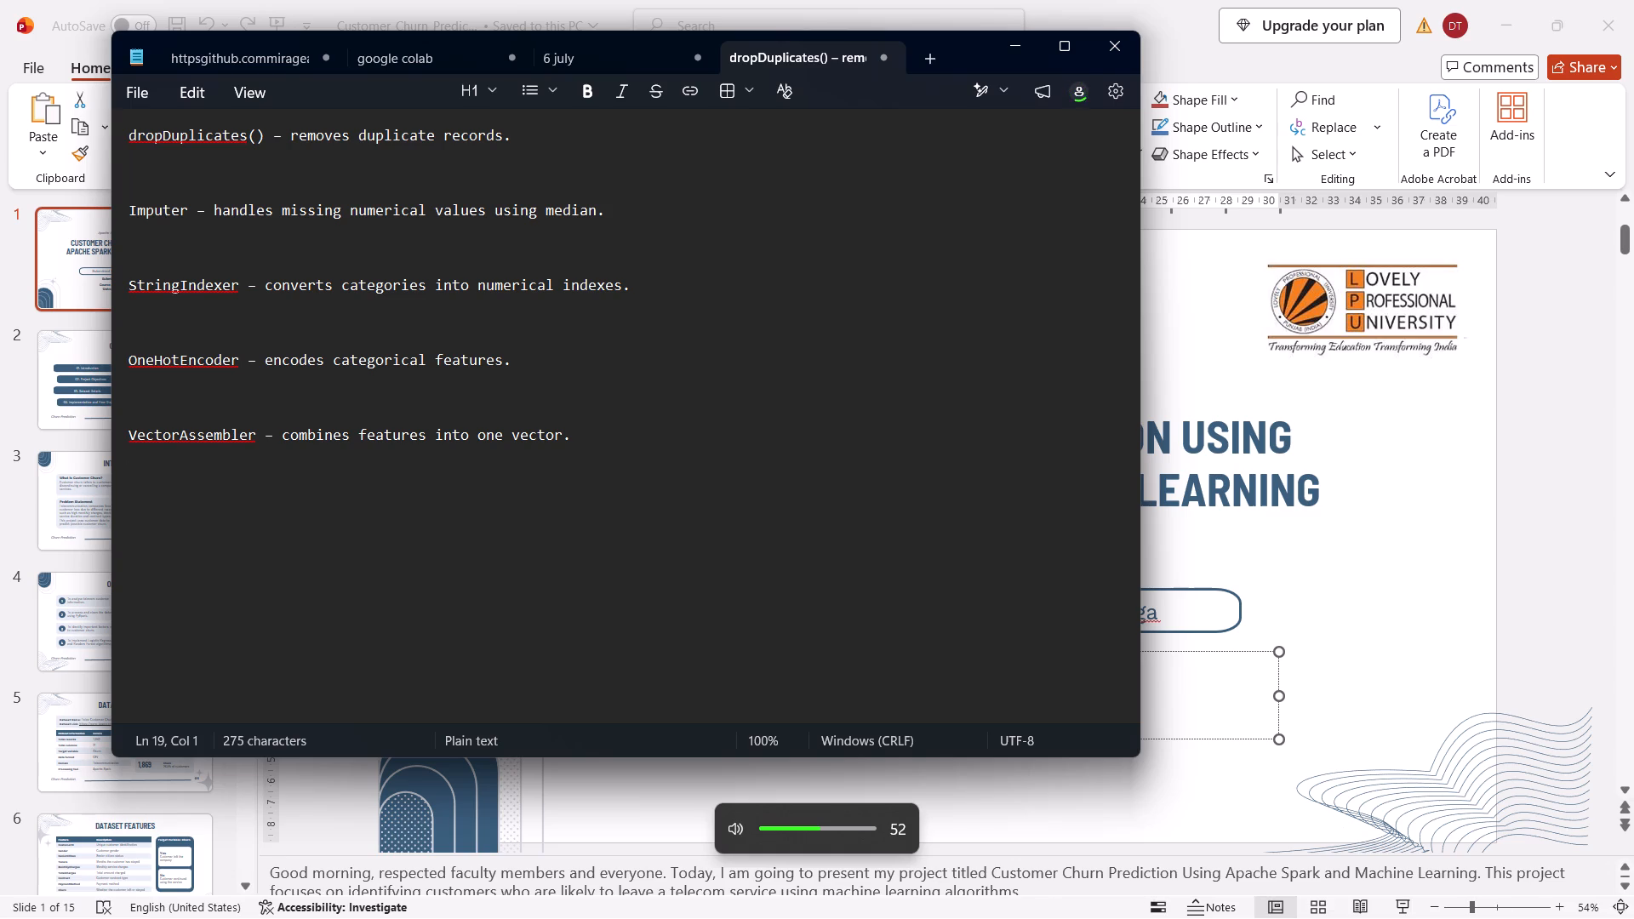
click(637, 607)
key(Return)
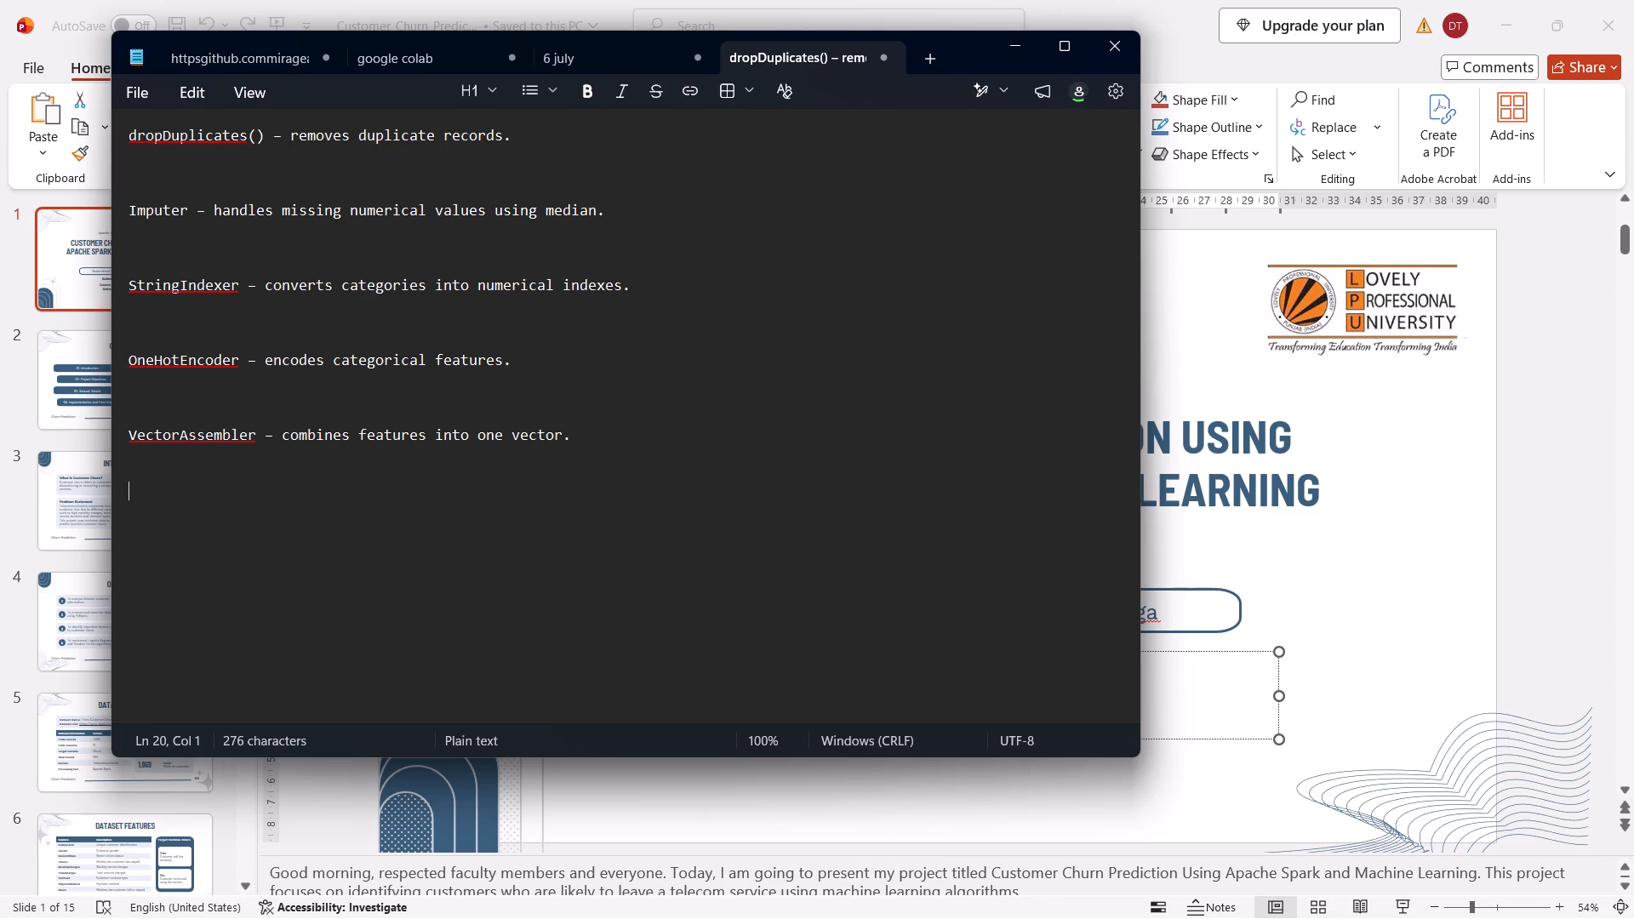
key(ctrl+v)
drag(414, 565, 123, 489)
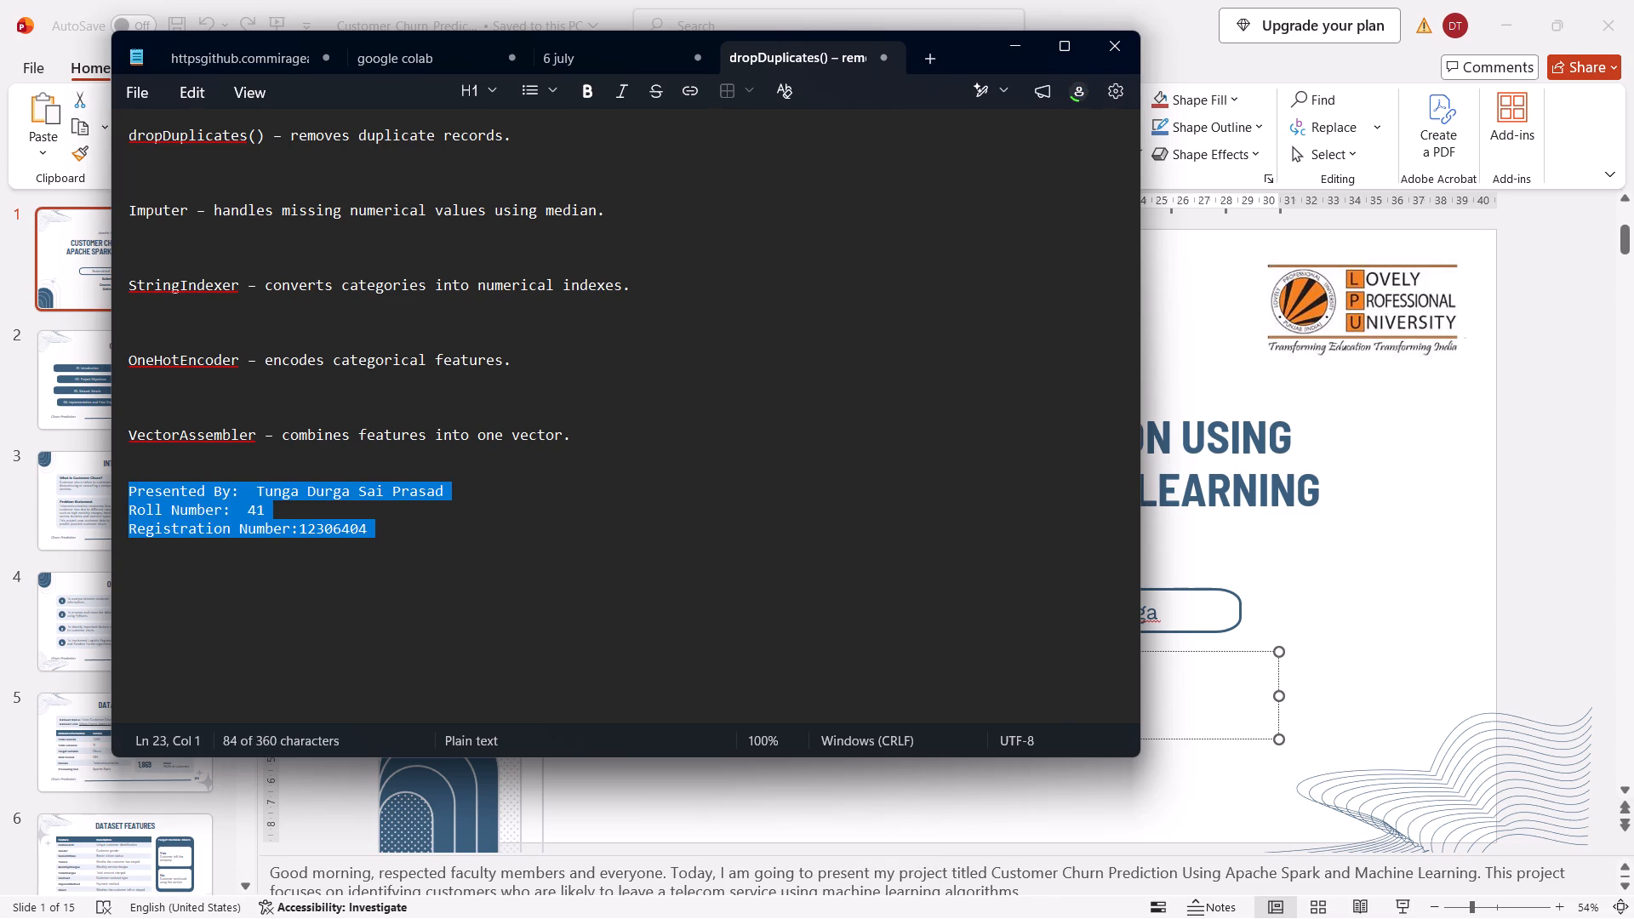
key(ctrl+x)
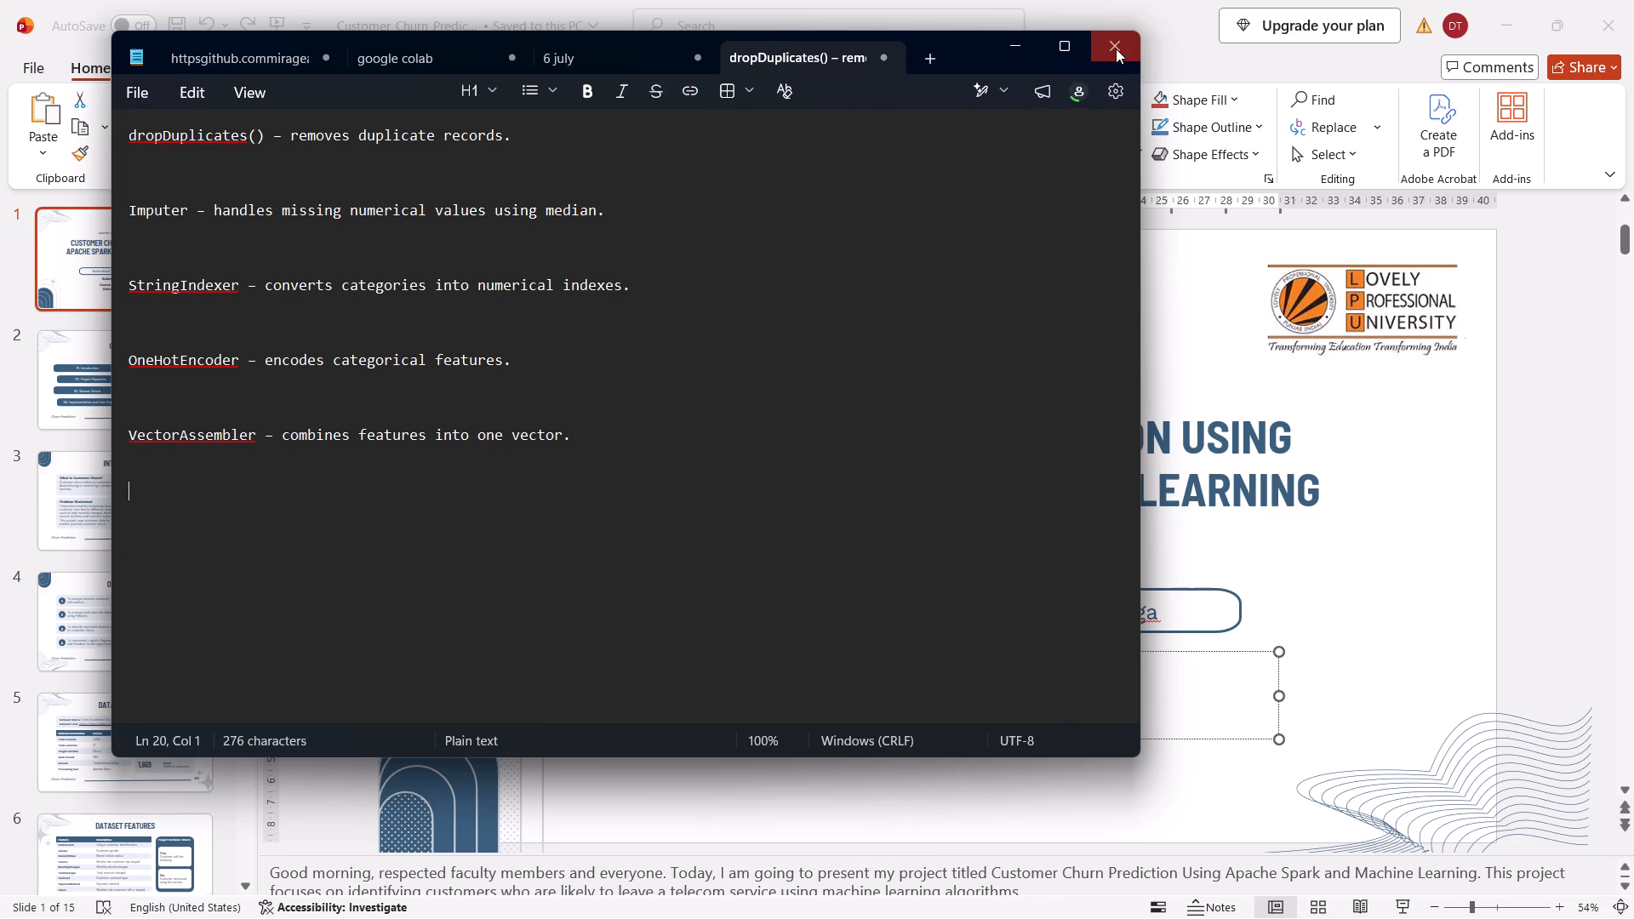
click(1116, 49)
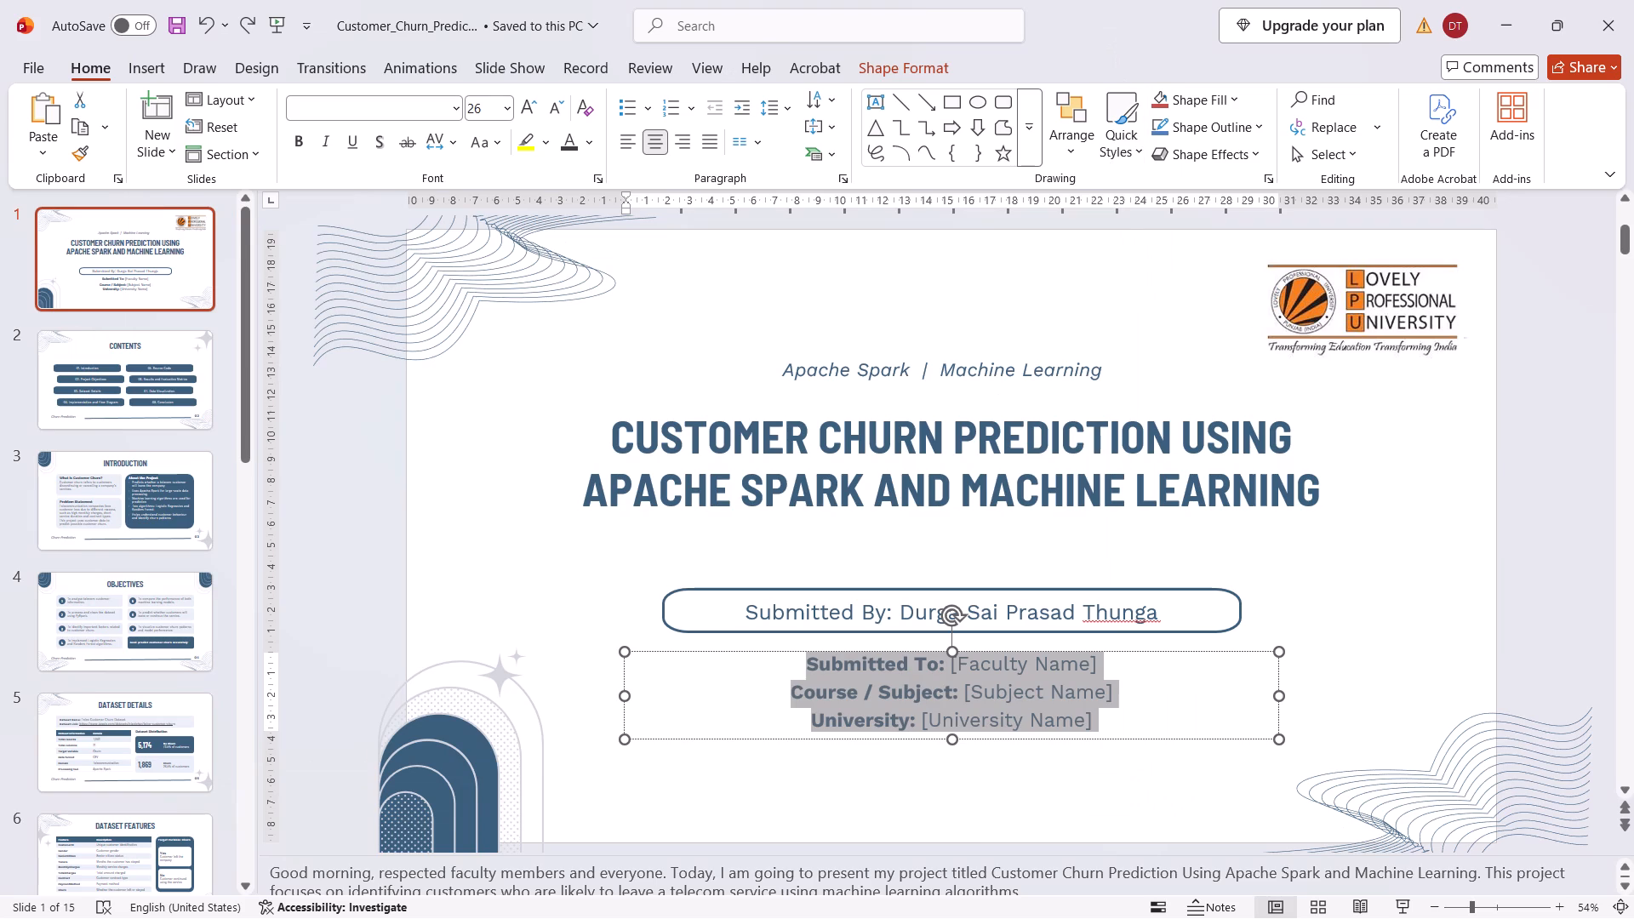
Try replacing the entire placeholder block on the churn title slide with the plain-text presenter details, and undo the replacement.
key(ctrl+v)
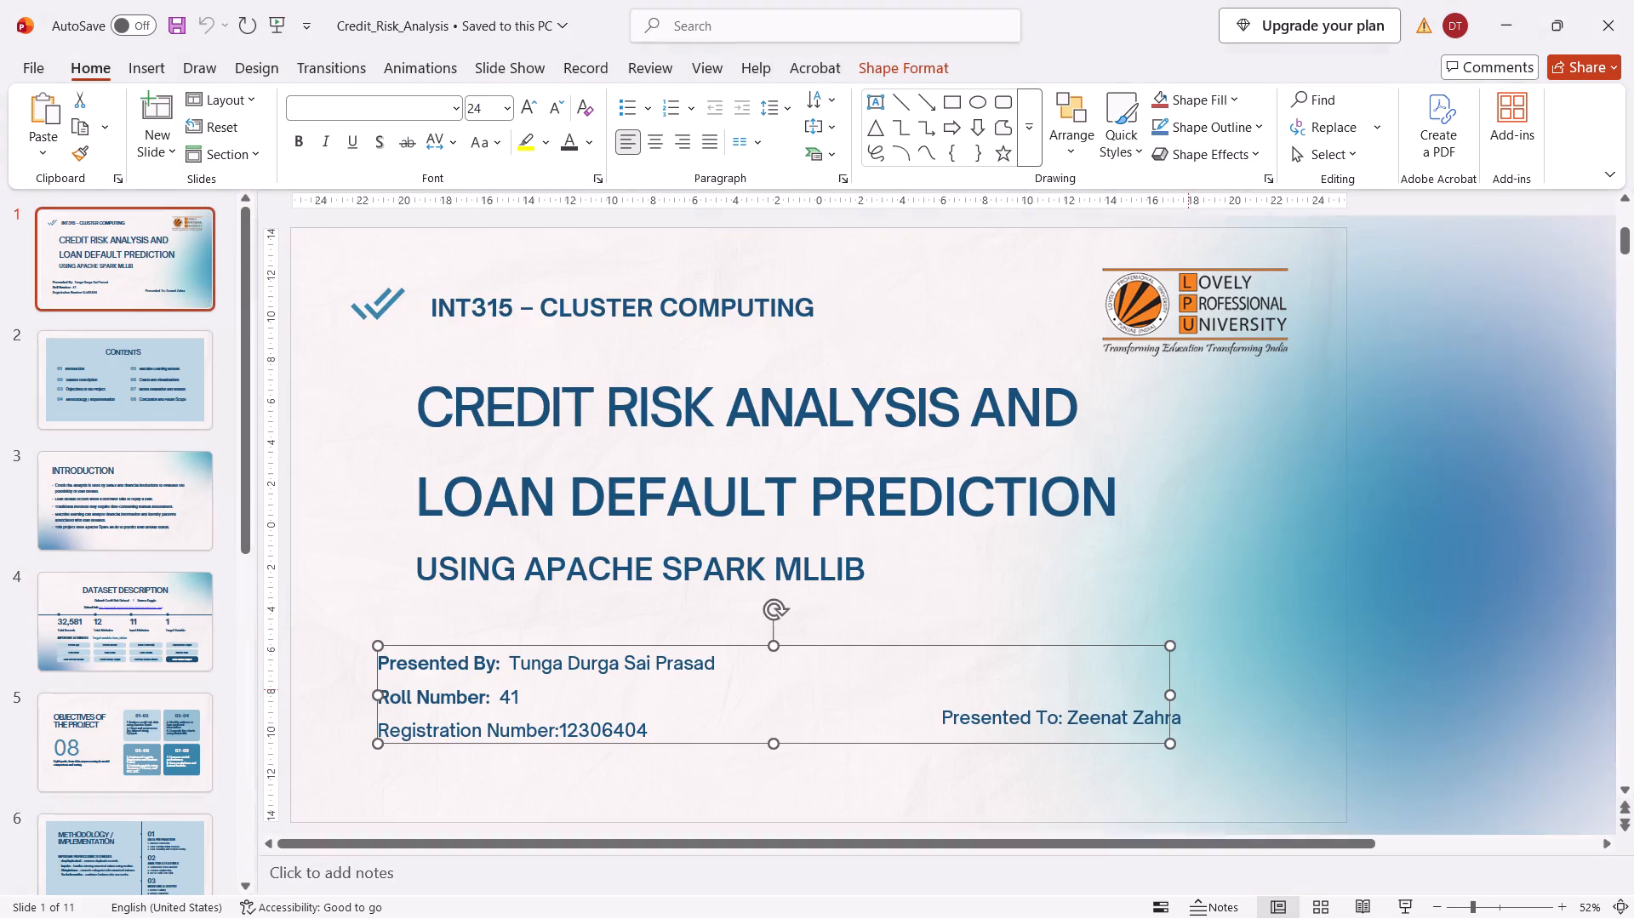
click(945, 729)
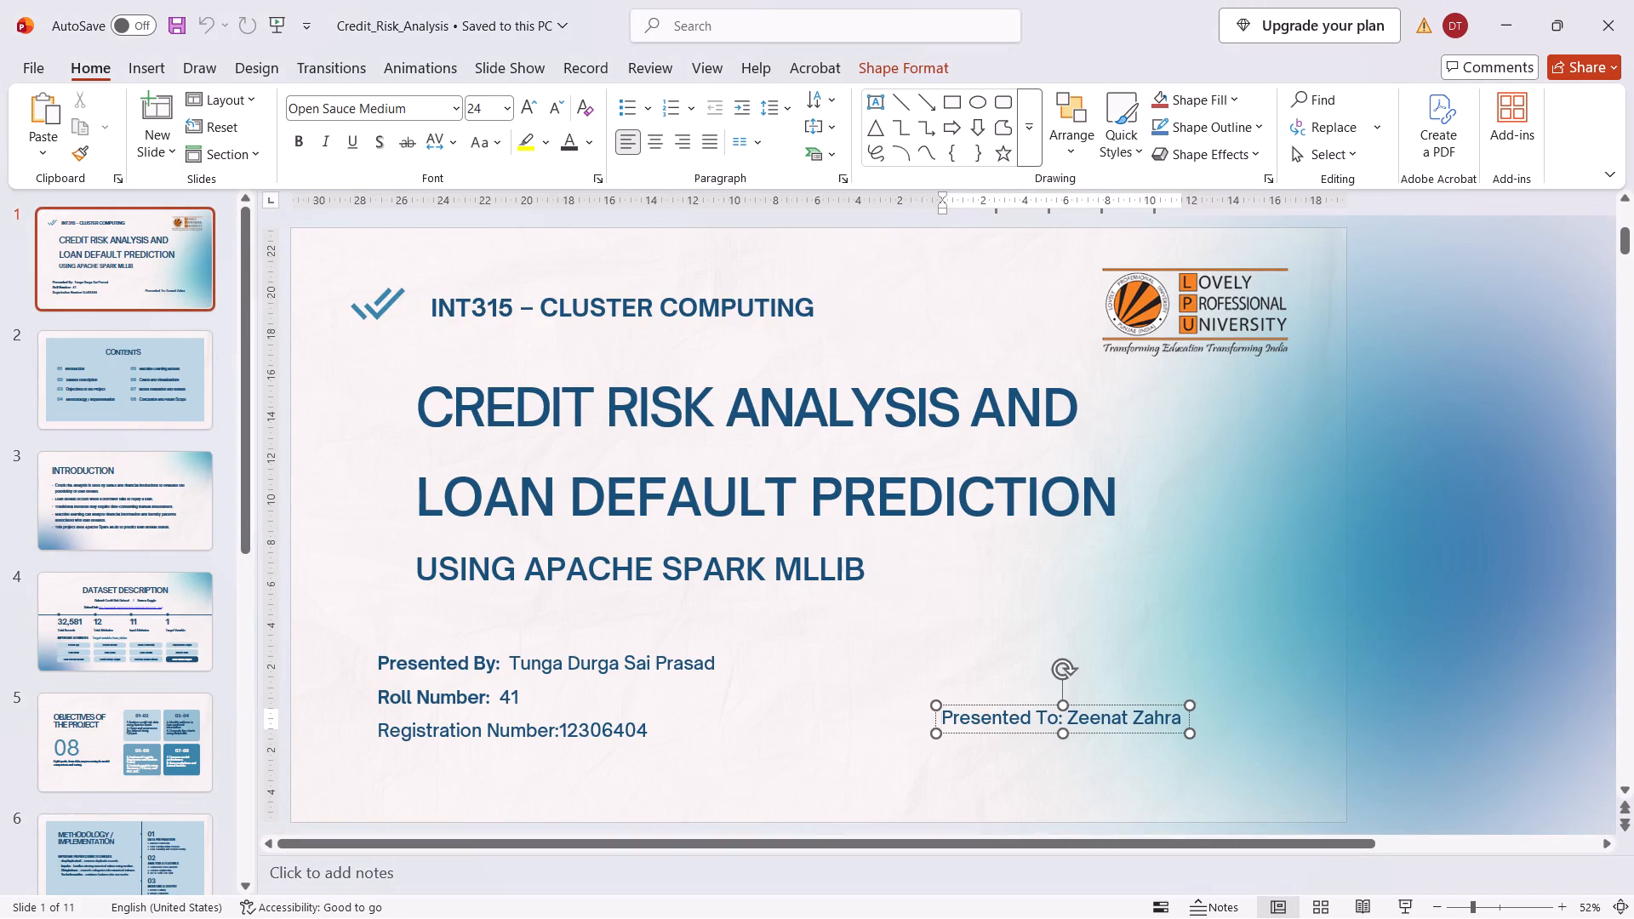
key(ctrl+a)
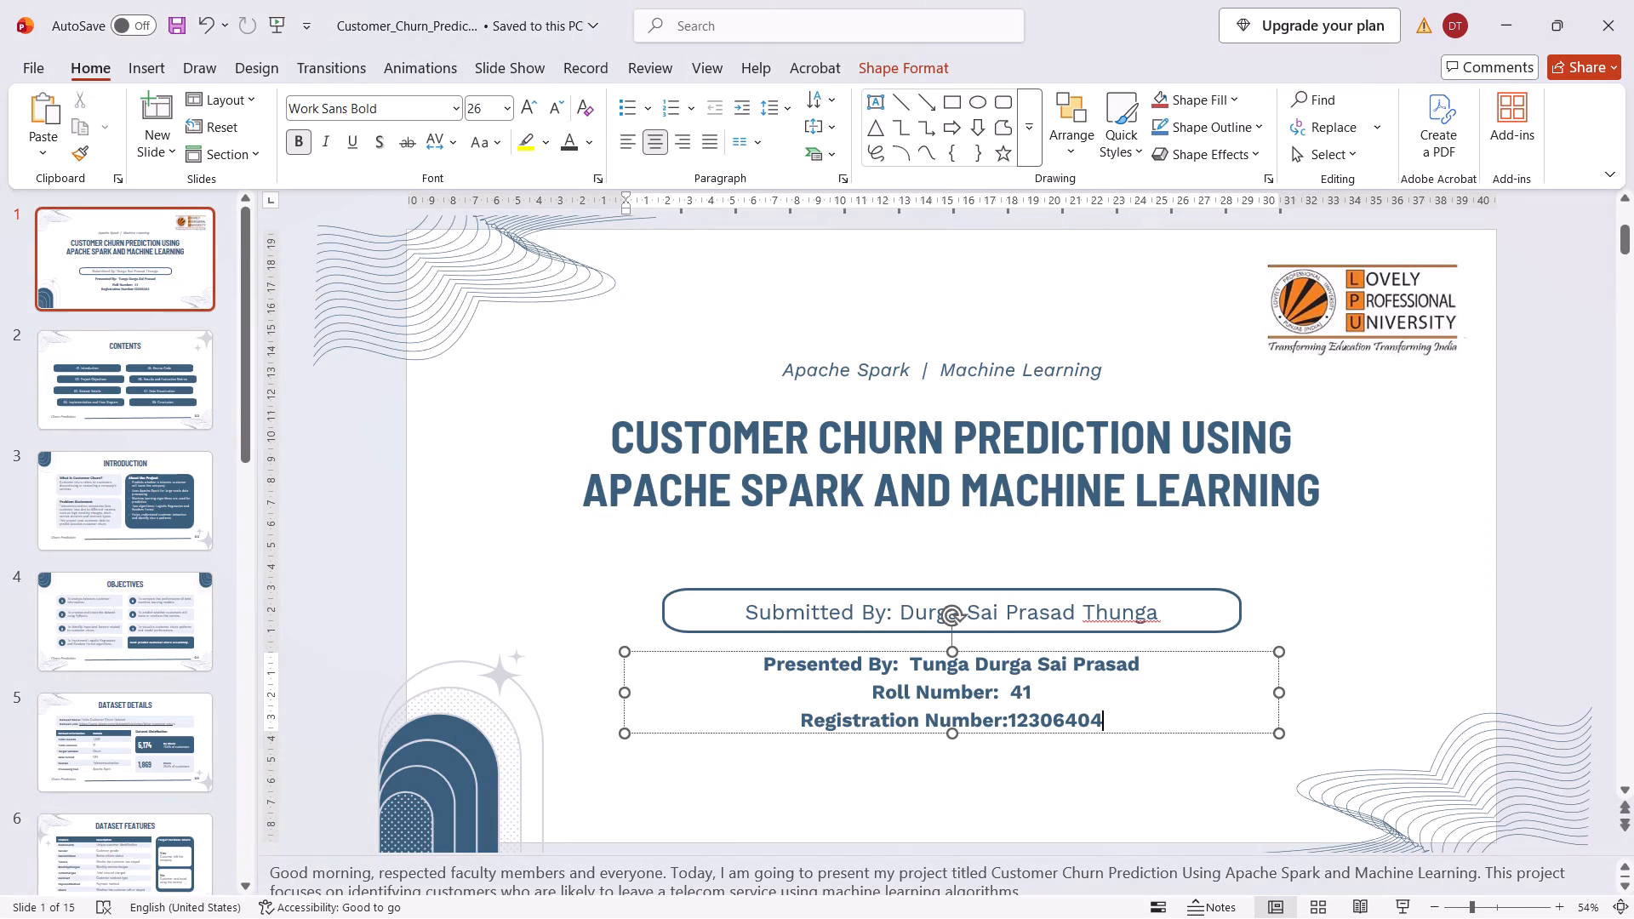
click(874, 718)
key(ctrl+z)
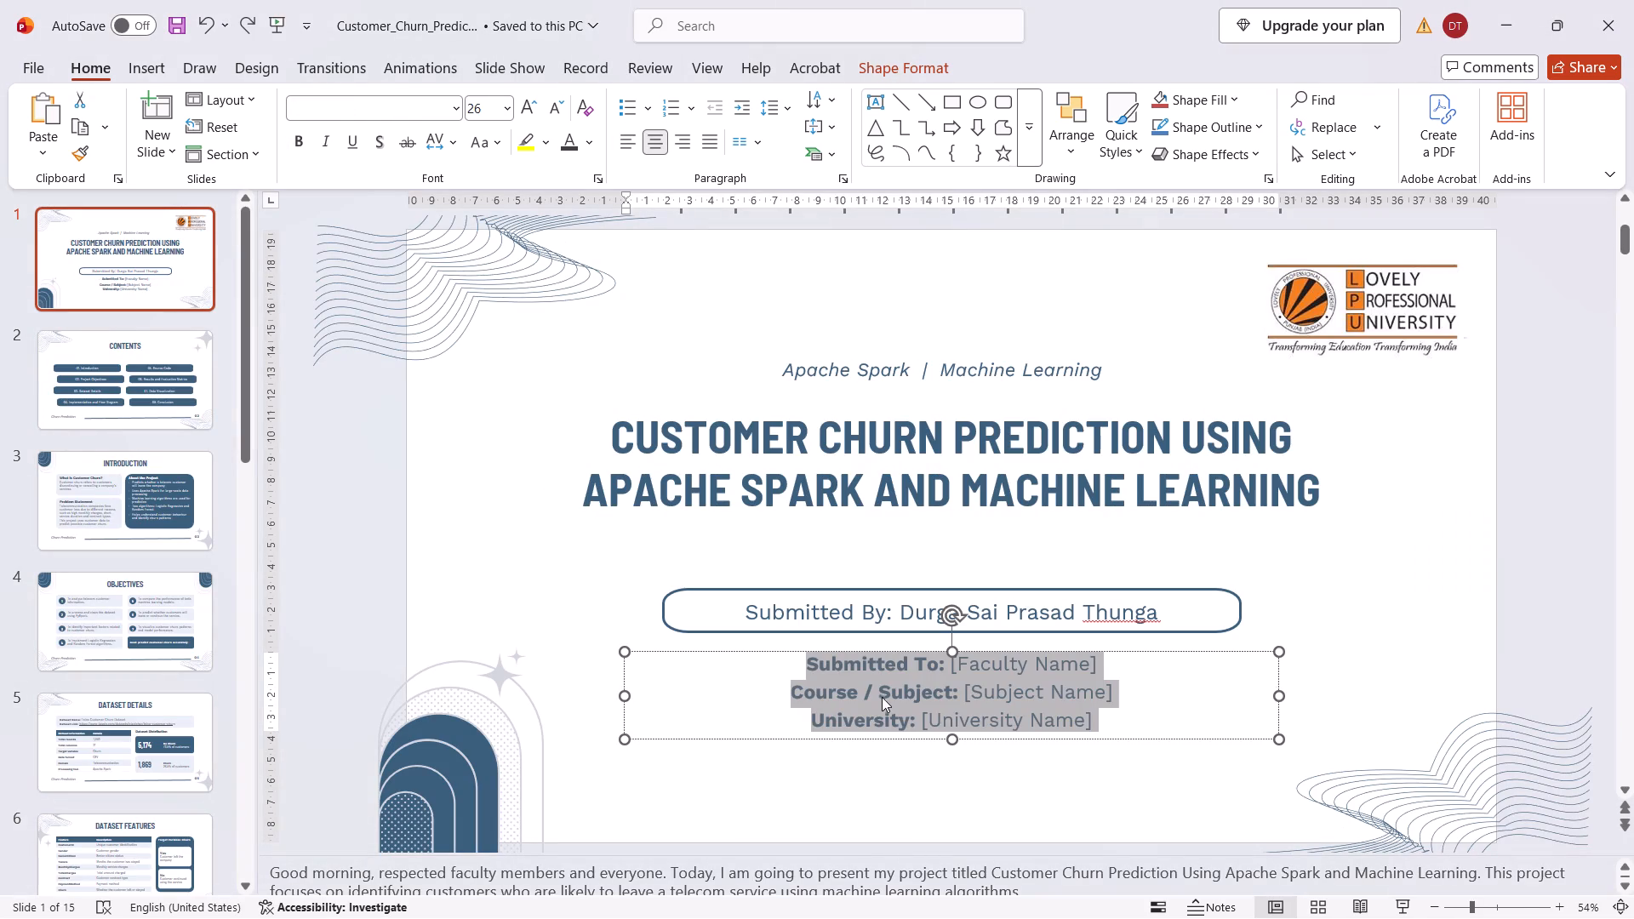
Replace the Course / Subject and University placeholder lines with the plain-text presenter details, keeping the Submitted To line.
click(882, 696)
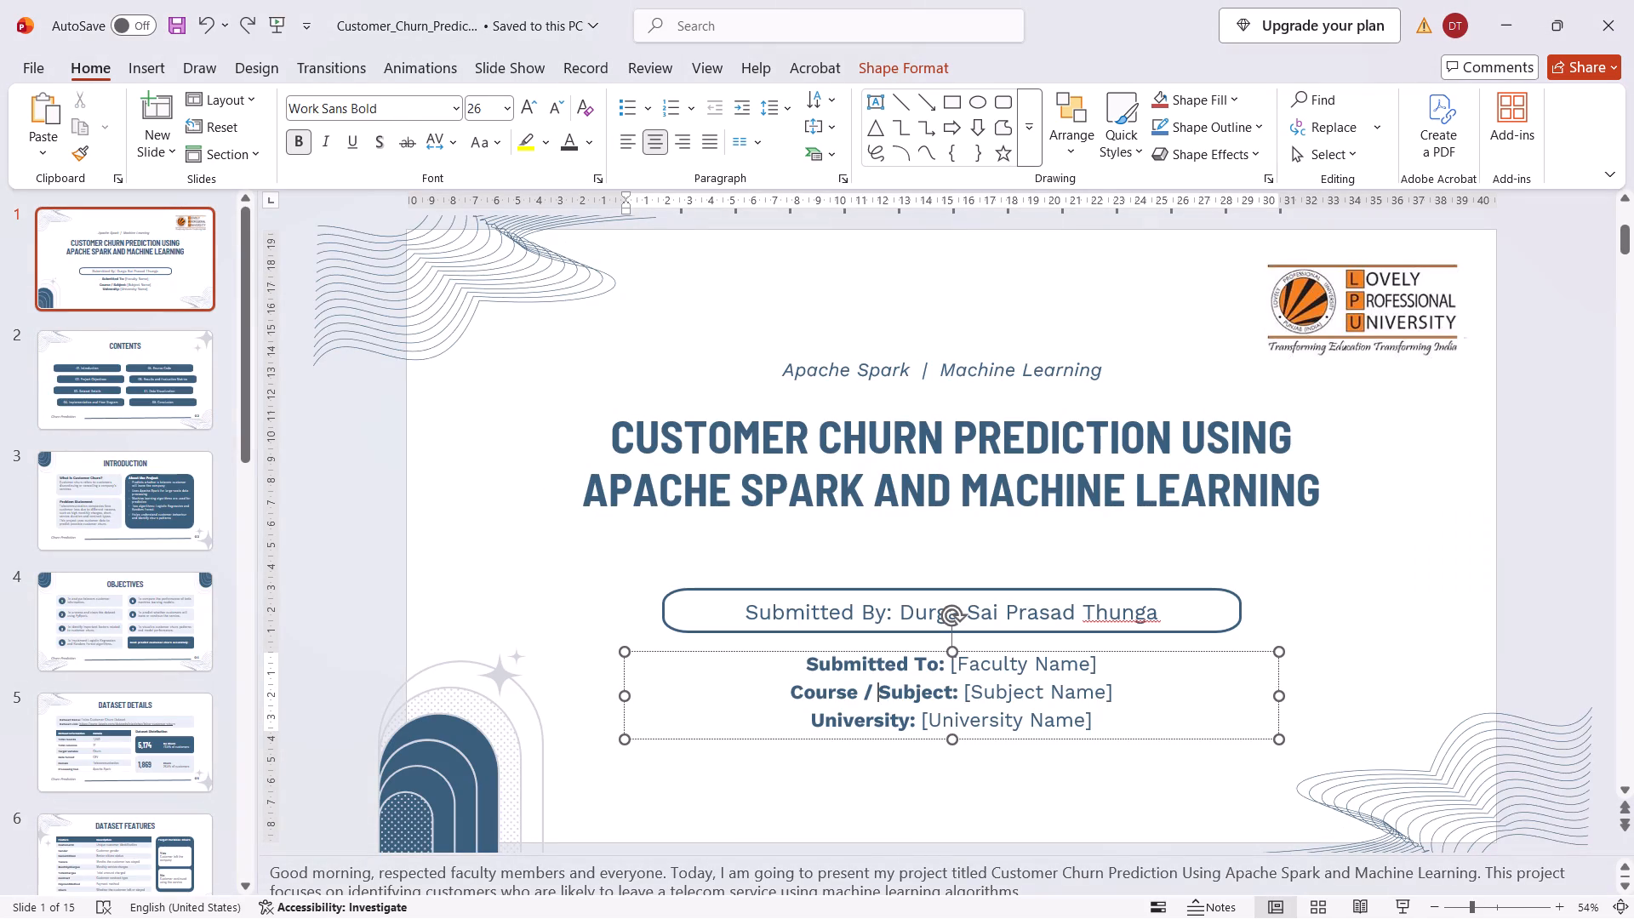
drag(1110, 726, 819, 704)
key(ctrl+v)
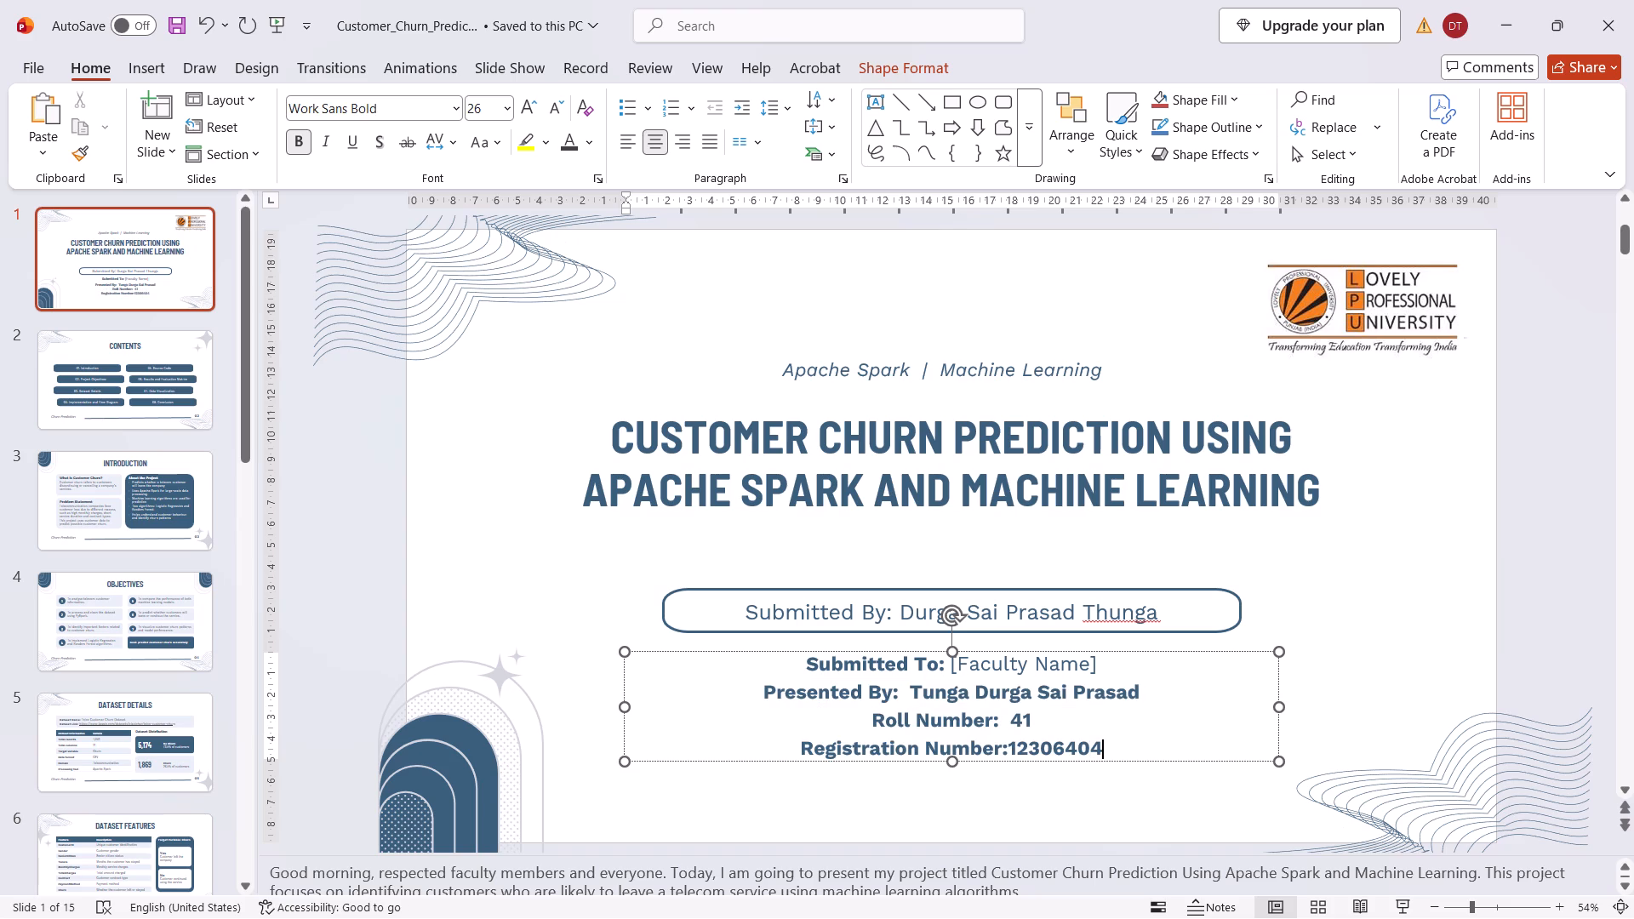
Delete the redundant "Presented By" line from the details block beneath the Submitted By box.
click(1146, 687)
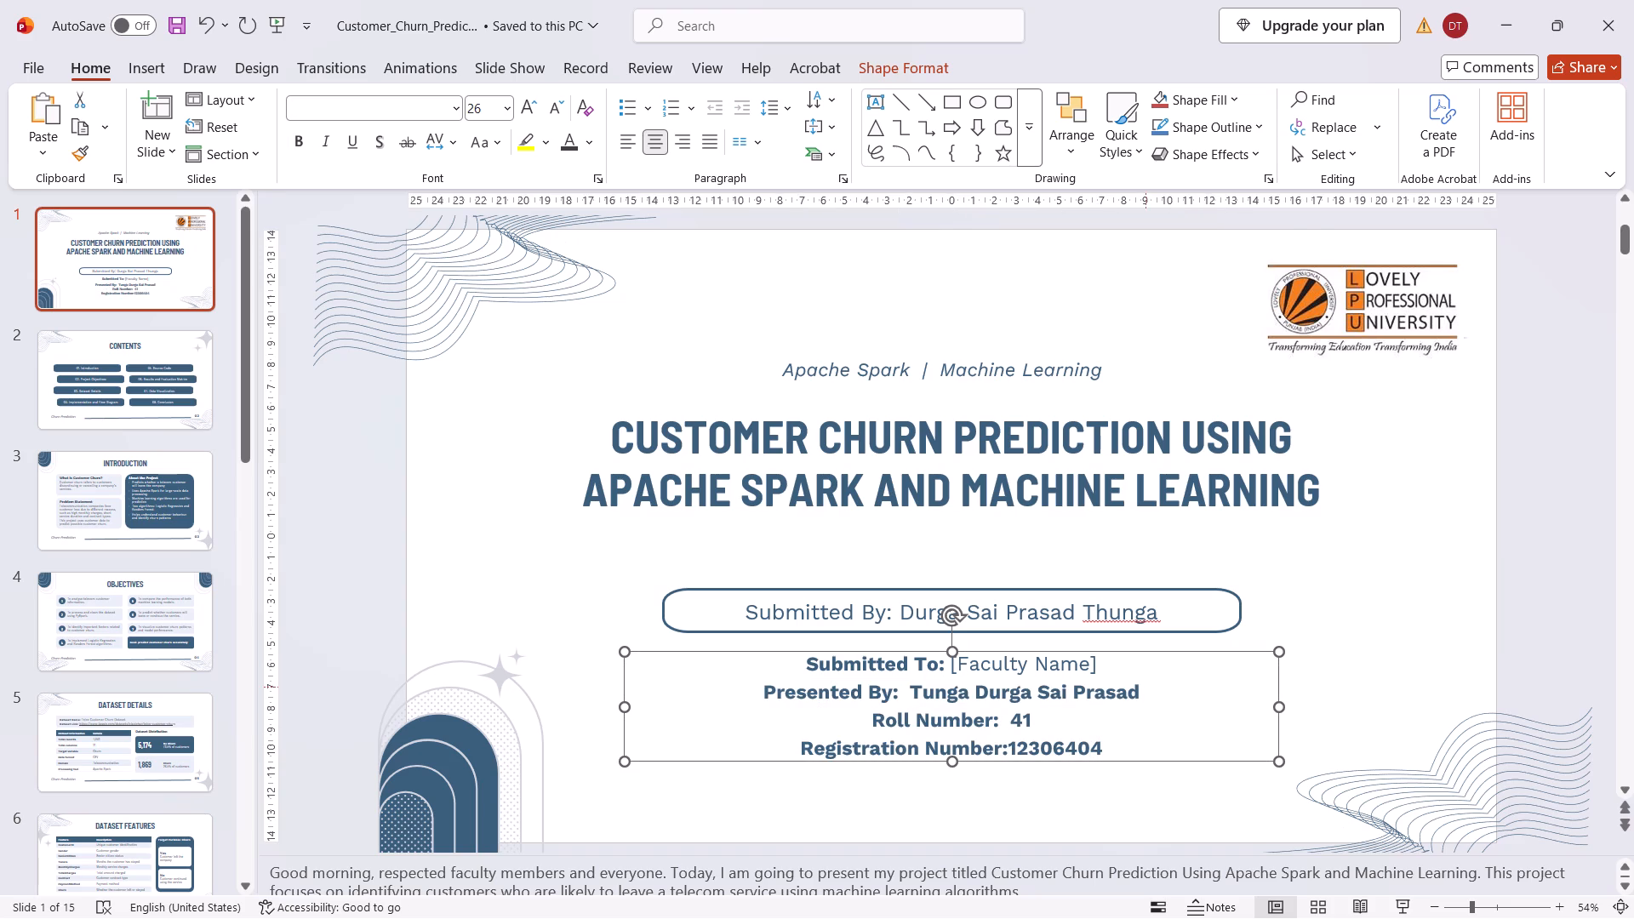
click(1130, 696)
click(1153, 691)
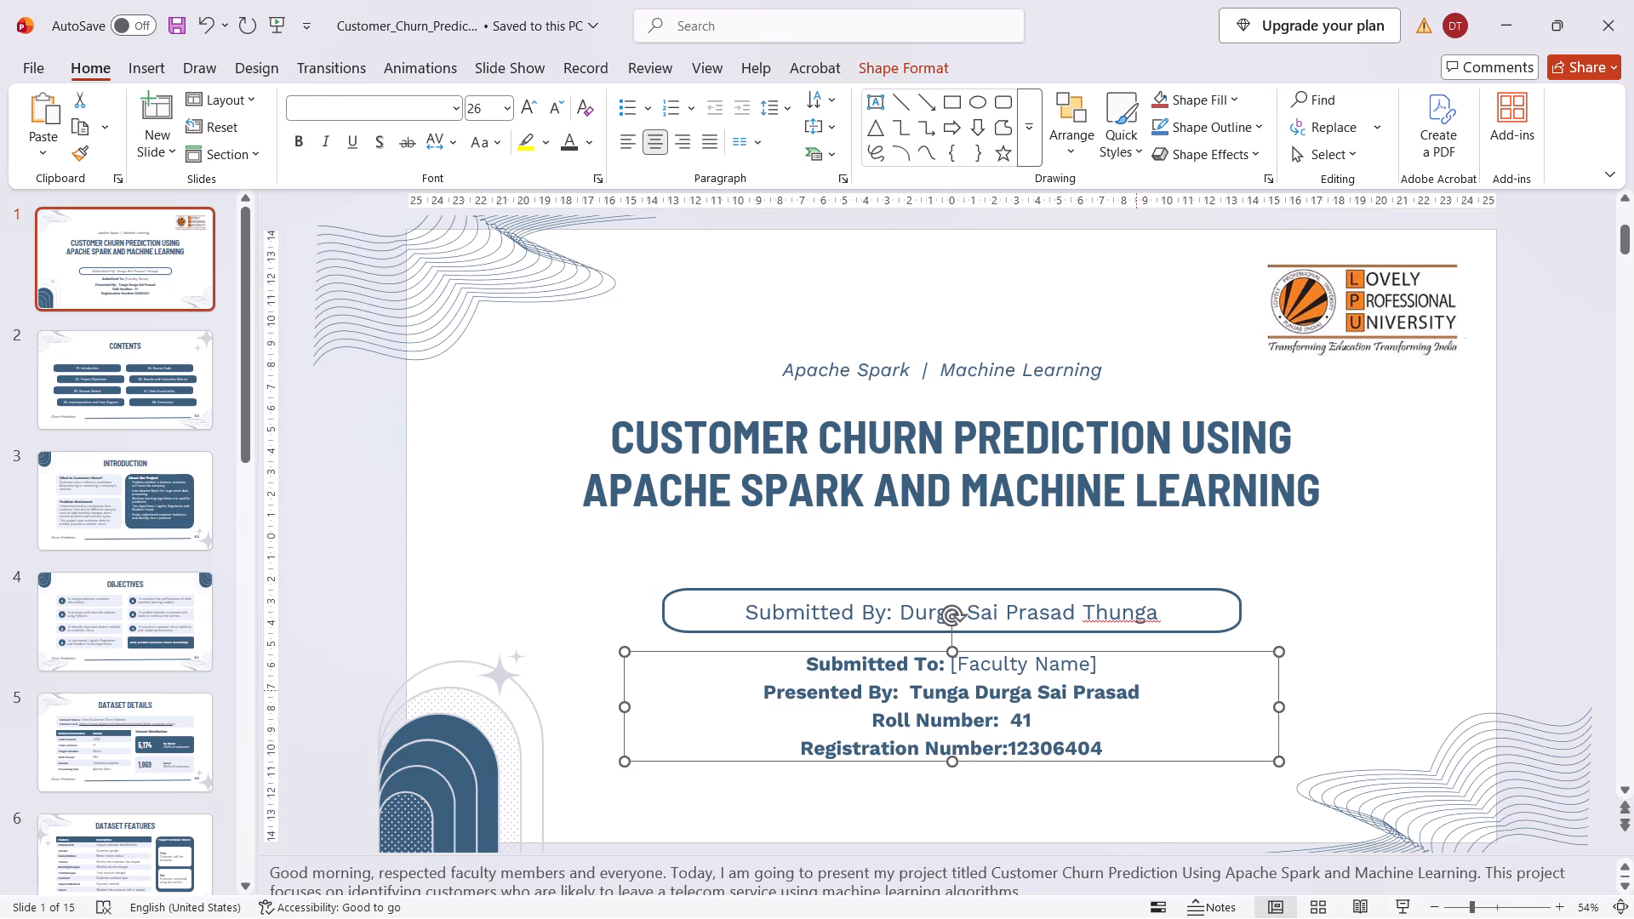
click(1136, 690)
click(1136, 690)
drag(1136, 690, 777, 683)
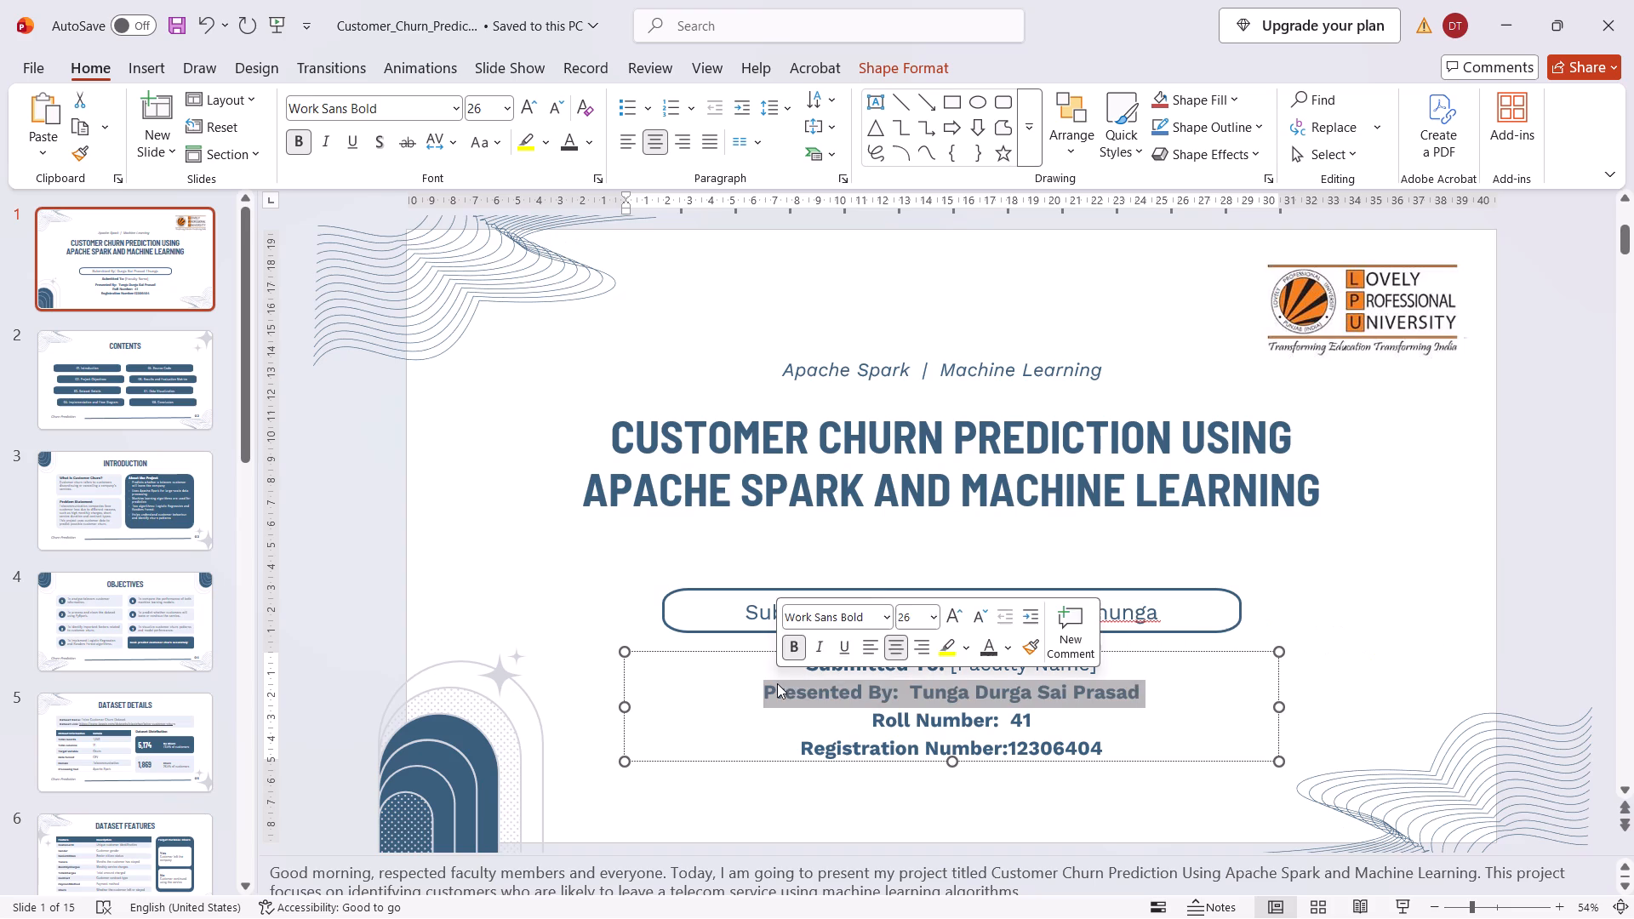
key(BackSpace)
Make the "Presented To" line on the Credit_Risk_Analysis title slide bold.
scroll(777, 683, right, 1)
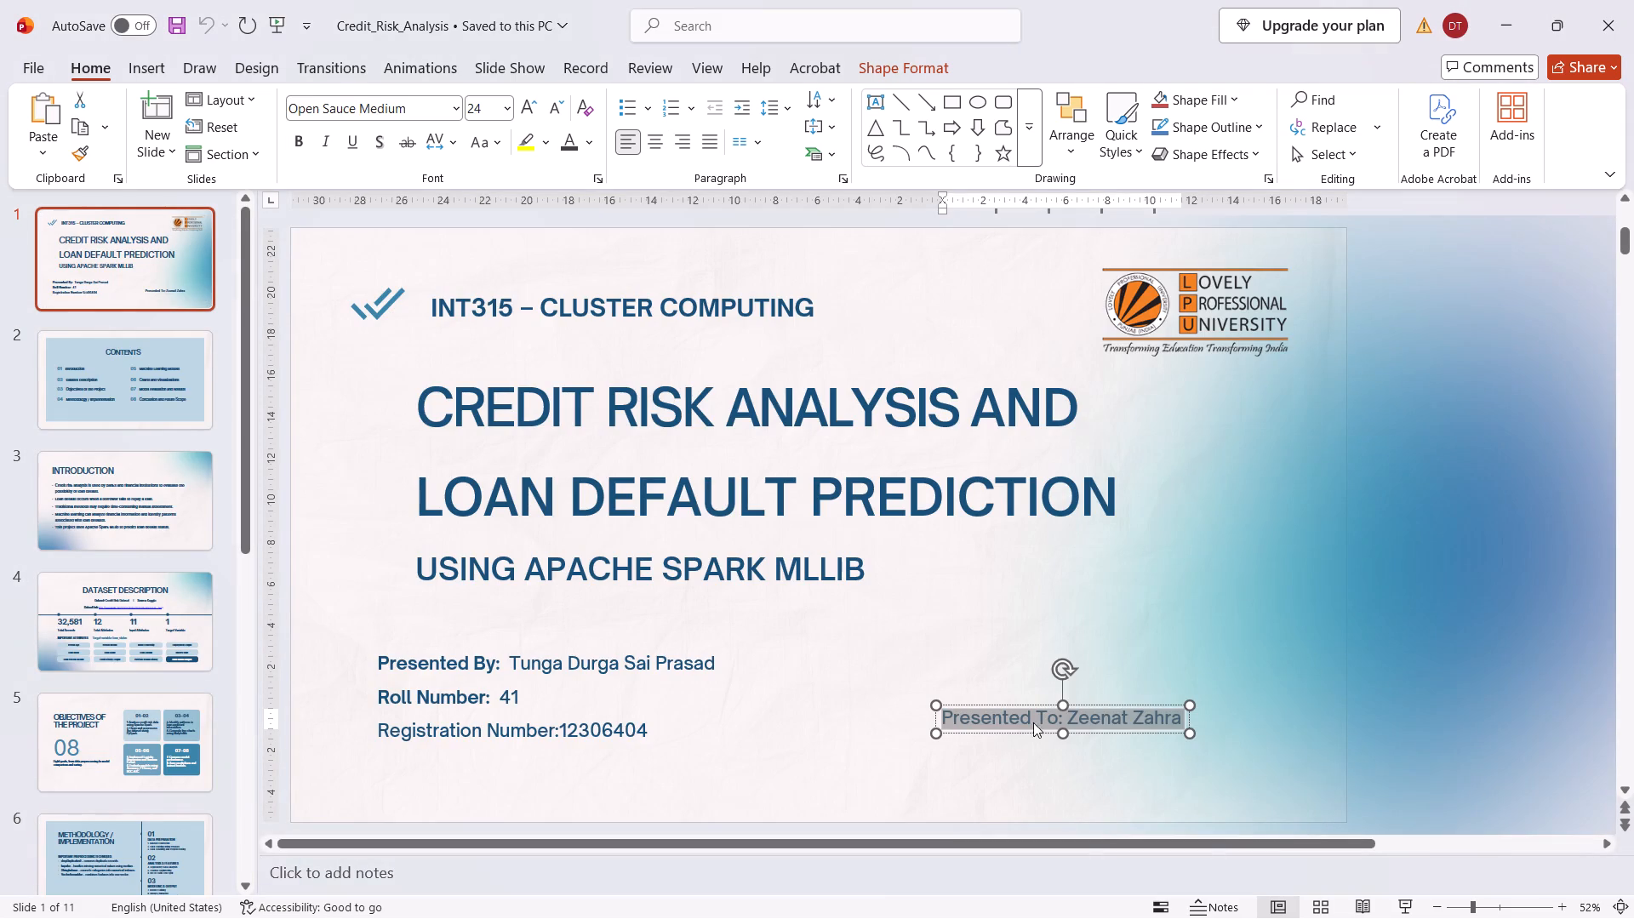
click(1103, 722)
click(1135, 709)
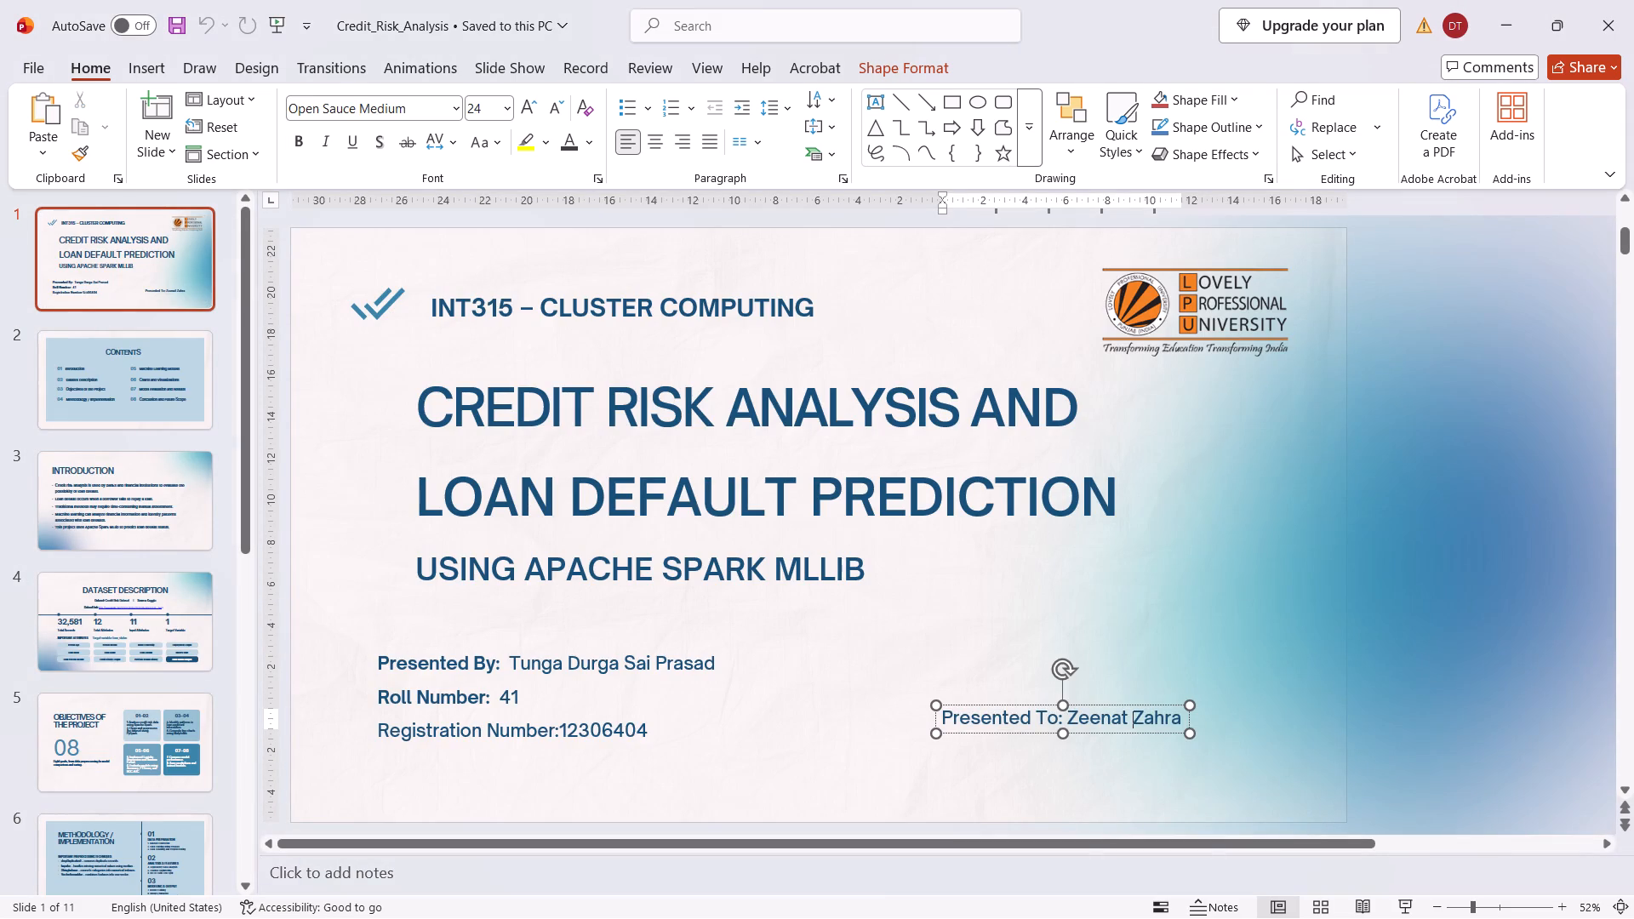
click(1168, 716)
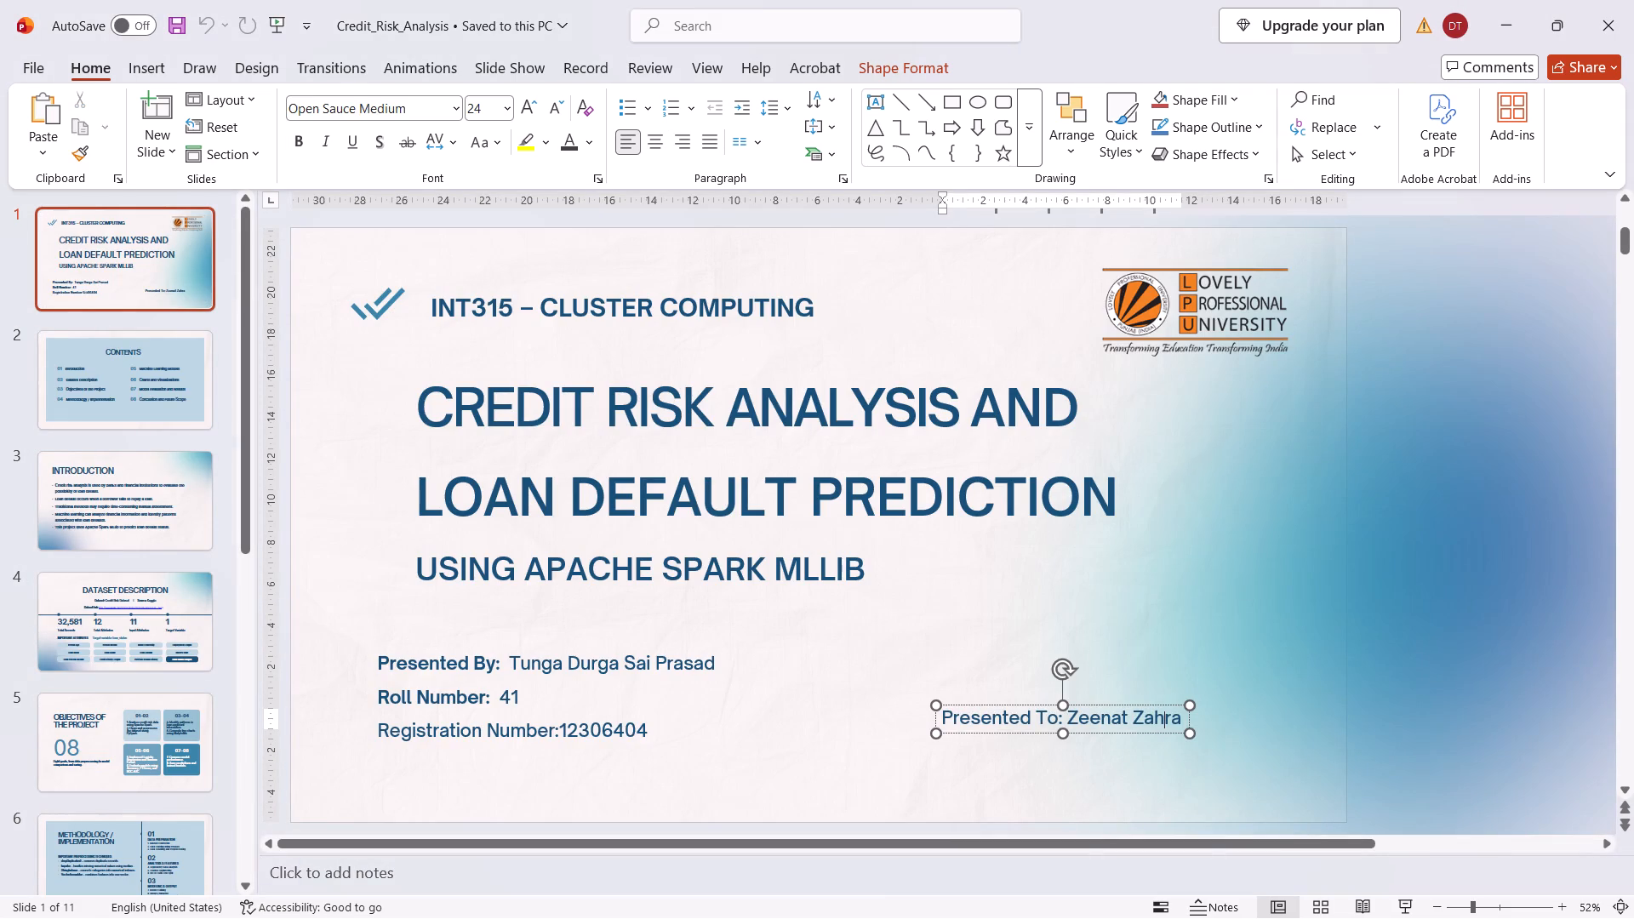
double_click(1168, 716)
triple_click(1168, 716)
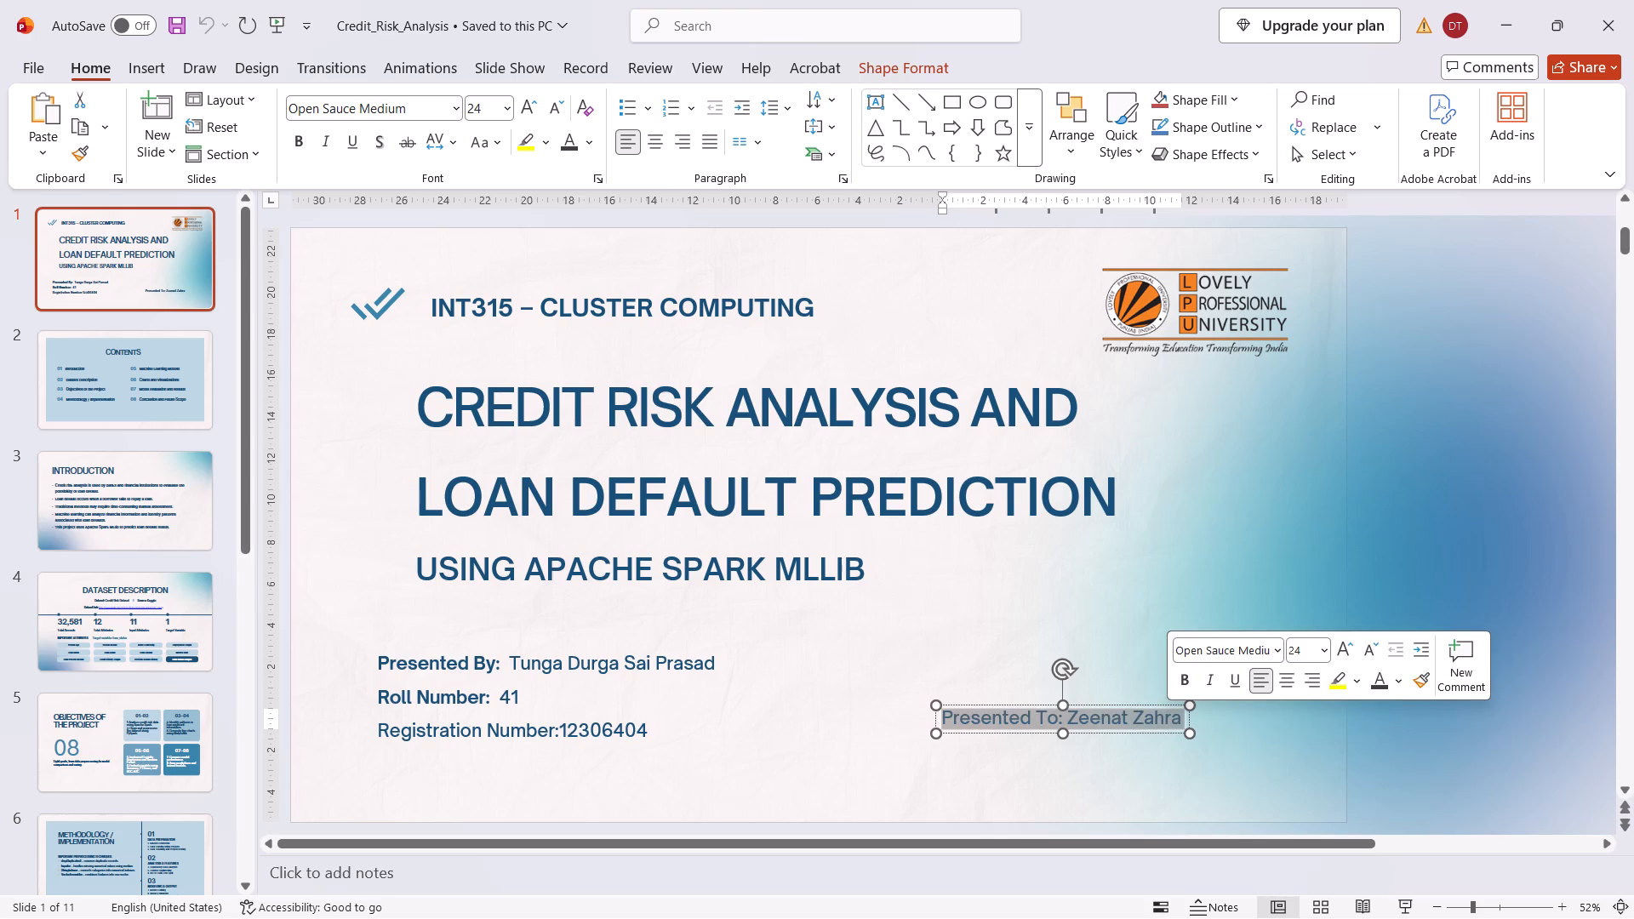
click(1192, 686)
click(1228, 728)
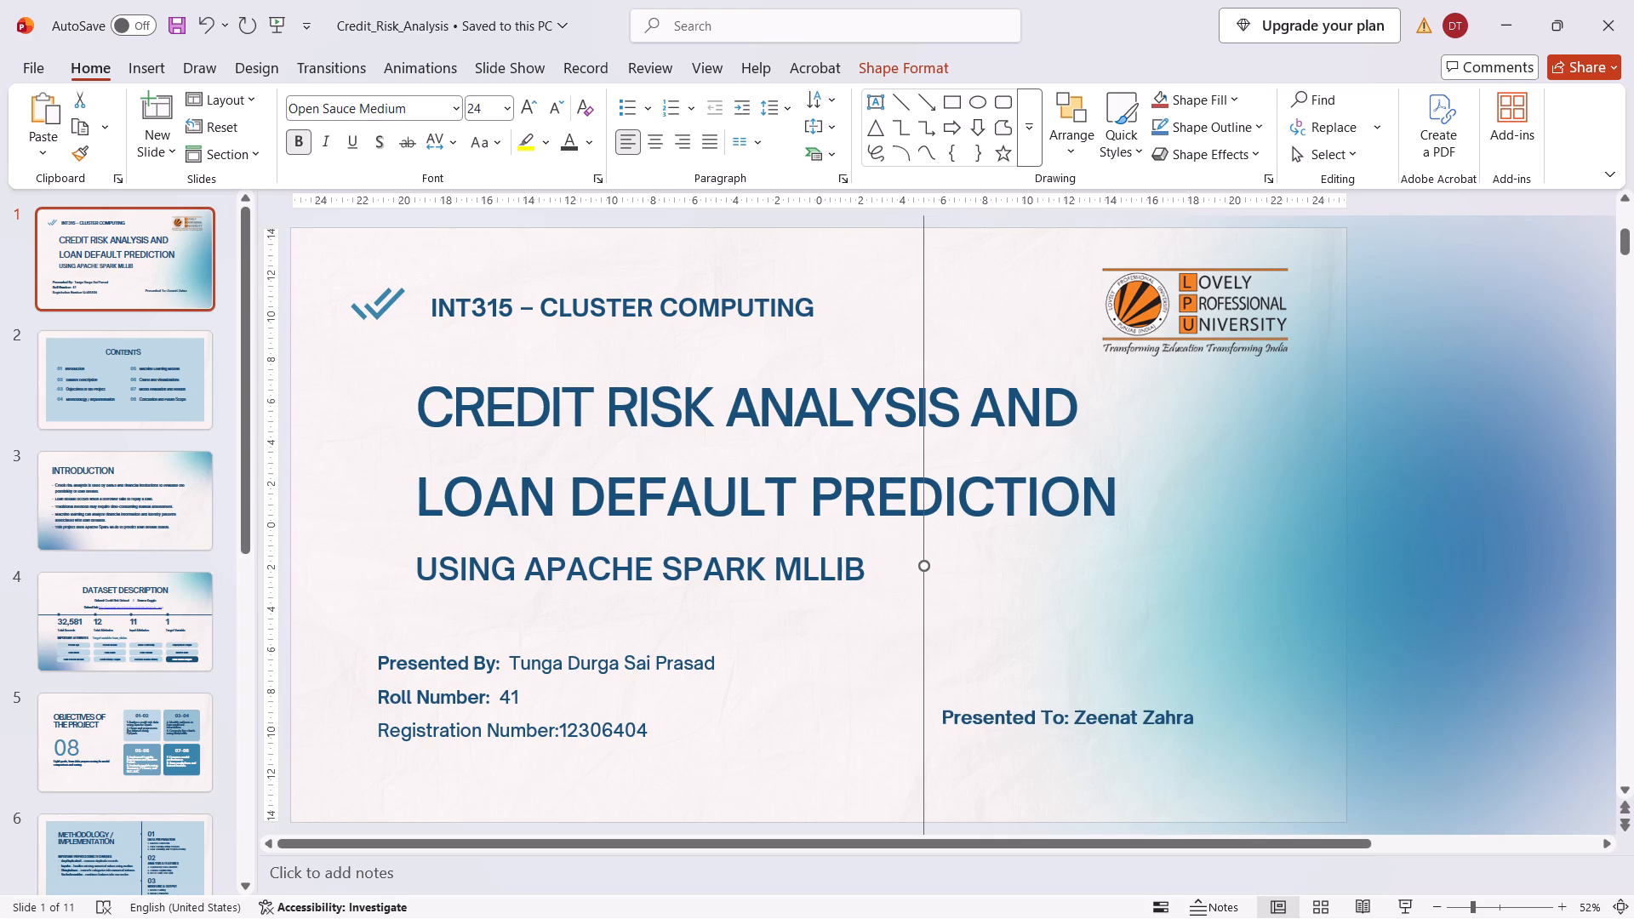
click(623, 699)
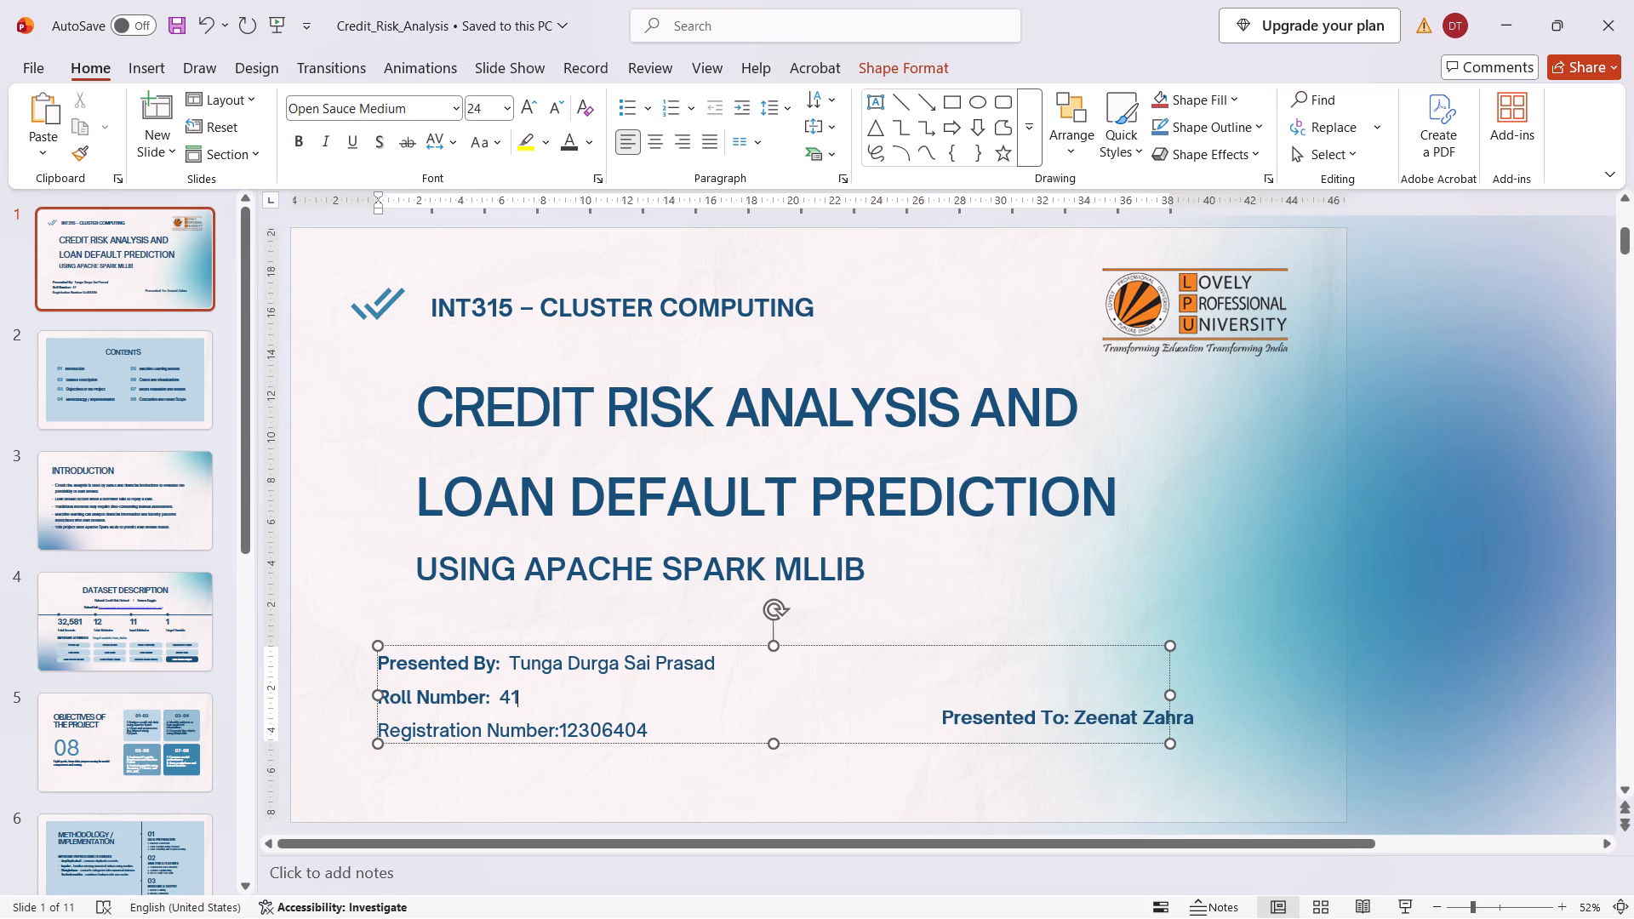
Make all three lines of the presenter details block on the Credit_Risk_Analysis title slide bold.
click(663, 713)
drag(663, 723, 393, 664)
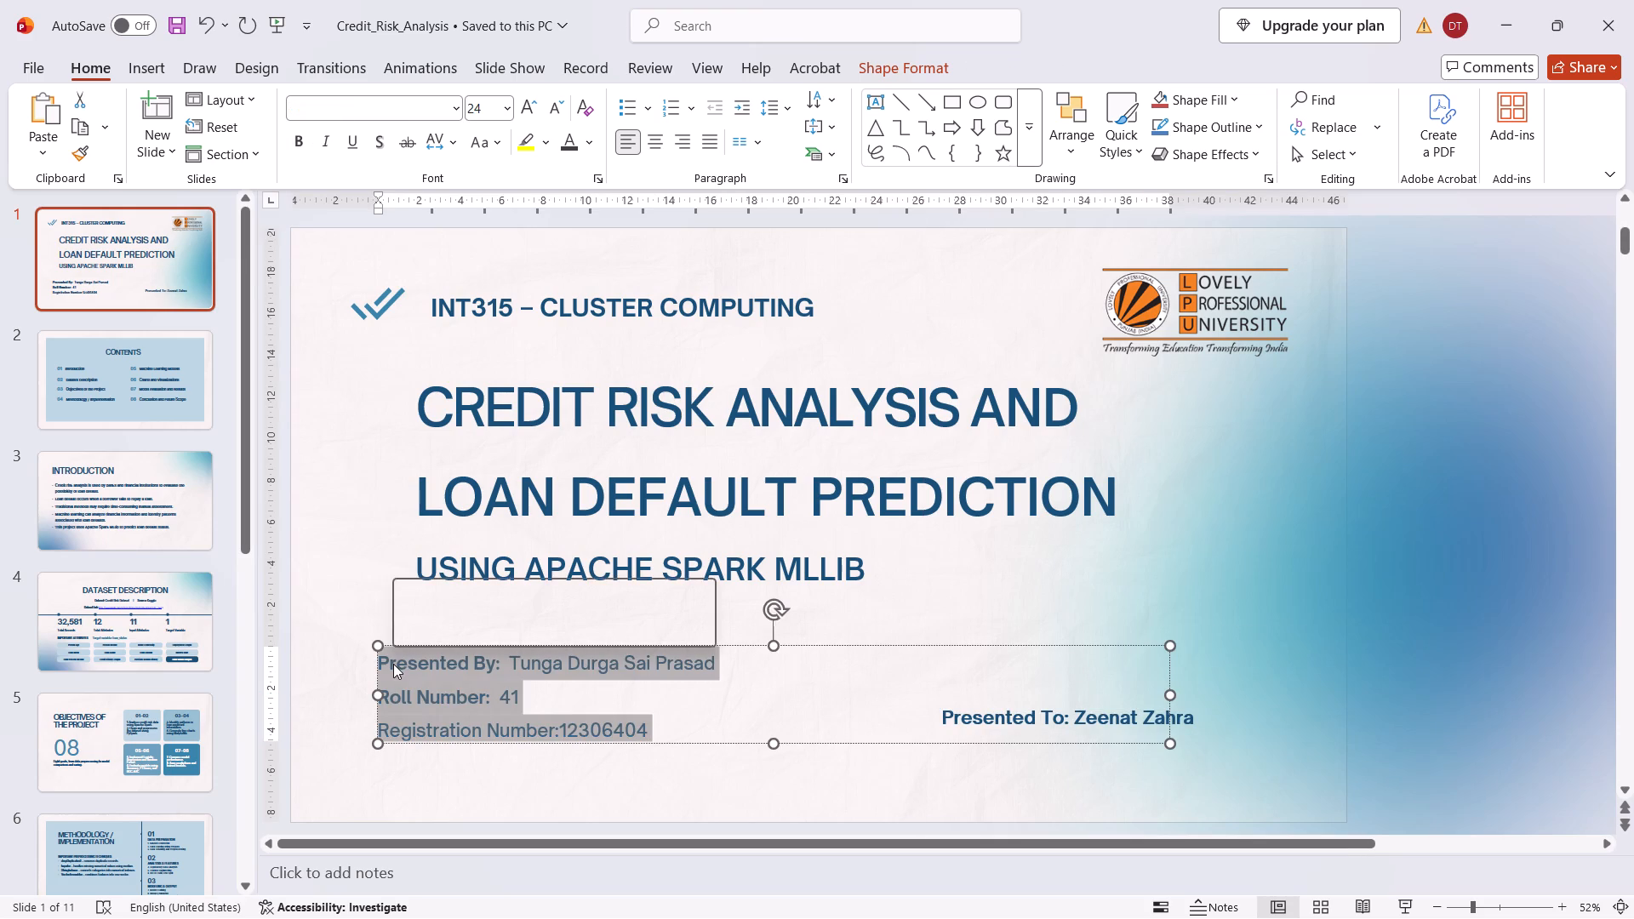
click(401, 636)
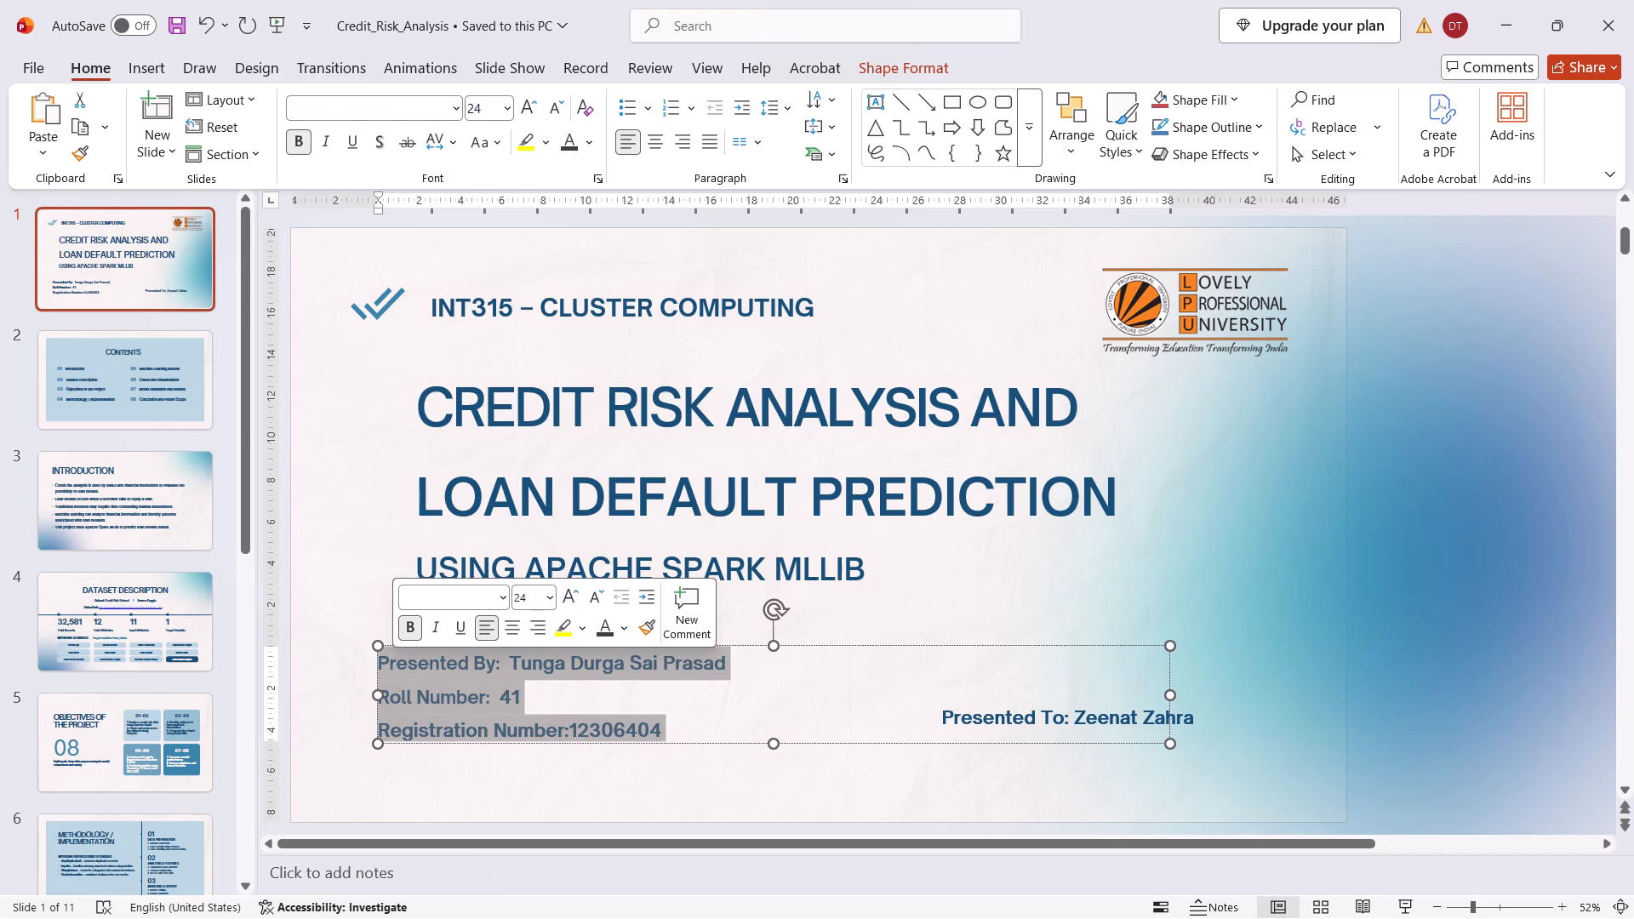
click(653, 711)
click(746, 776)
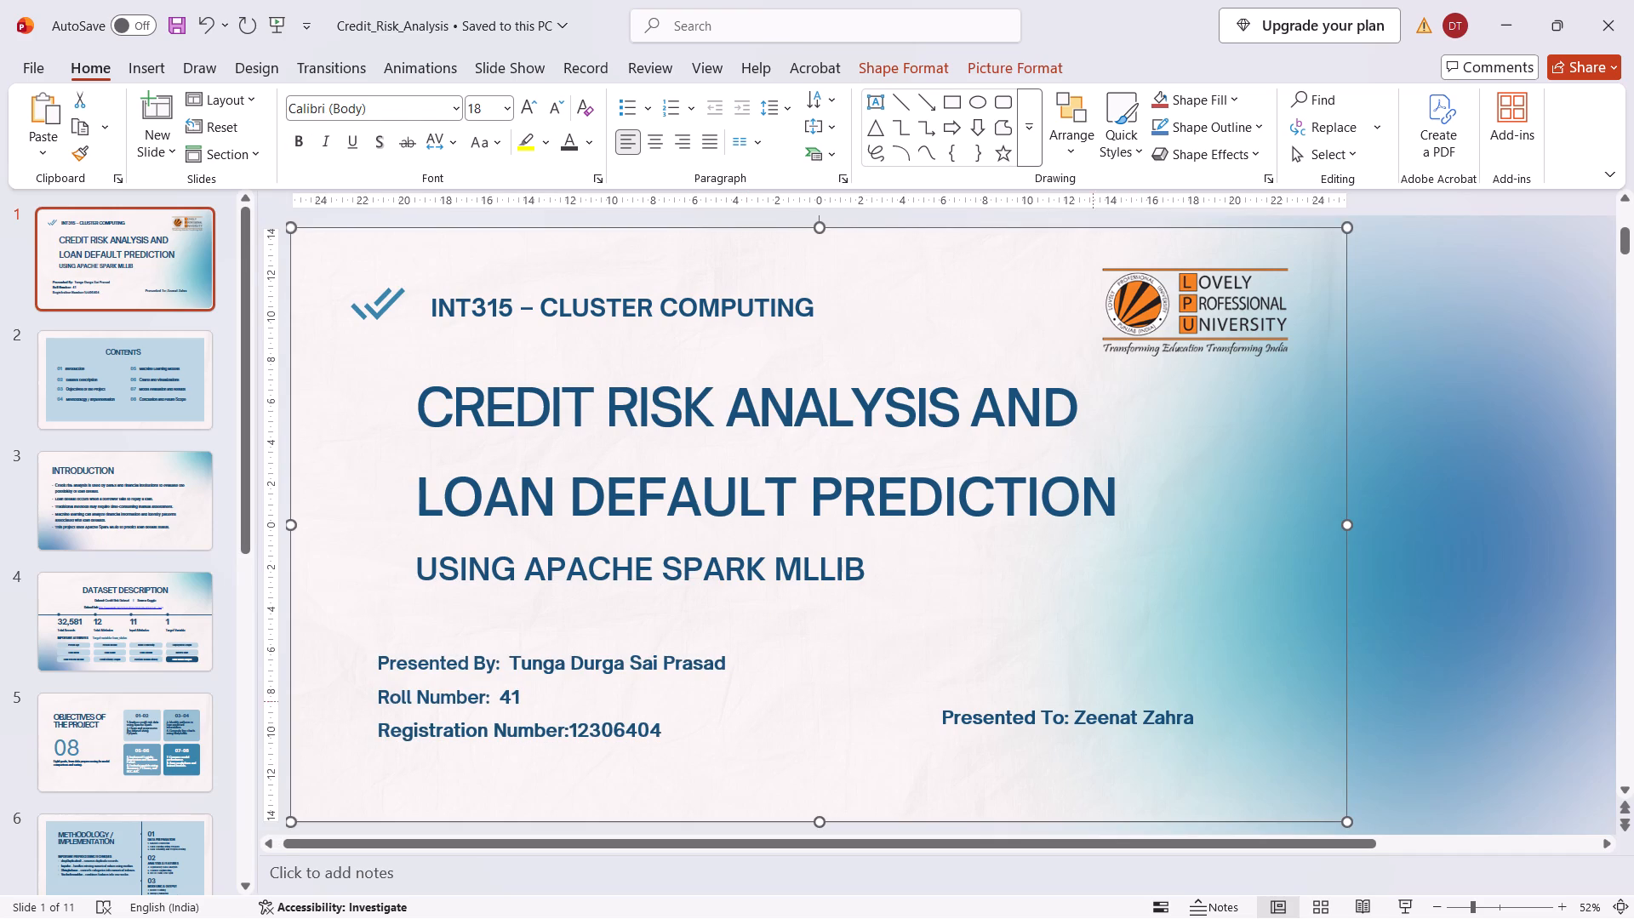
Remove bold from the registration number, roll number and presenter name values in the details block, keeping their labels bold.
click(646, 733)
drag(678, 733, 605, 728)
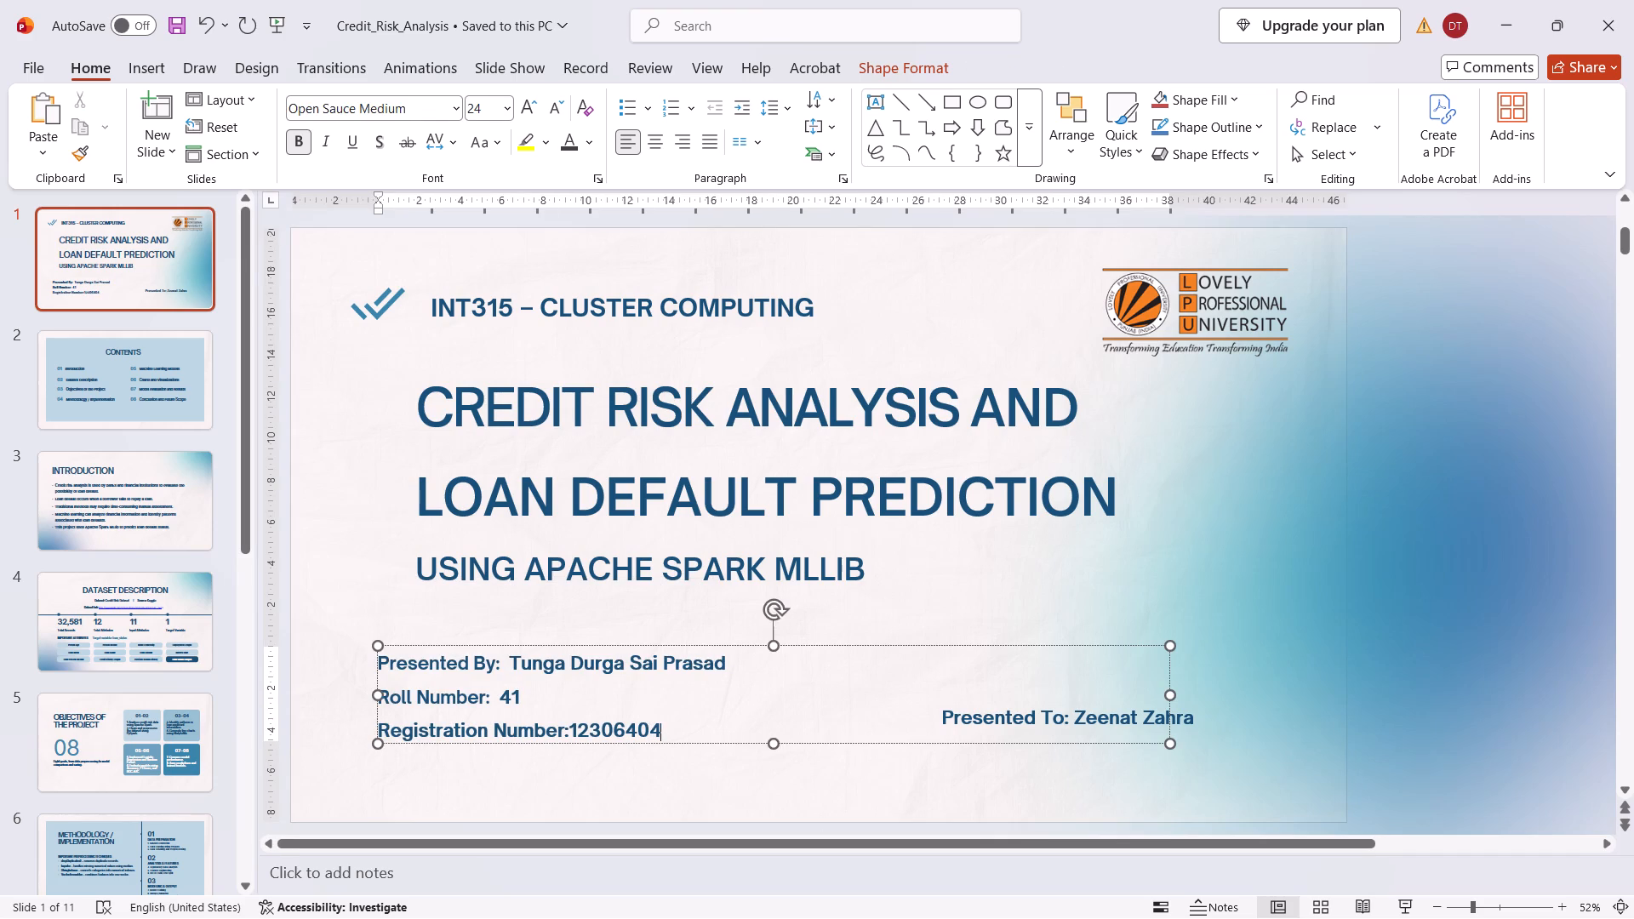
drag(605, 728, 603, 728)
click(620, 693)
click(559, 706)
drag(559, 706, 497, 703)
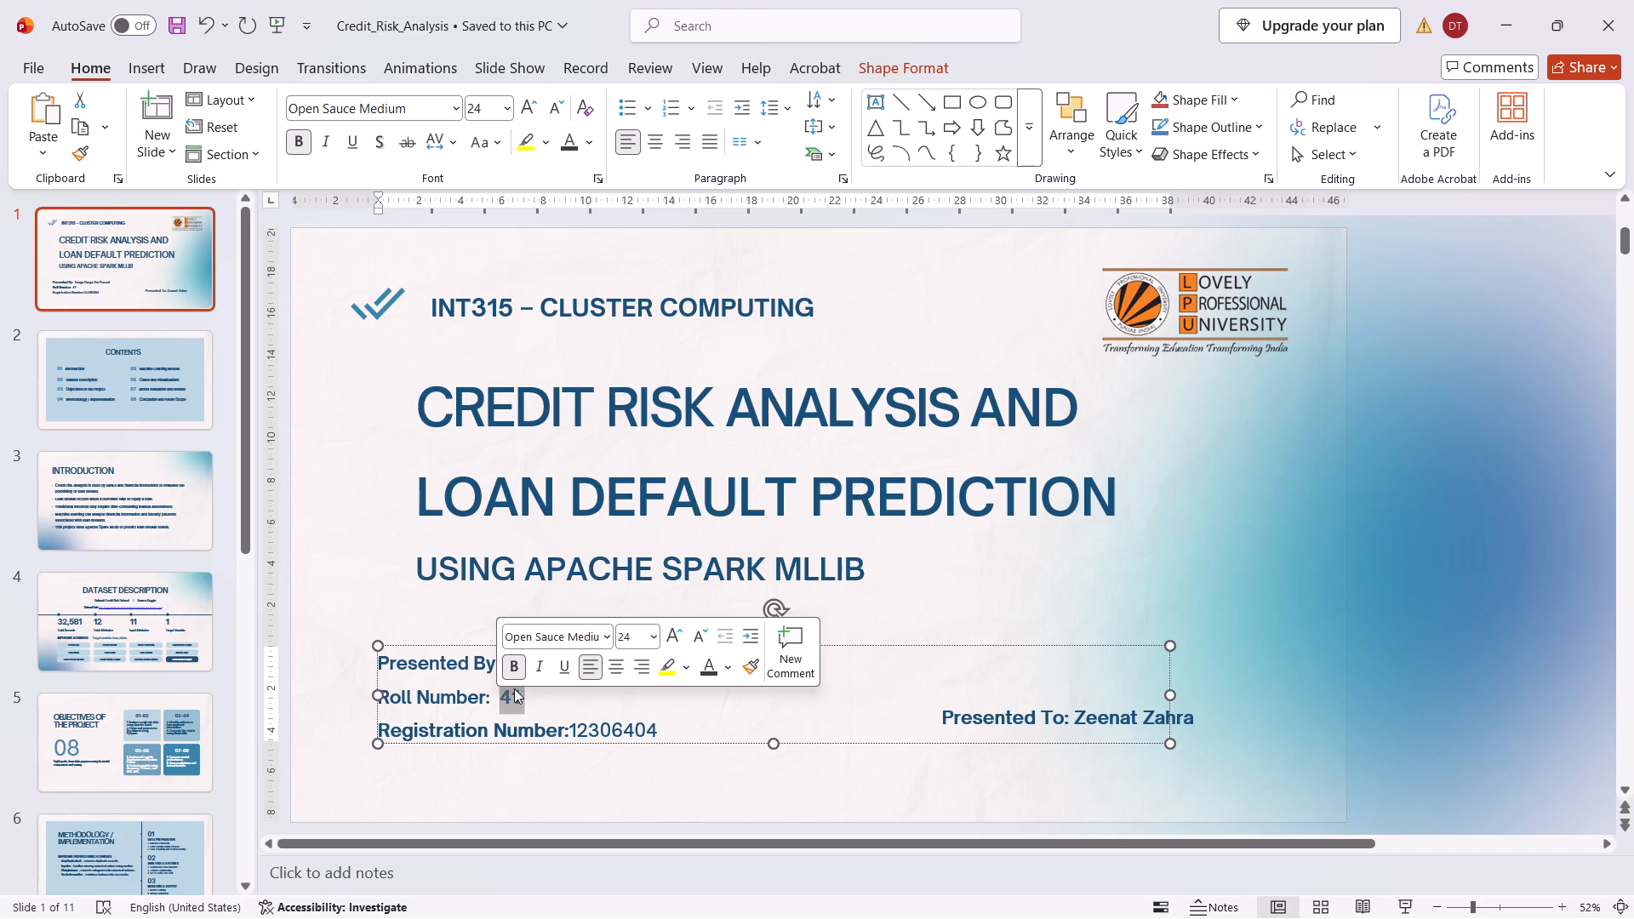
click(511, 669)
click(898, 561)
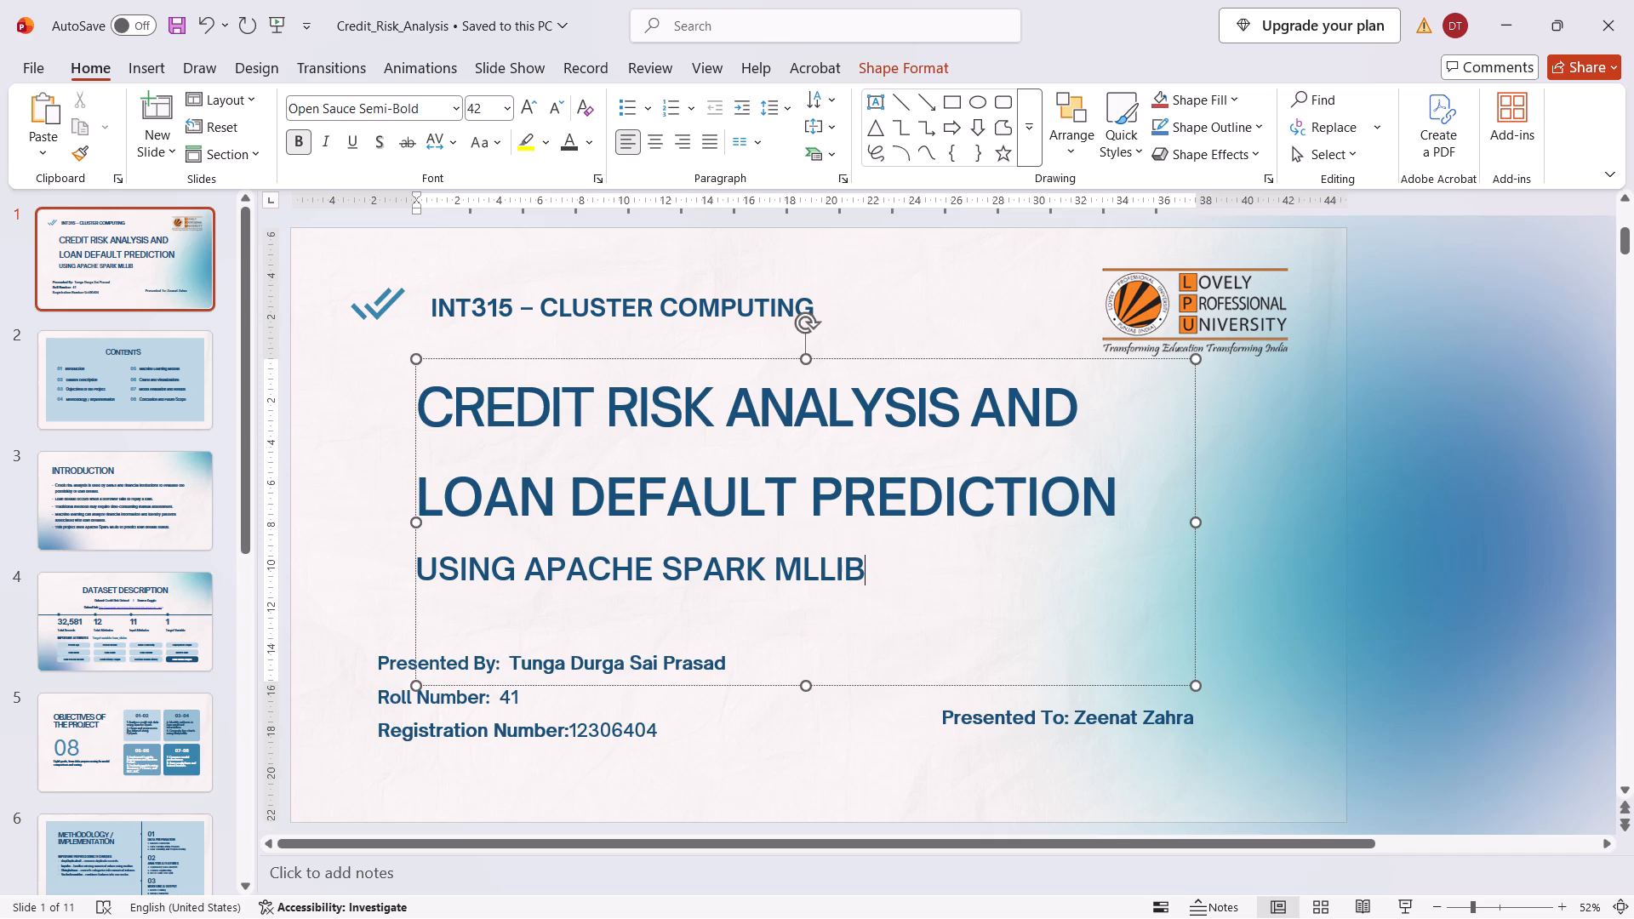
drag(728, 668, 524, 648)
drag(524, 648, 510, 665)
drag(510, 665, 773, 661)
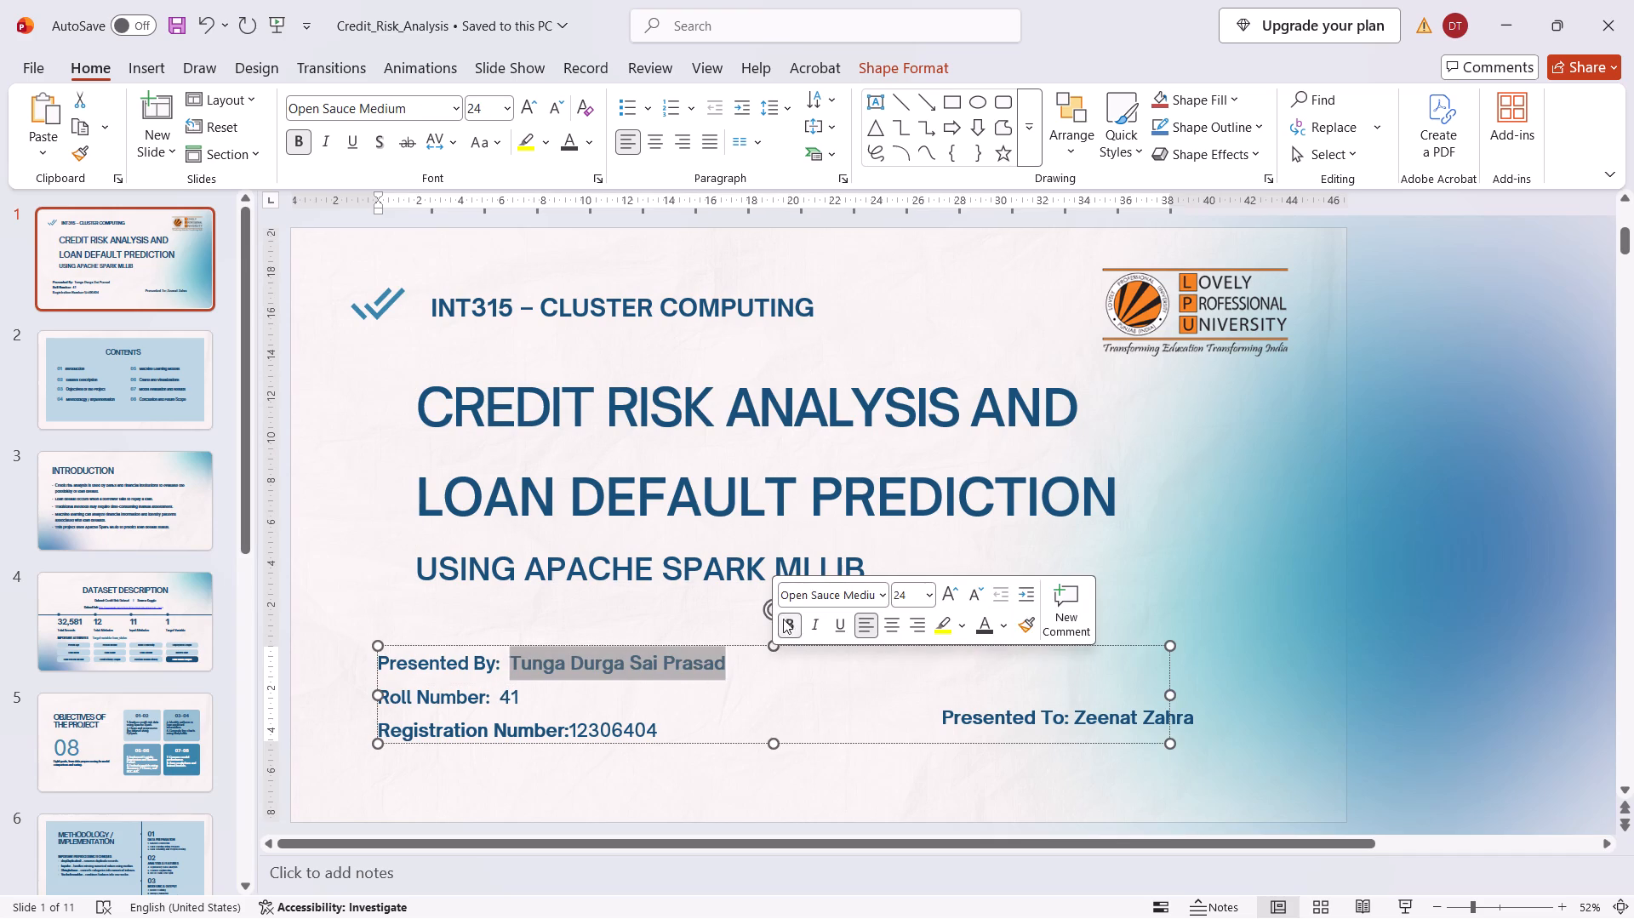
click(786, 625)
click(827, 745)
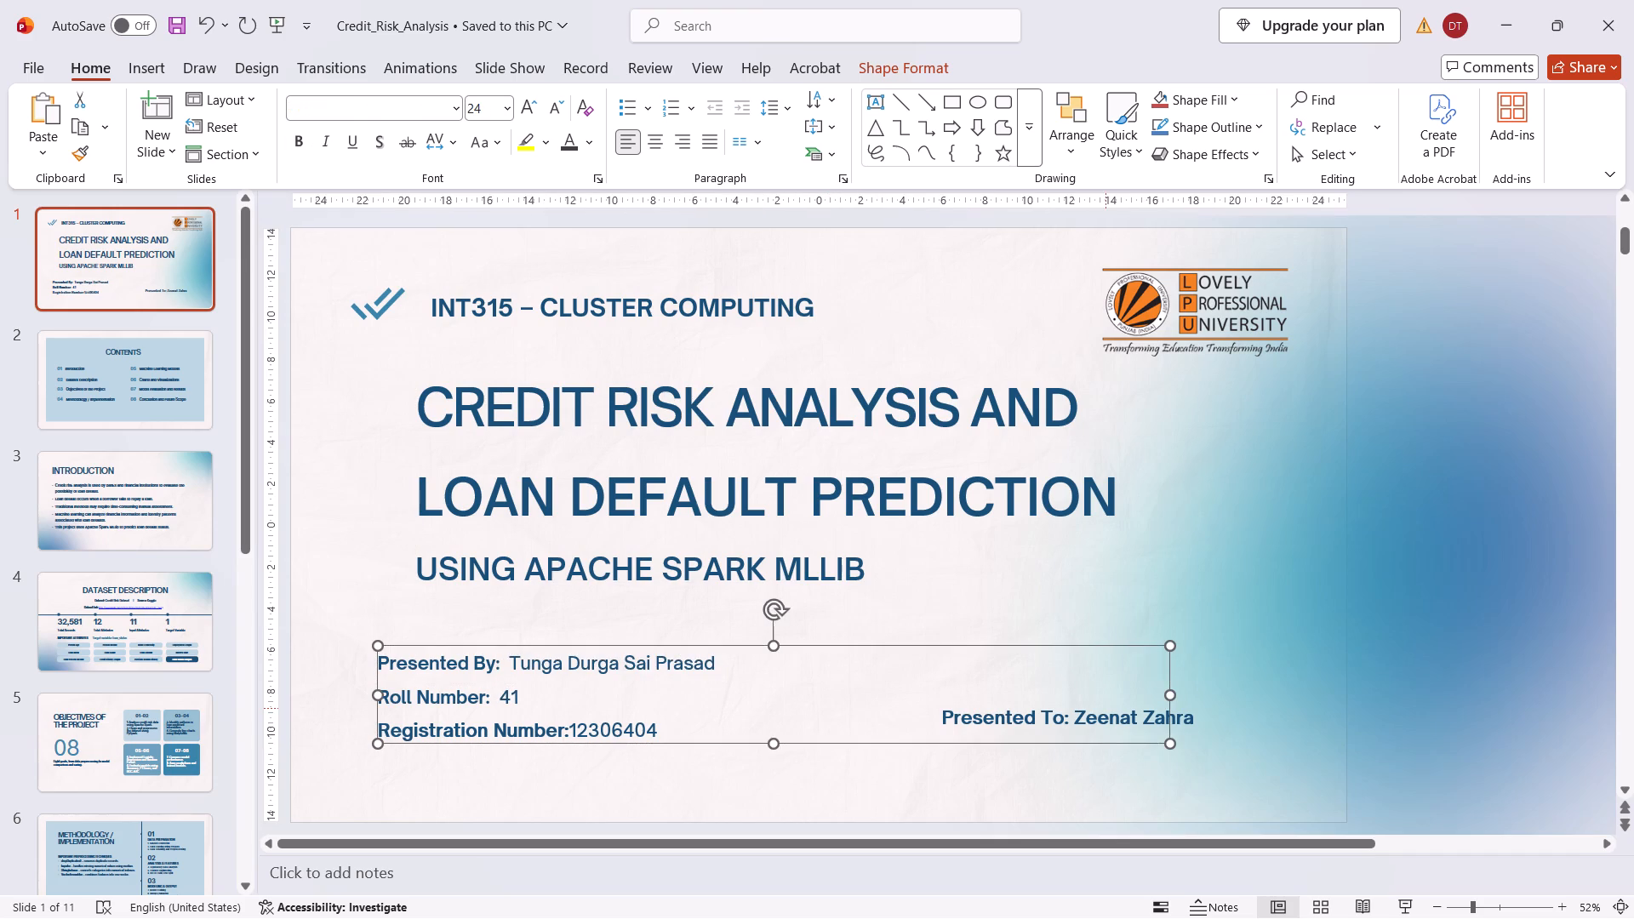
Copy only the faculty member's name from the "Presented To" line on the Credit_Risk_Analysis title slide.
click(1106, 708)
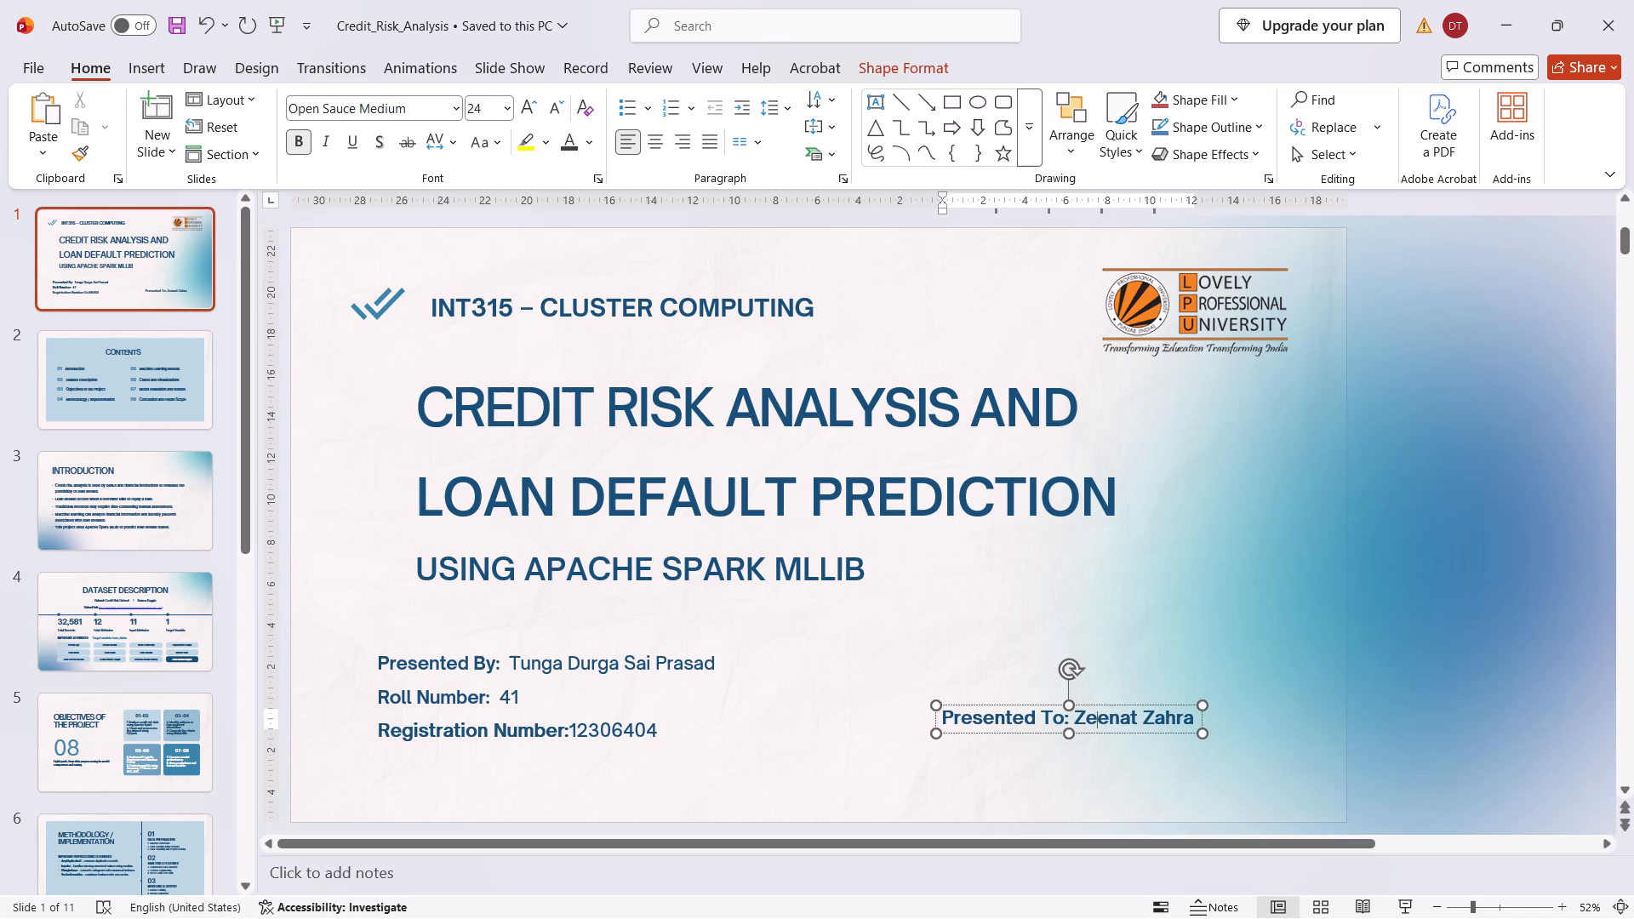
click(1198, 716)
click(1189, 718)
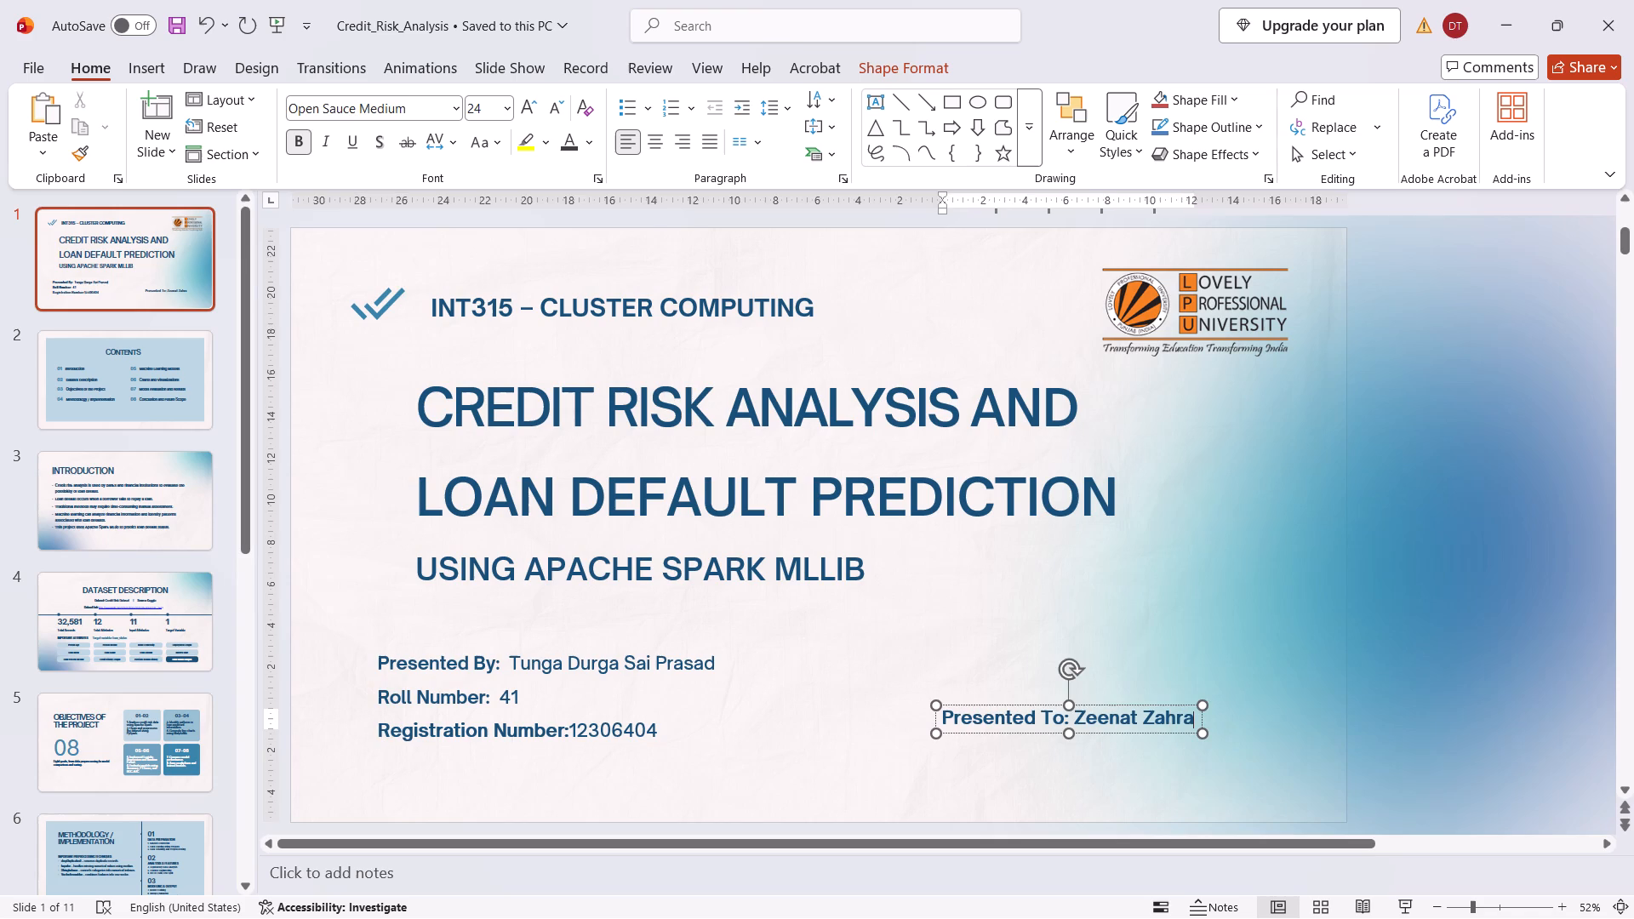
double_click(1189, 718)
triple_click(1189, 718)
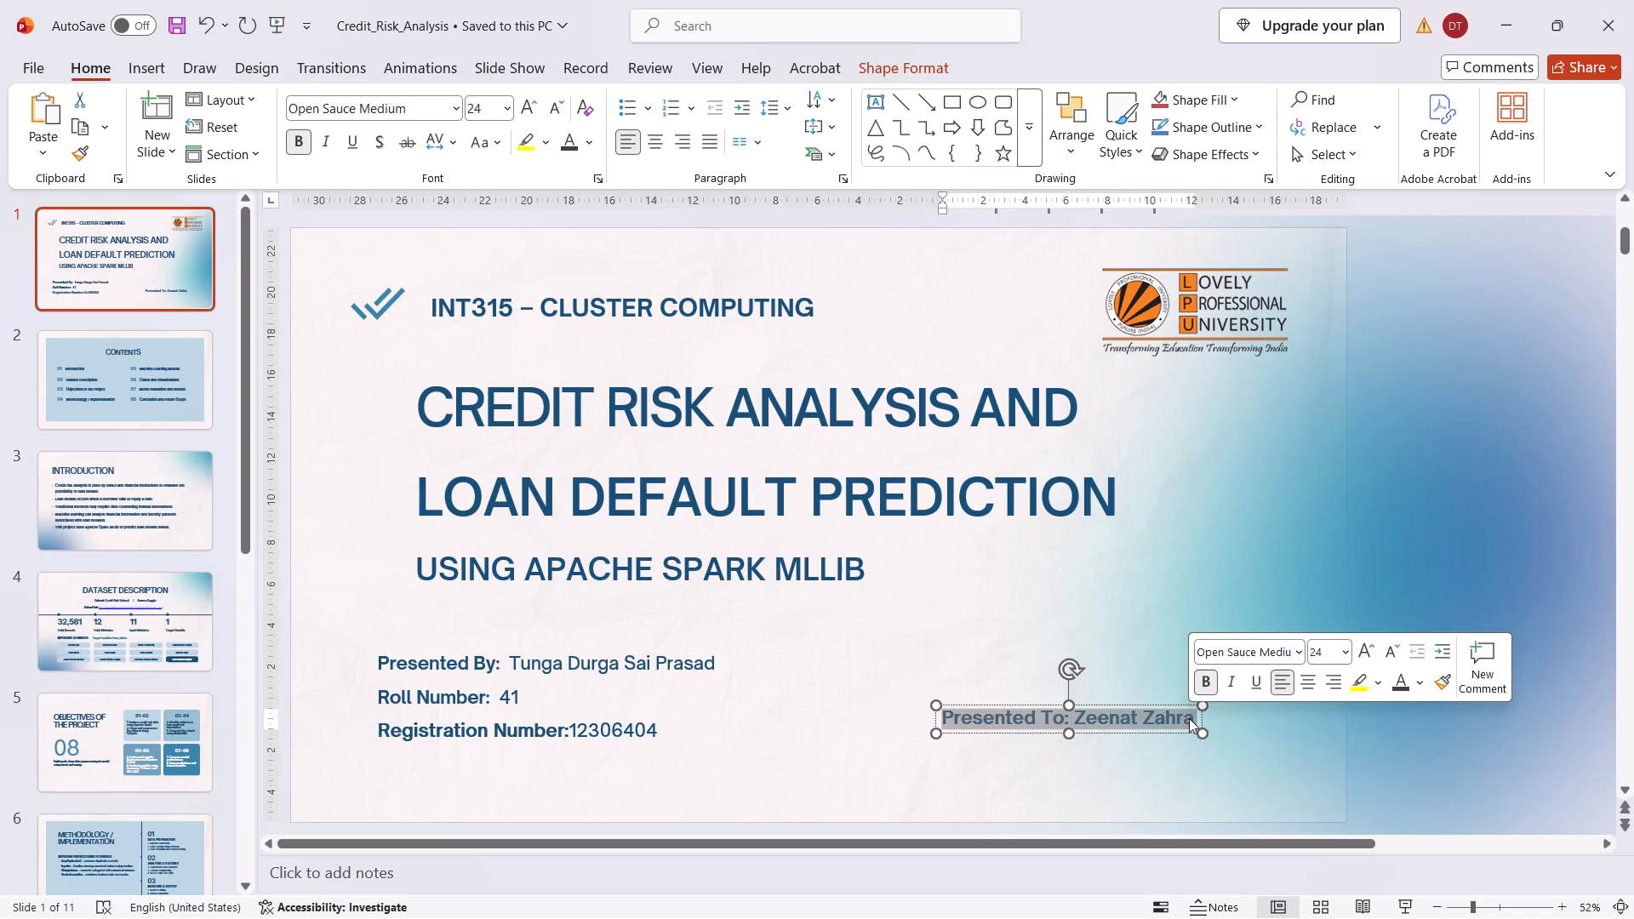
double_click(1189, 718)
drag(1189, 718, 1093, 716)
key(ctrl+c)
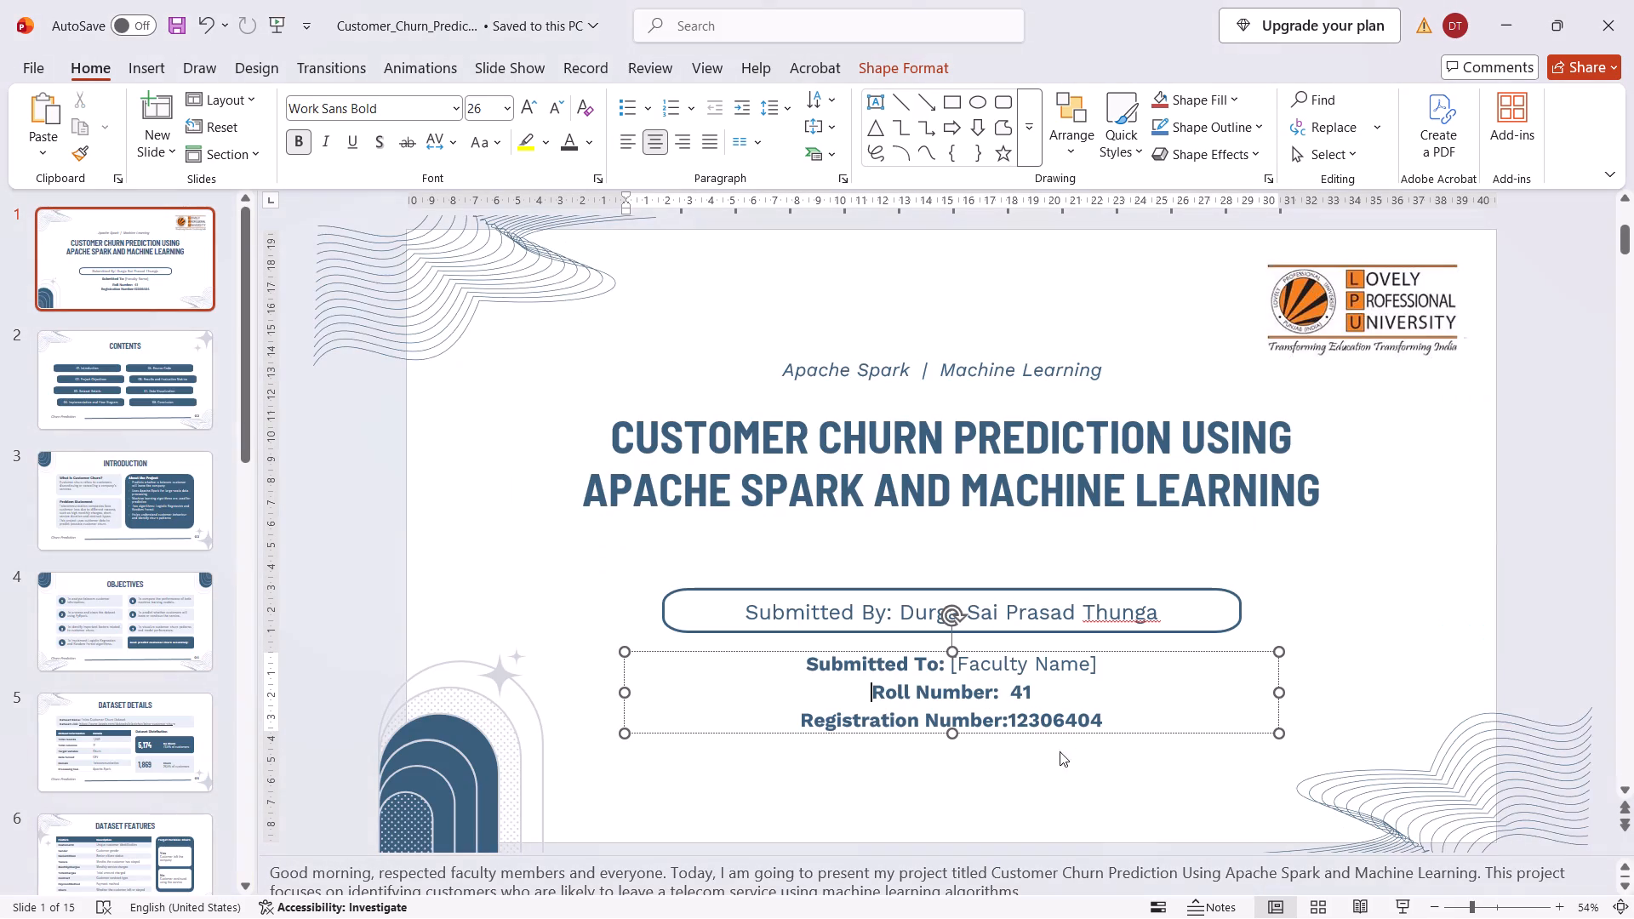
Replace the [Faculty Name] placeholder on the churn title slide with the copied name as plain text, keeping Roll Number on its own line.
drag(1094, 669, 946, 659)
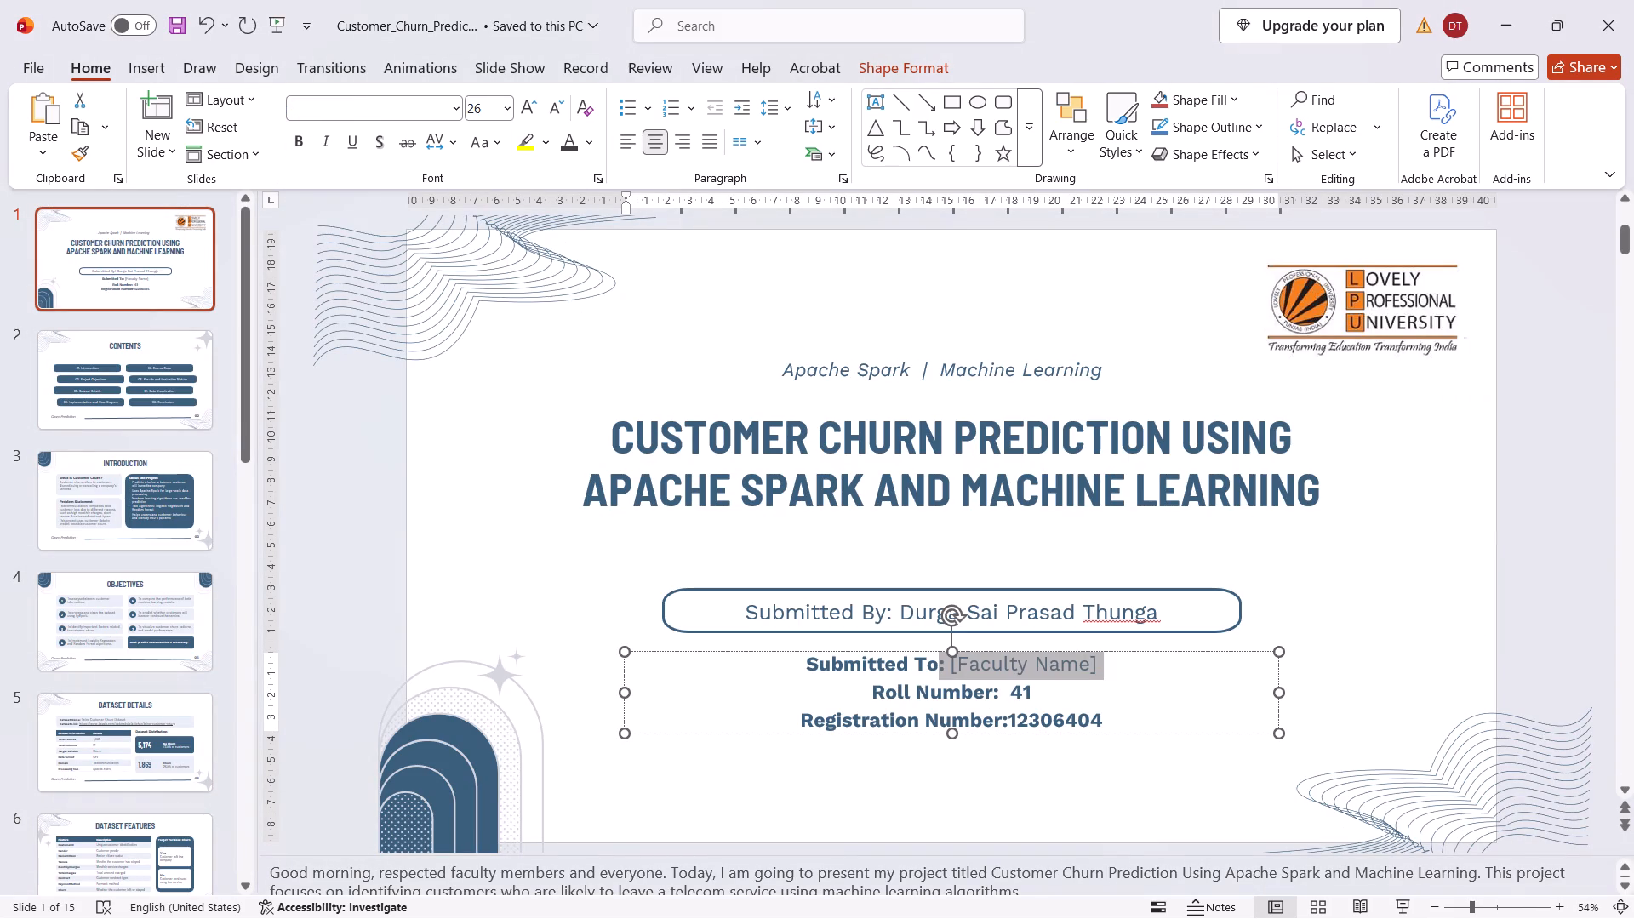
drag(946, 659, 951, 659)
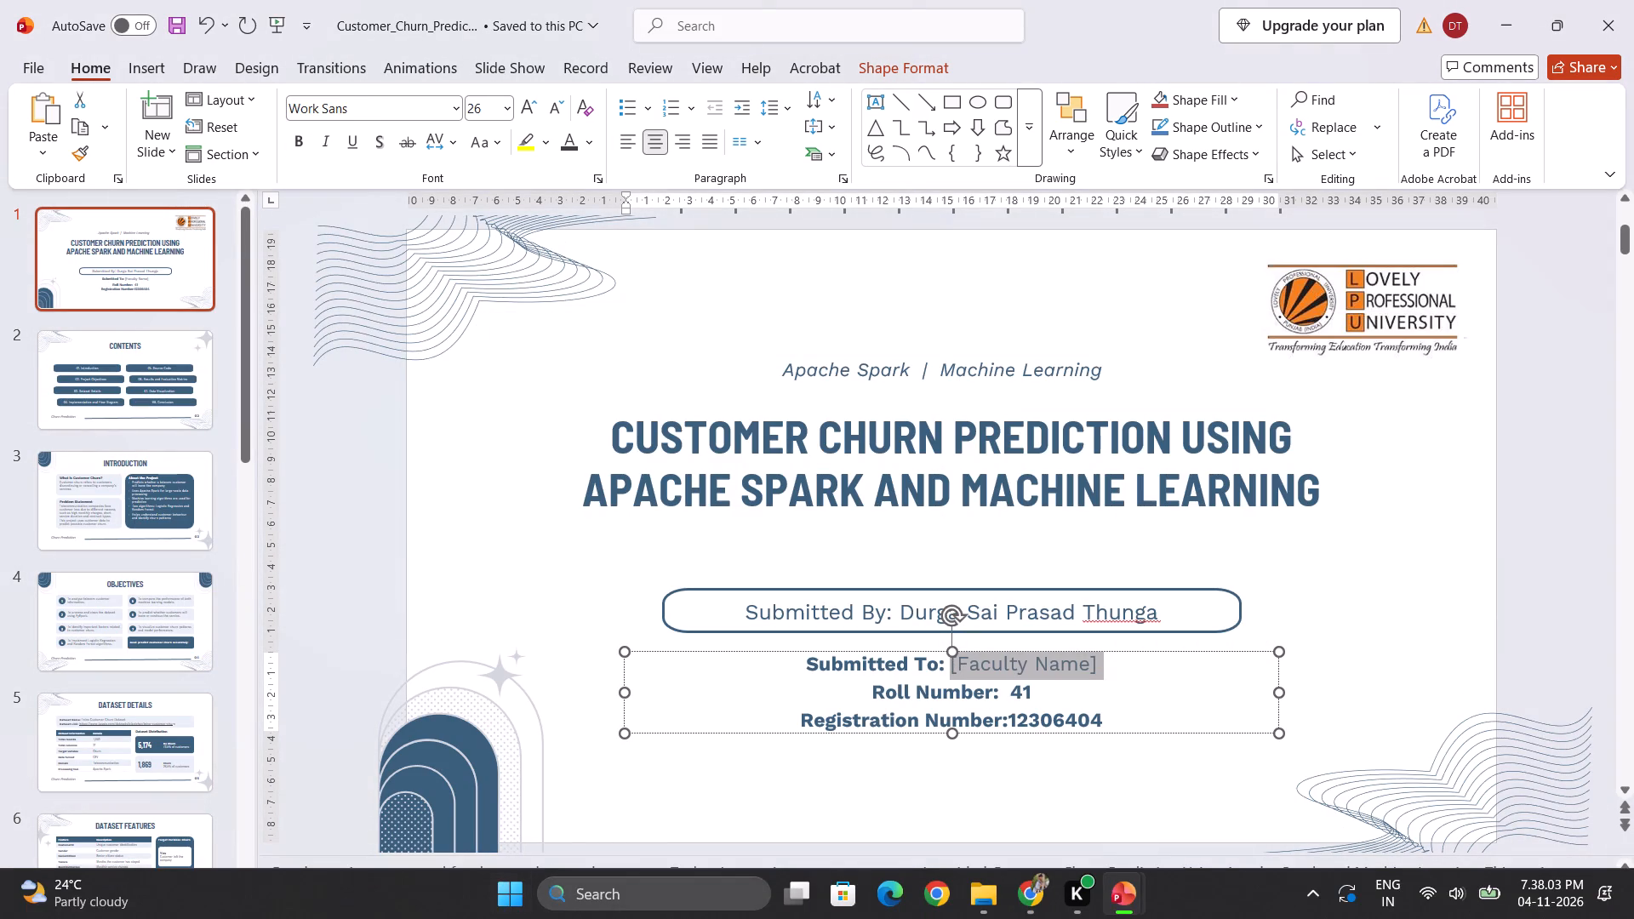
click(588, 884)
key(ctrl+v)
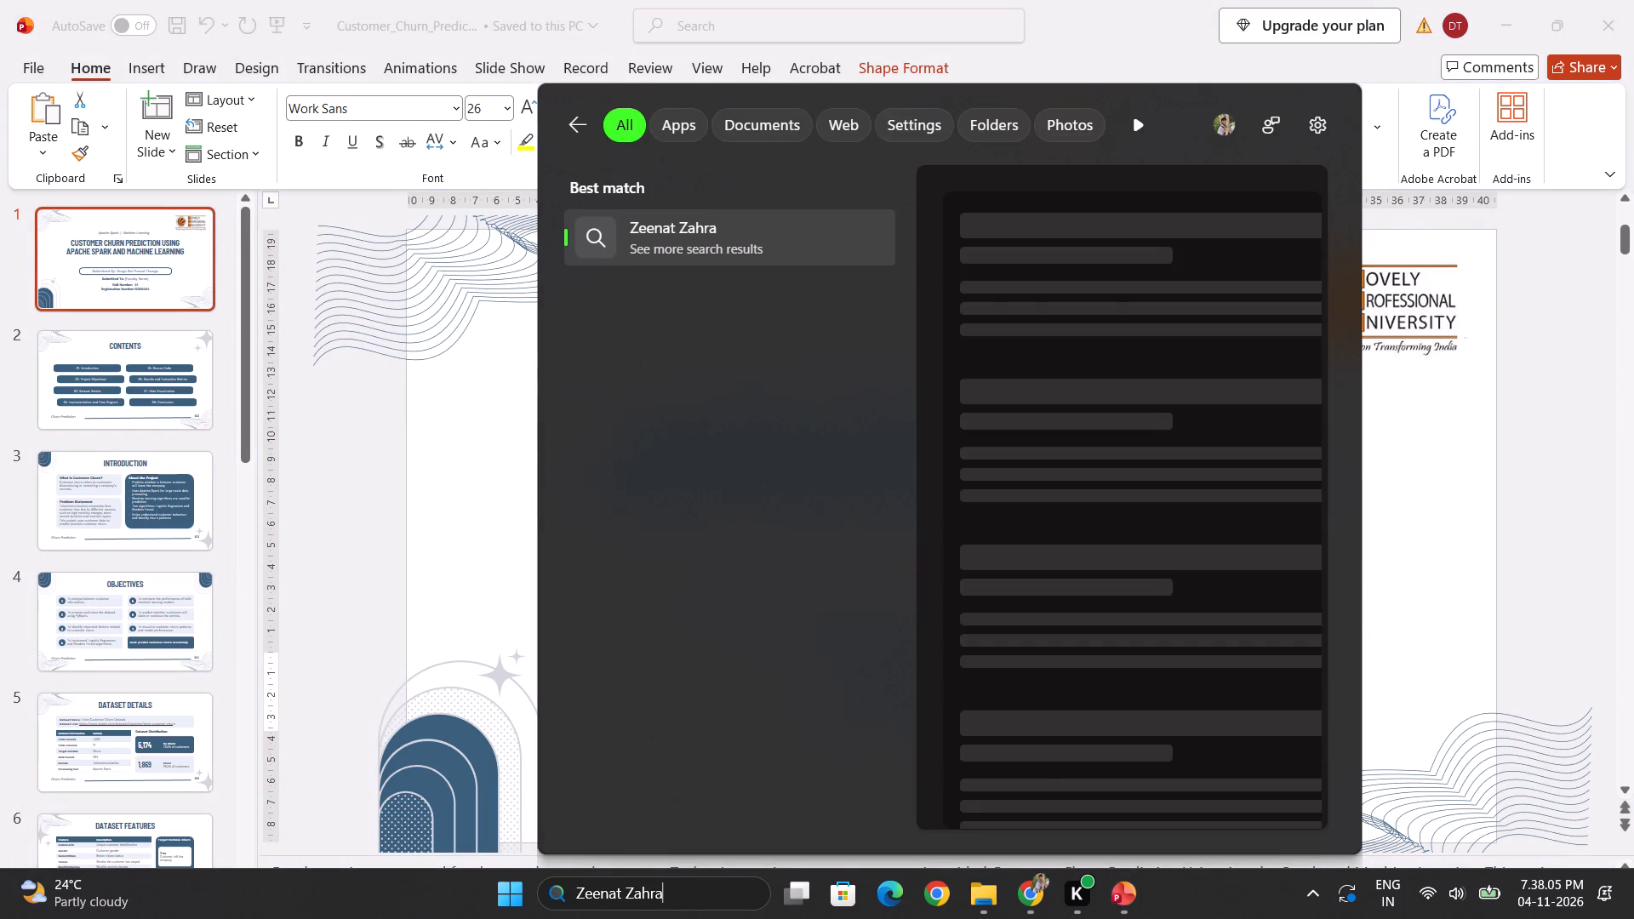
key(ctrl+a)
key(ctrl+x)
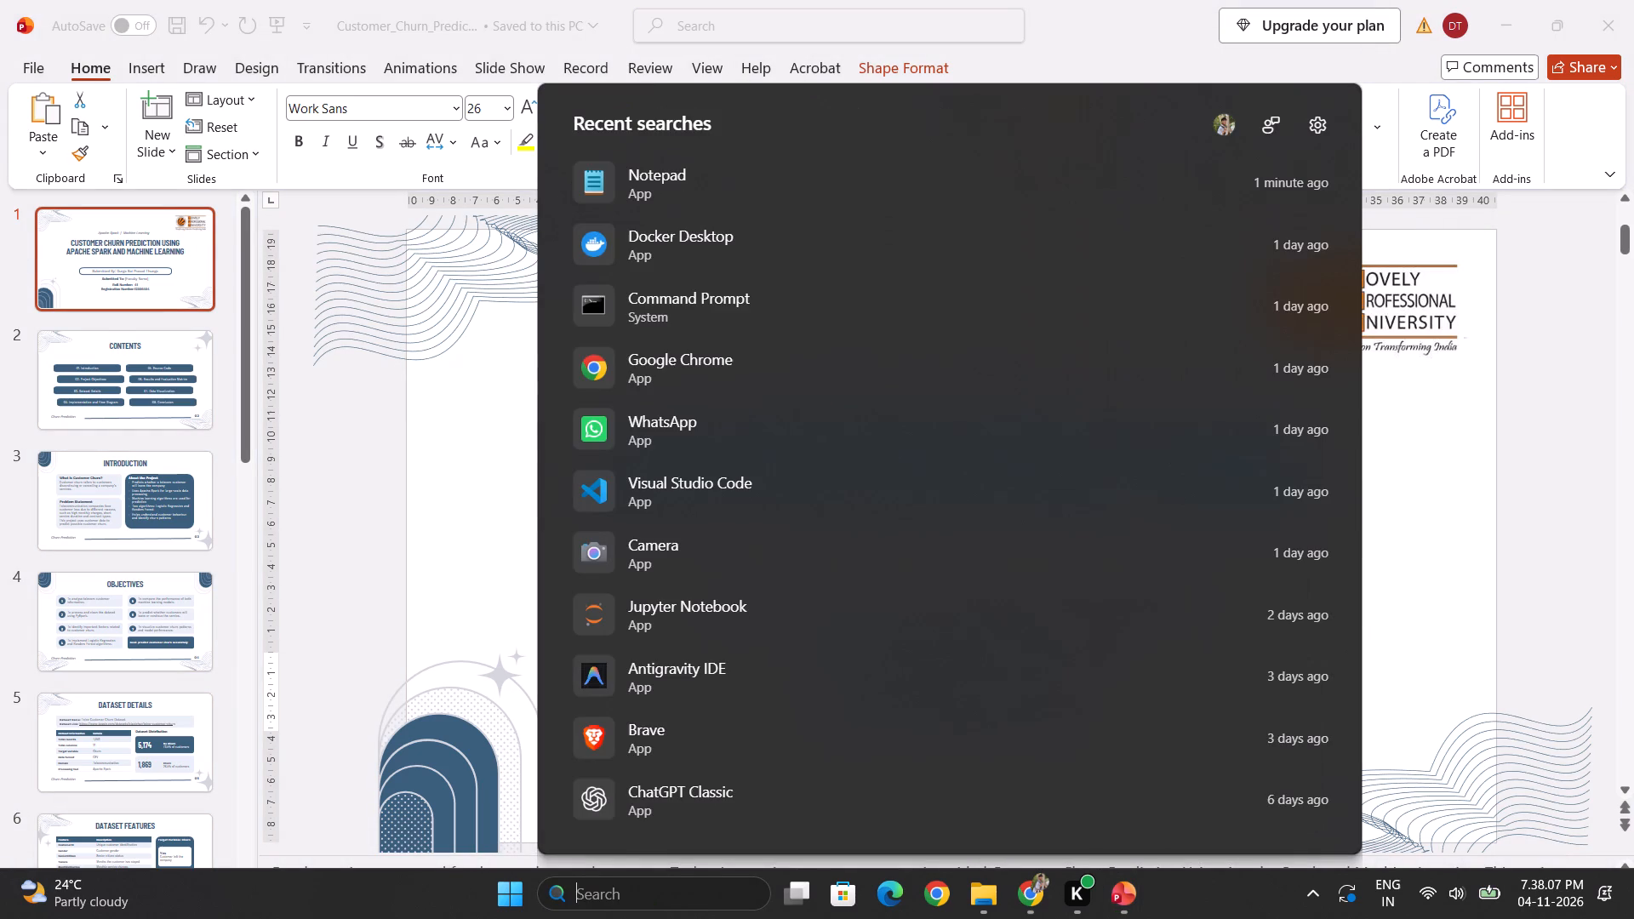
click(1626, 581)
key(ctrl+v)
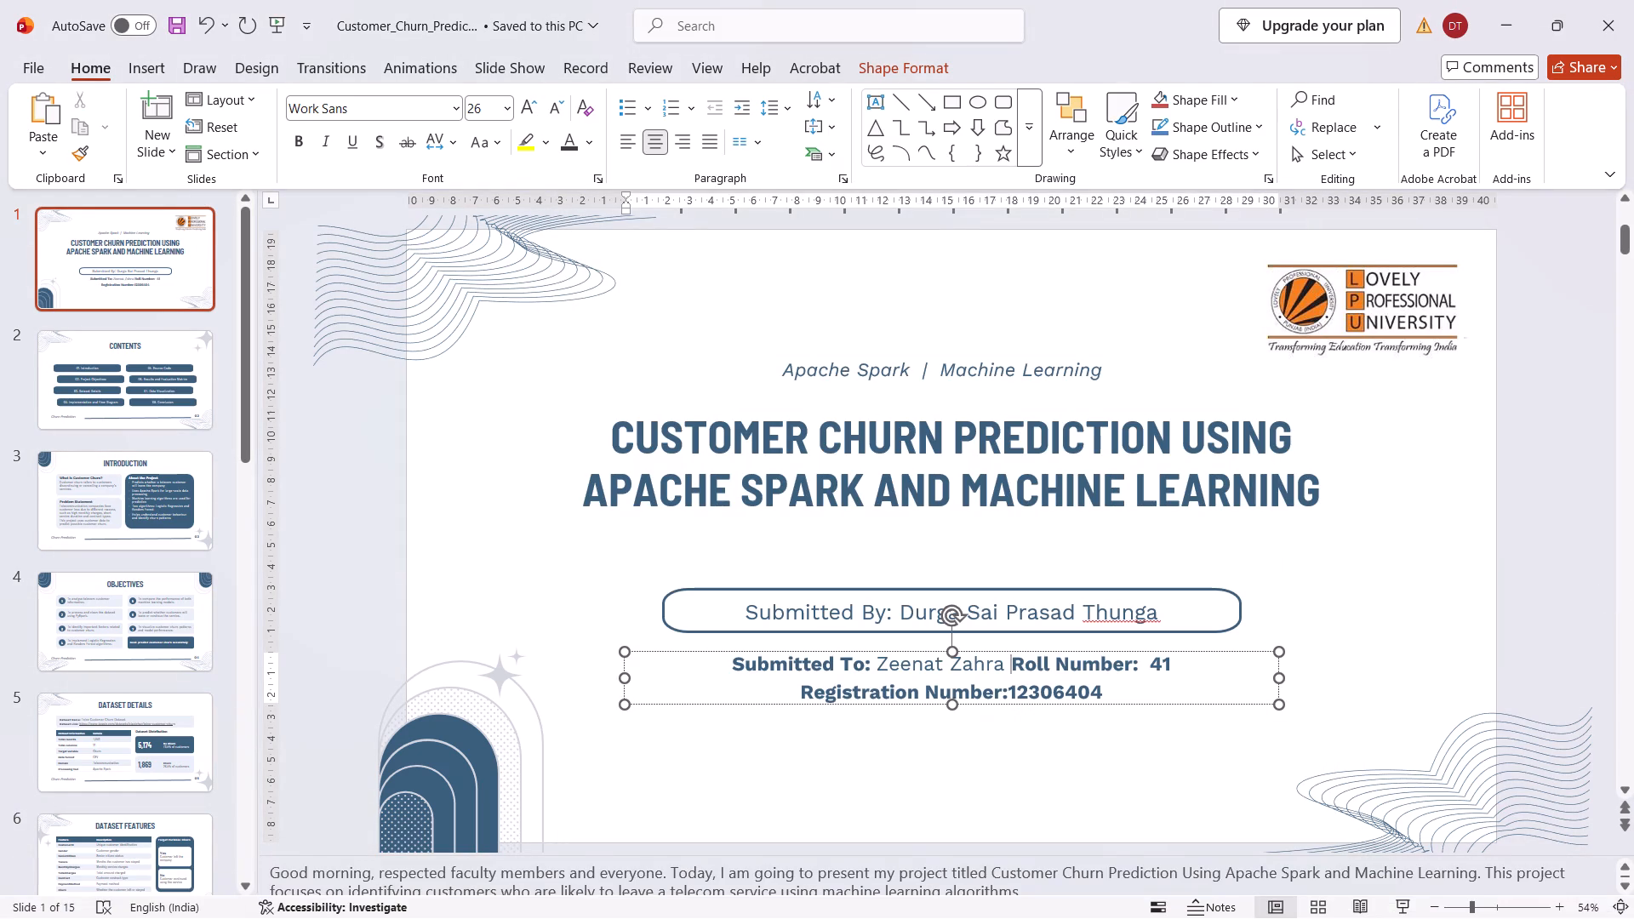
key(Return)
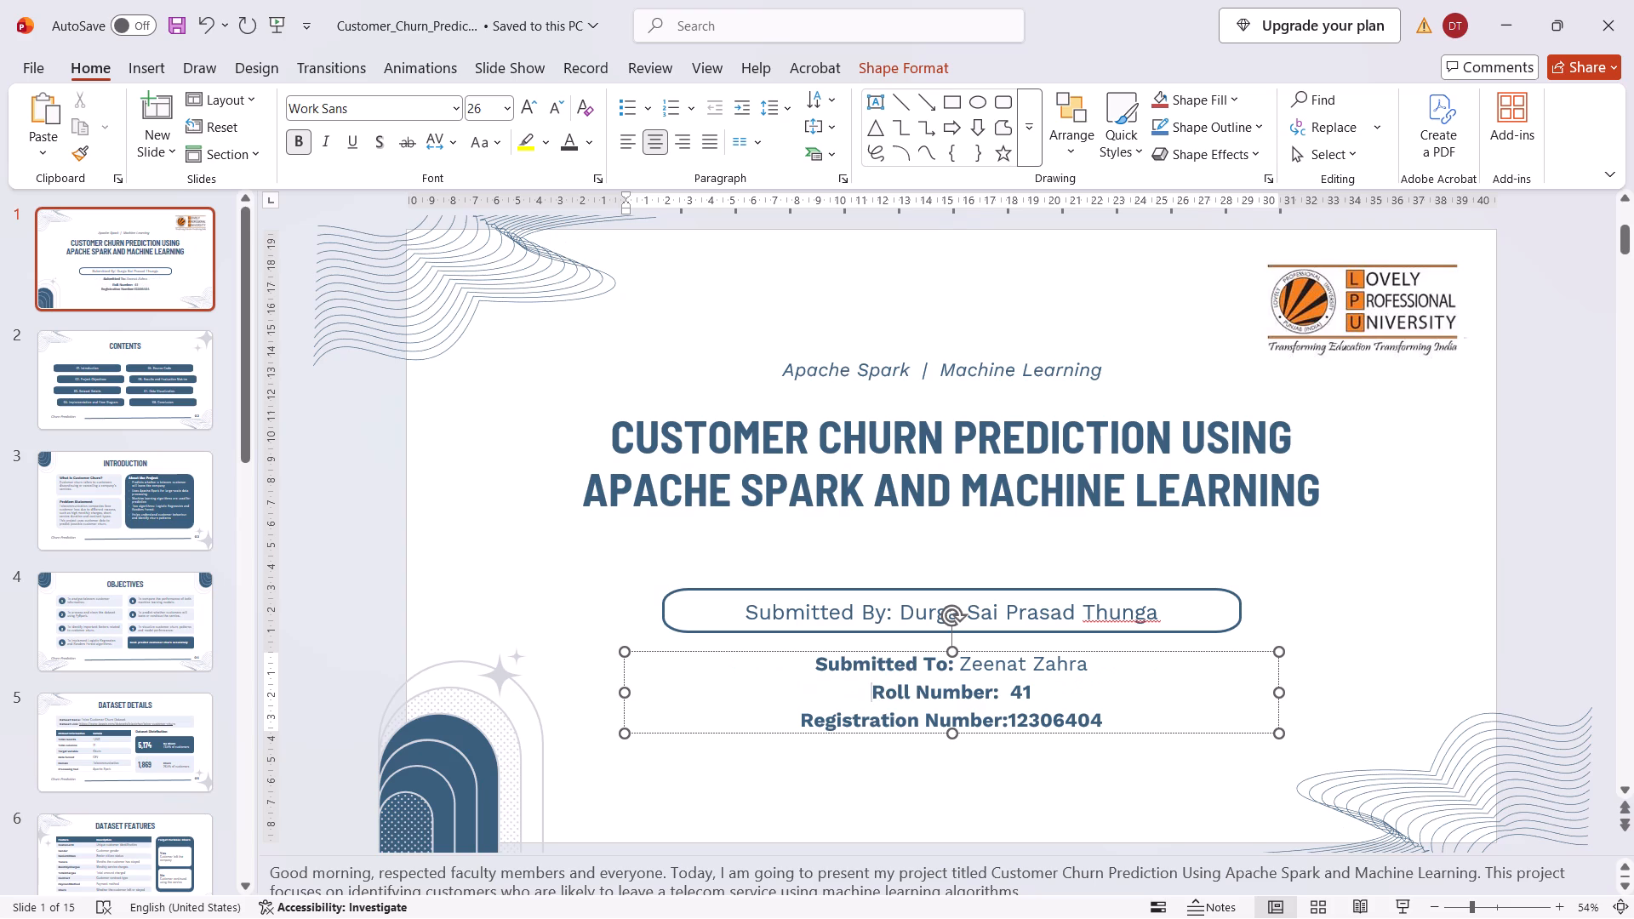
click(1461, 589)
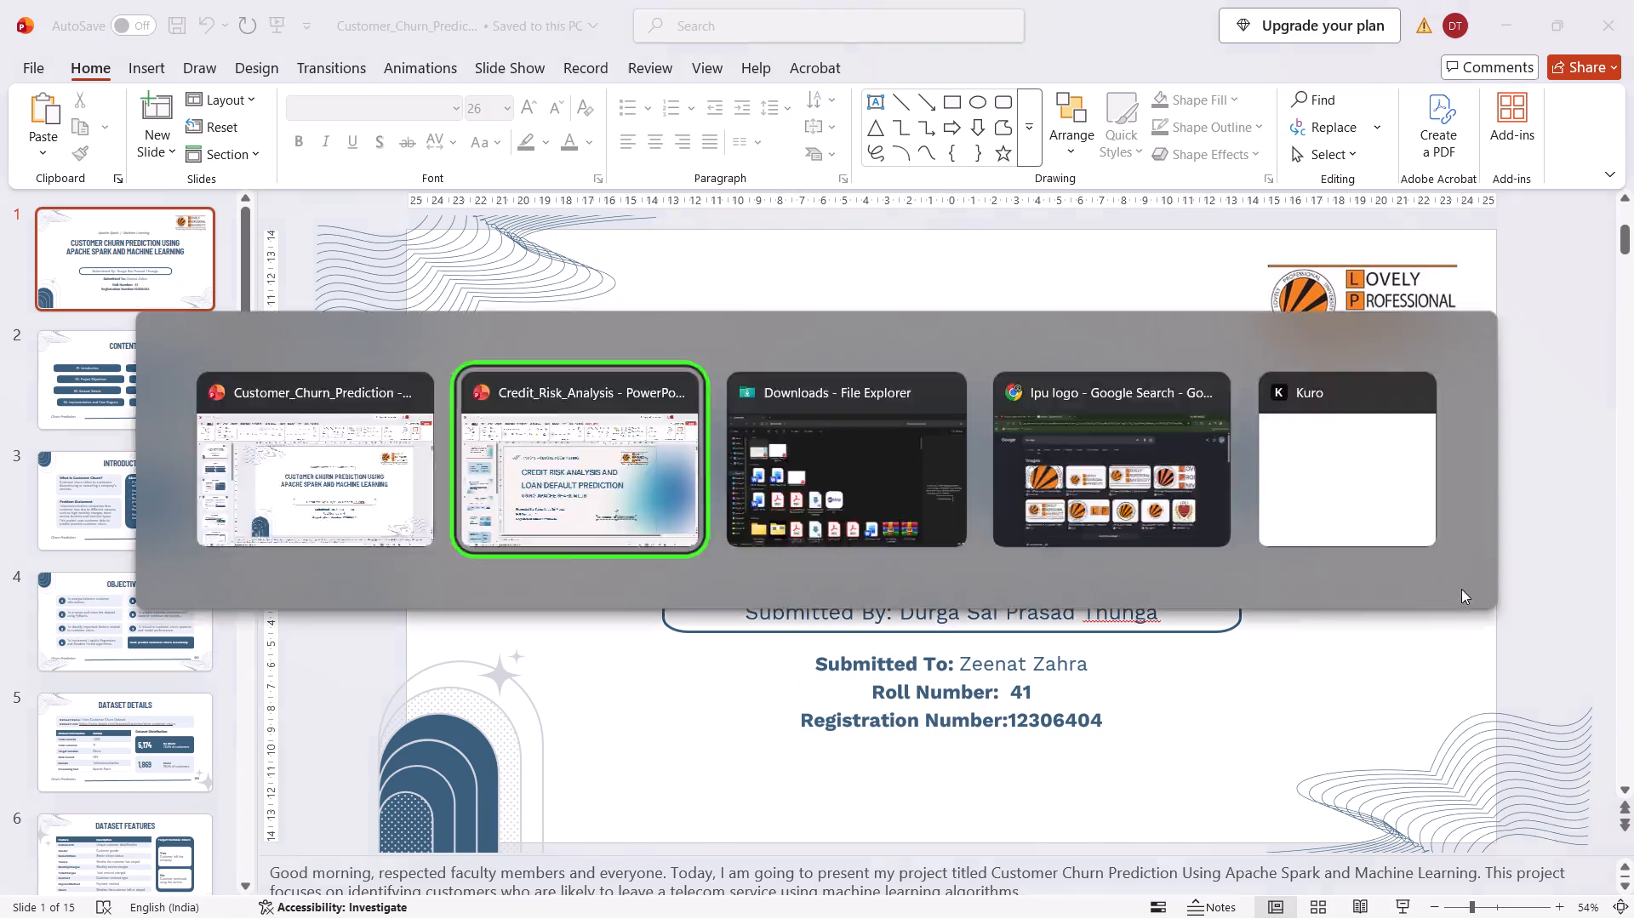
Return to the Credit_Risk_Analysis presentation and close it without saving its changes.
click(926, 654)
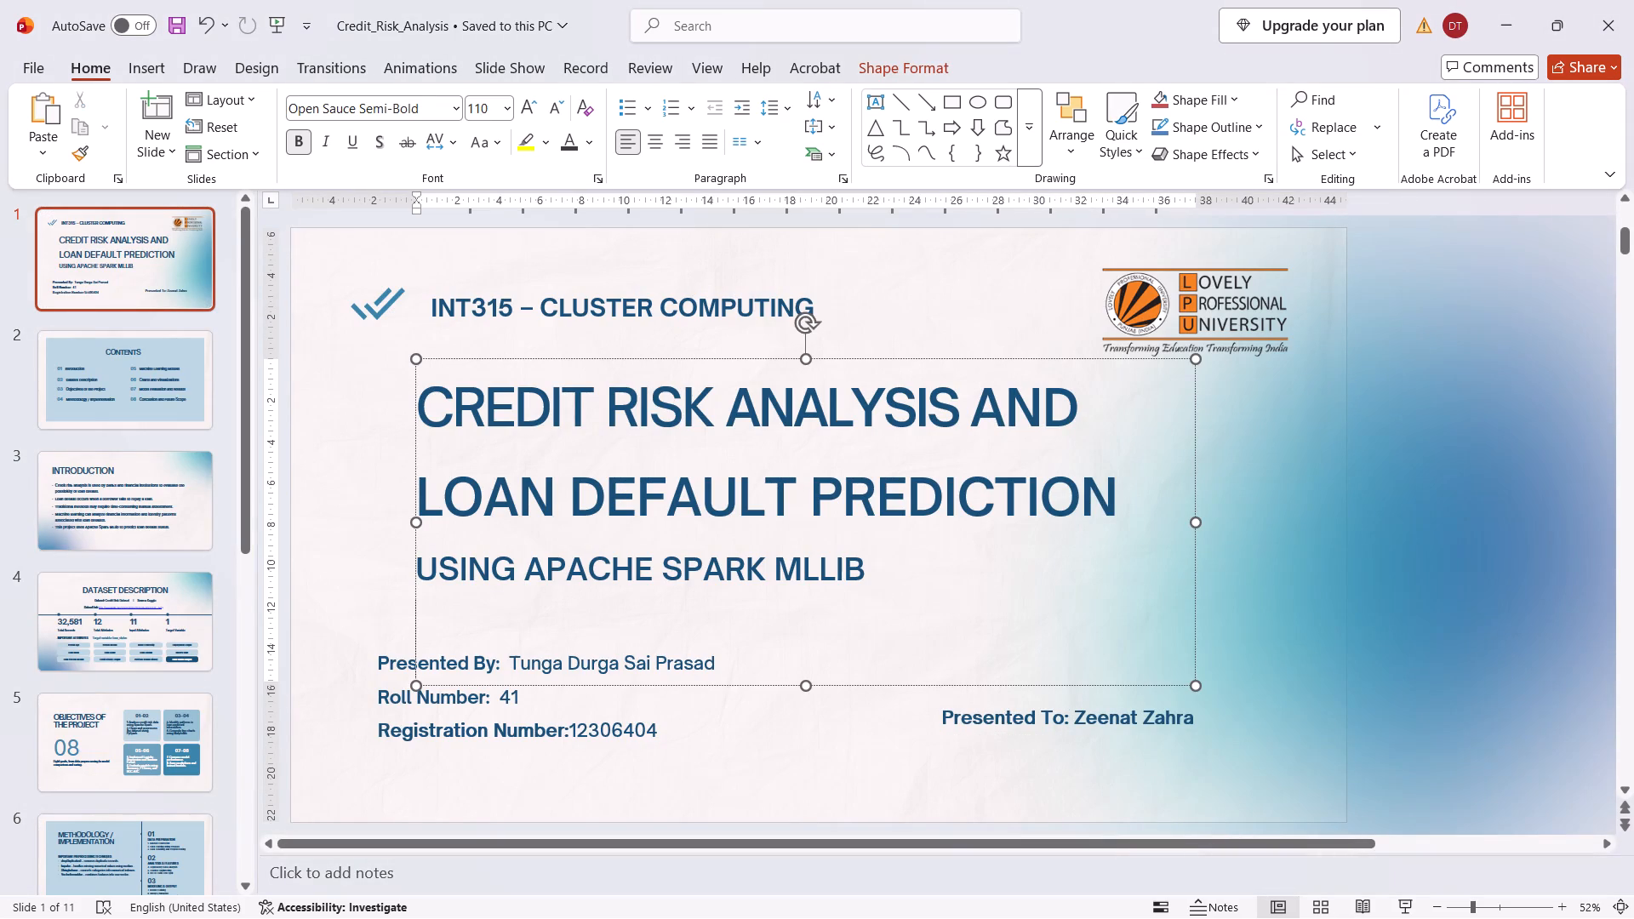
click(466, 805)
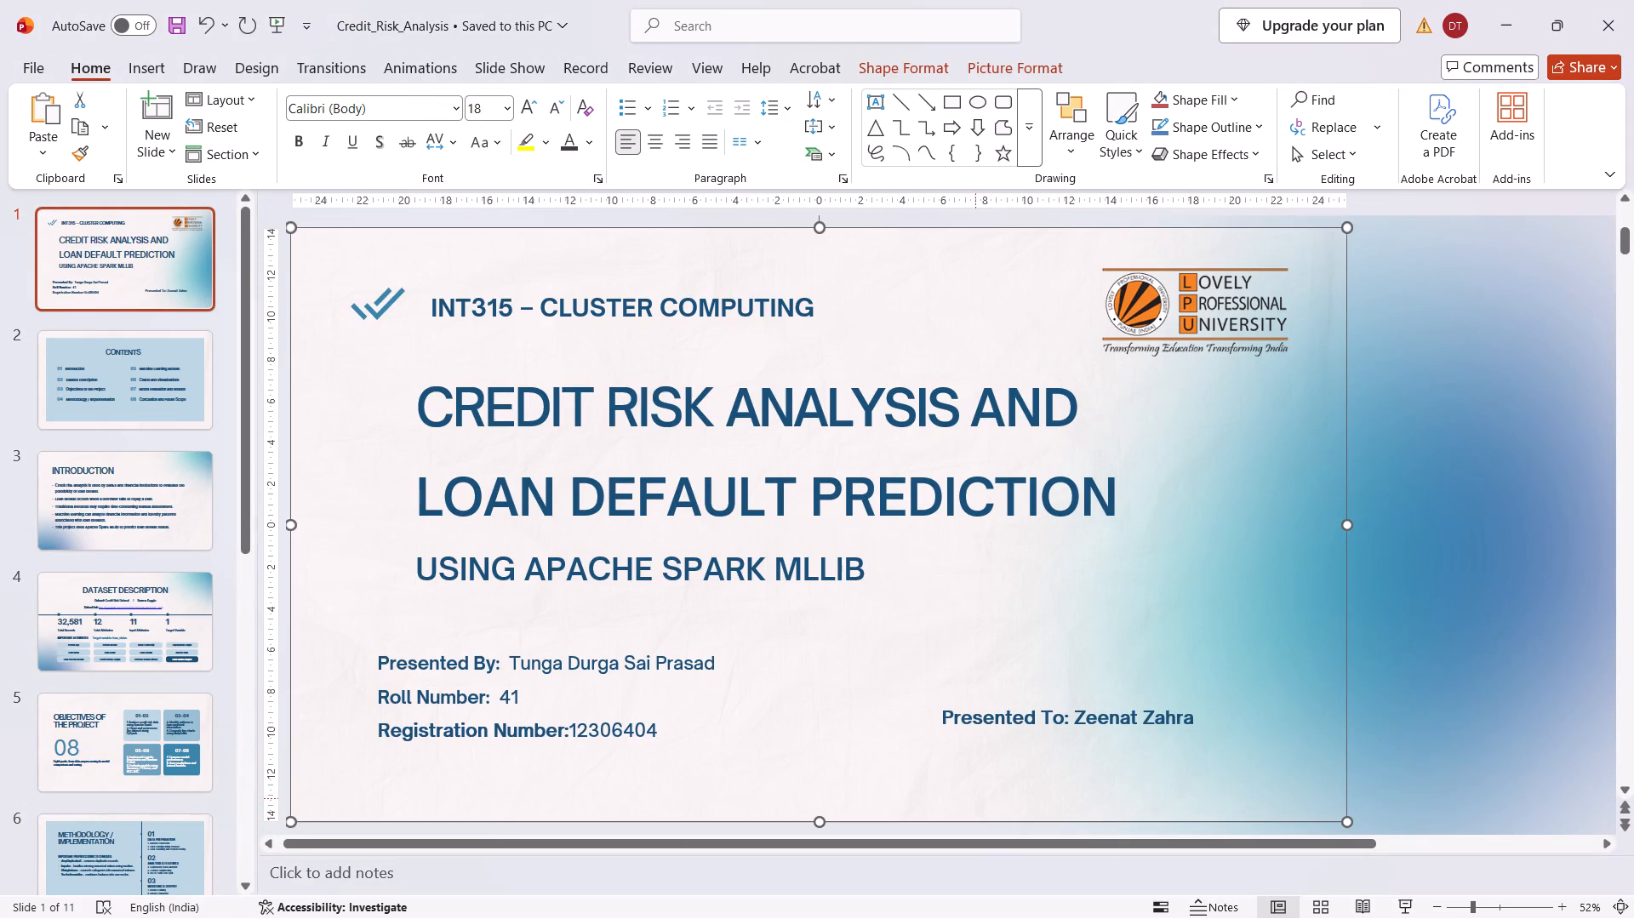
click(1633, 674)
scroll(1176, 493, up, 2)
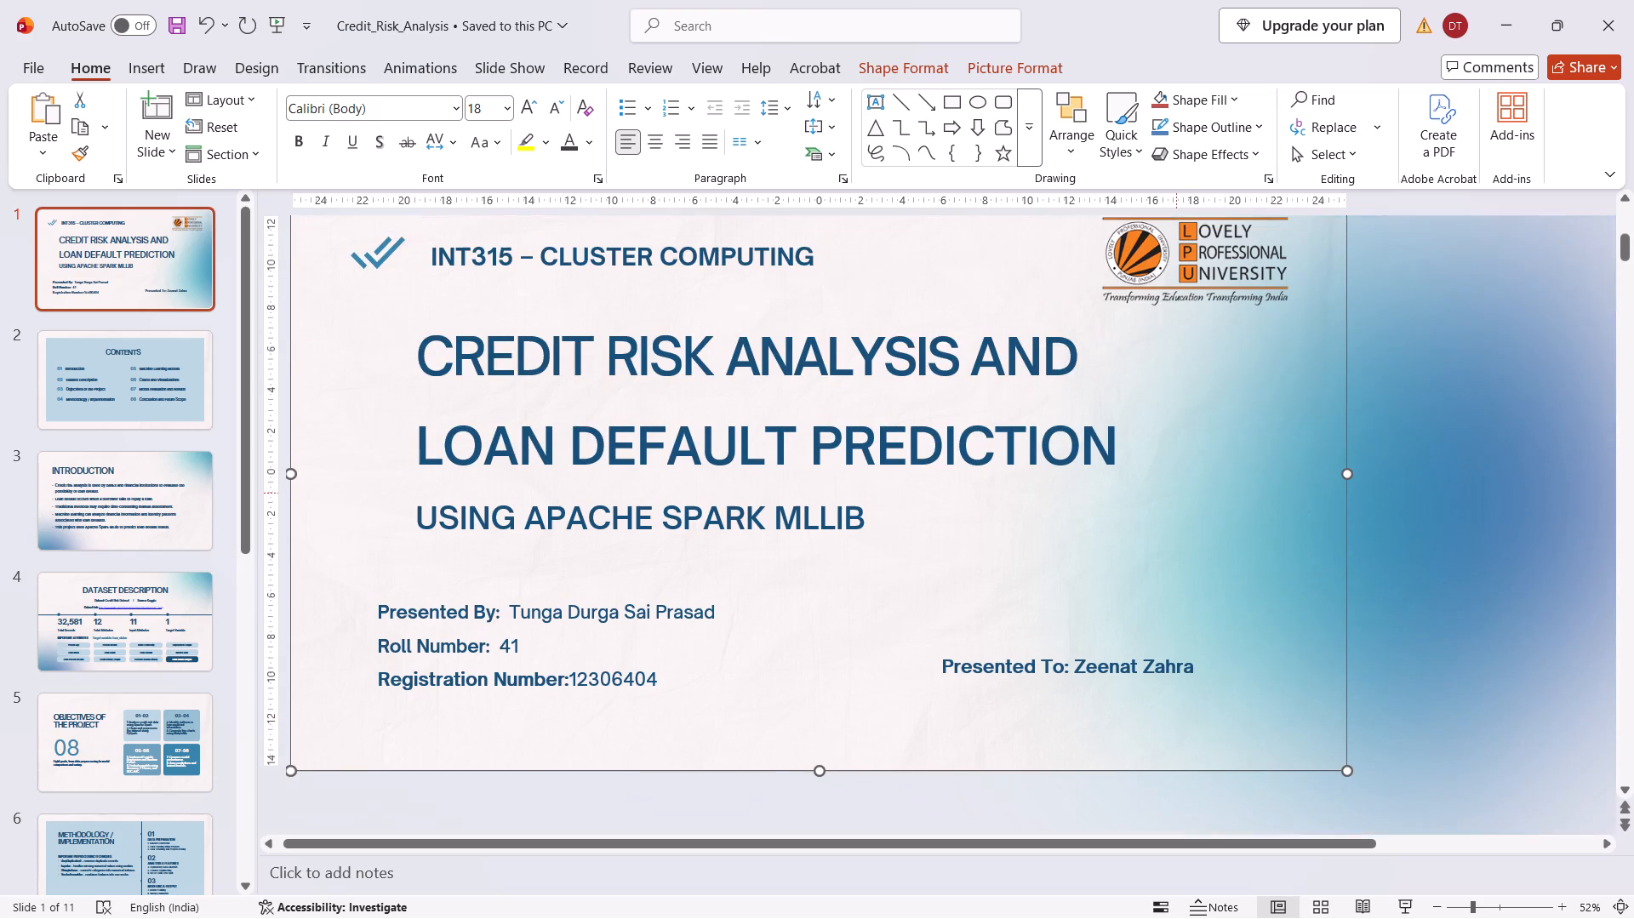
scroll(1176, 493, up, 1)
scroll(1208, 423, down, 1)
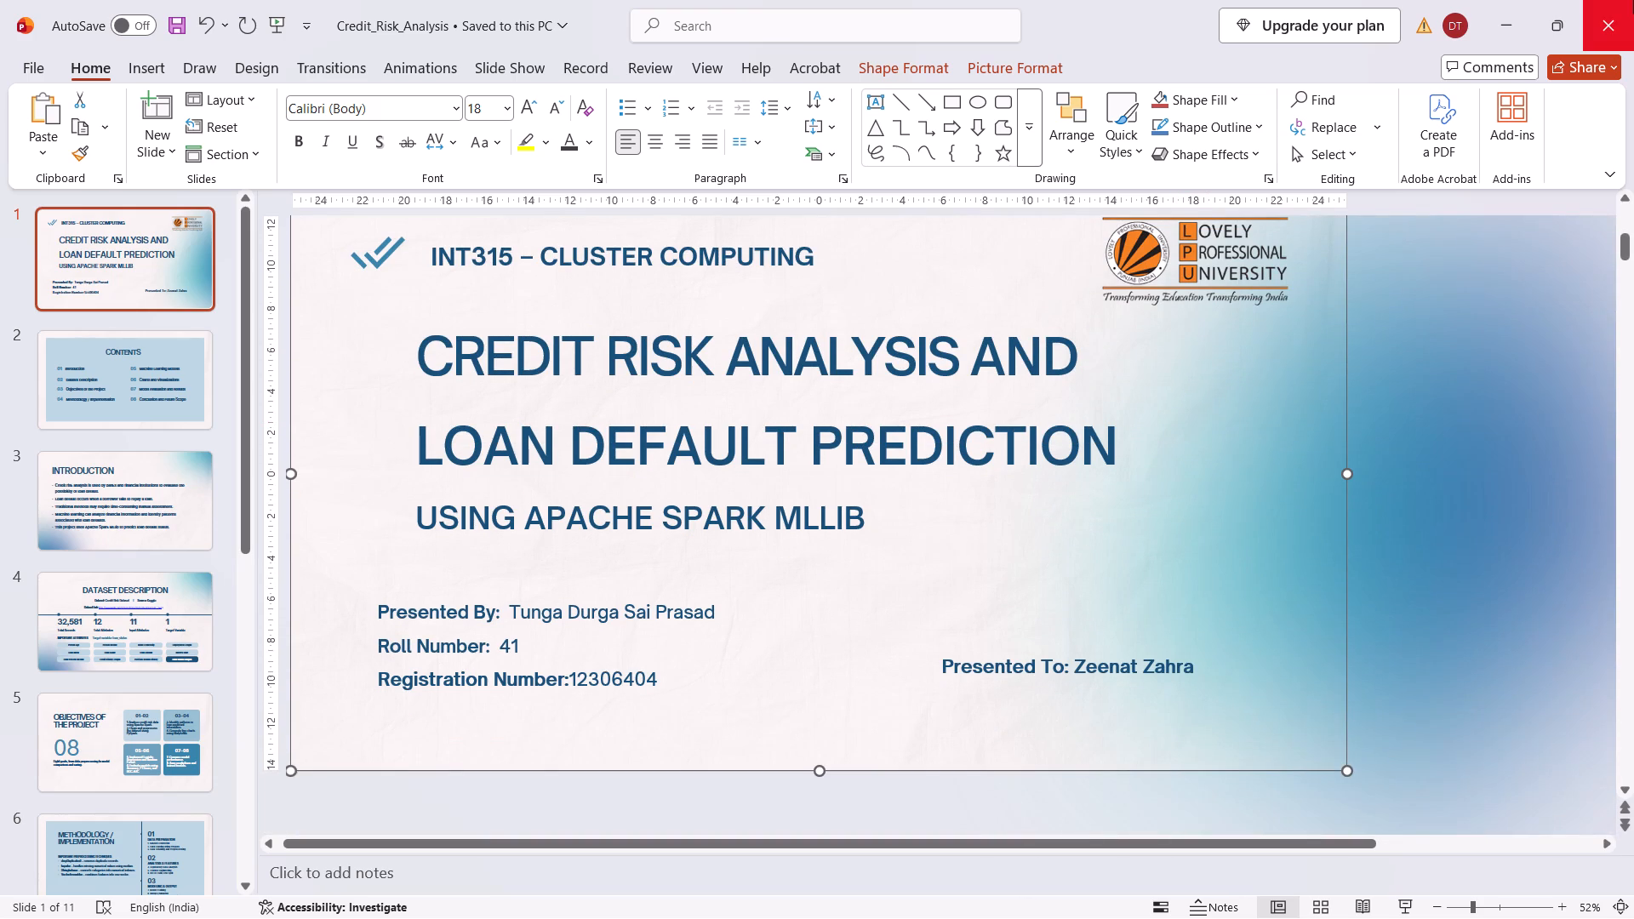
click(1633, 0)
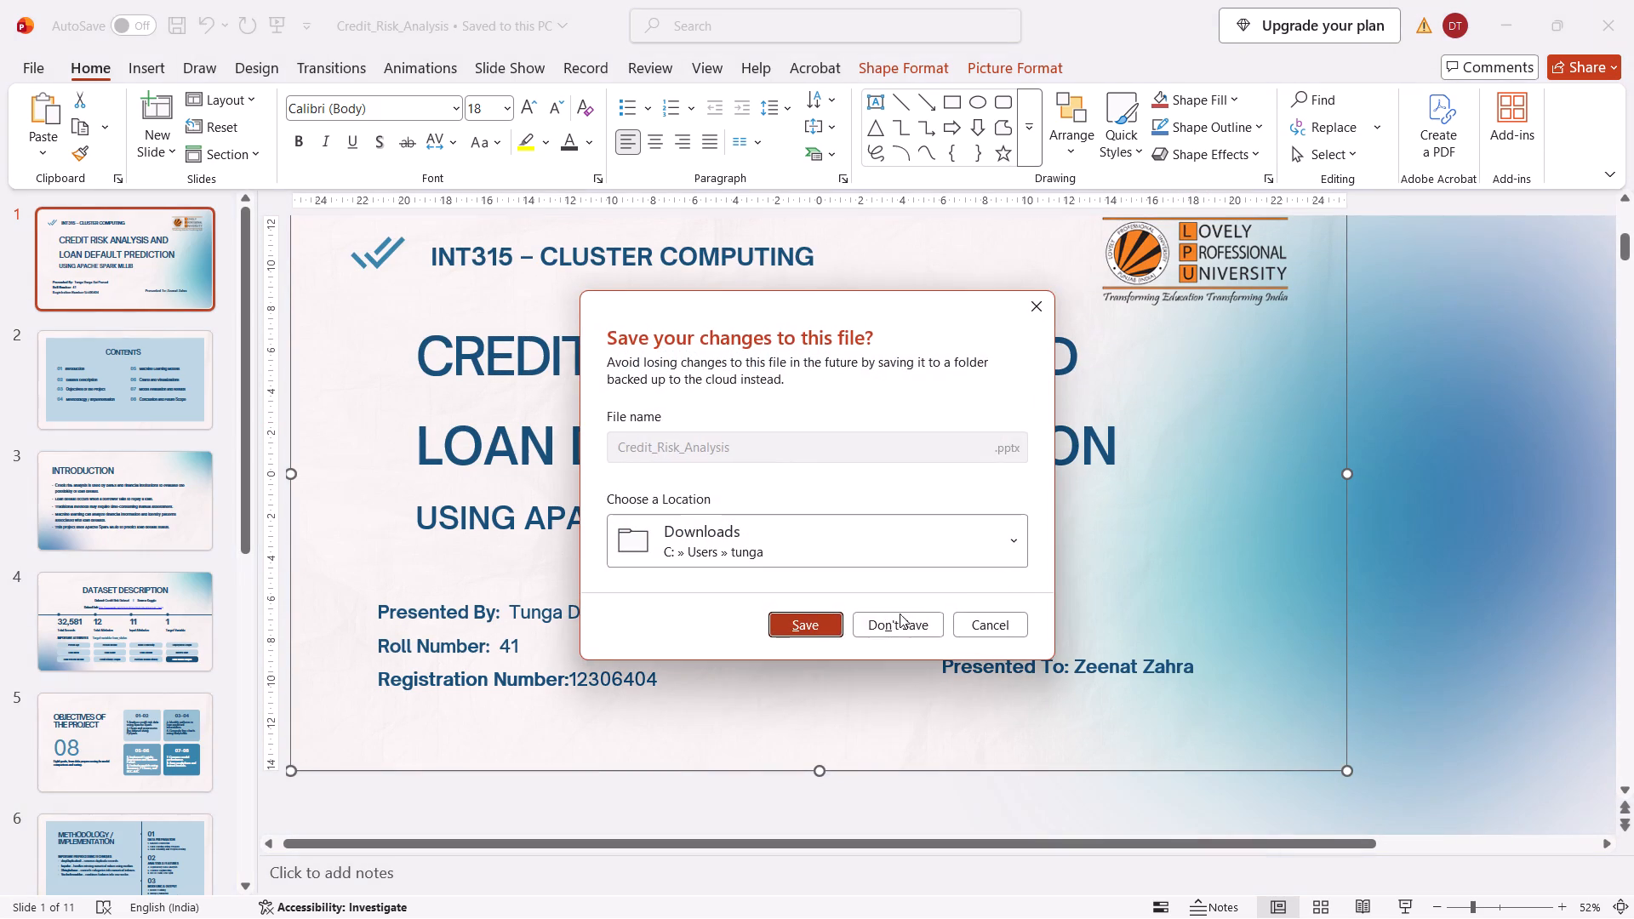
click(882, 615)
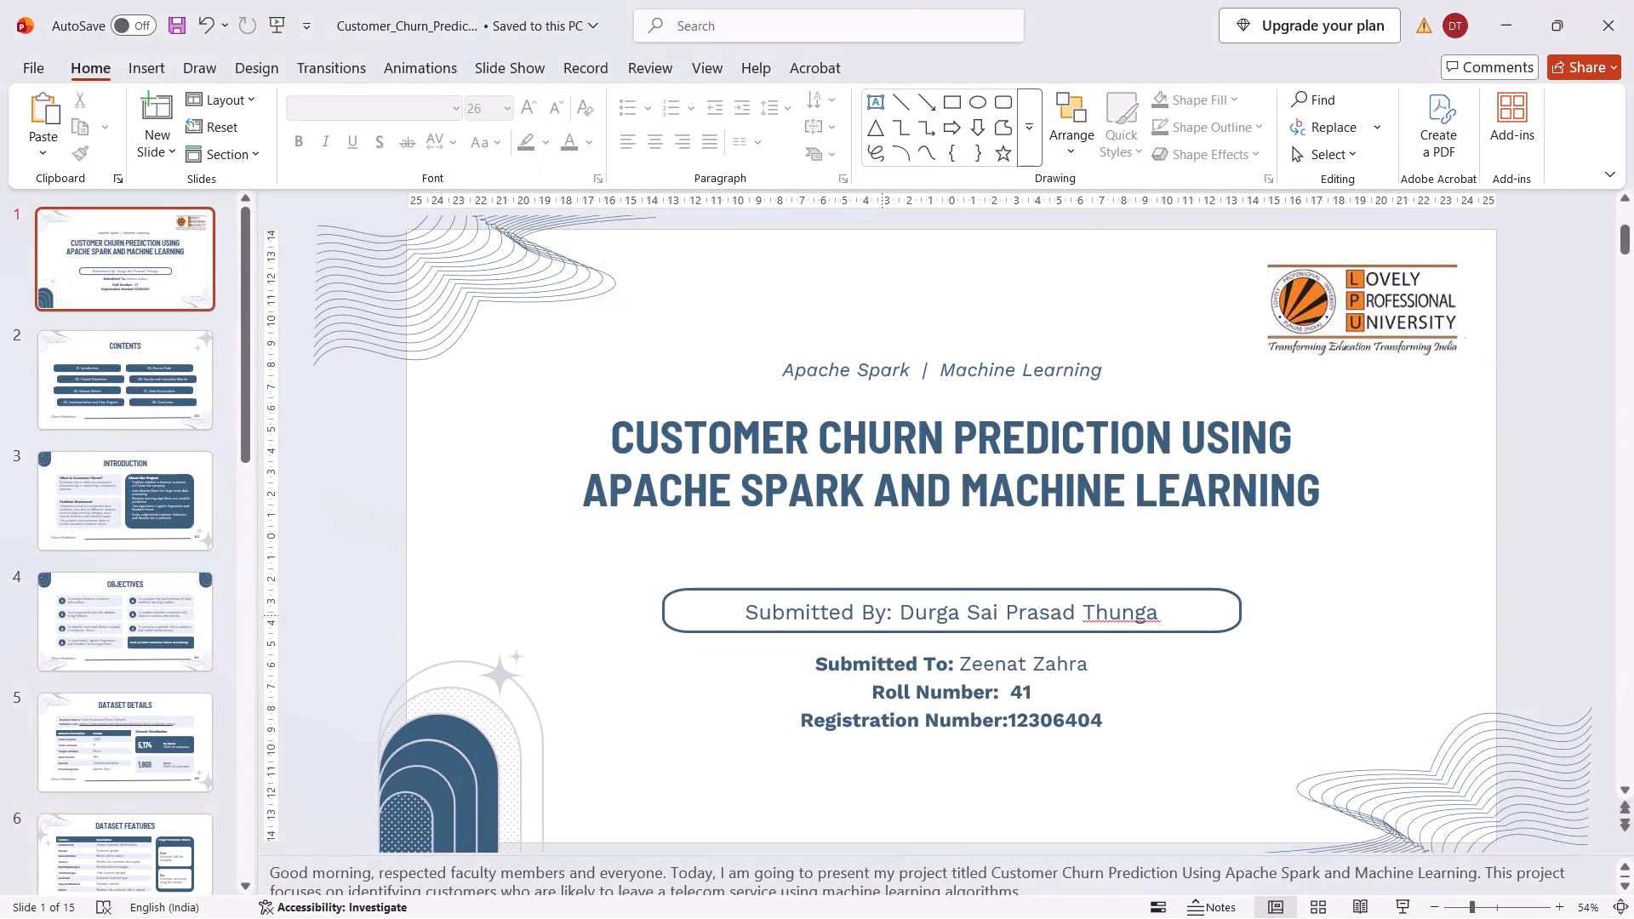
Close the Customer_Churn_Prediction presentation, saving its changes in Downloads.
click(1633, 0)
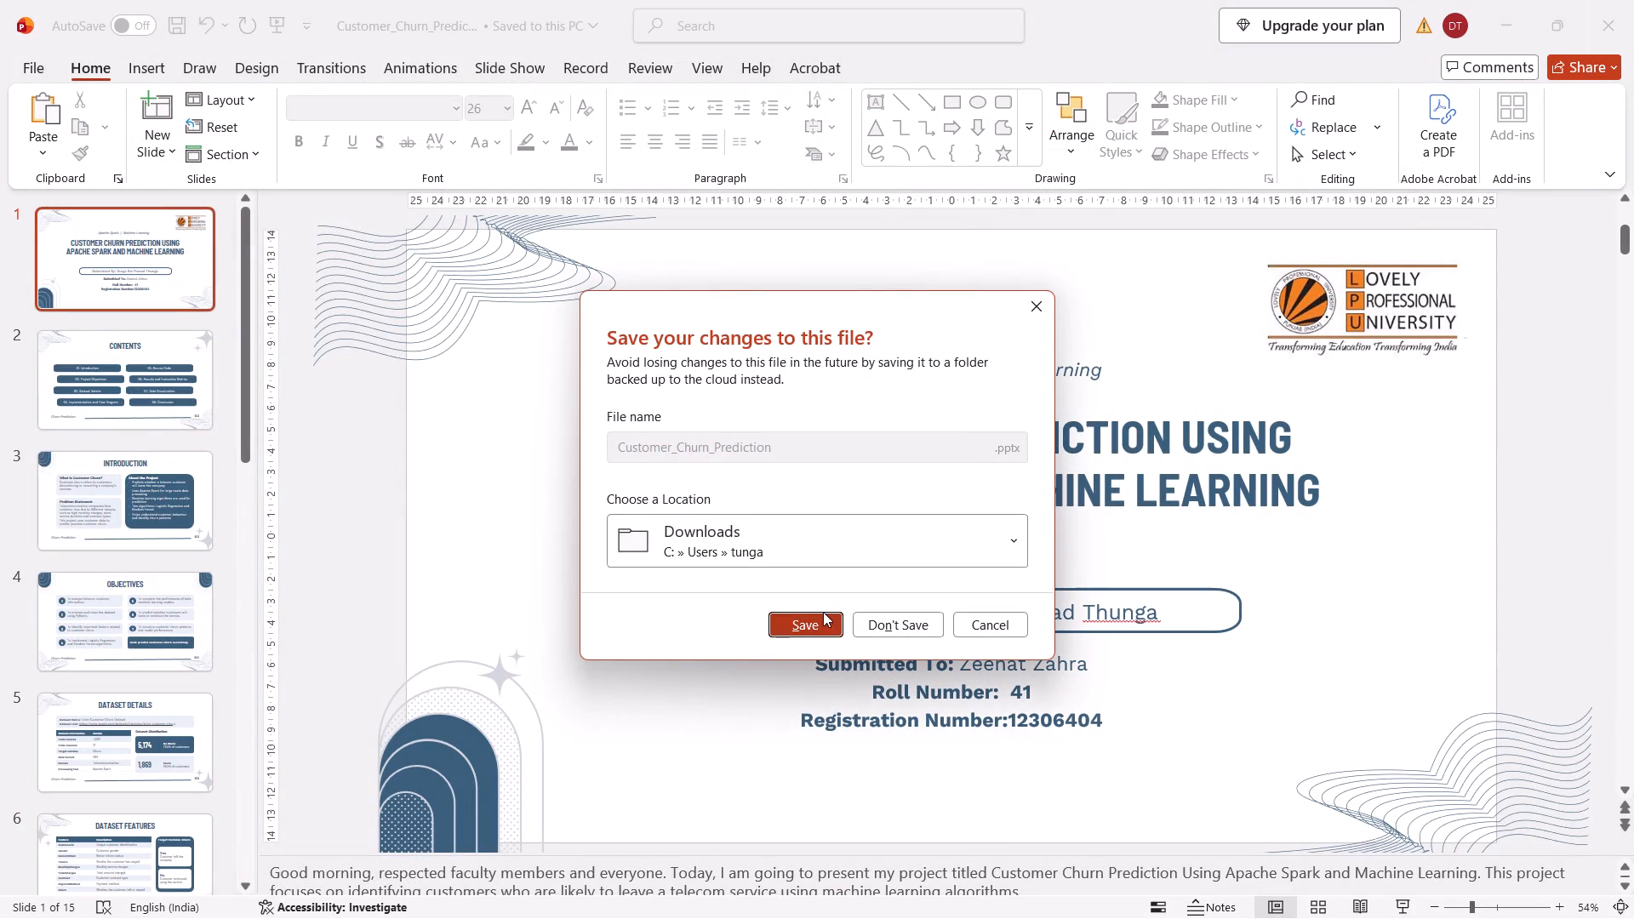
click(822, 617)
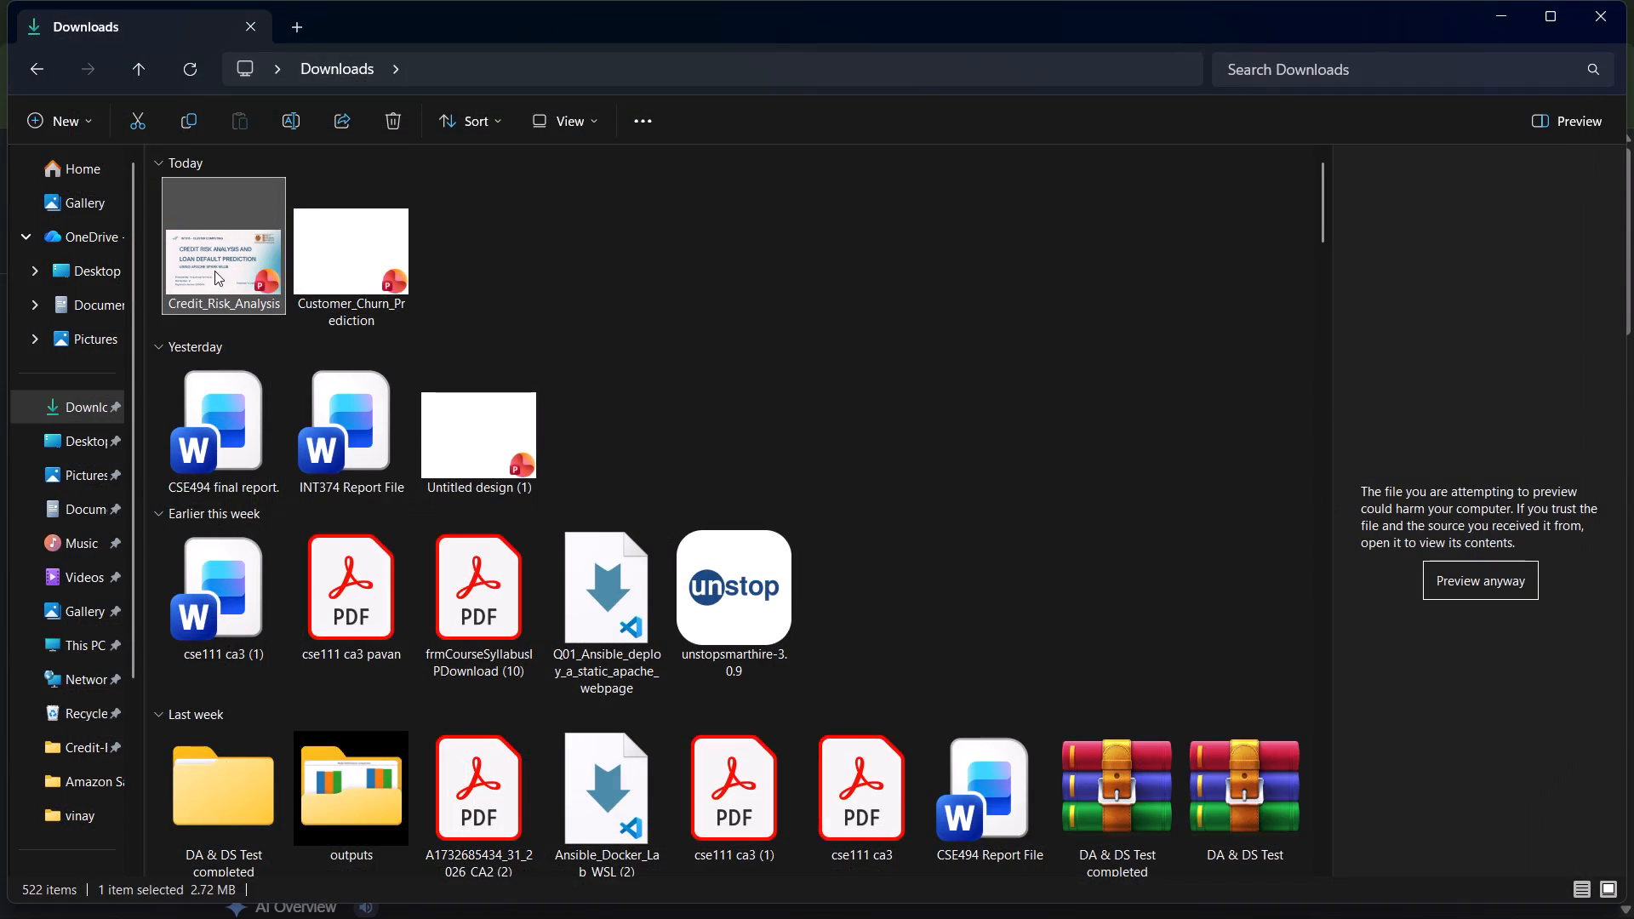
Reopen Credit_Risk_Analysis from Downloads, add a space before the registration number and make the "Registration Number:" label bold.
double_click(172, 279)
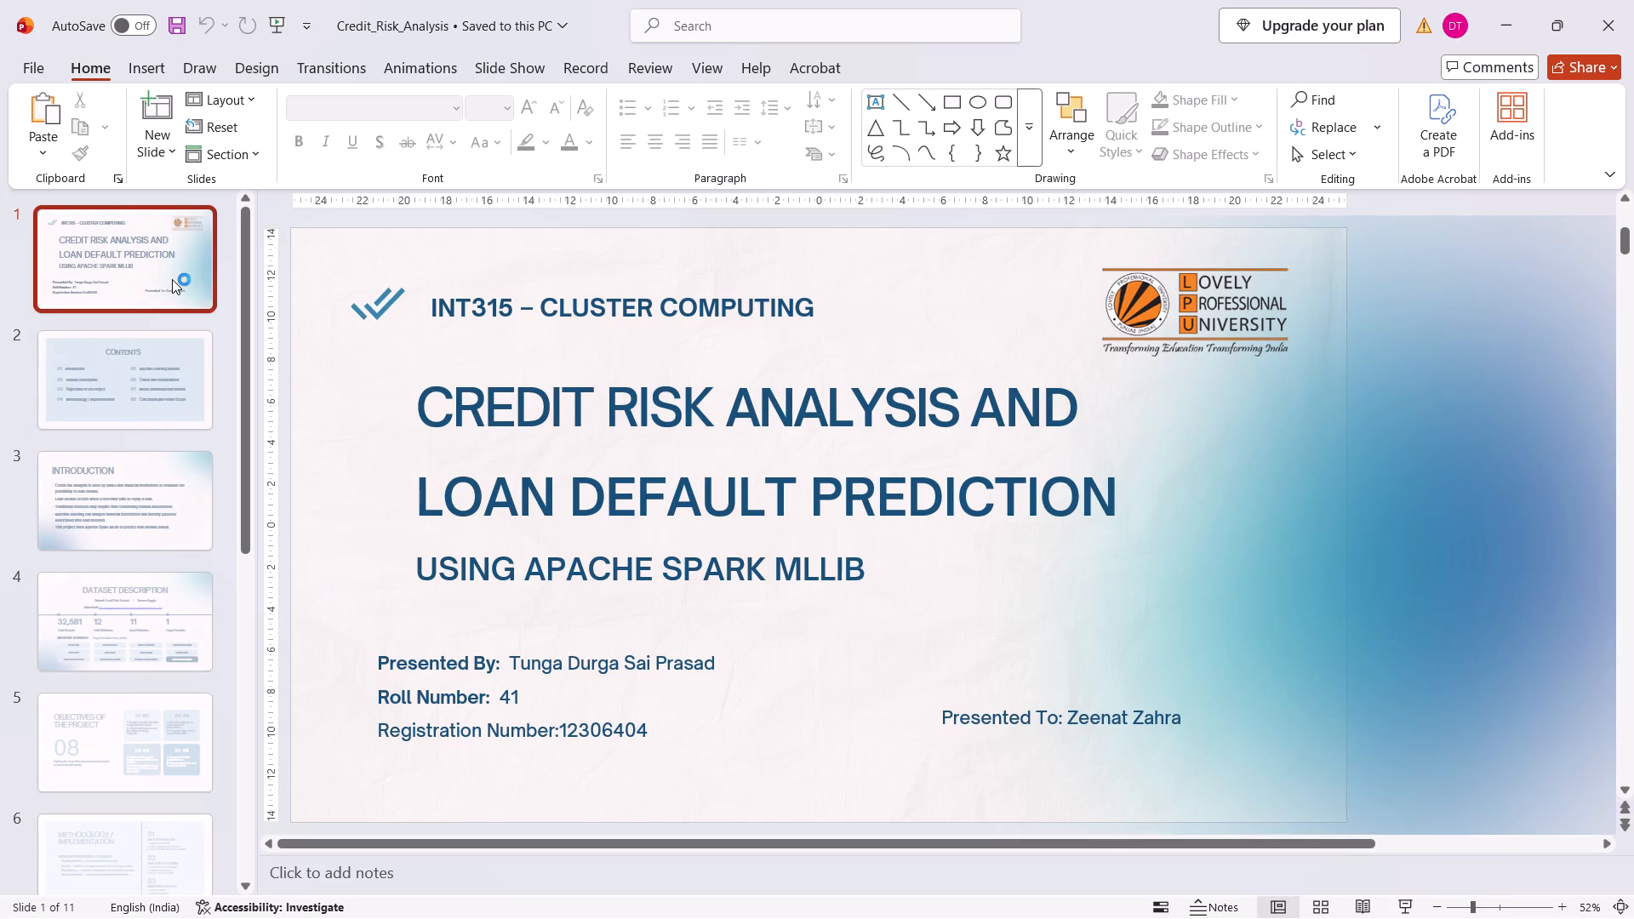
click(609, 725)
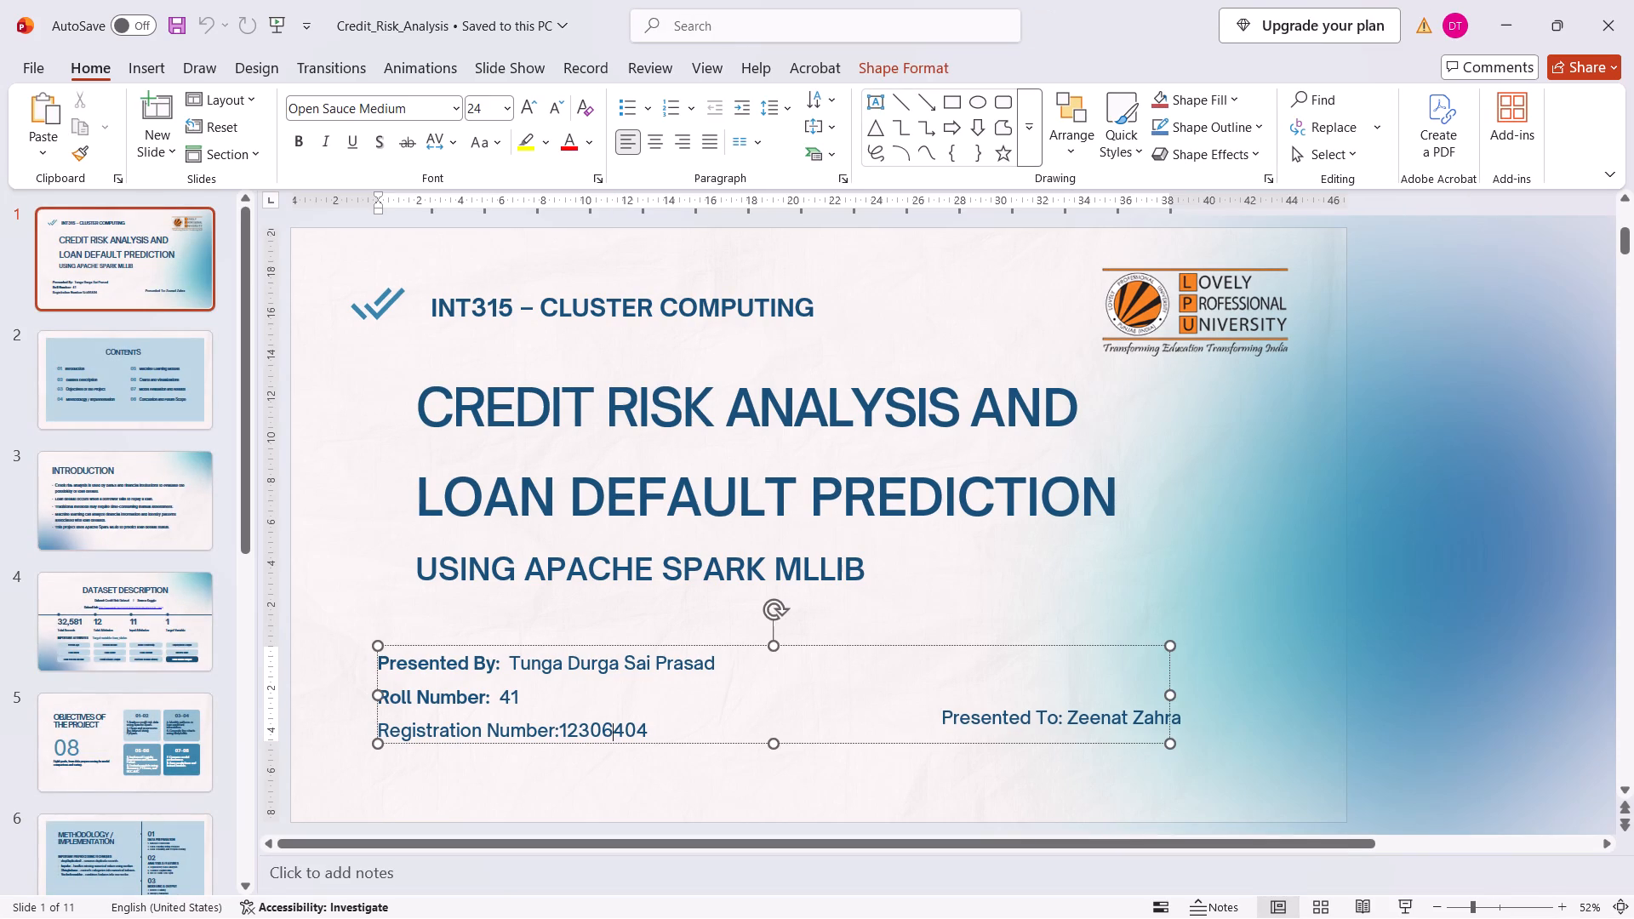
click(561, 733)
key(space)
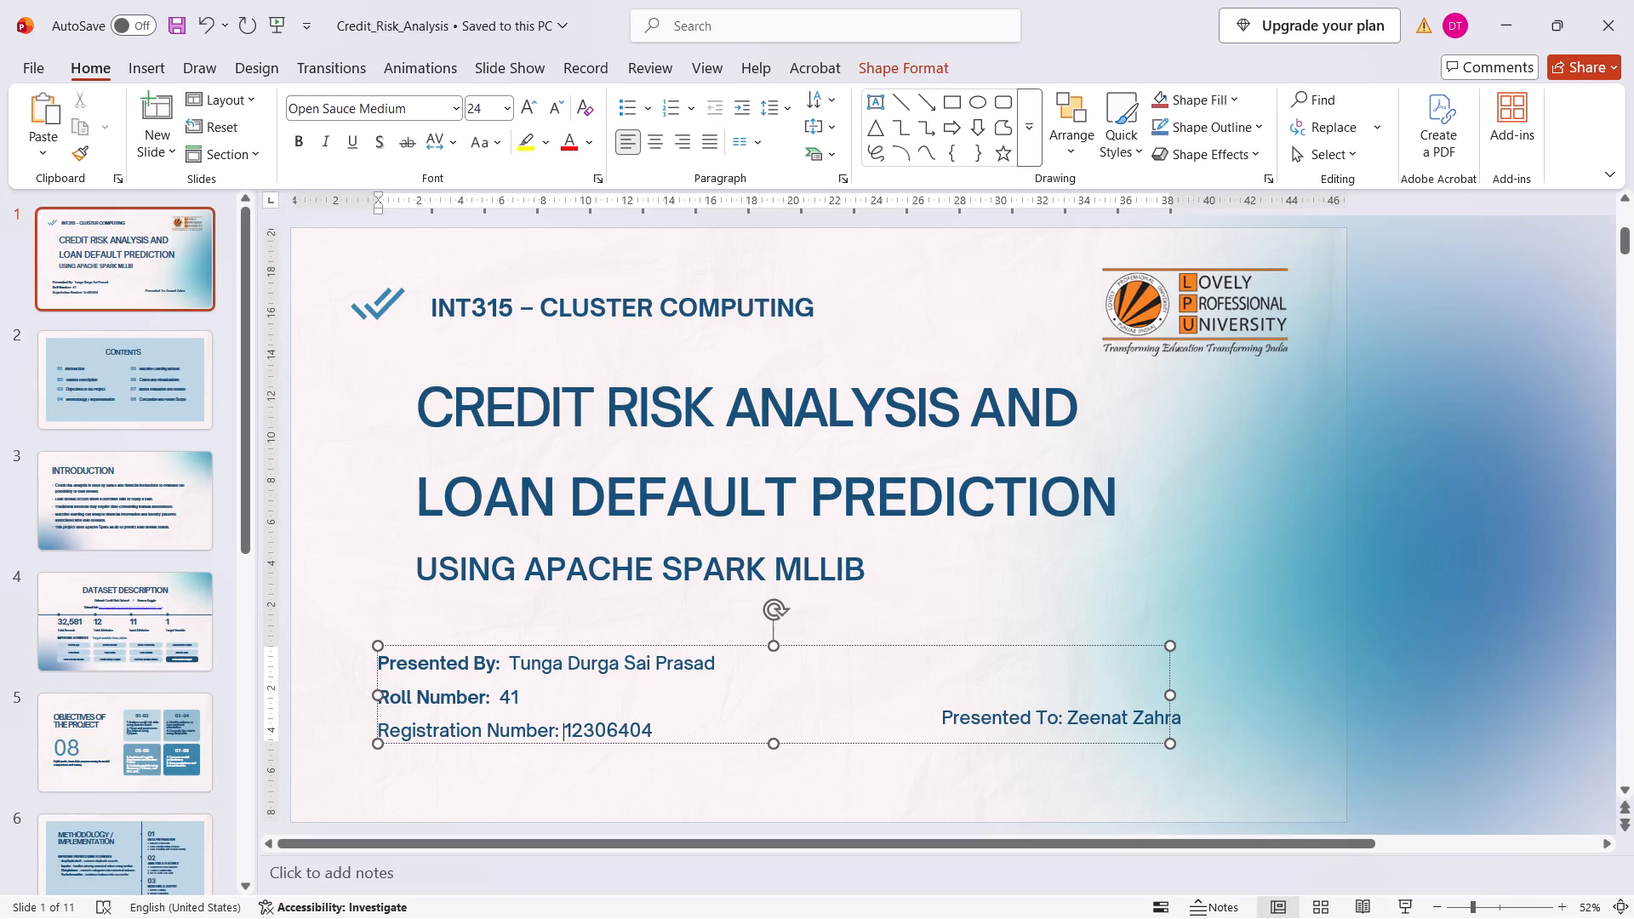
drag(561, 733, 395, 730)
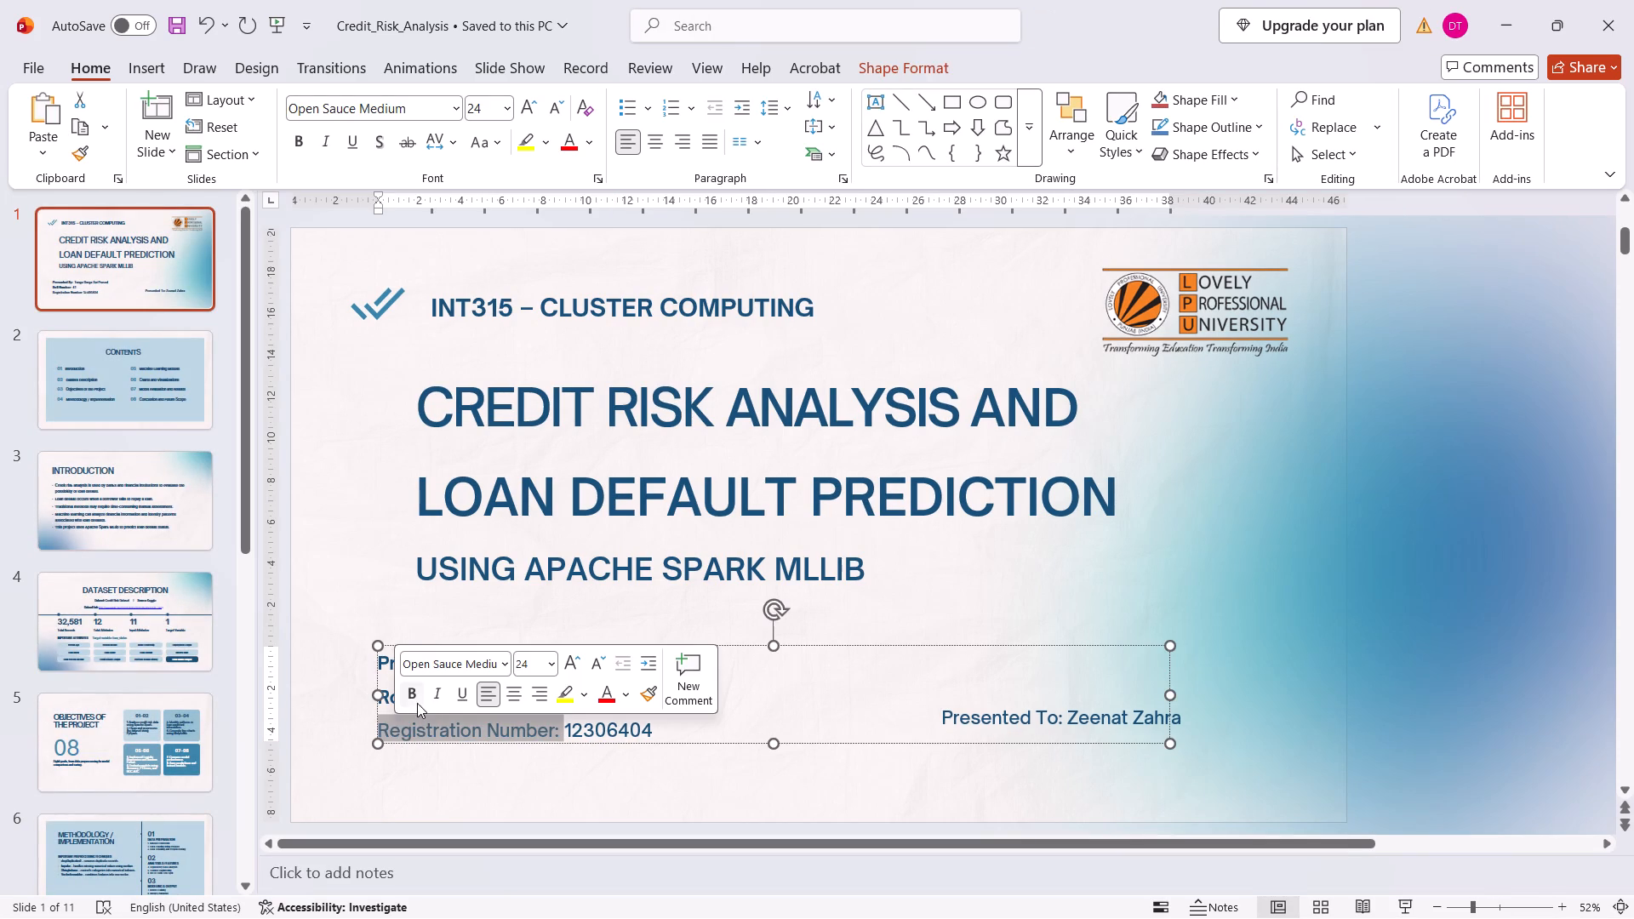
click(414, 698)
click(528, 764)
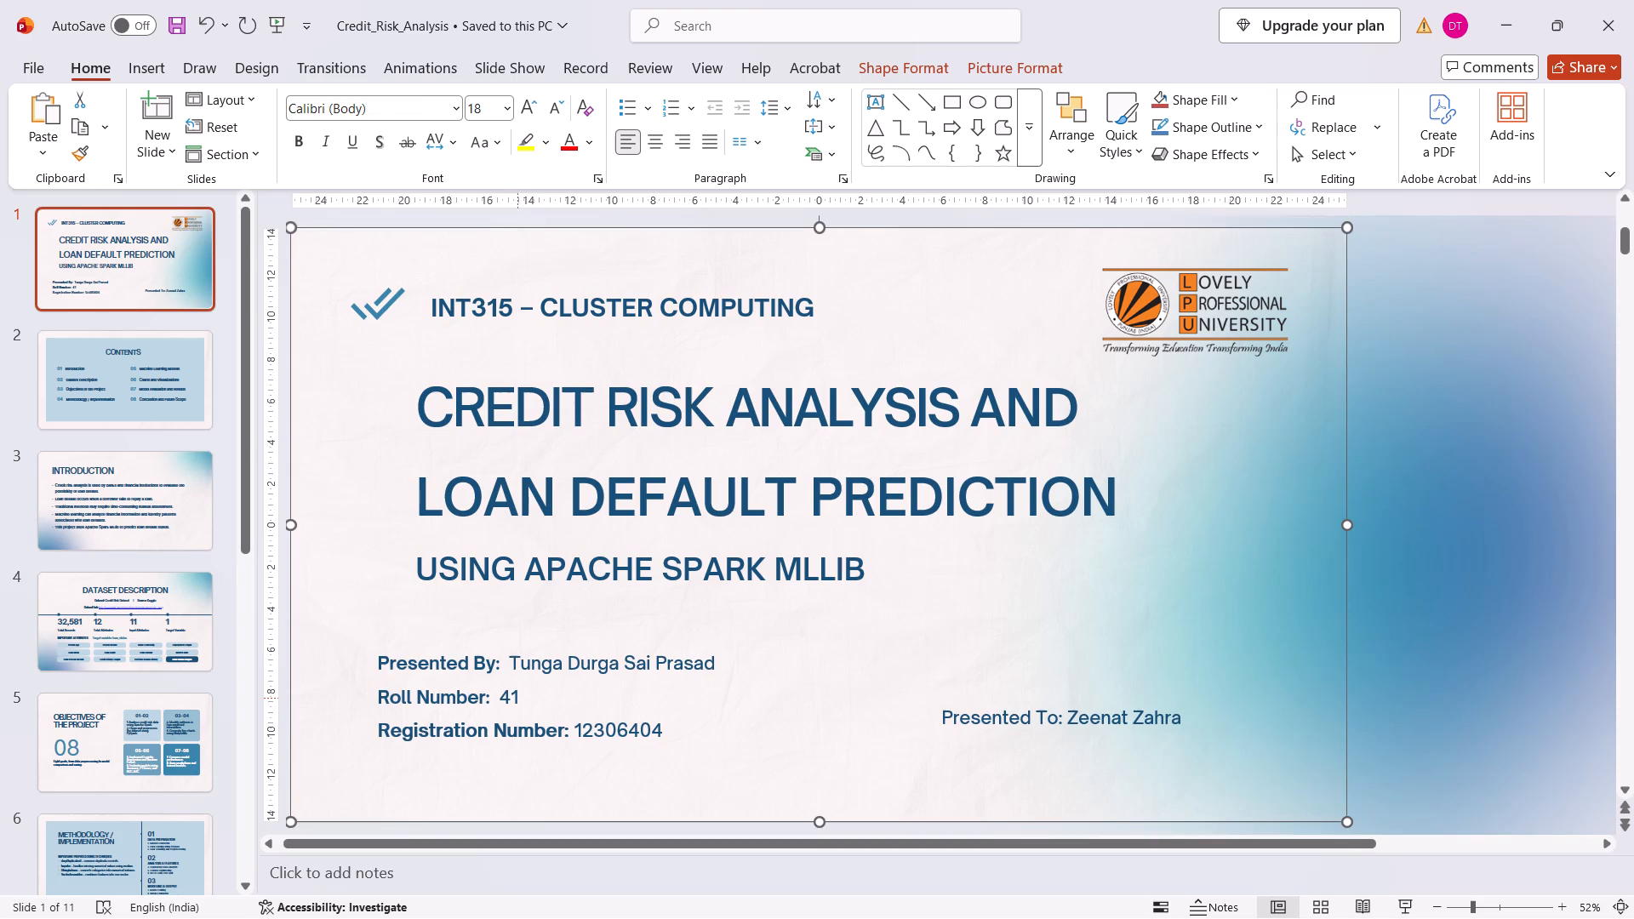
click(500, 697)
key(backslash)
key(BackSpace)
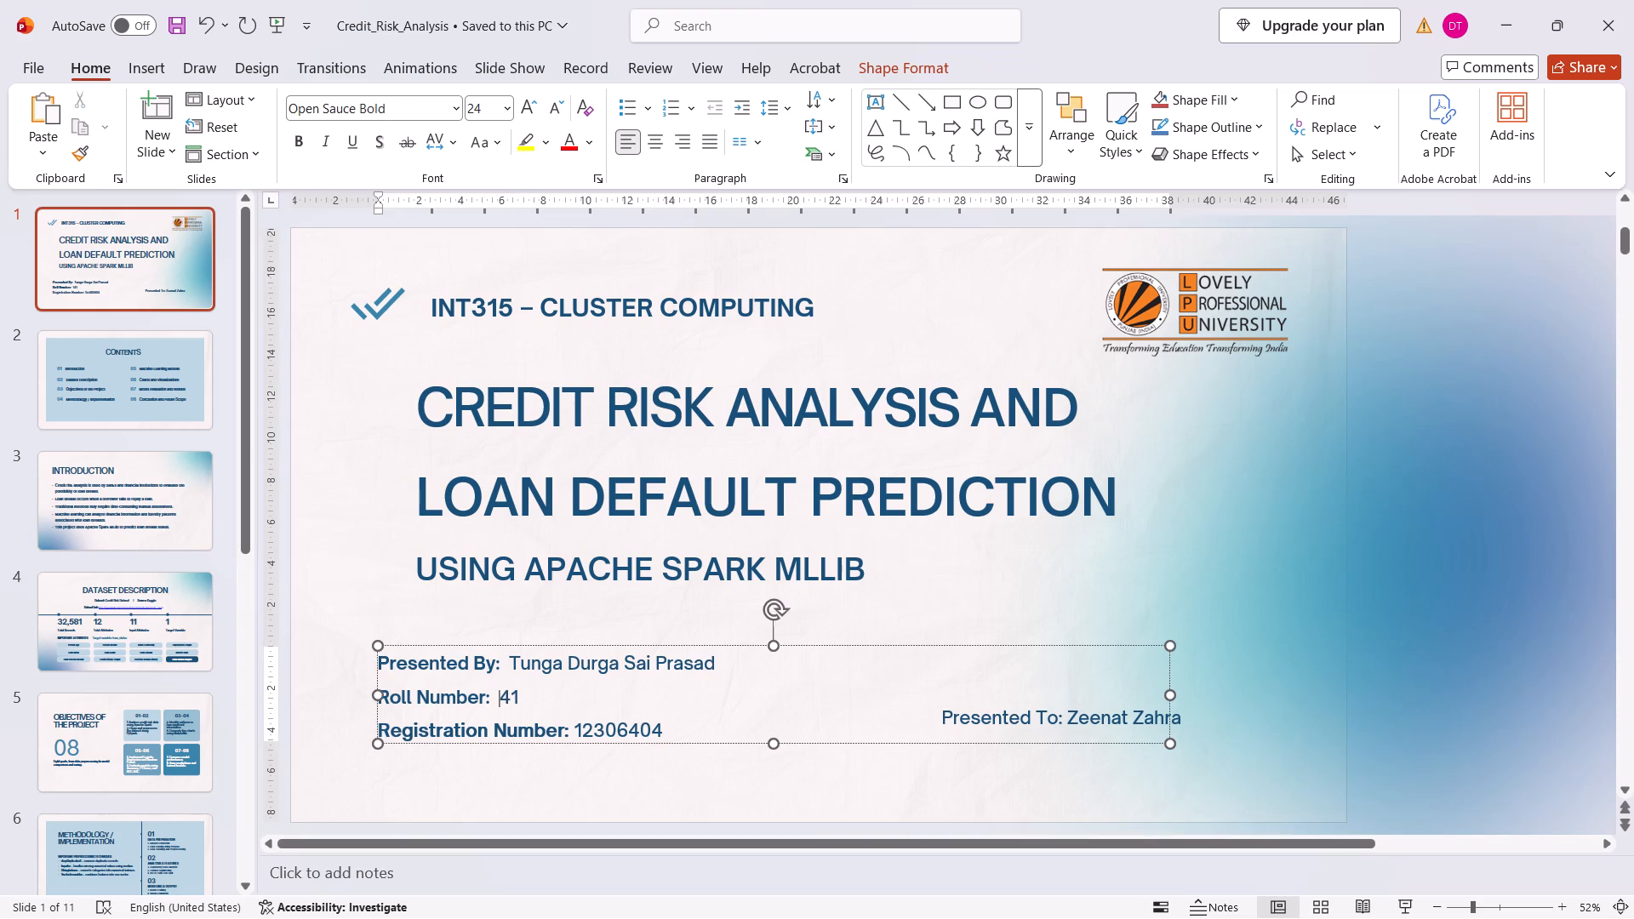
Remove the extra space before the roll number on the Credit_Risk_Analysis title slide.
key(BackSpace)
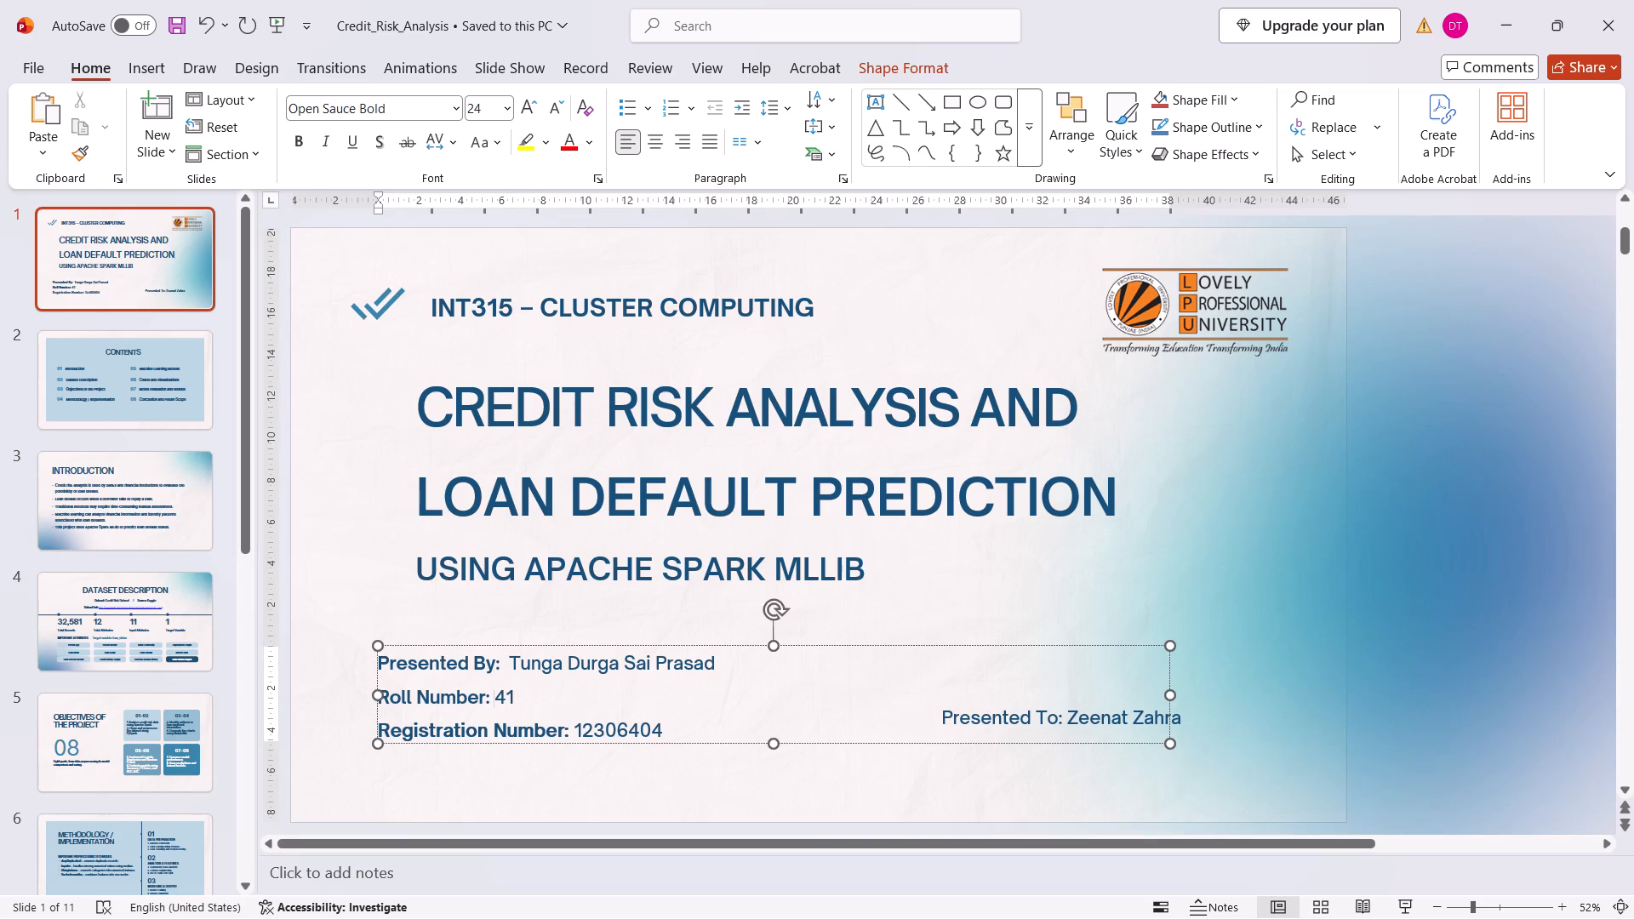
Make the entire "Presented To:" line, including the faculty name, bold on the title slide.
click(959, 718)
drag(944, 719, 1014, 711)
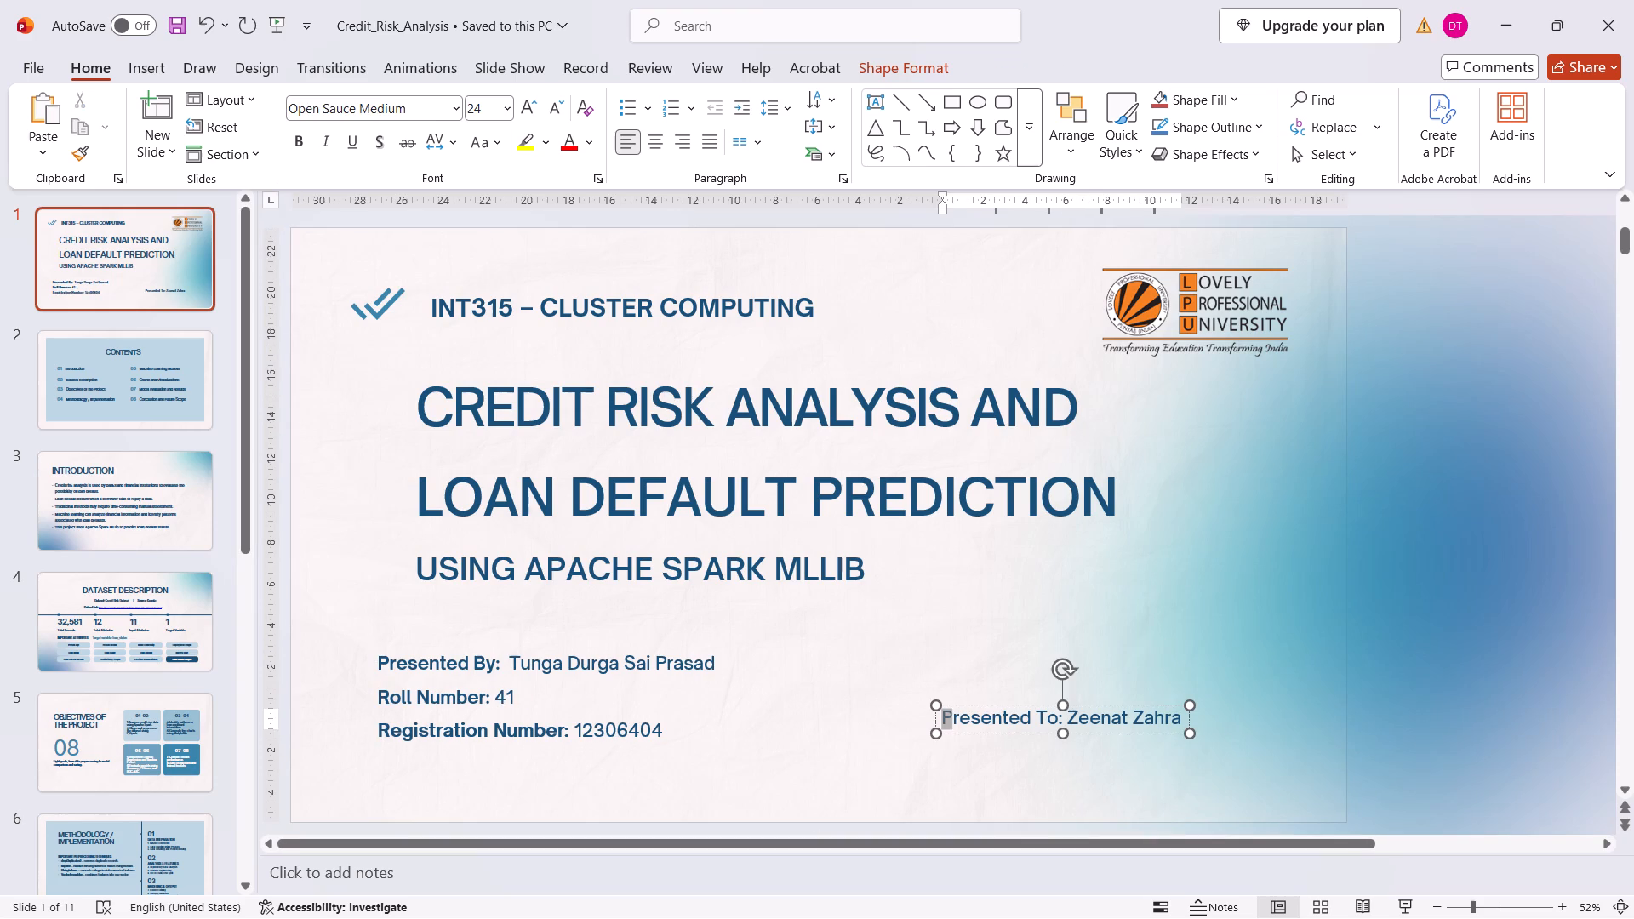
drag(1014, 711, 1239, 718)
click(1265, 690)
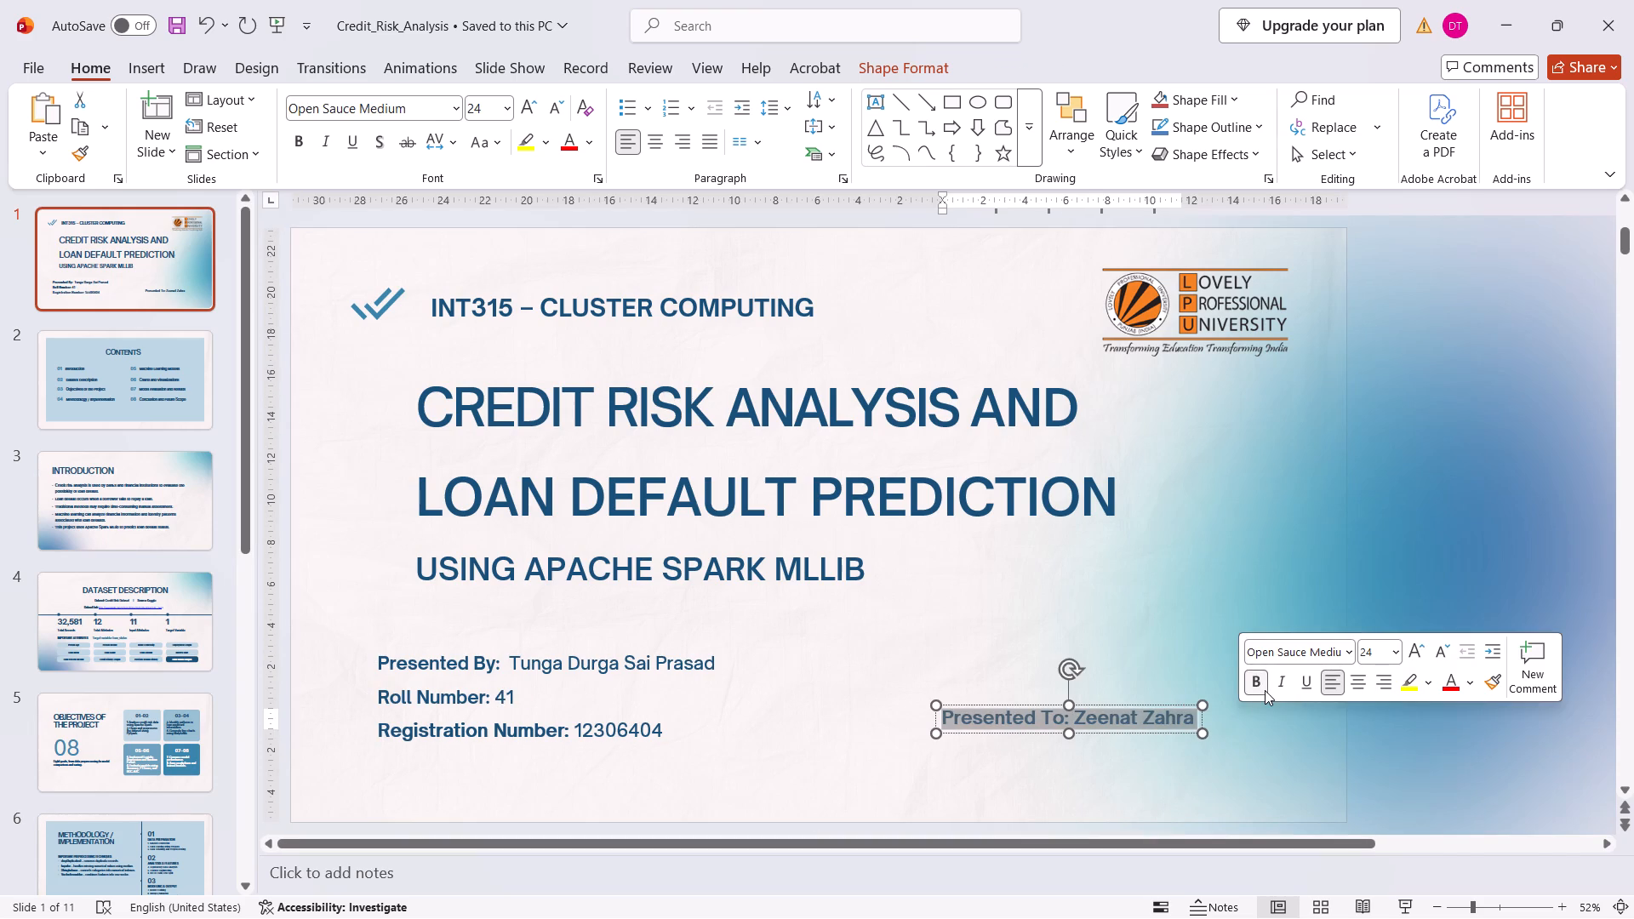
click(1164, 819)
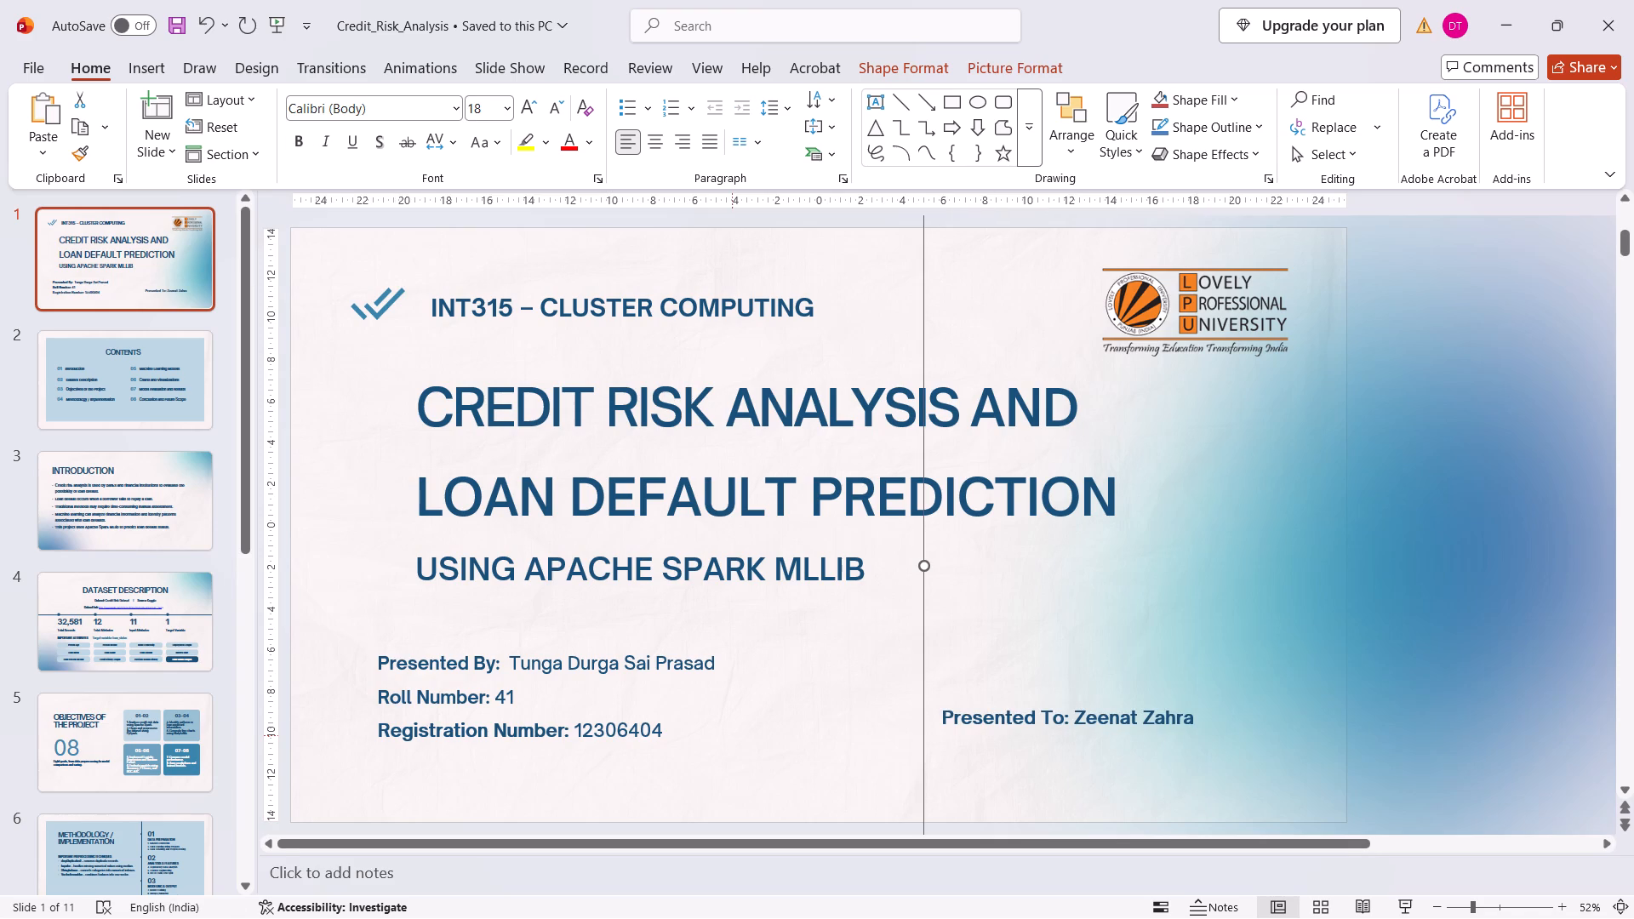
click(726, 735)
Close the Credit_Risk_Analysis presentation, saving its changes in Downloads.
click(1633, 0)
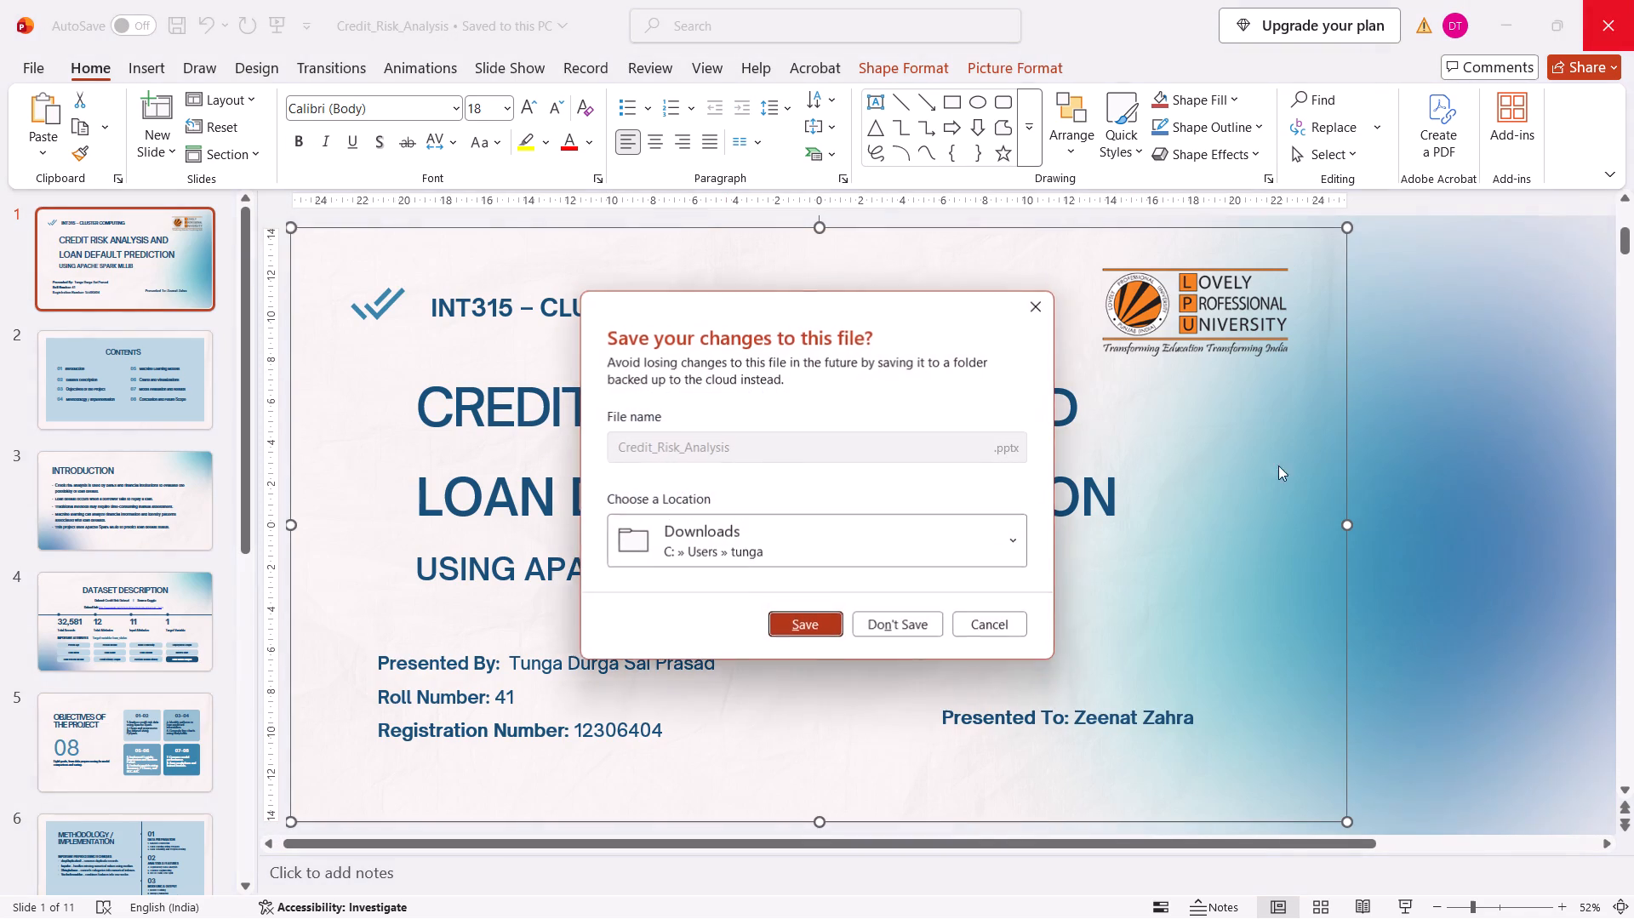
click(793, 626)
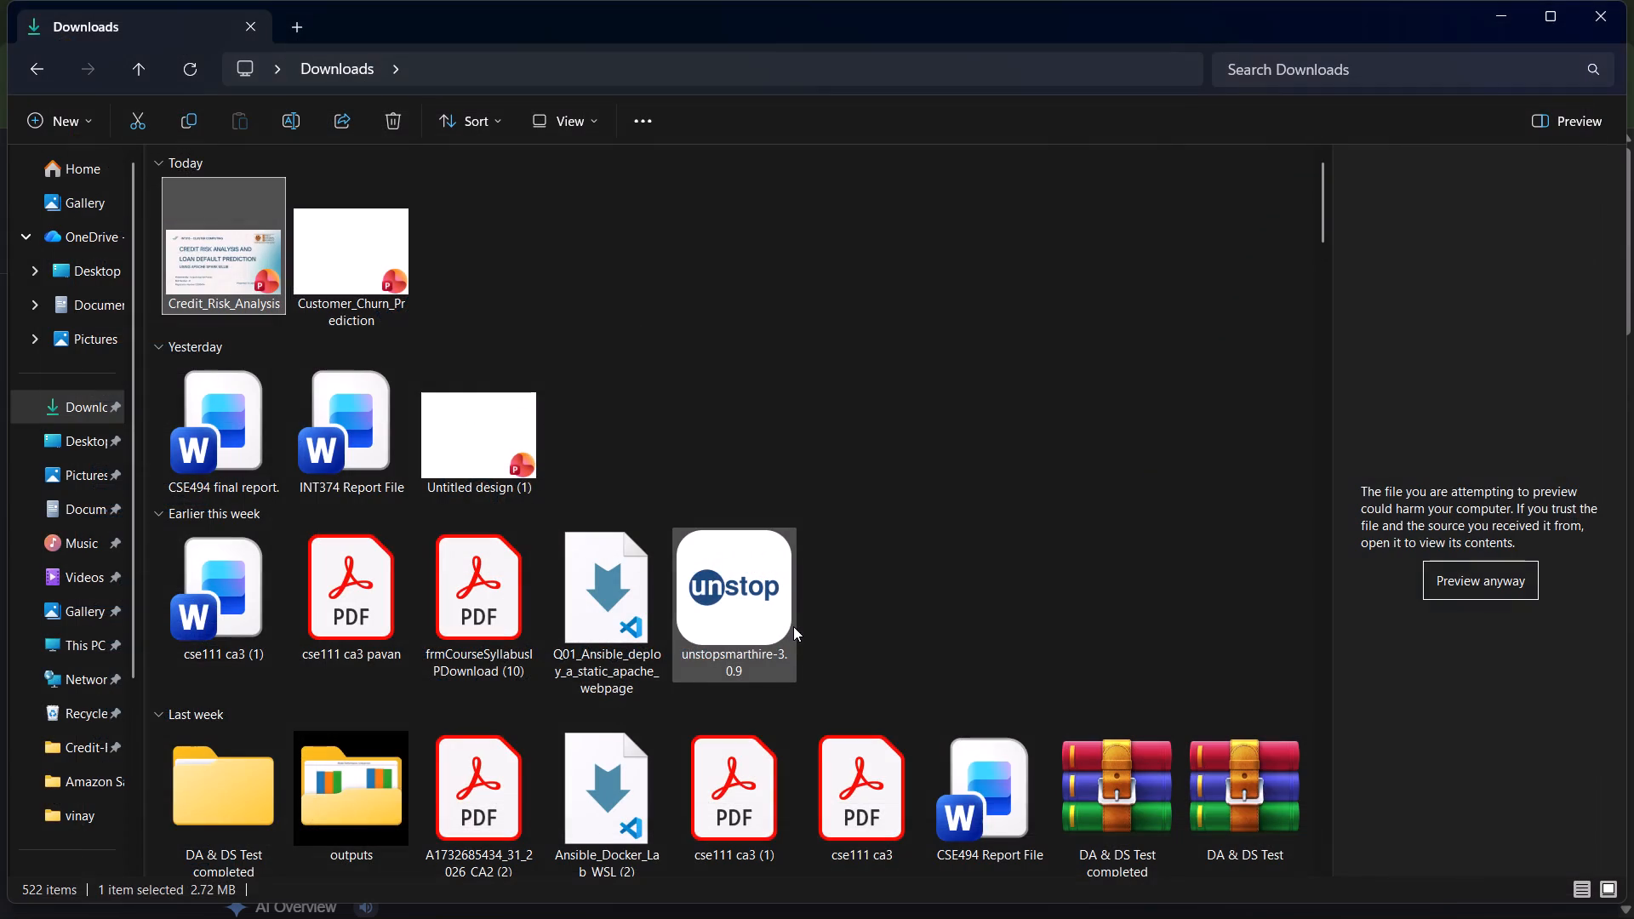
Select the Customer_Churn_Prediction file in Downloads, and minimise the folder window to return to Chrome.
click(377, 311)
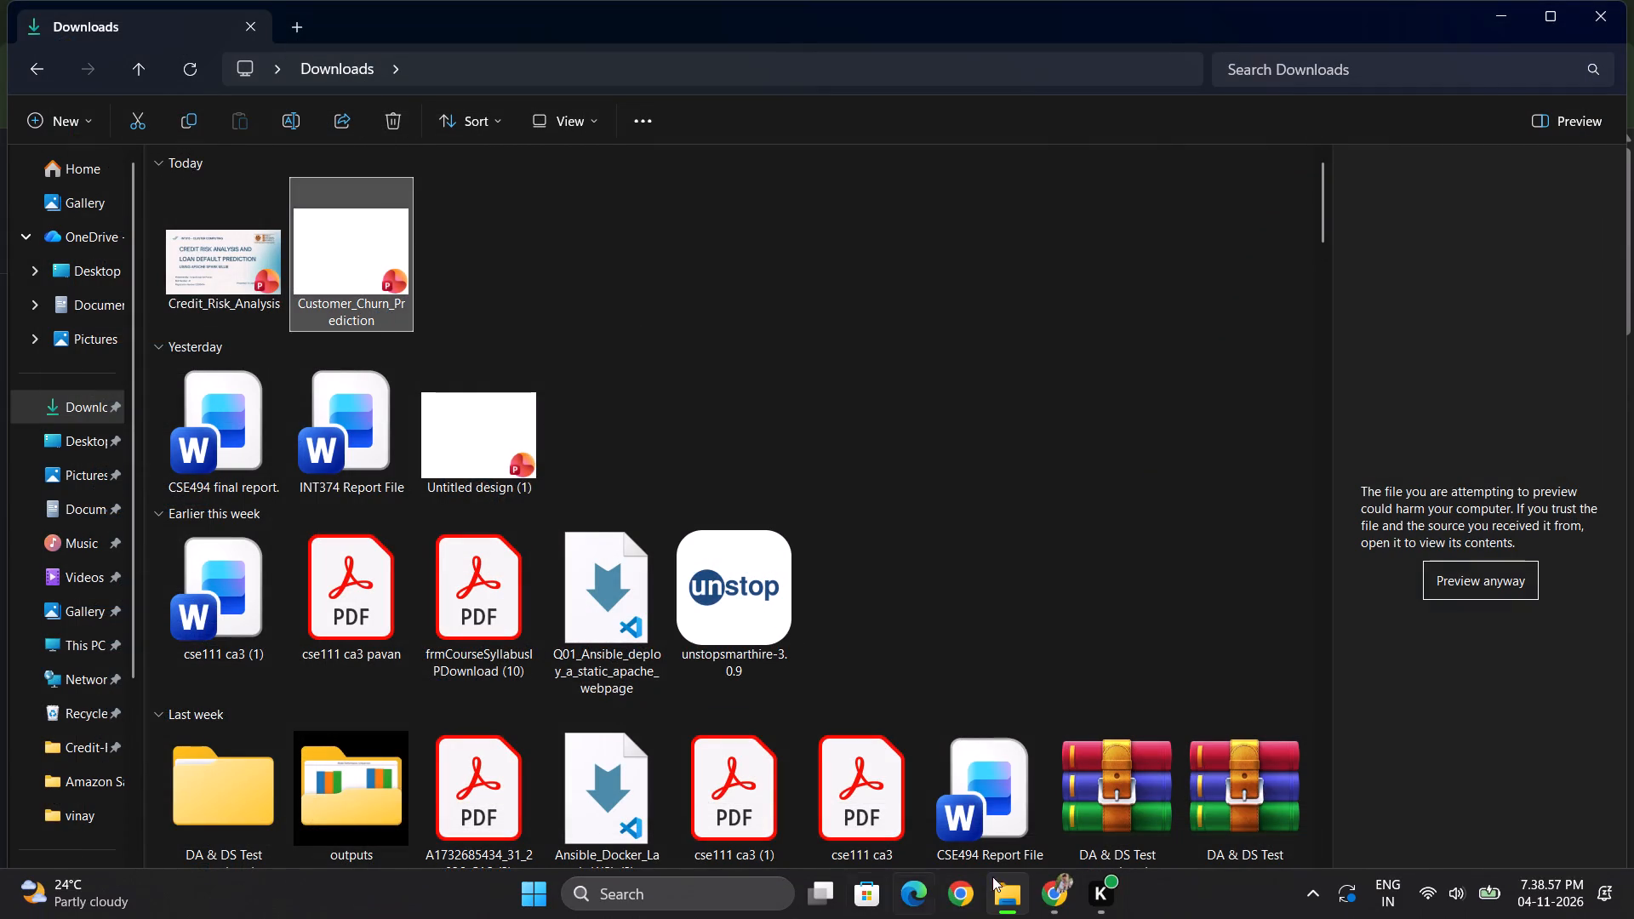
click(1002, 904)
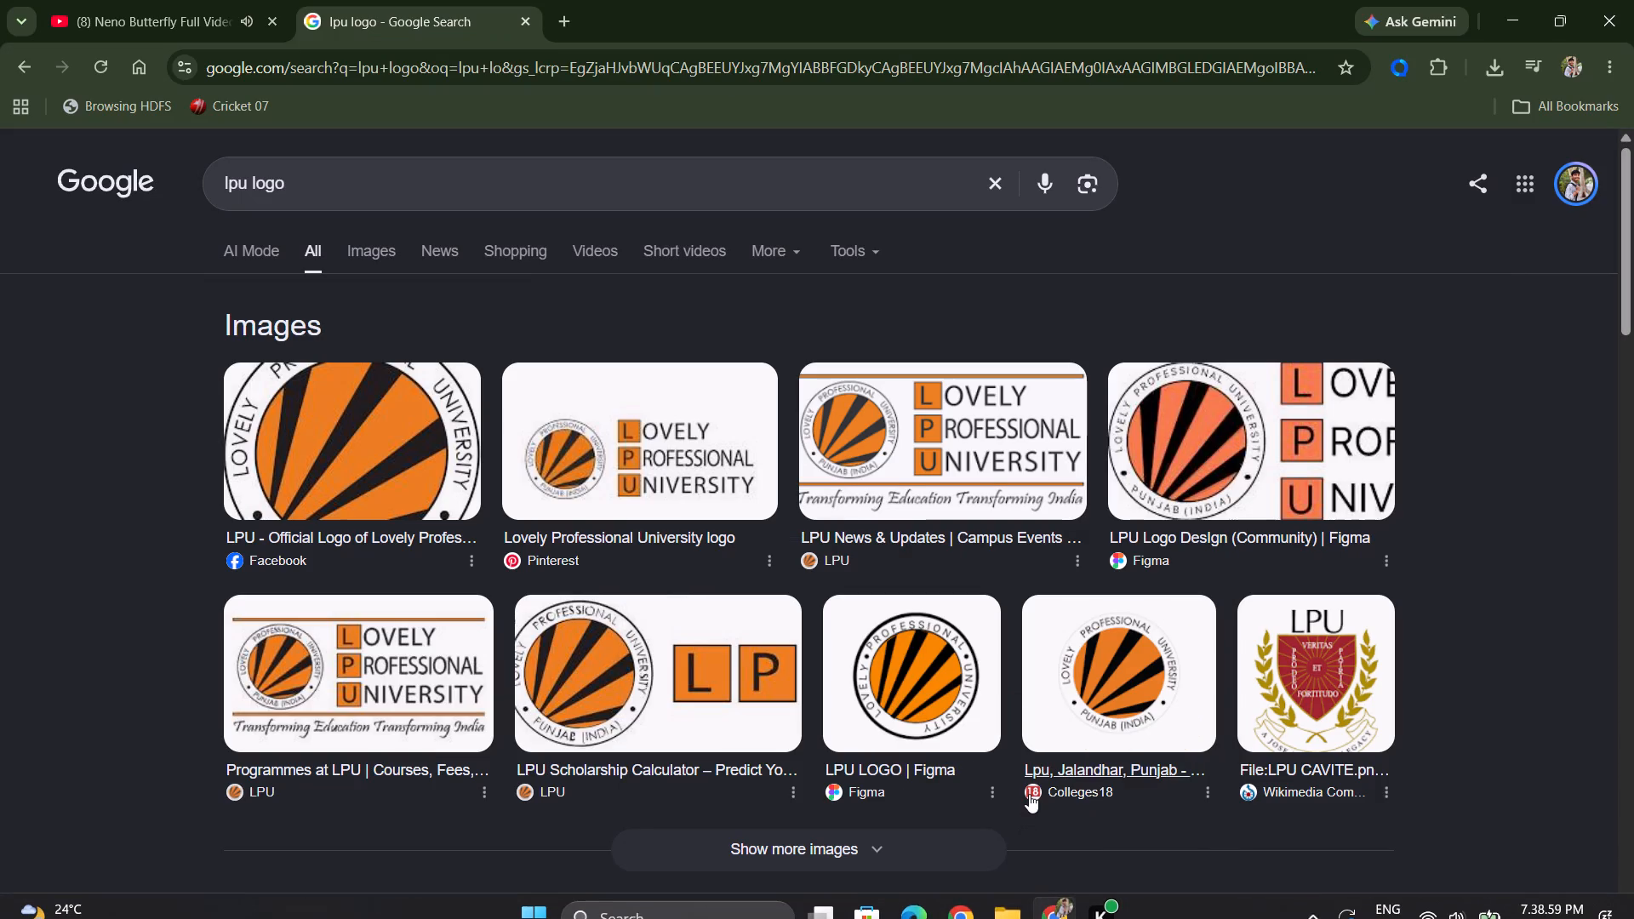